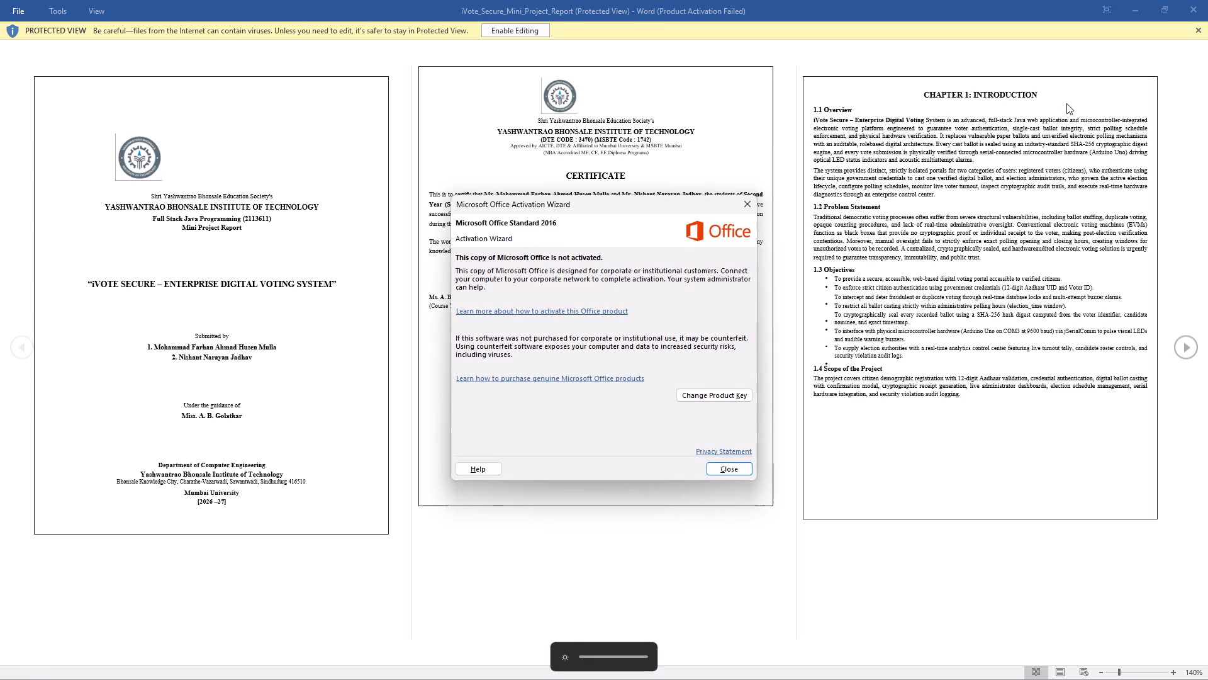
Dismiss the Microsoft Office Activation Wizard covering the report.
left_click(732, 475)
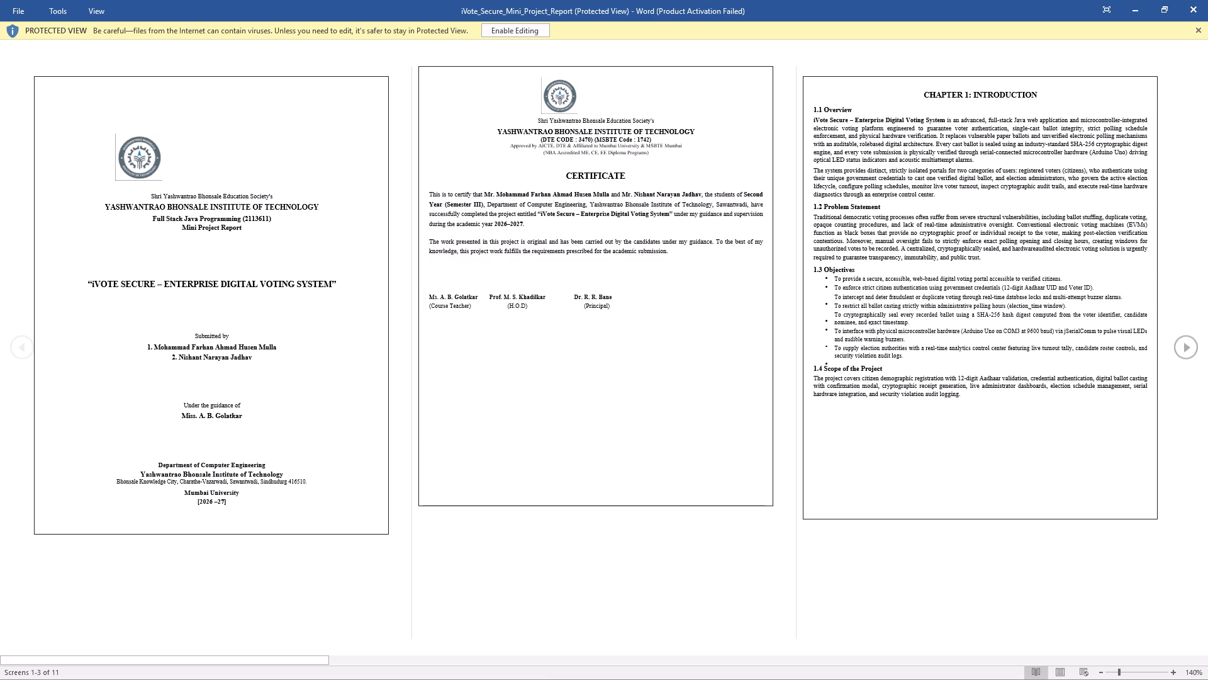
Skim the iVote Secure mini project report from the cover page through the conclusion and return to the beginning.
scroll(678, 254, "down", 3)
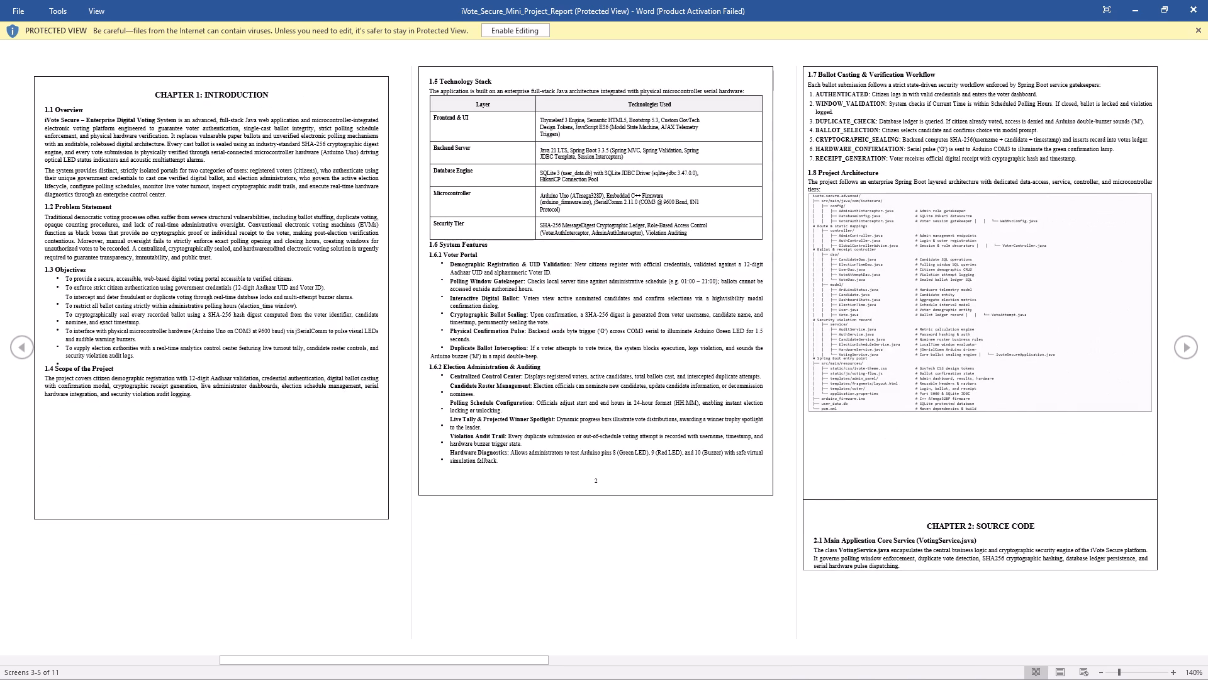
scroll(676, 251, "down", 2)
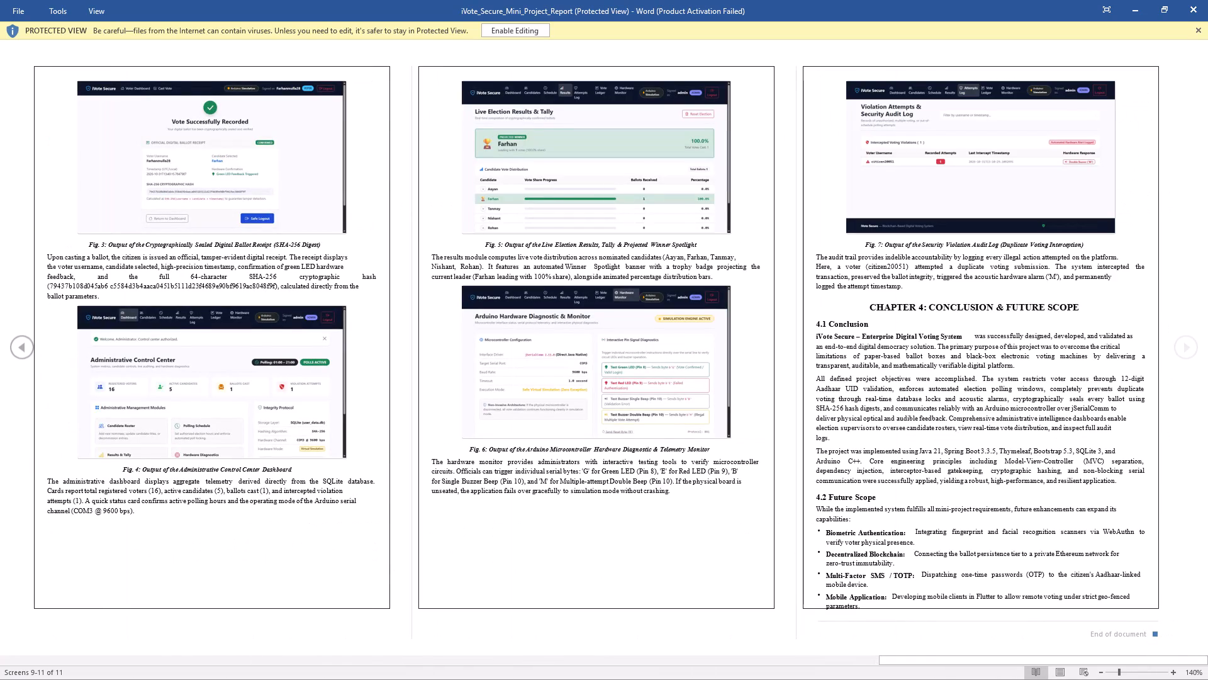
scroll(676, 251, "down", 2)
scroll(676, 251, "up", 20)
scroll(676, 251, "up", 17)
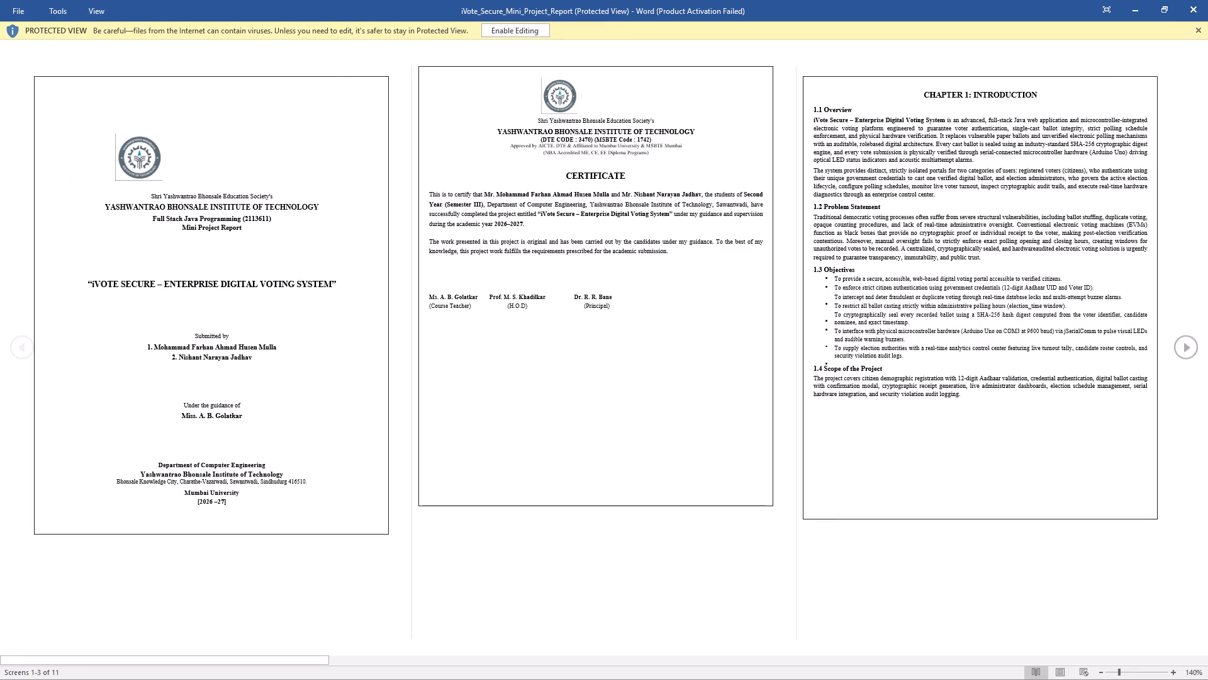
Restore the maximized report window down to a smaller floating size.
left_click(1165, 3)
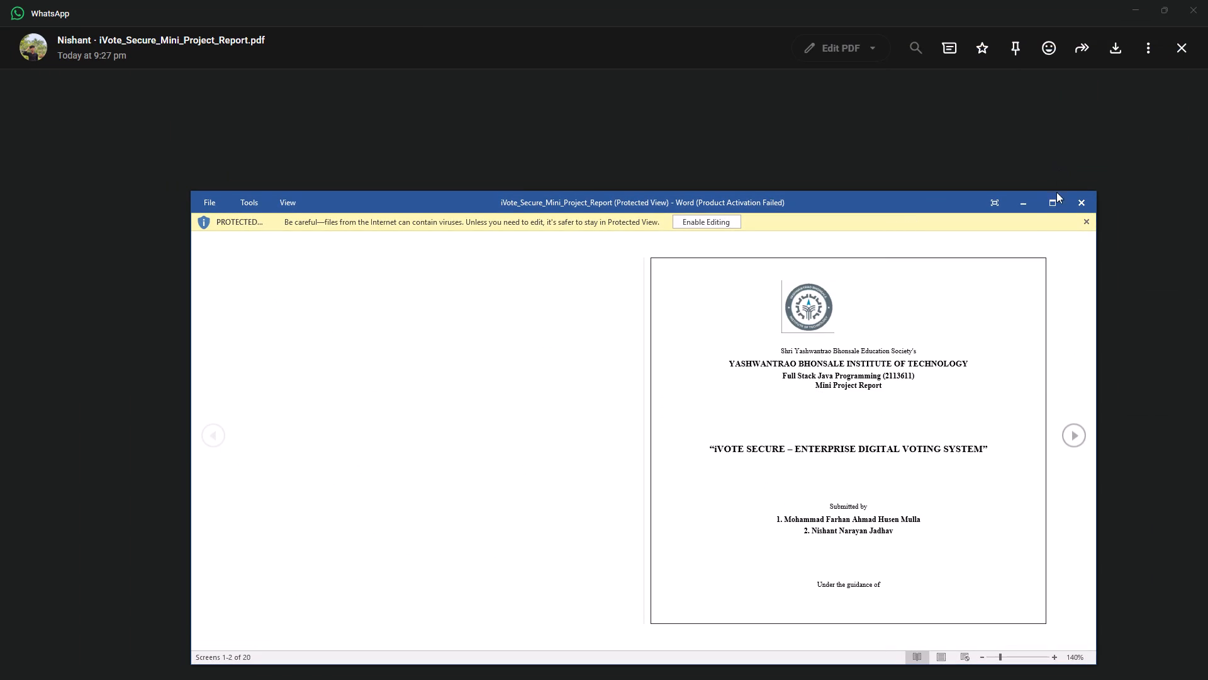
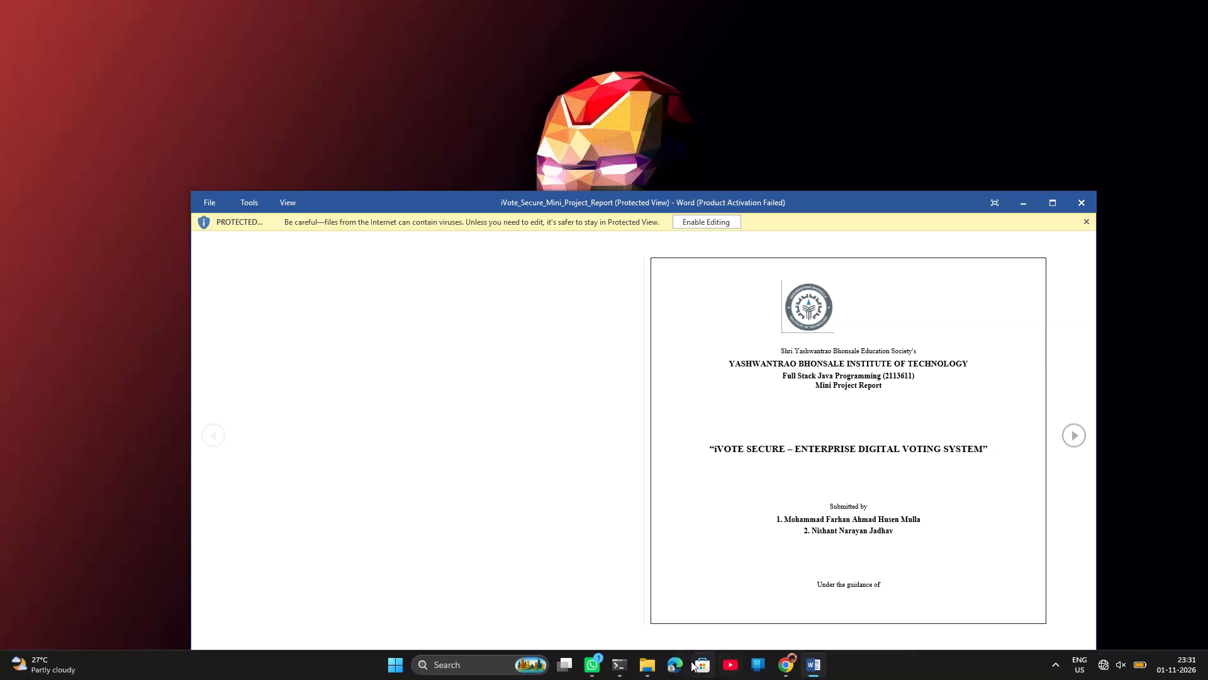
Switch to the Windows PowerShell window running the localconnect-konkan-json application server.
left_click(646, 655)
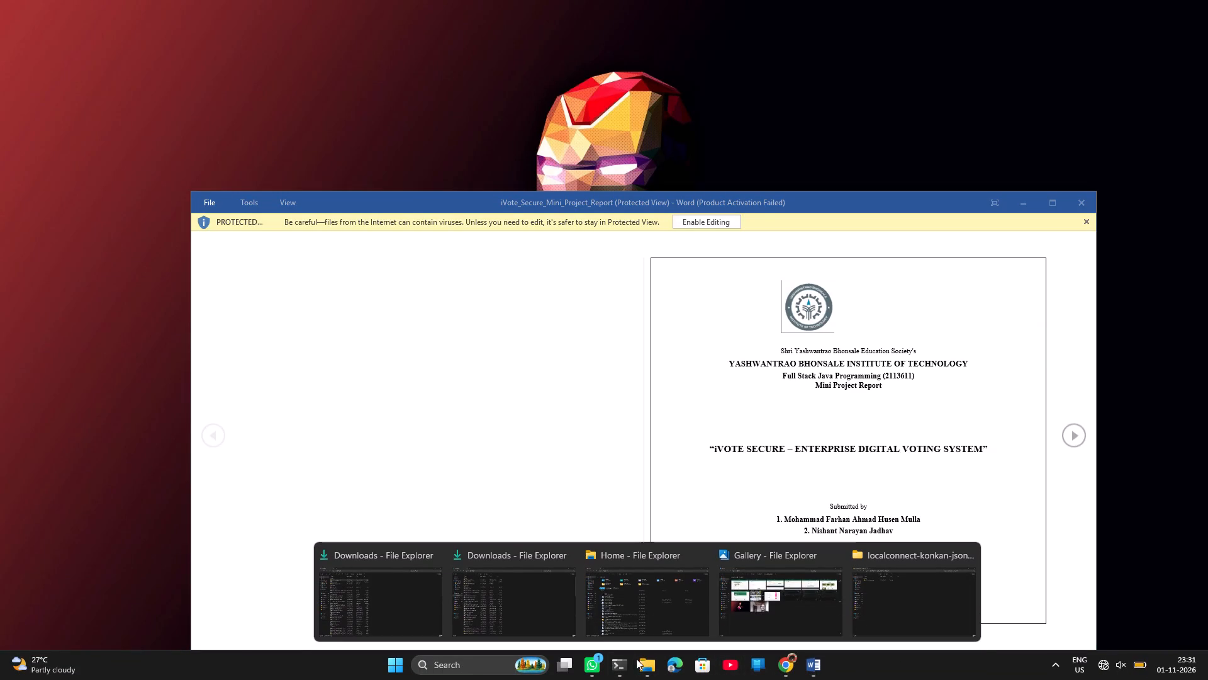
left_click(622, 662)
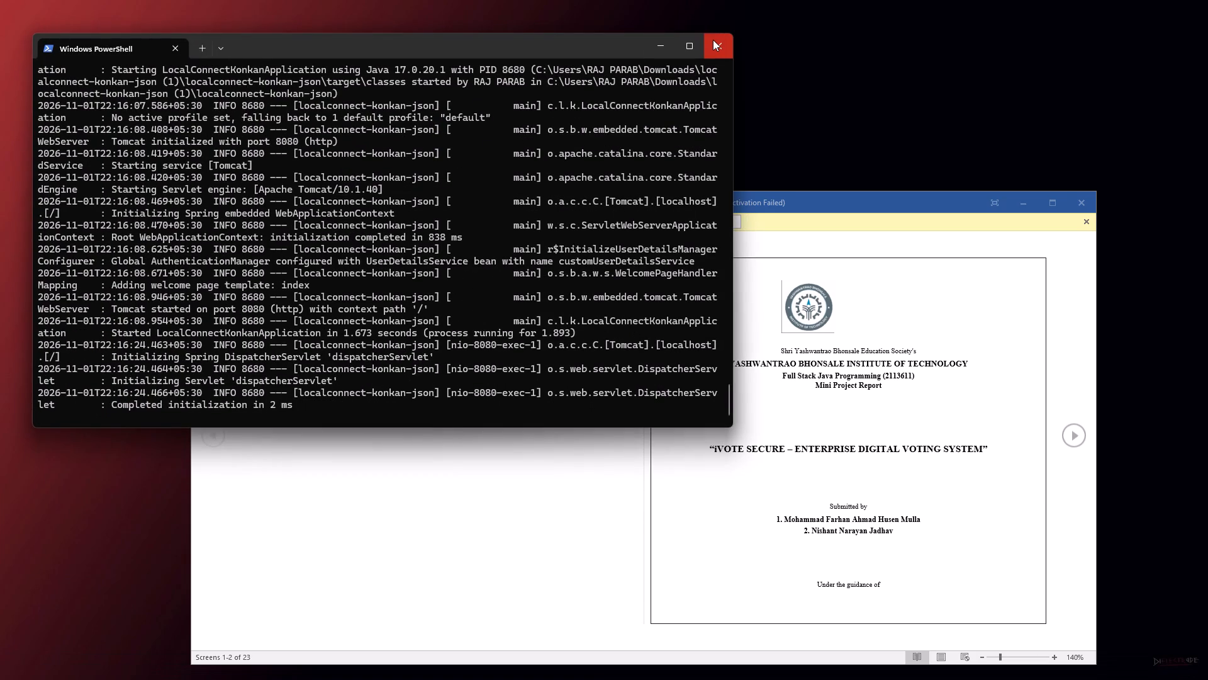
Minimize the terminal and open the LocalConnect_Konkan_Project_Report document from the Downloads folder.
left_click(659, 42)
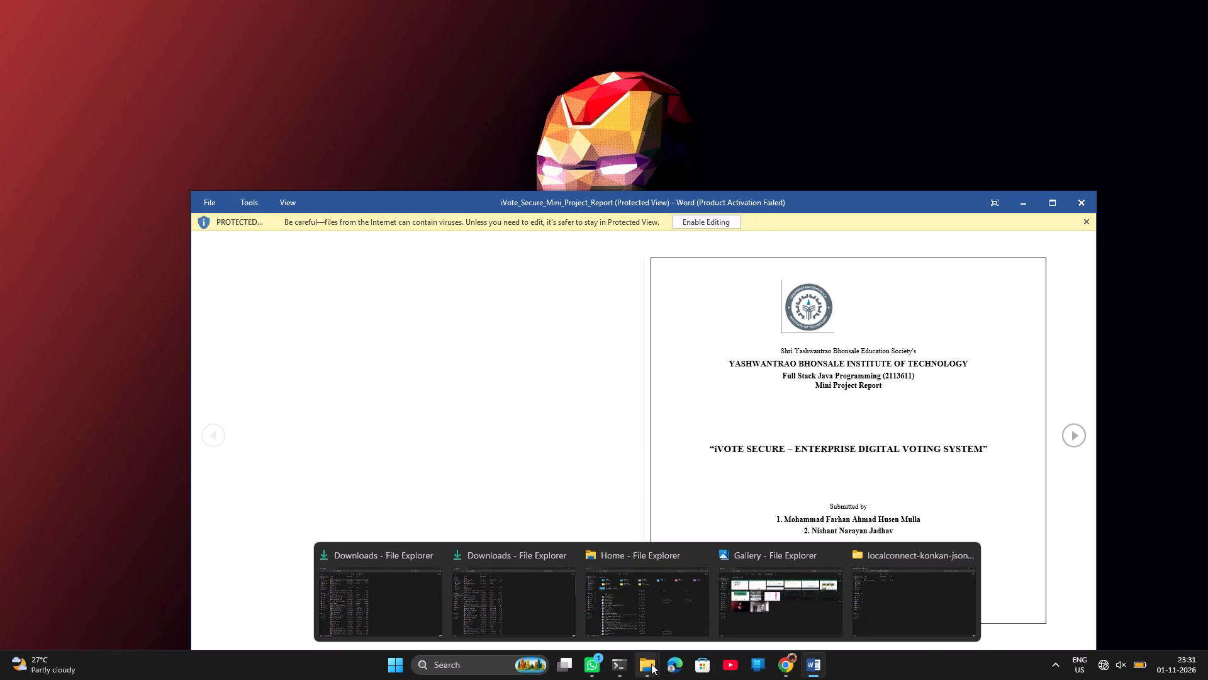
left_click(430, 604)
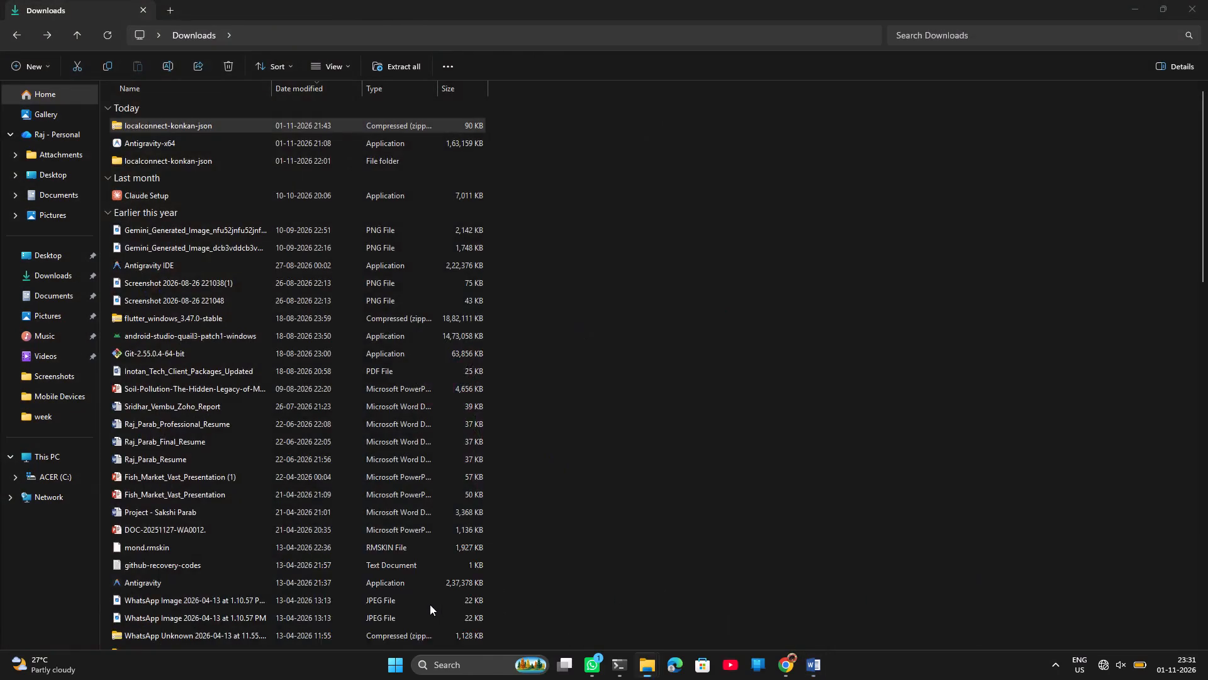
double_click(197, 123)
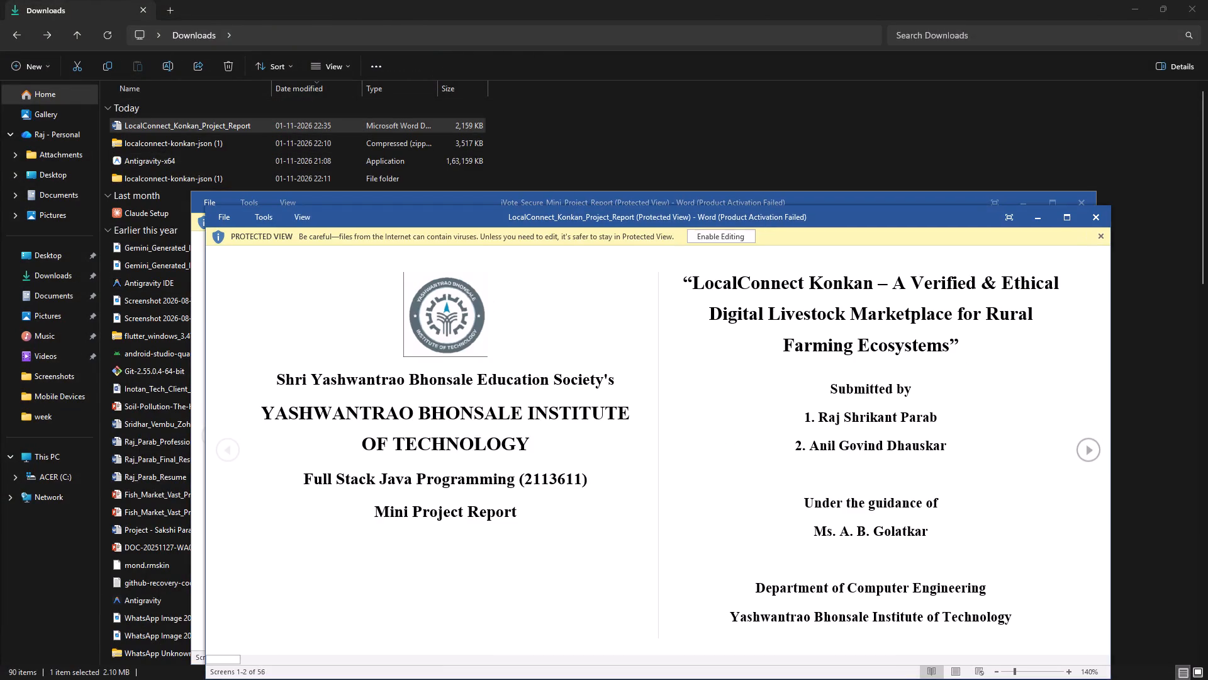
Move the iVote Secure and LocalConnect Konkan report windows apart and minimize the Downloads window behind them.
left_click(1074, 214)
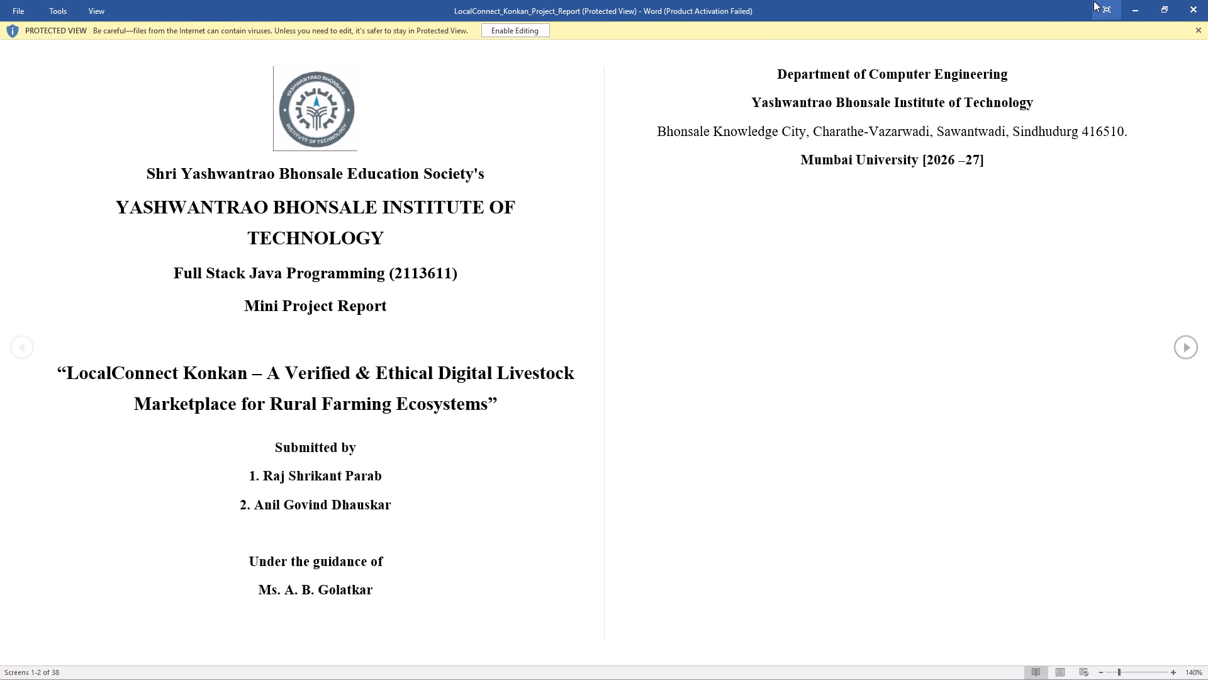
left_click(1172, 3)
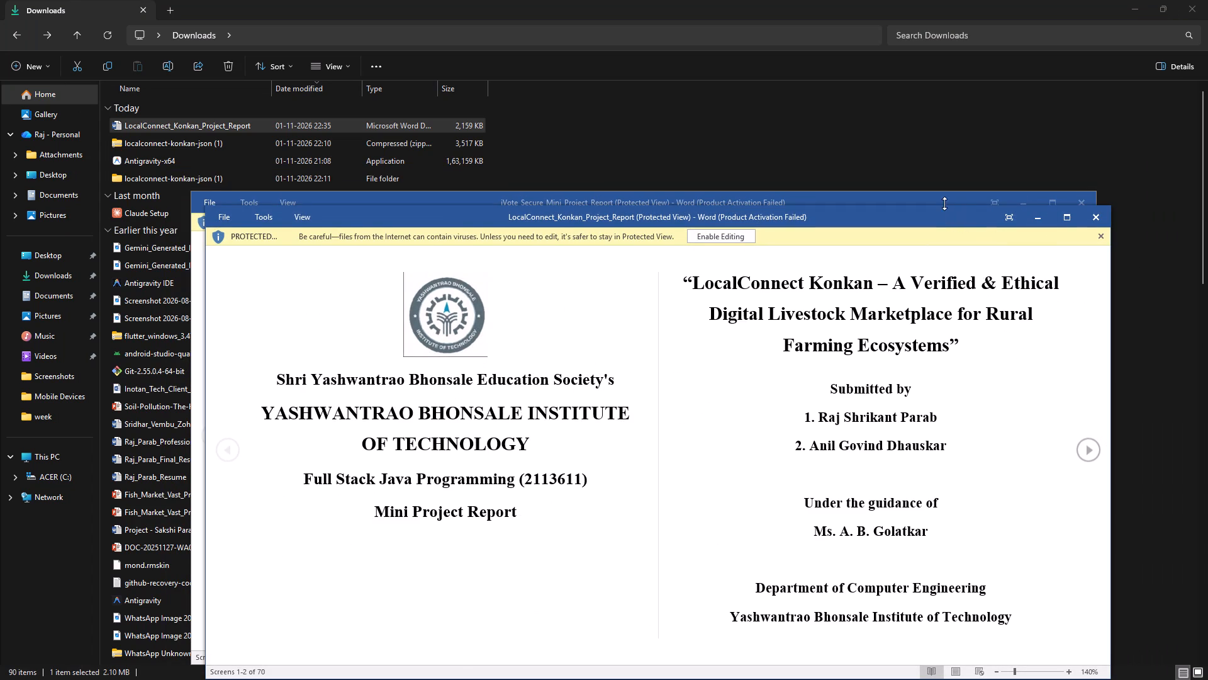
left_click_drag(944, 198, 605, 69)
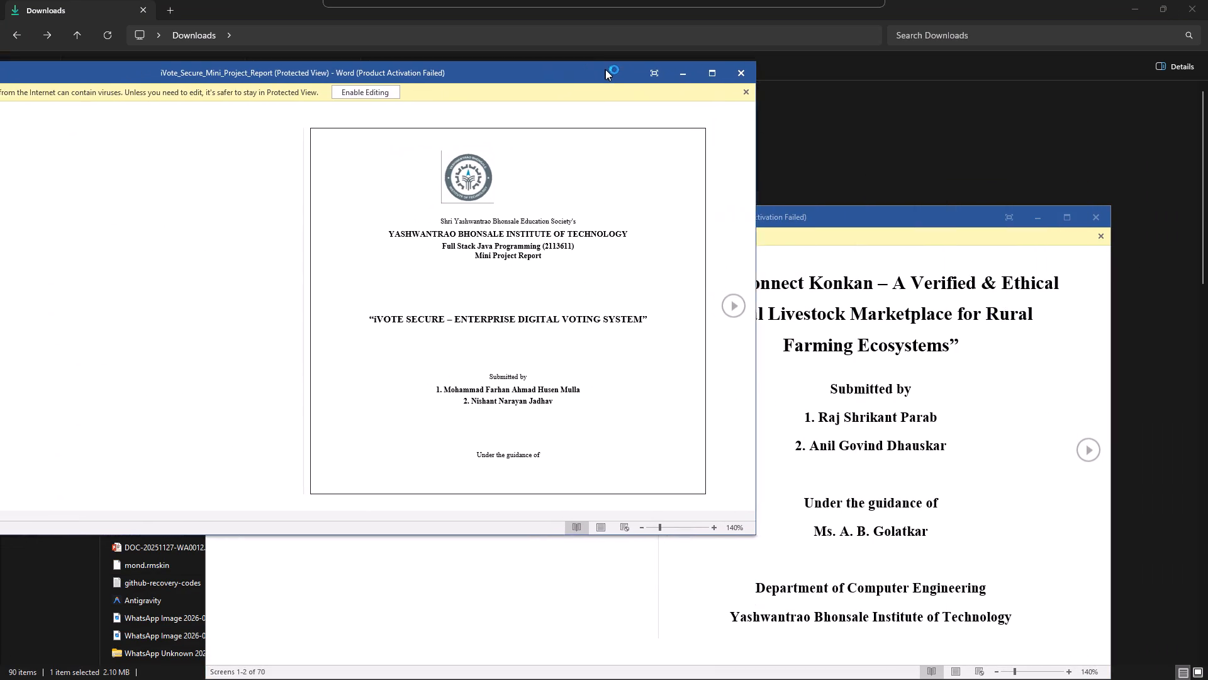
left_click_drag(605, 69, 625, 75)
left_click_drag(929, 211, 1002, 144)
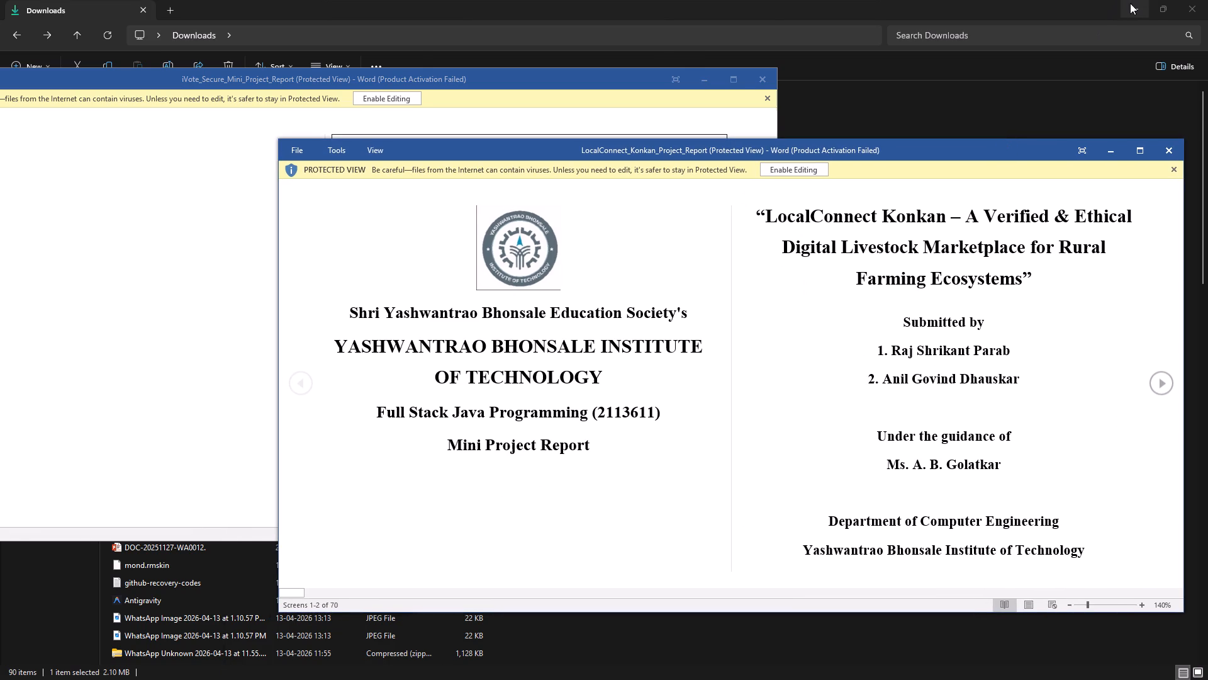
left_click(1130, 3)
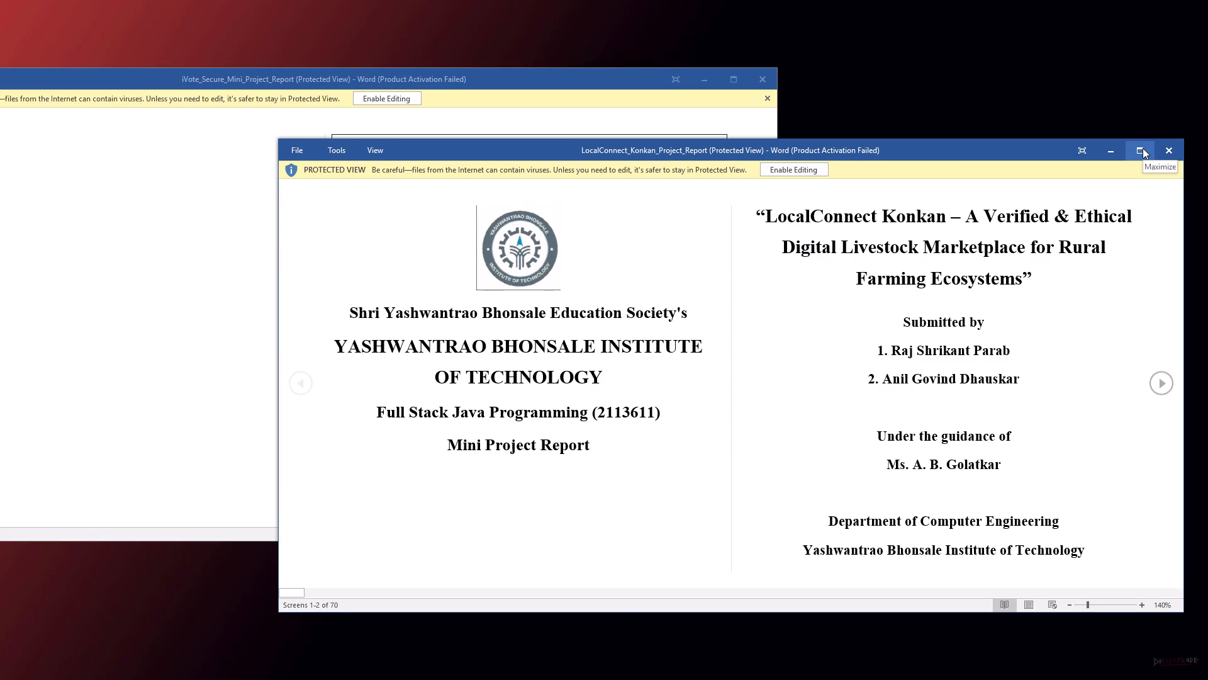
left_click(1143, 148)
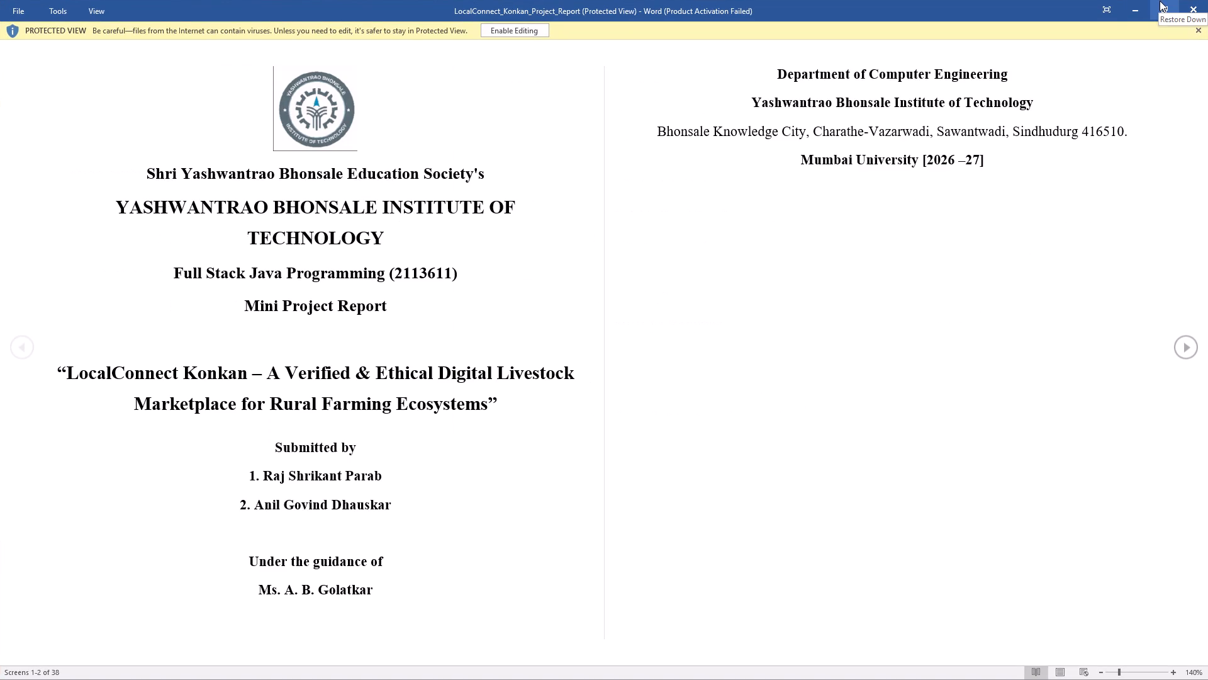
left_click(1160, 1)
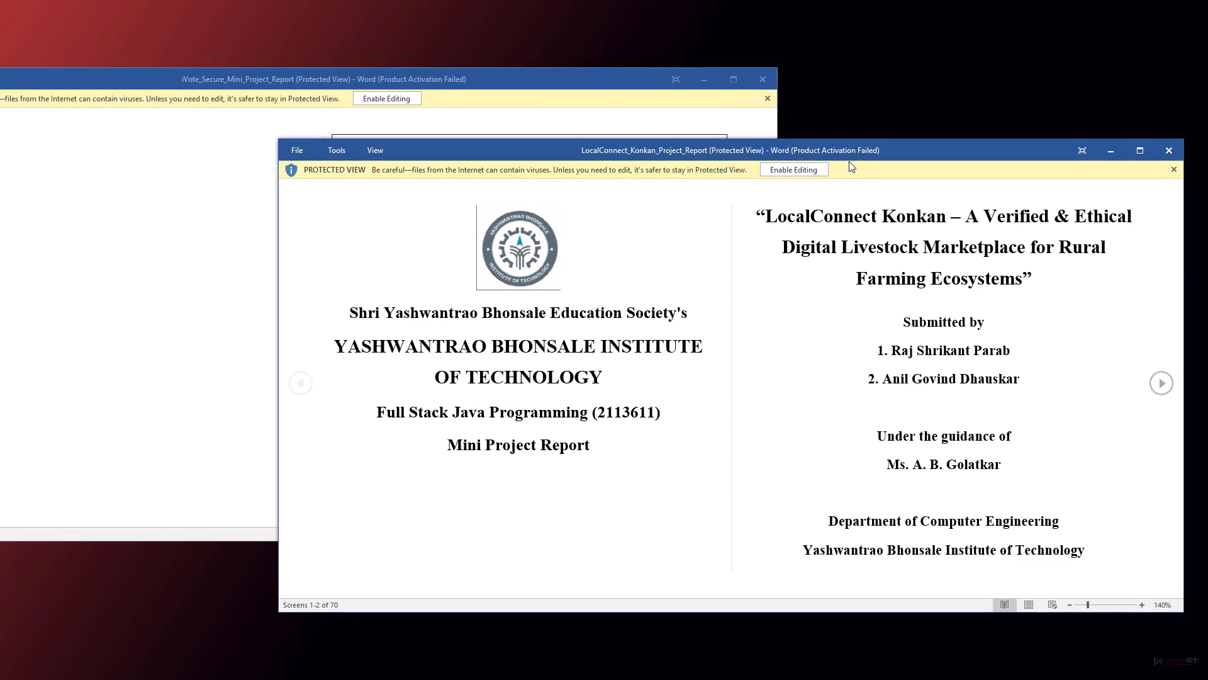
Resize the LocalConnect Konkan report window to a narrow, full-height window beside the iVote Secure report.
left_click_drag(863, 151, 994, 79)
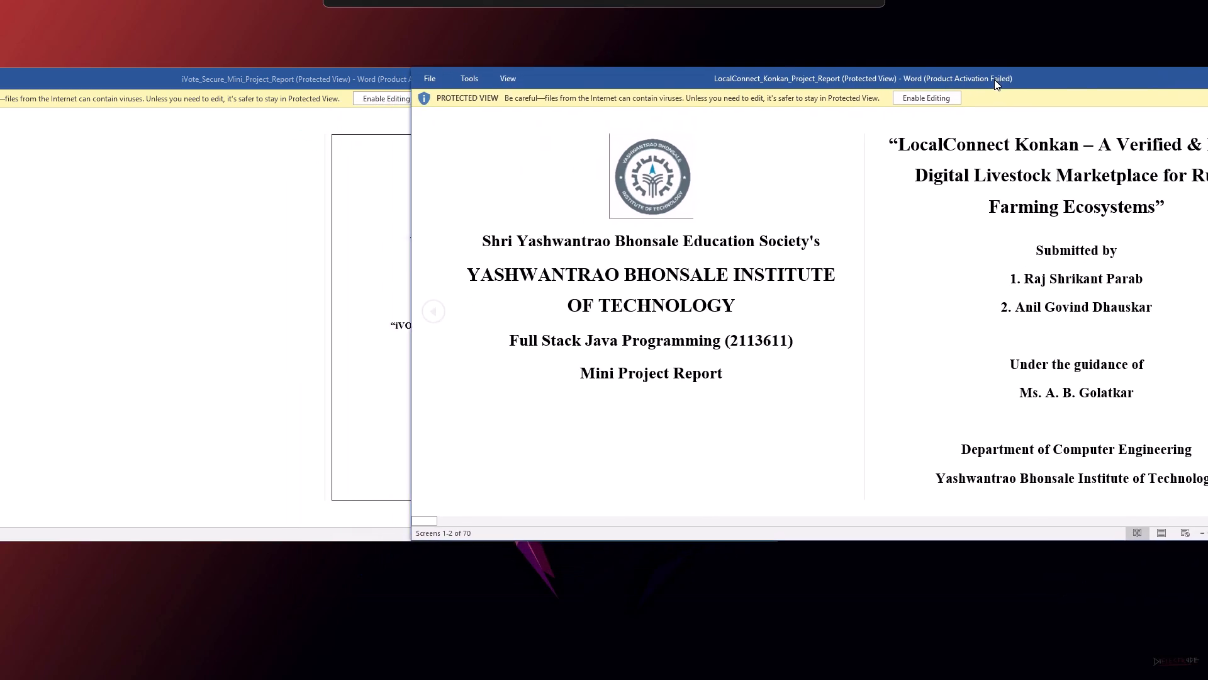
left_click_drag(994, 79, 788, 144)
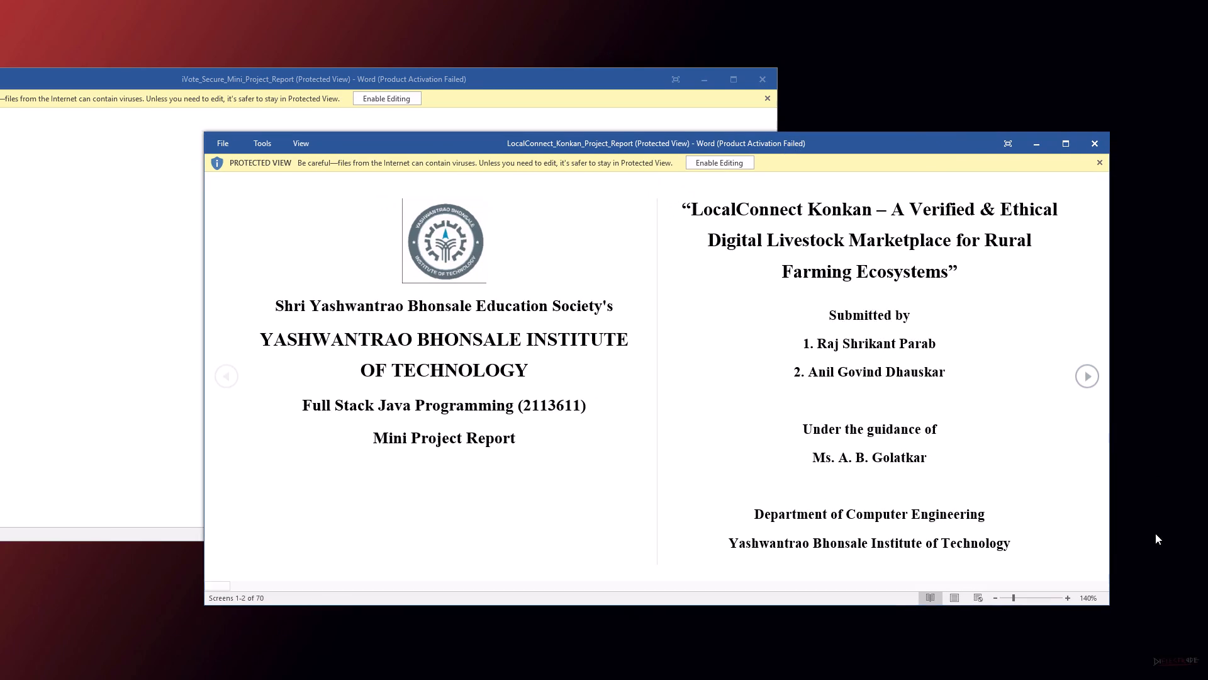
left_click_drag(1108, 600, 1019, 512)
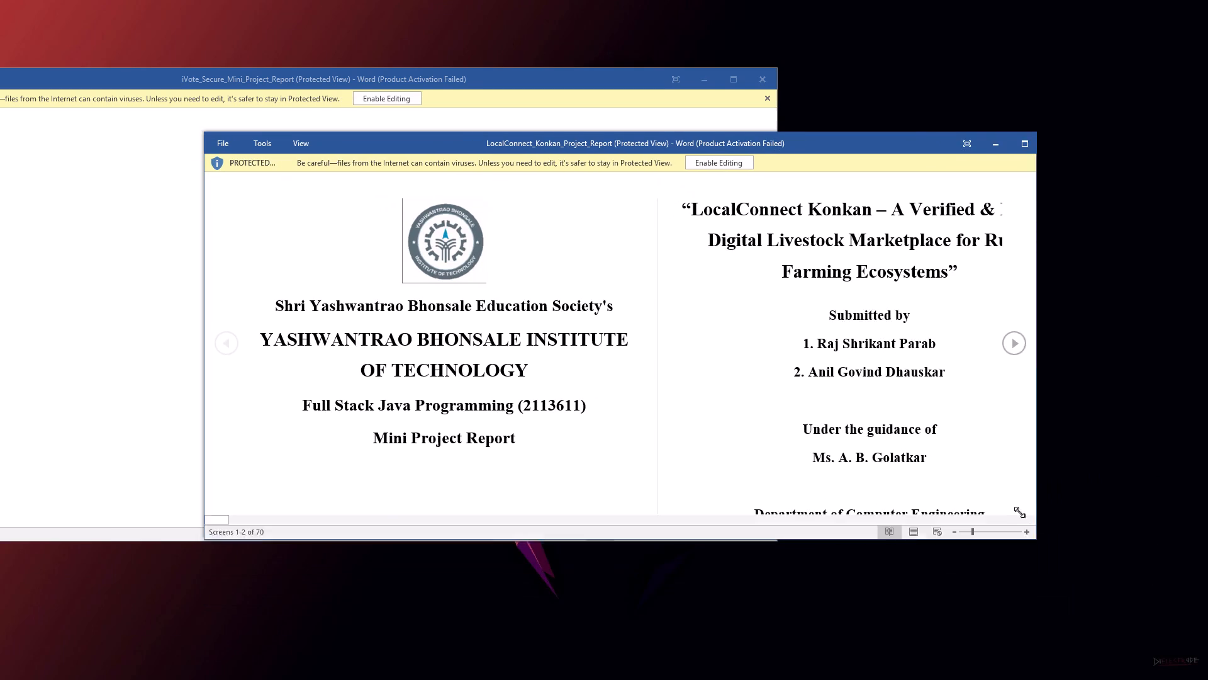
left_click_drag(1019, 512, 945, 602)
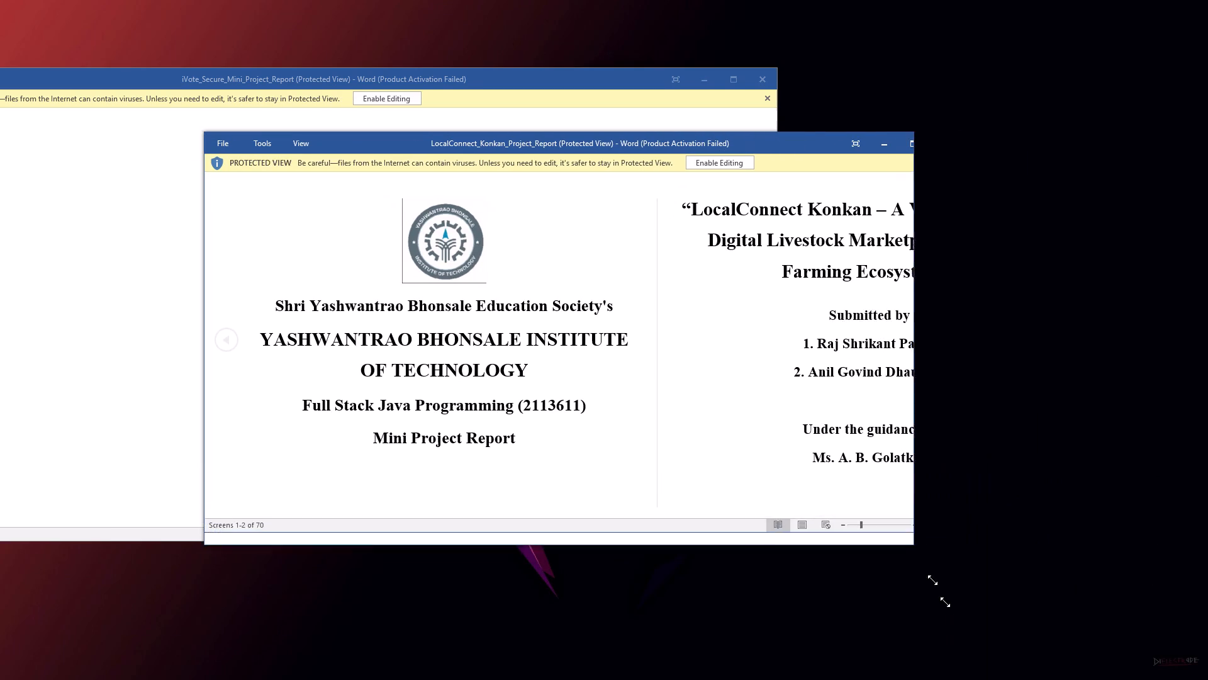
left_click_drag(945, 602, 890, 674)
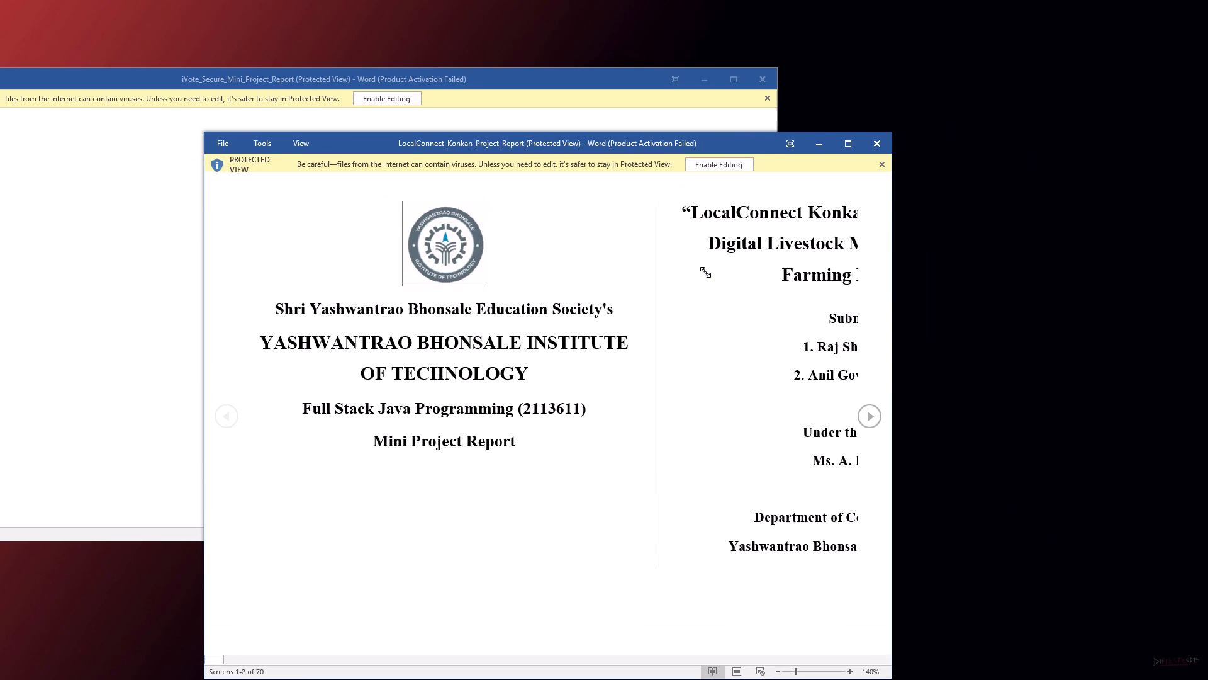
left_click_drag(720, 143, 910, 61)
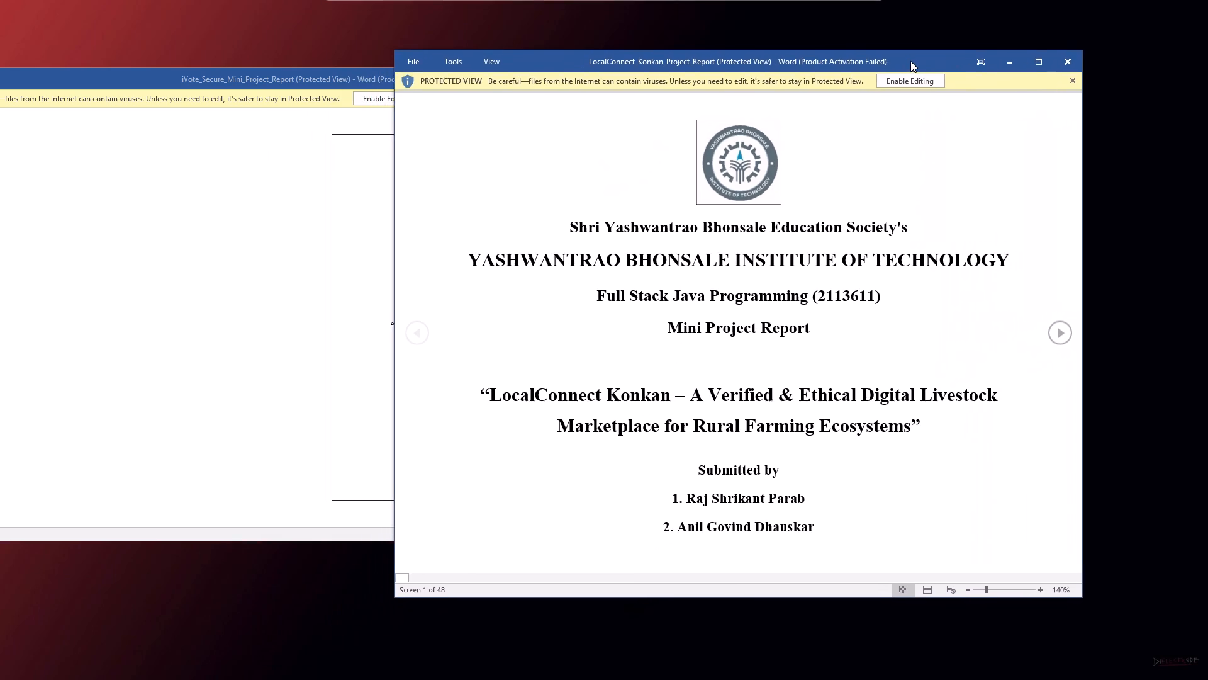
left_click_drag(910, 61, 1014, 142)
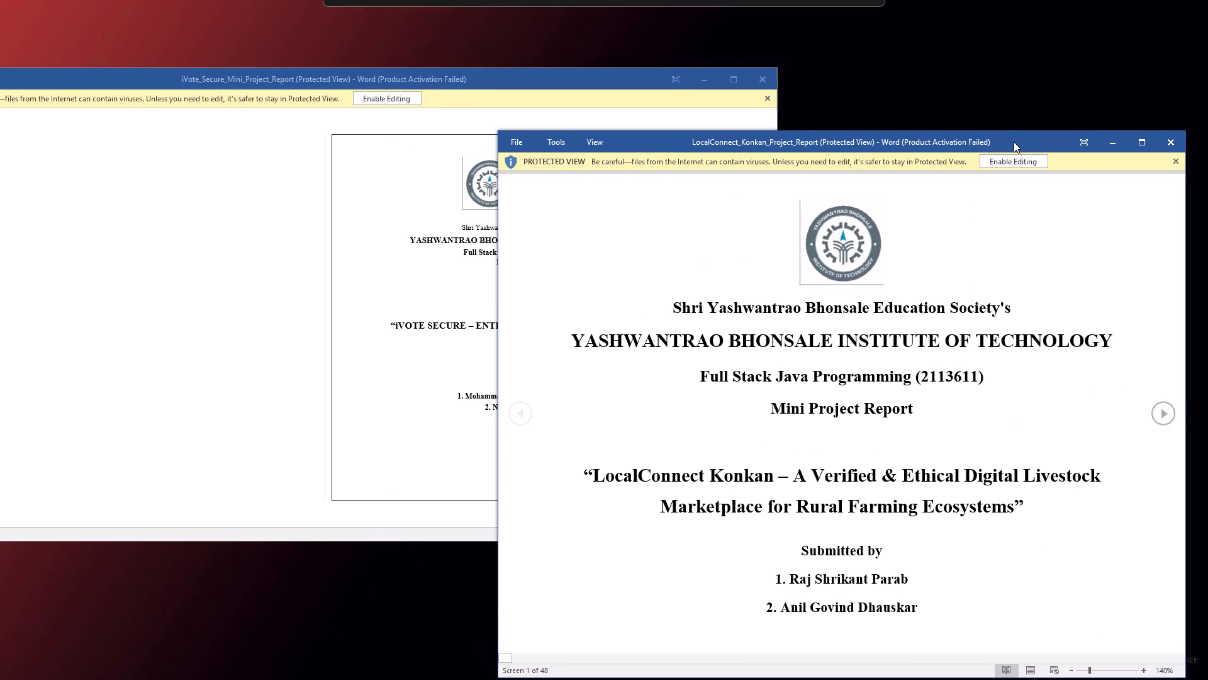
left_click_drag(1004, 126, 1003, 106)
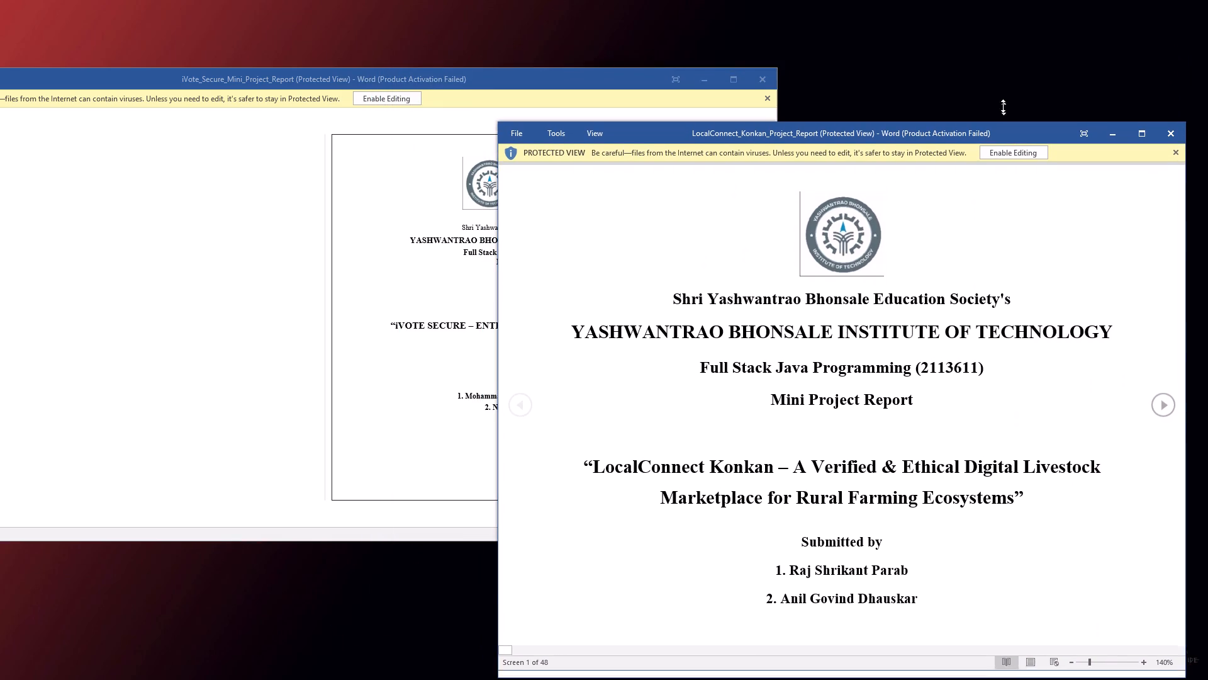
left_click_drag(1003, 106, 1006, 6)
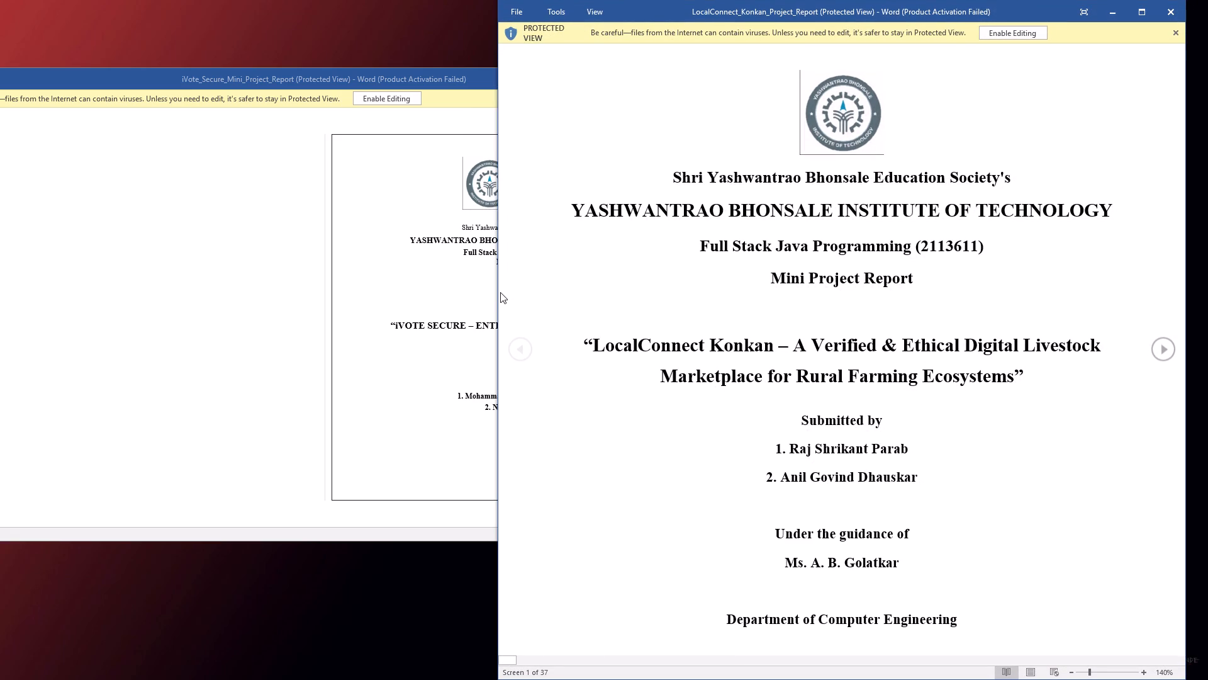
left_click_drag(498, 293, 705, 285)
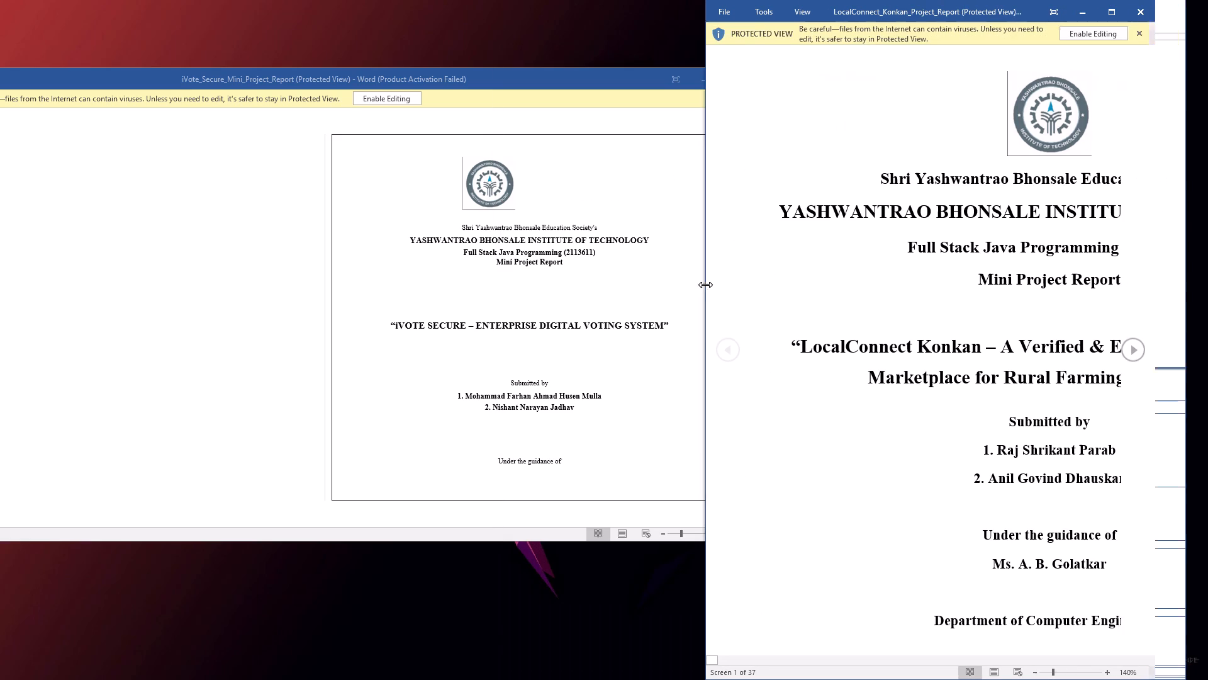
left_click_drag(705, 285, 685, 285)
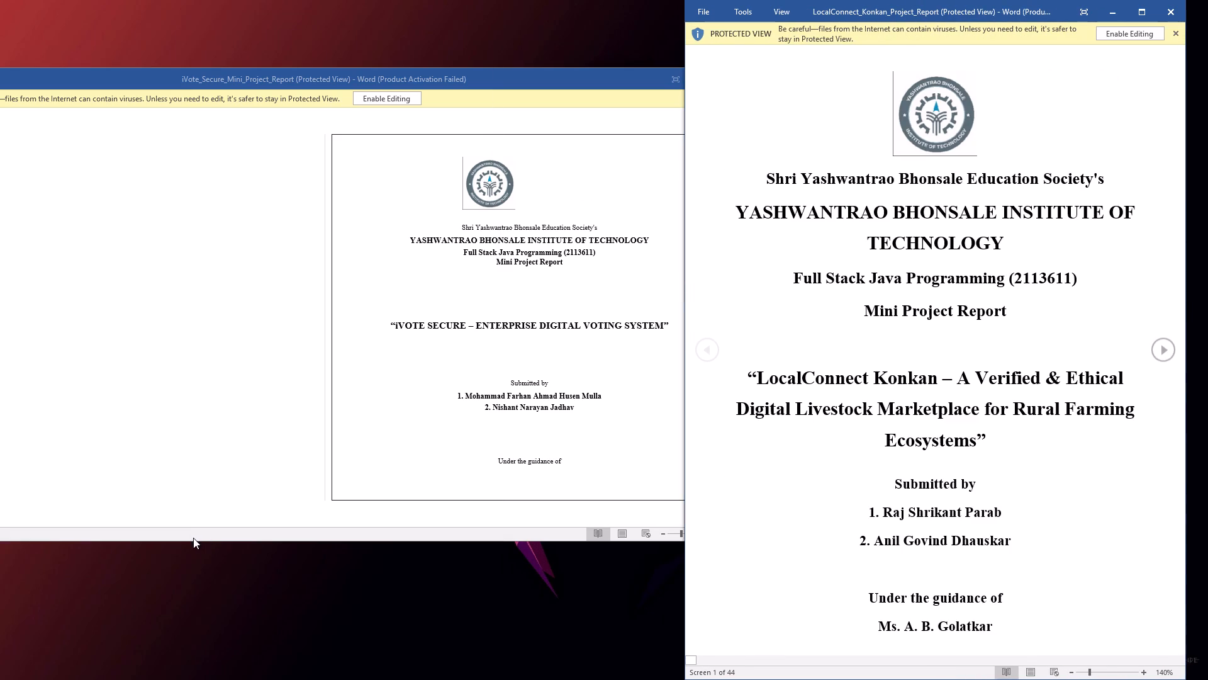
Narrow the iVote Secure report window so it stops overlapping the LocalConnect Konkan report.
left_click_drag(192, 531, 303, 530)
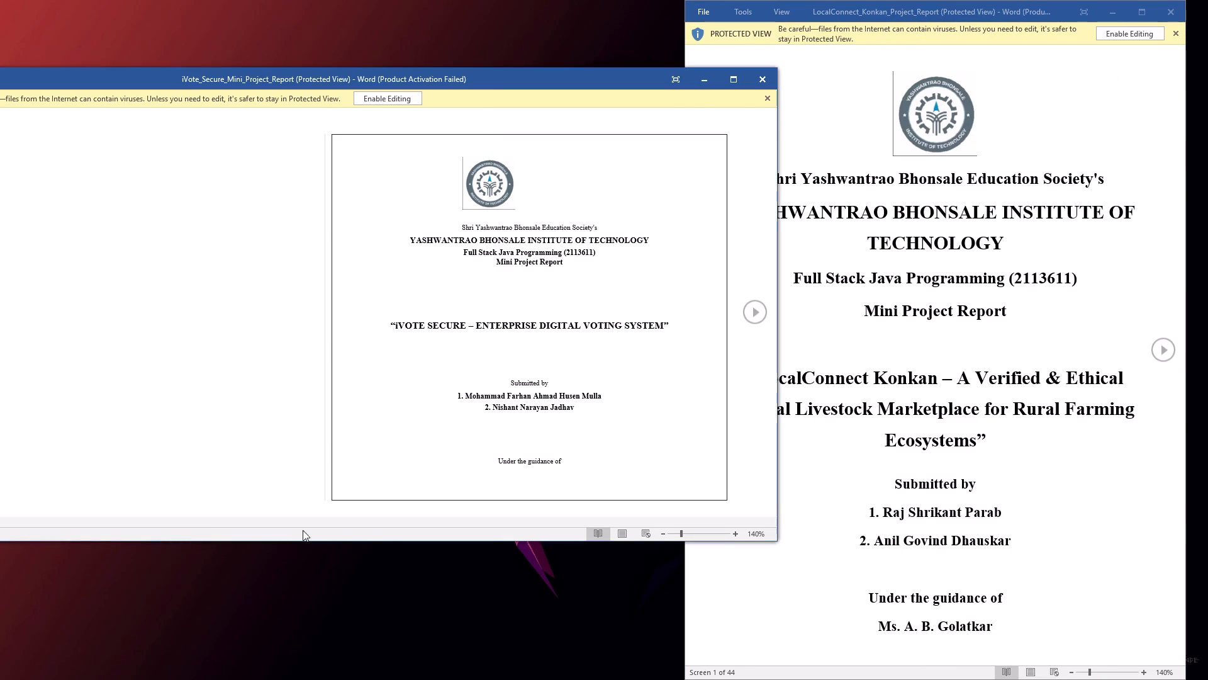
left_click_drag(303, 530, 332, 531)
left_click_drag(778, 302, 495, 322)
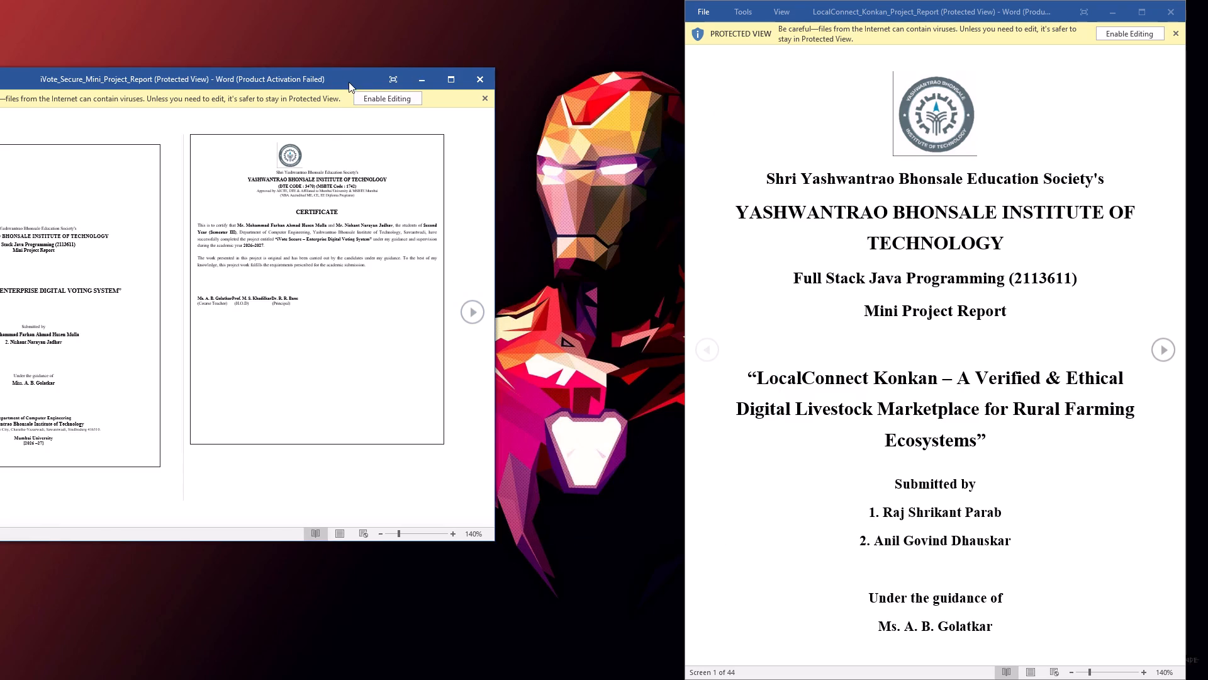
Snap the iVote Secure and LocalConnect Konkan reports side by side in an equal two-window layout, with iVote Secure first.
left_click_drag(348, 79, 506, 40)
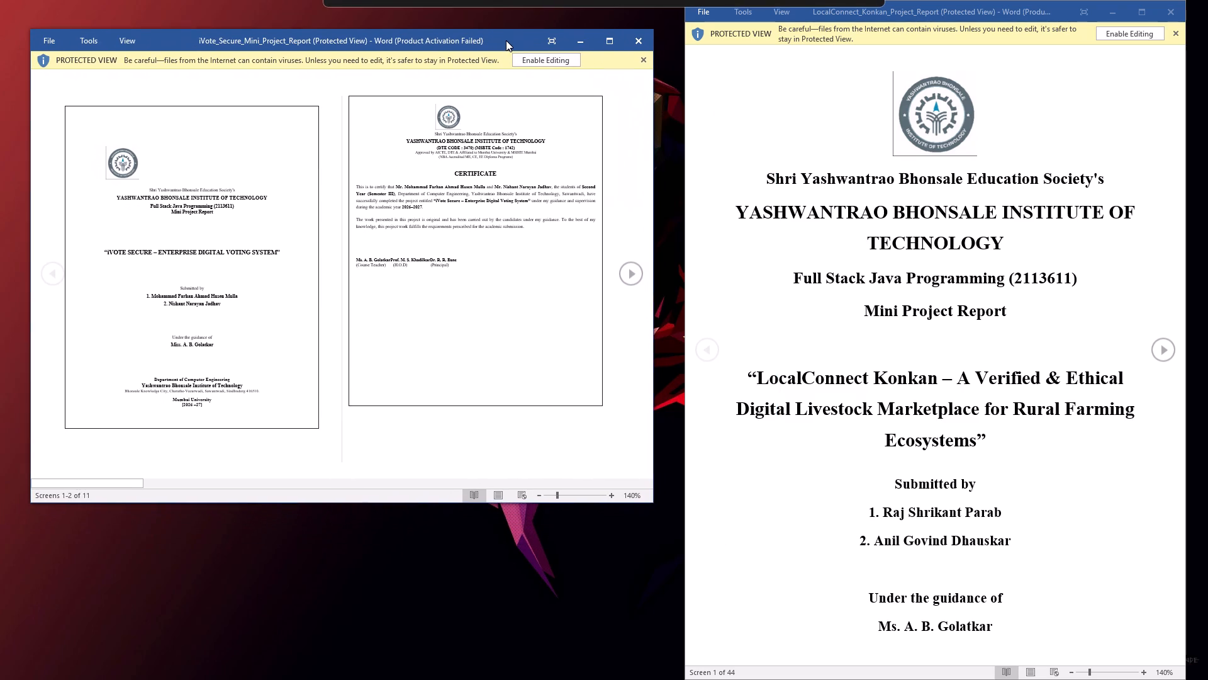
left_click_drag(506, 40, 505, 40)
left_click_drag(505, 40, 534, 0)
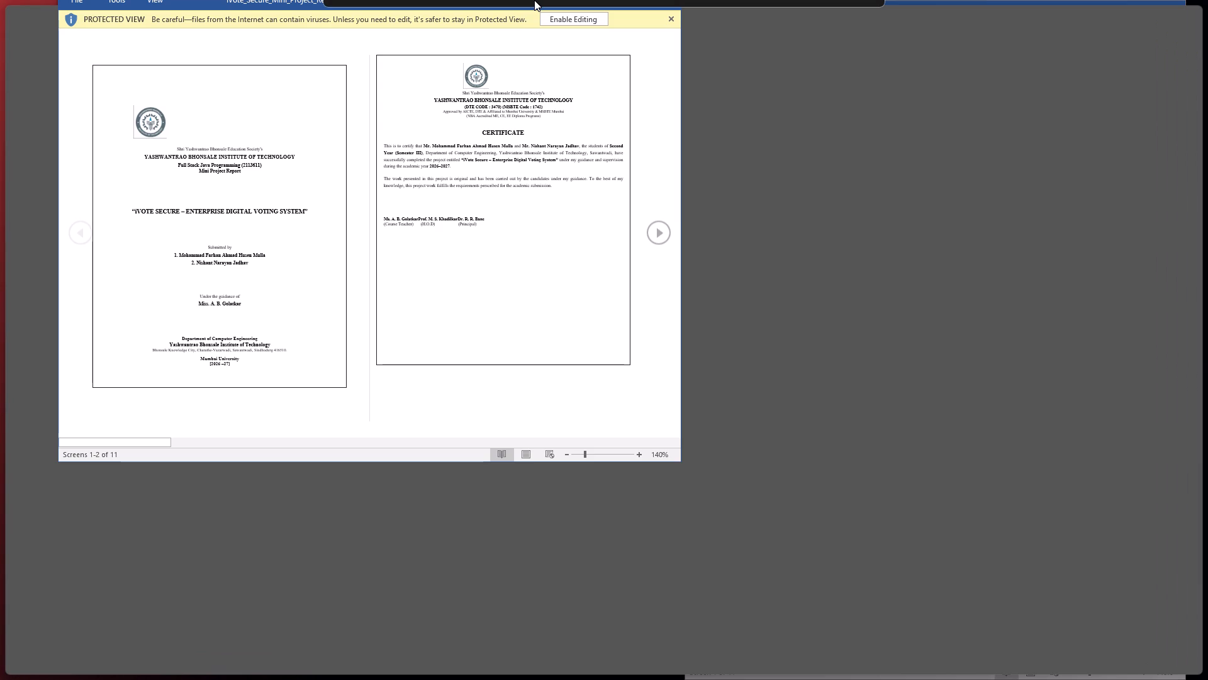
left_click_drag(534, 0, 500, 1)
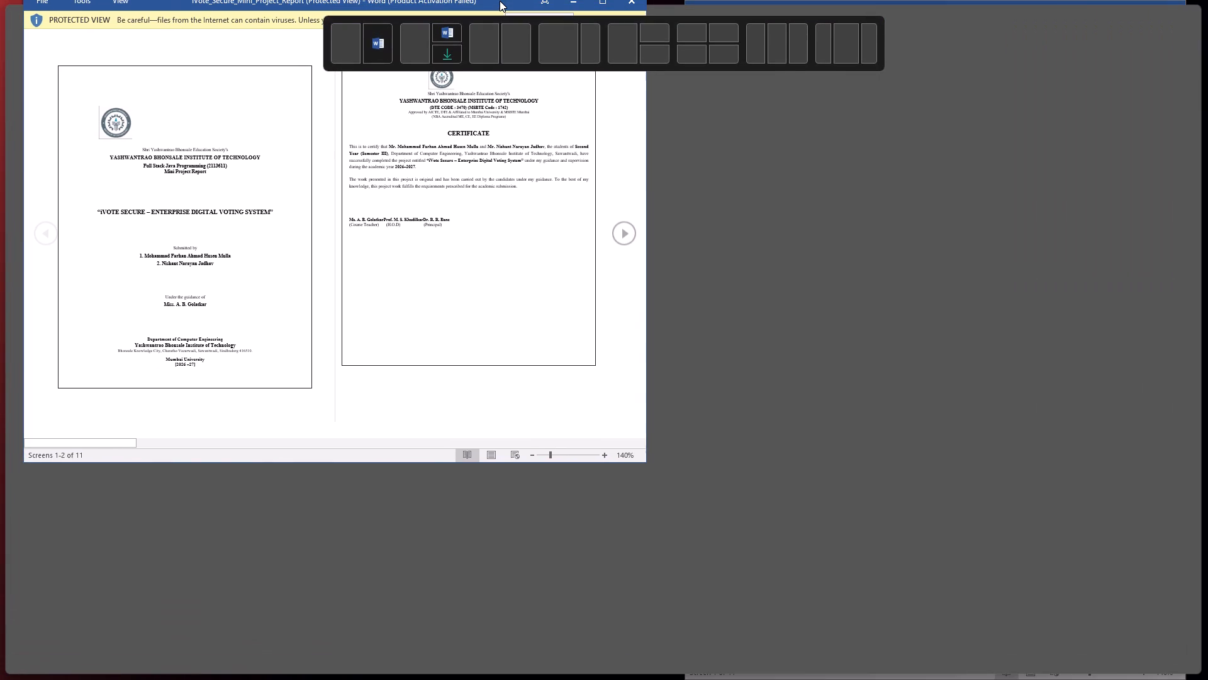
left_click_drag(500, 1, 499, 10)
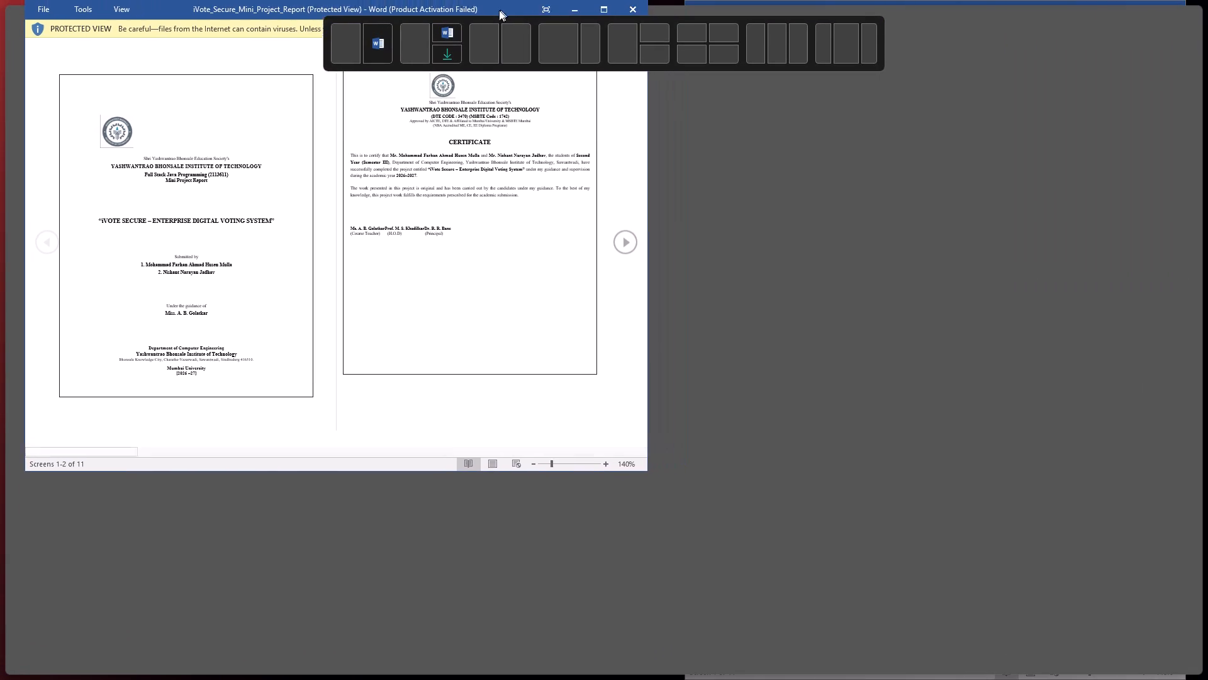
left_click_drag(499, 10, 389, 38)
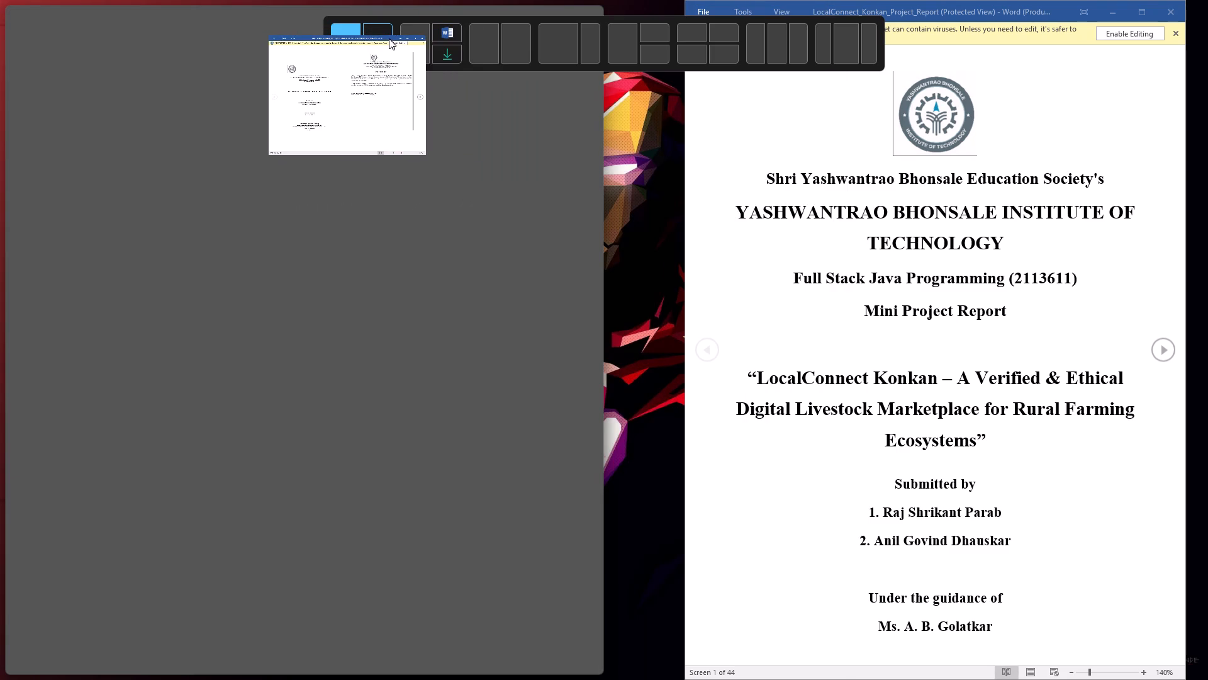
left_click_drag(389, 38, 382, 43)
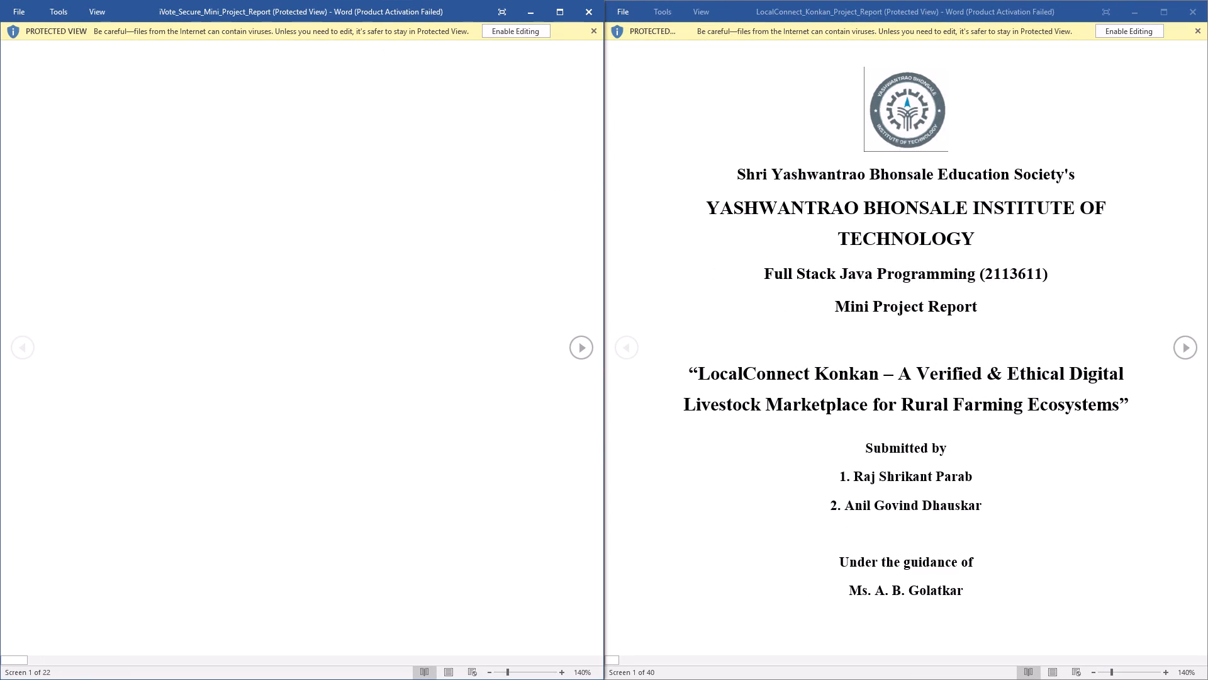
Compare the opening pages of both reports, up to iVote Secure's Certificate and LocalConnect Konkan's Declaration.
left_click(586, 353)
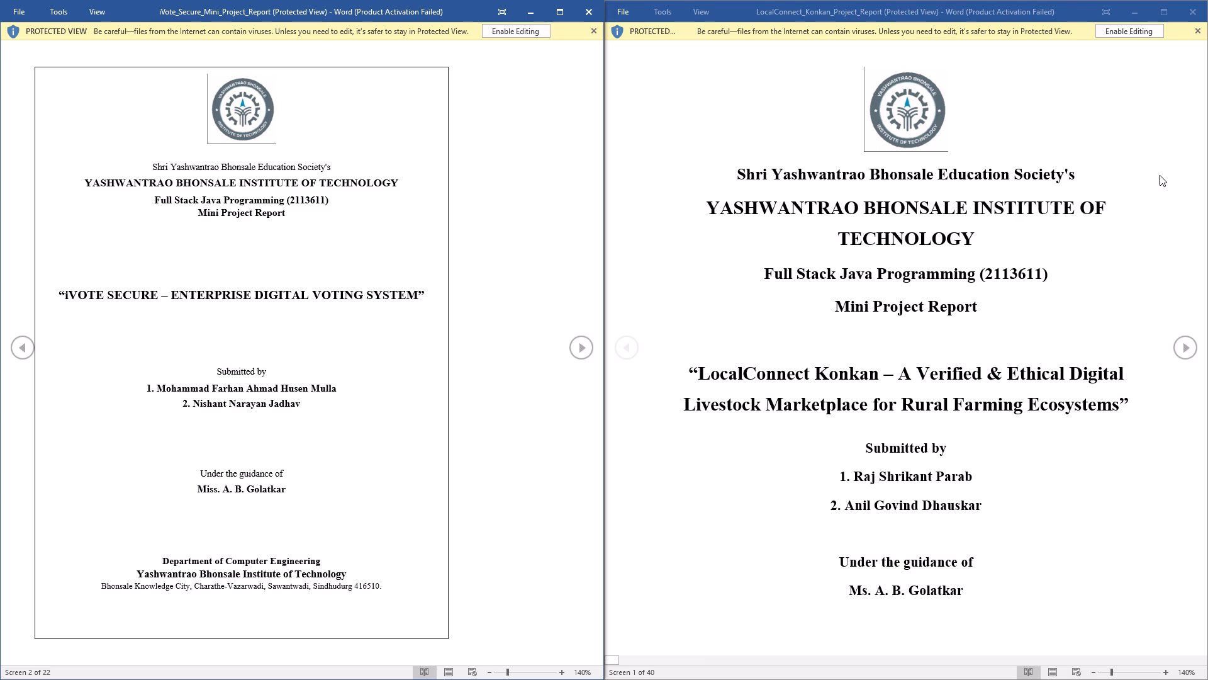
left_click(1187, 346)
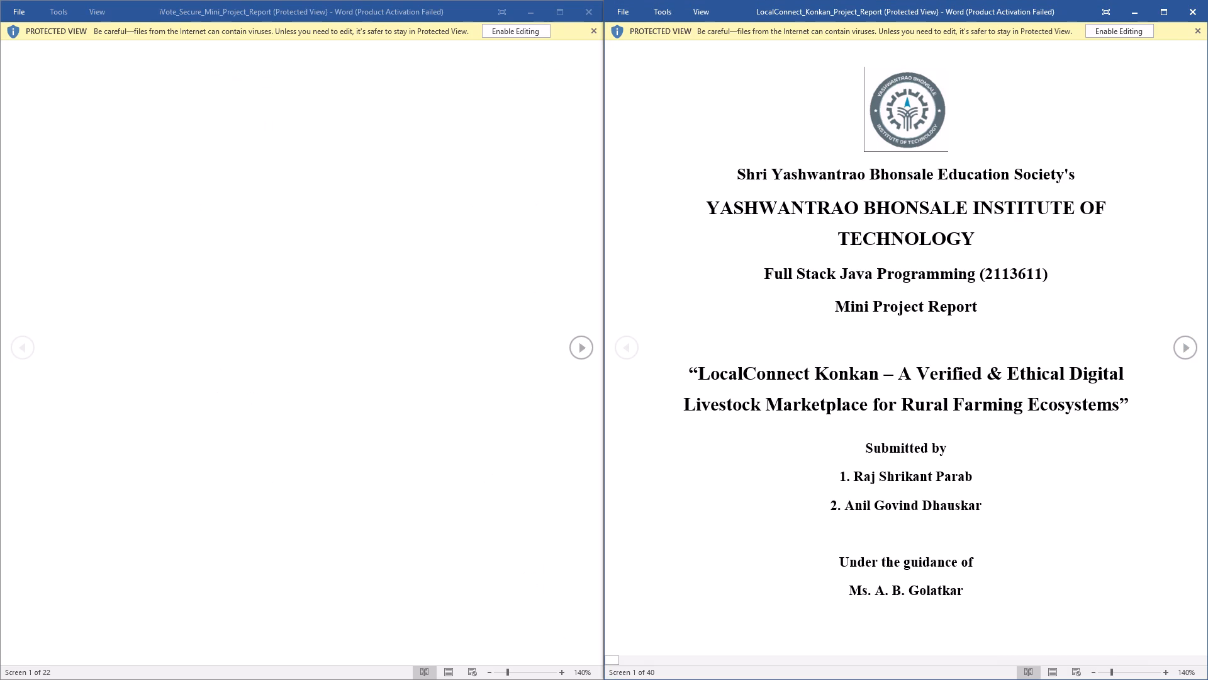
left_click(590, 348)
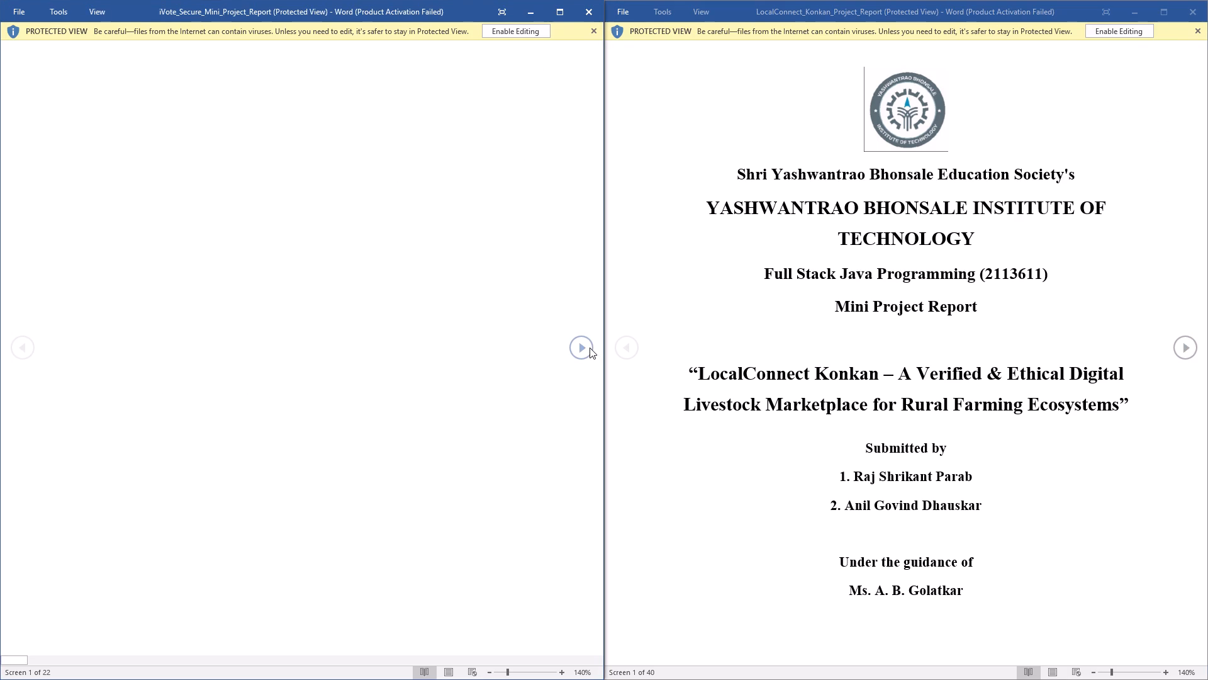
left_click(578, 351)
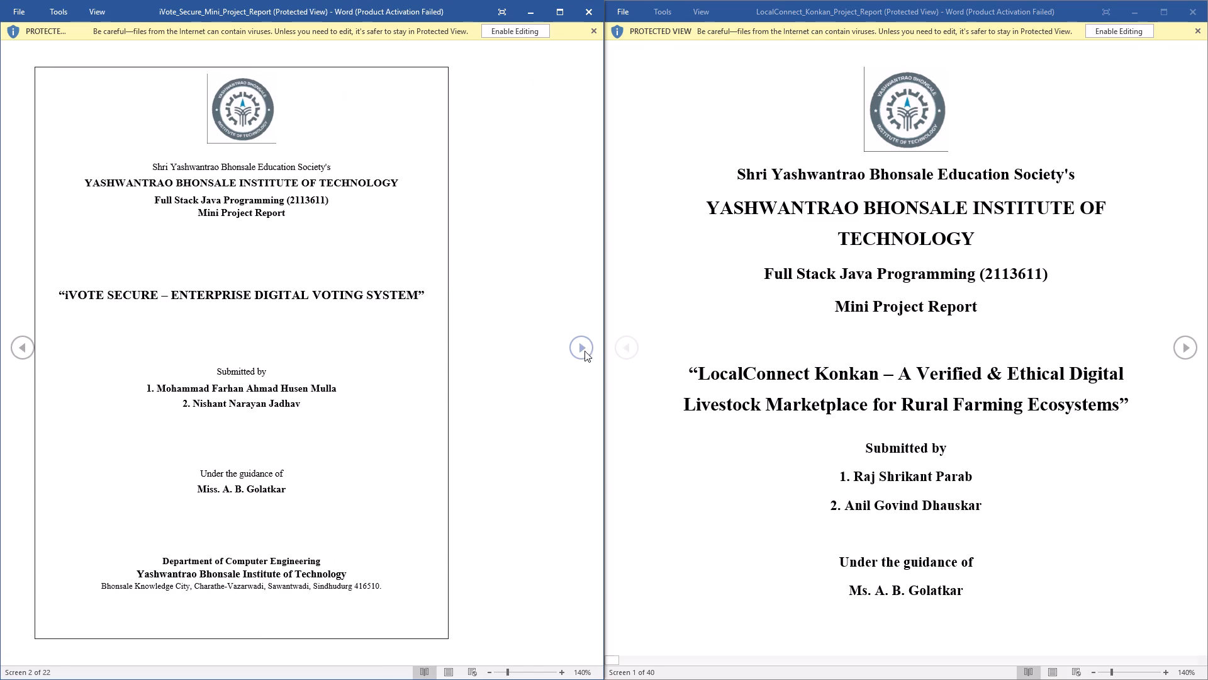
left_click(583, 351)
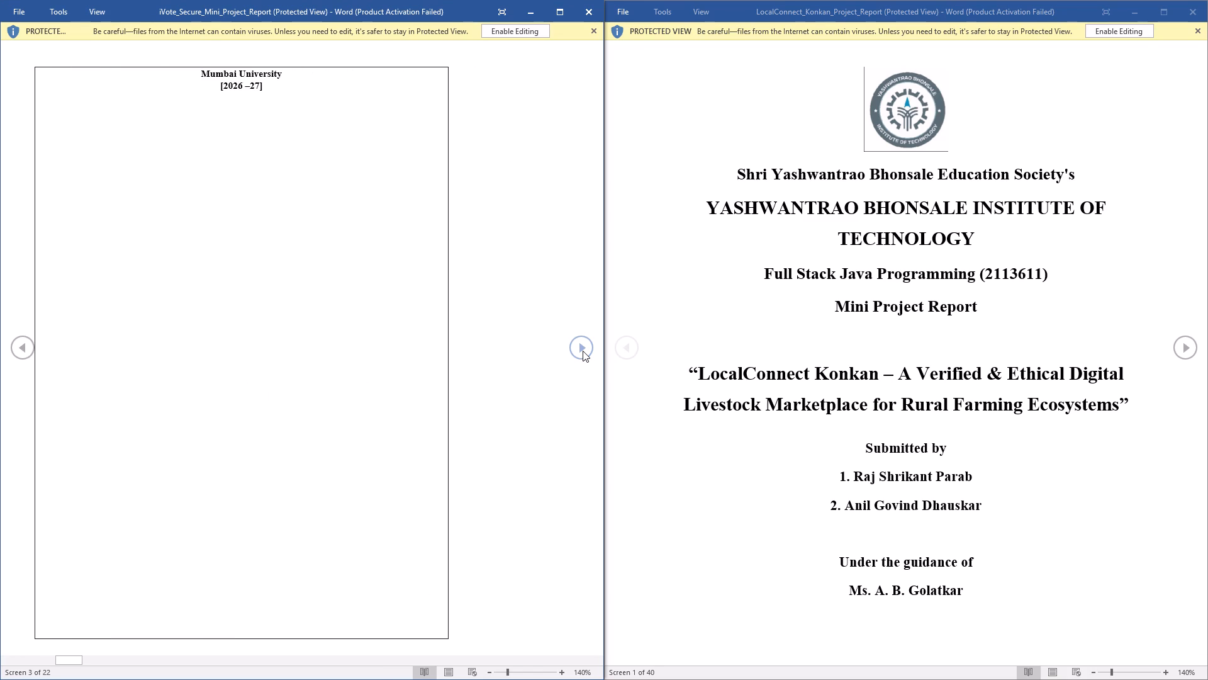
left_click(583, 351)
left_click(583, 351)
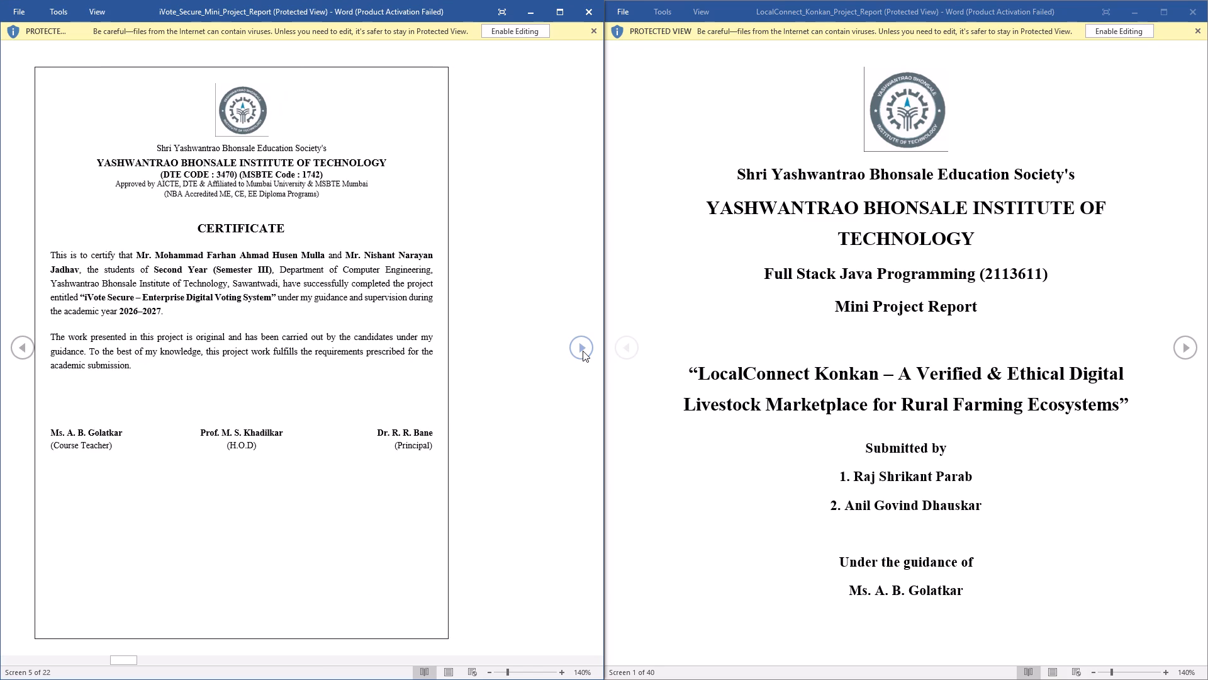
left_click(630, 343)
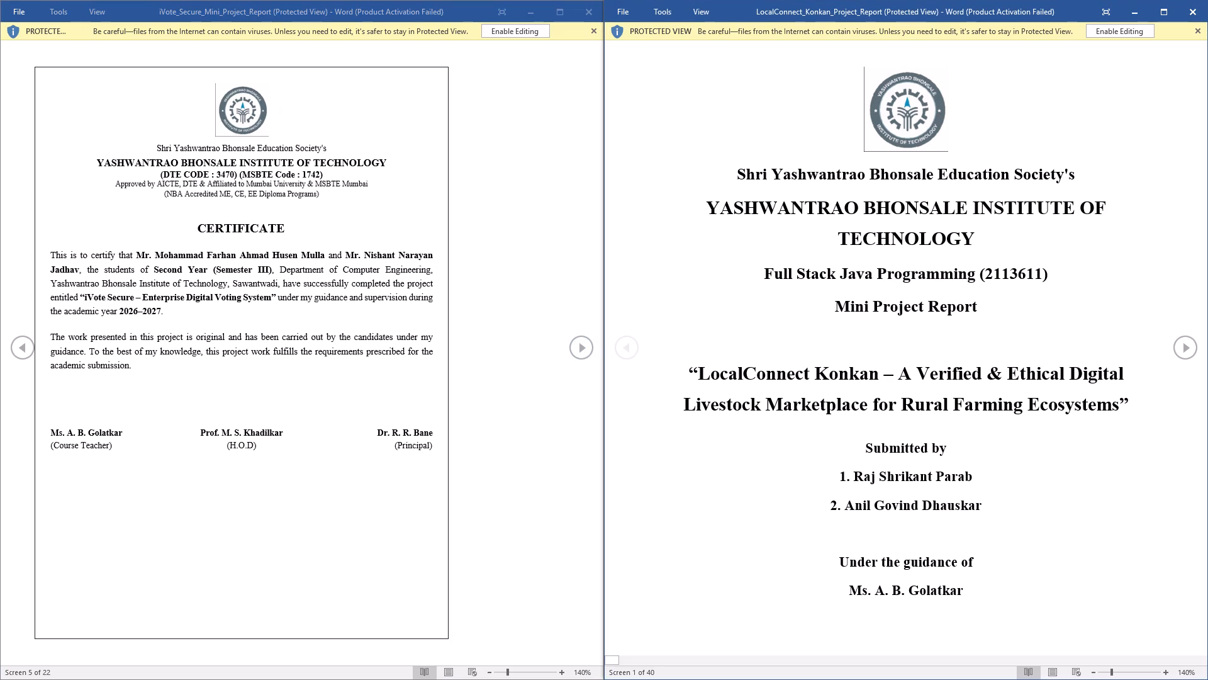
left_click(1189, 353)
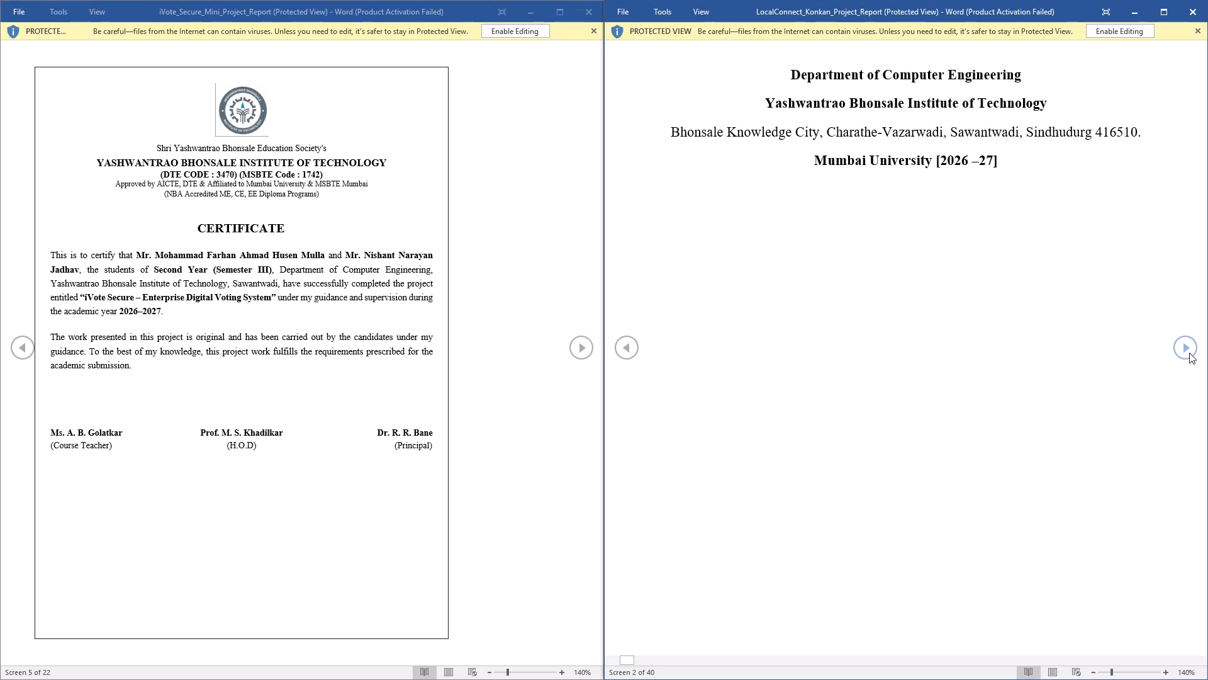
left_click(1189, 353)
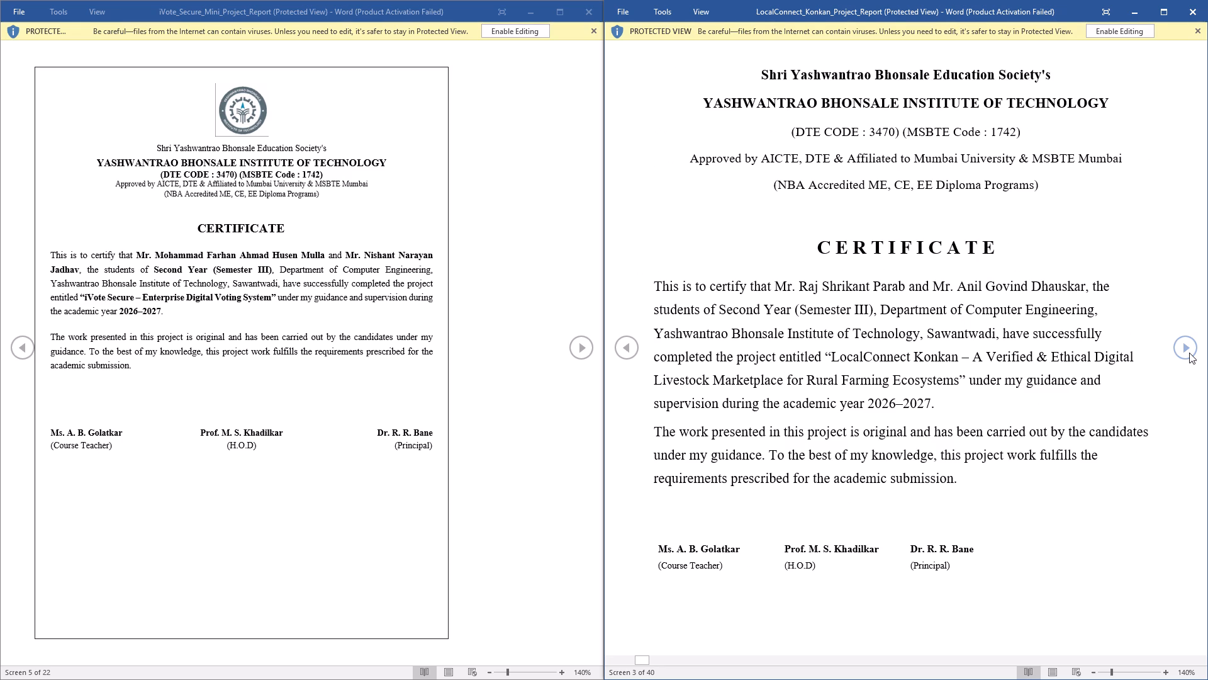
left_click(1189, 353)
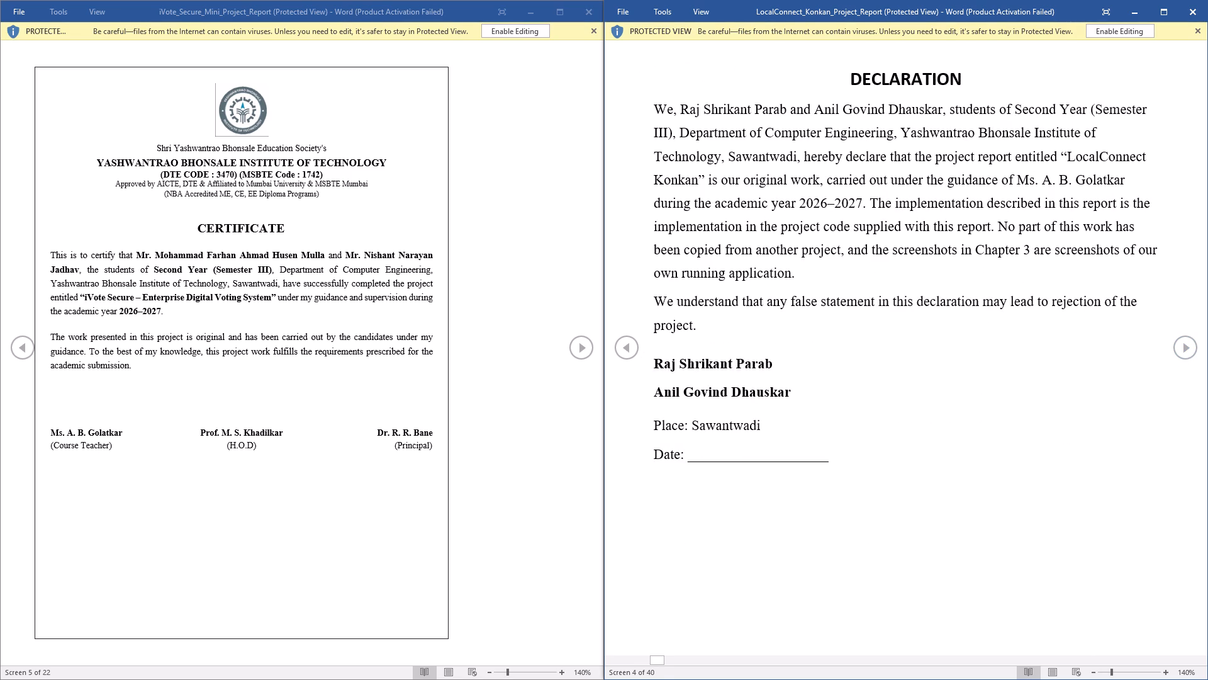
Widen the iVote Secure report's share of the side-by-side layout slightly, narrowing the LocalConnect Konkan report.
left_click_drag(601, 196, 612, 196)
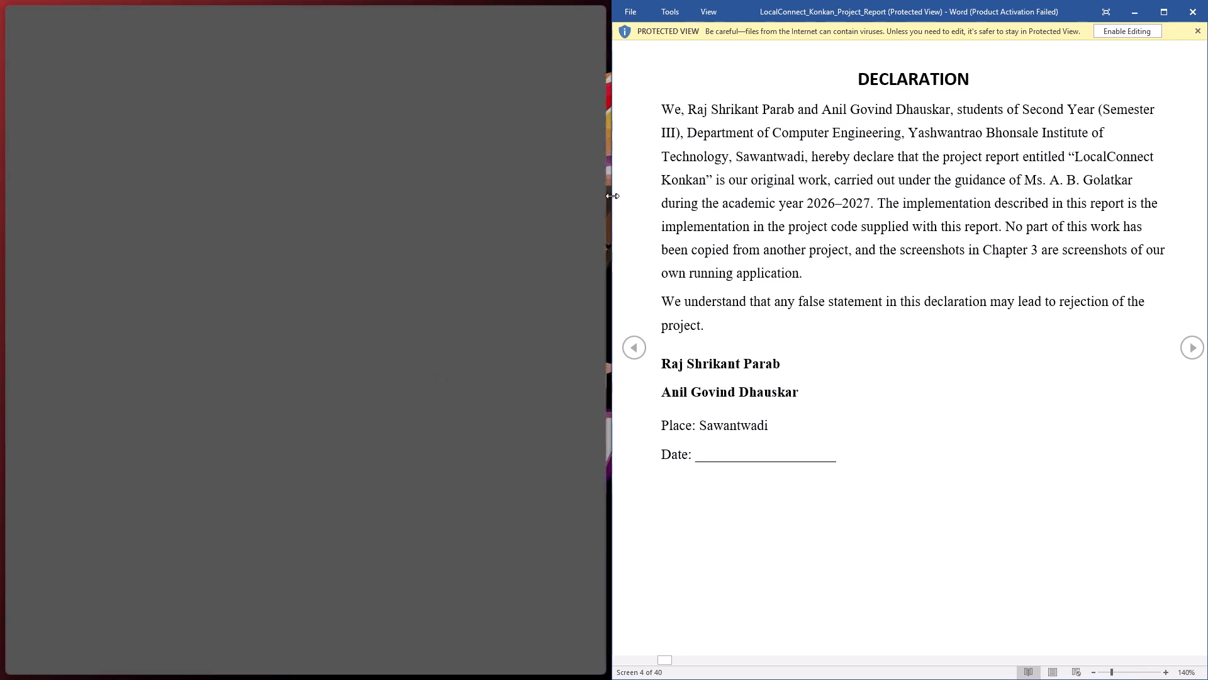
left_click_drag(612, 196, 618, 196)
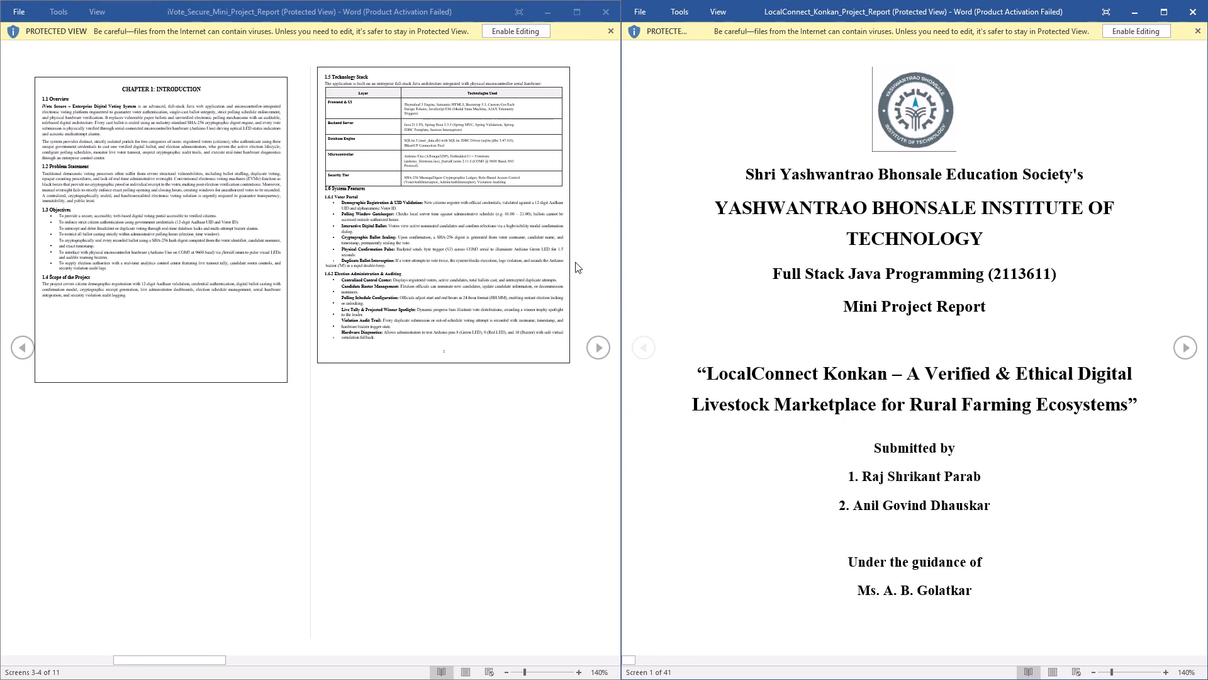
Enable editing for the iVote Secure report and maximize its window.
left_click(23, 353)
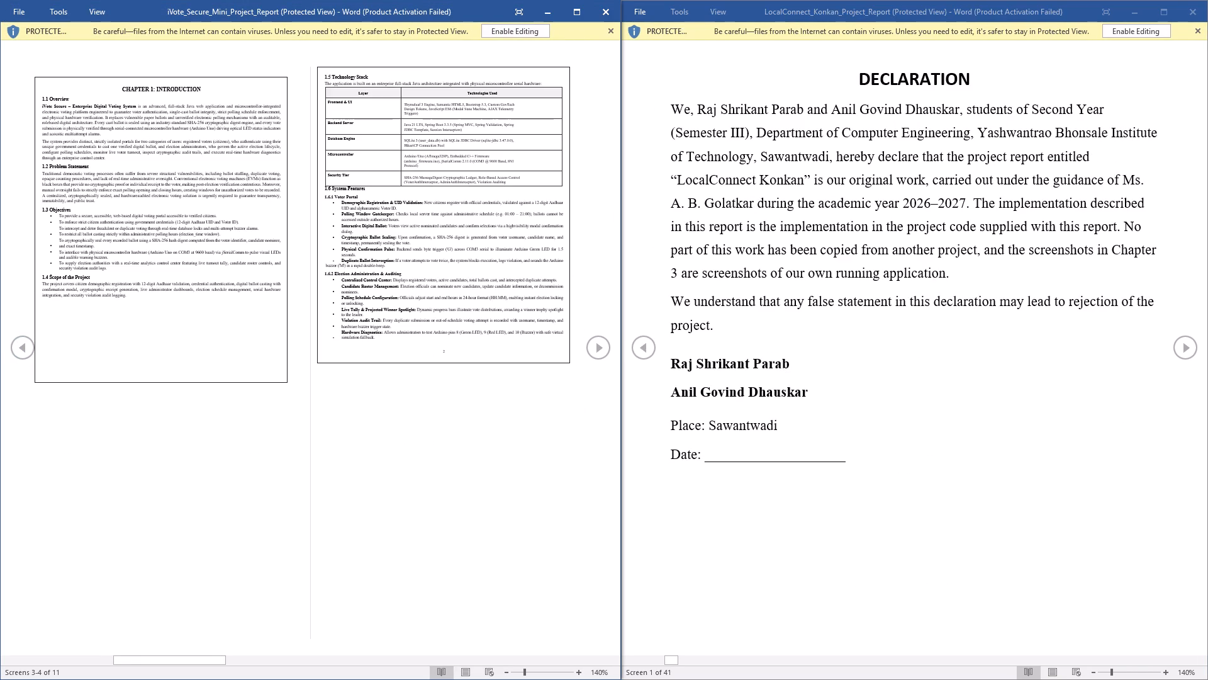
scroll(450, 359, "up", 2, "ctrl")
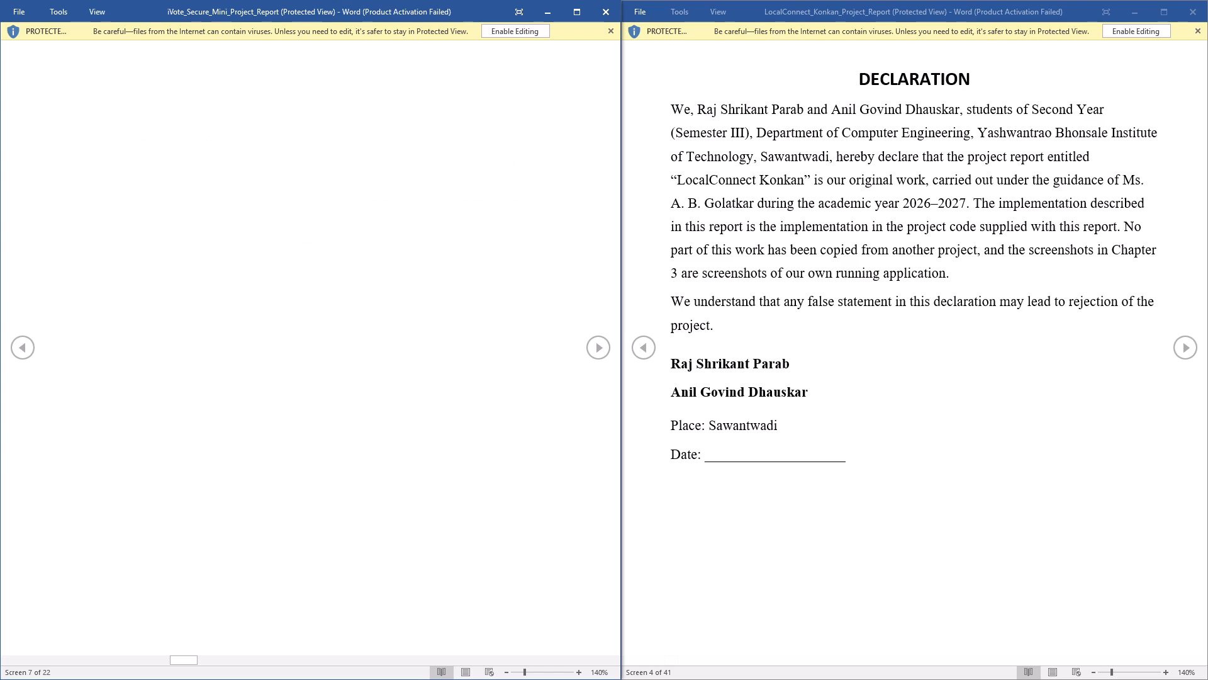
scroll(450, 359, "down", 3, "ctrl")
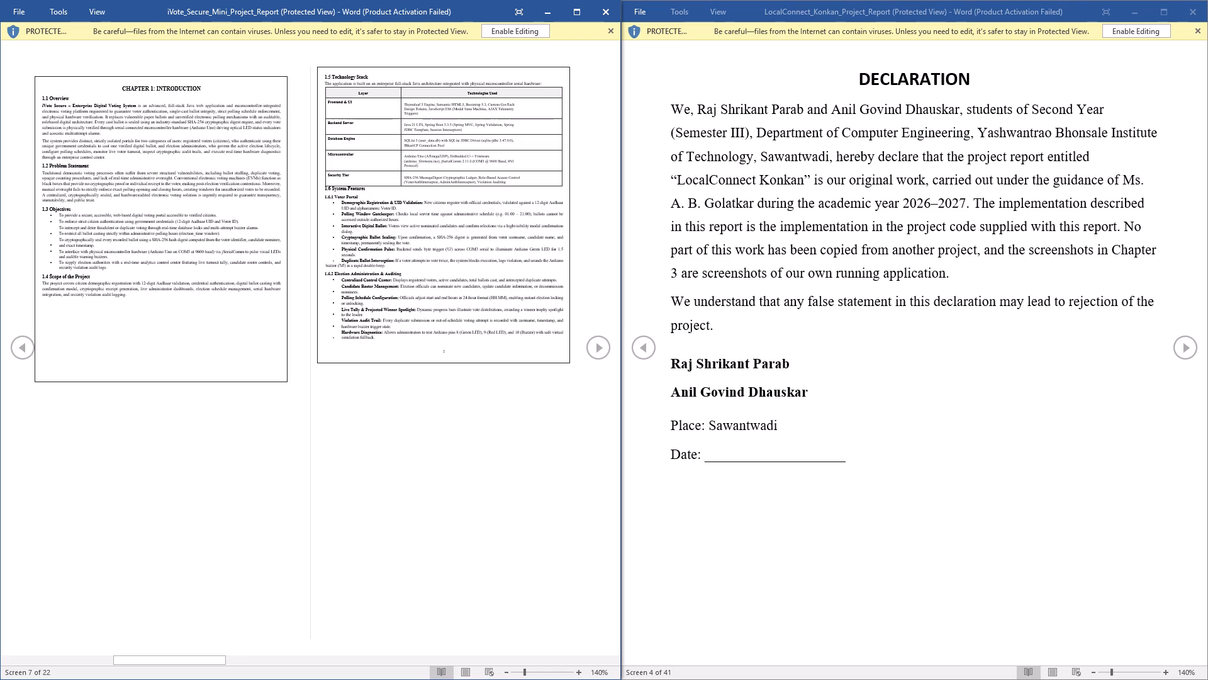
left_click(201, 315)
left_click(522, 33)
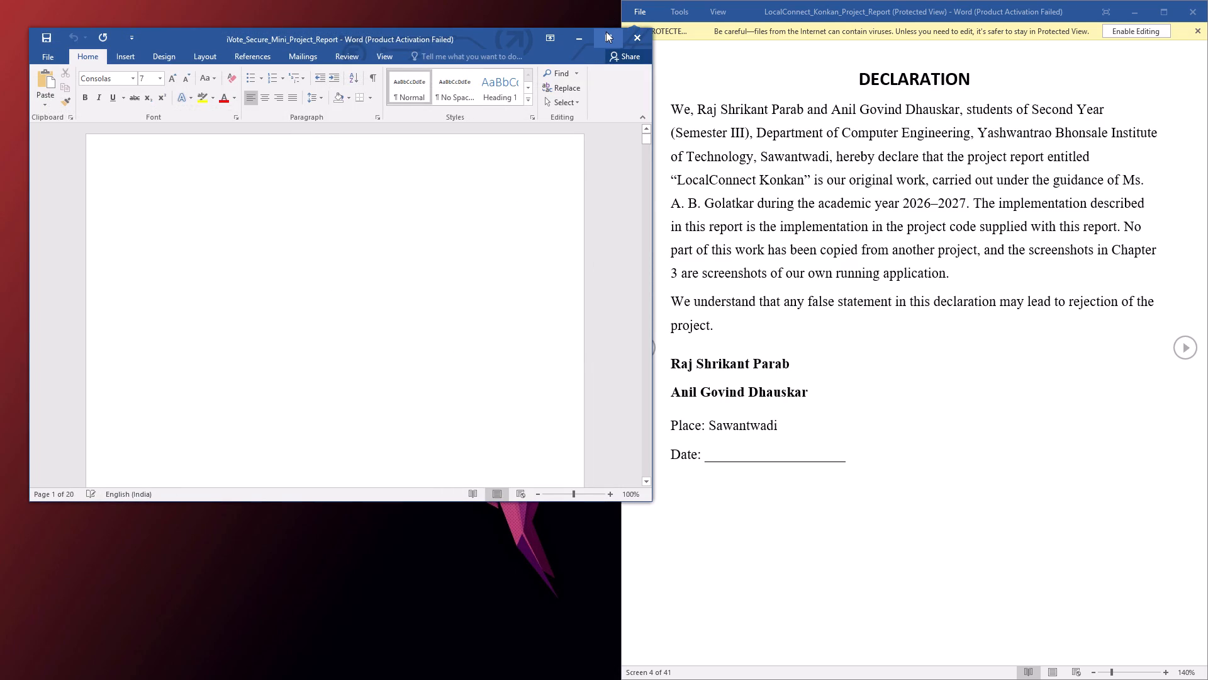
left_click(606, 31)
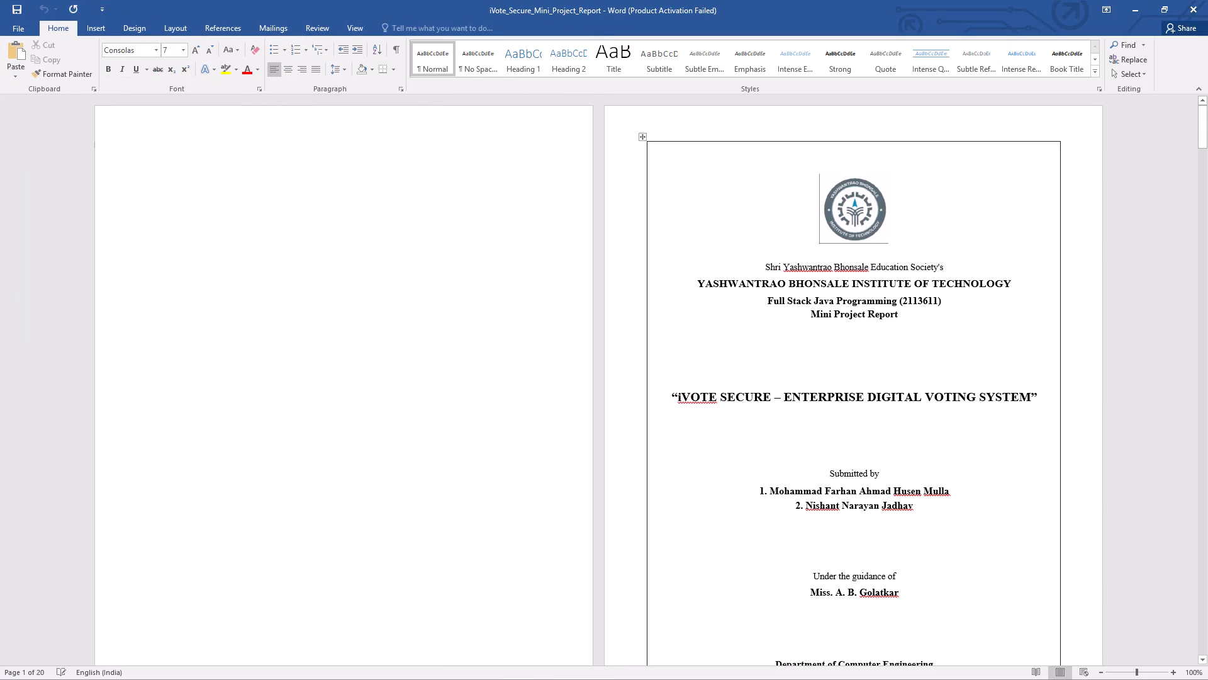
Skim the iVote Secure report's page layout and chapters, from the cover page to Chapter 4: Conclusion & Future Scope.
scroll(659, 236, "down", 11)
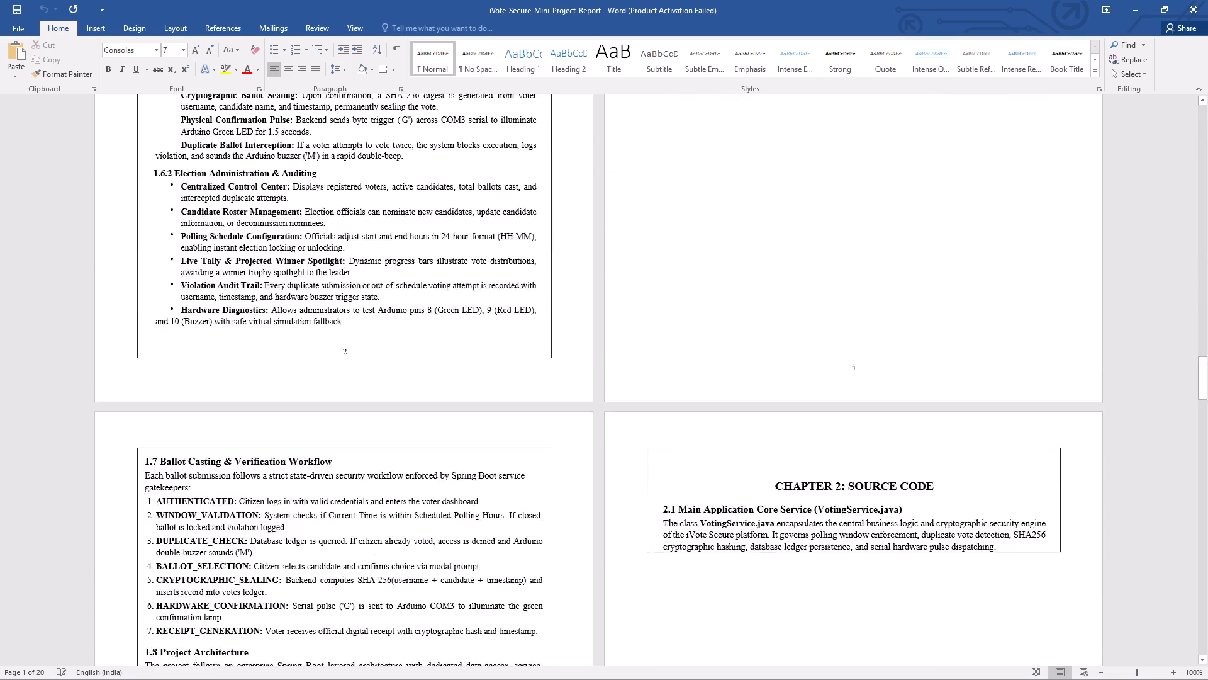
scroll(659, 236, "down", 6)
scroll(659, 236, "down", 20)
scroll(659, 236, "down", 20)
scroll(659, 236, "down", 20)
scroll(1138, 0, "down", 20)
scroll(1138, 0, "down", 20)
scroll(1138, 0, "down", 20)
scroll(1138, 0, "up", 20)
scroll(1138, 0, "up", 20)
scroll(1138, 0, "up", 2)
scroll(1138, 0, "down", 20)
scroll(1138, 0, "down", 20)
scroll(1138, 0, "down", 6)
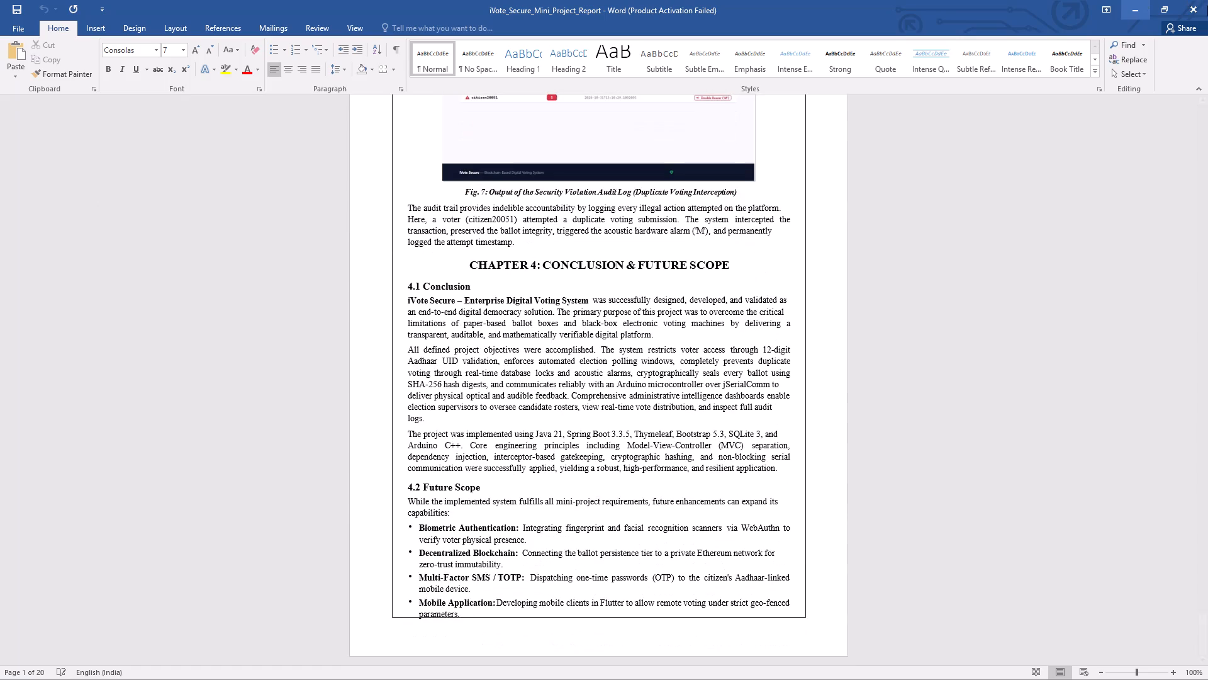
scroll(874, 314, "up", 16)
scroll(874, 314, "down", 1)
scroll(874, 314, "up", 9)
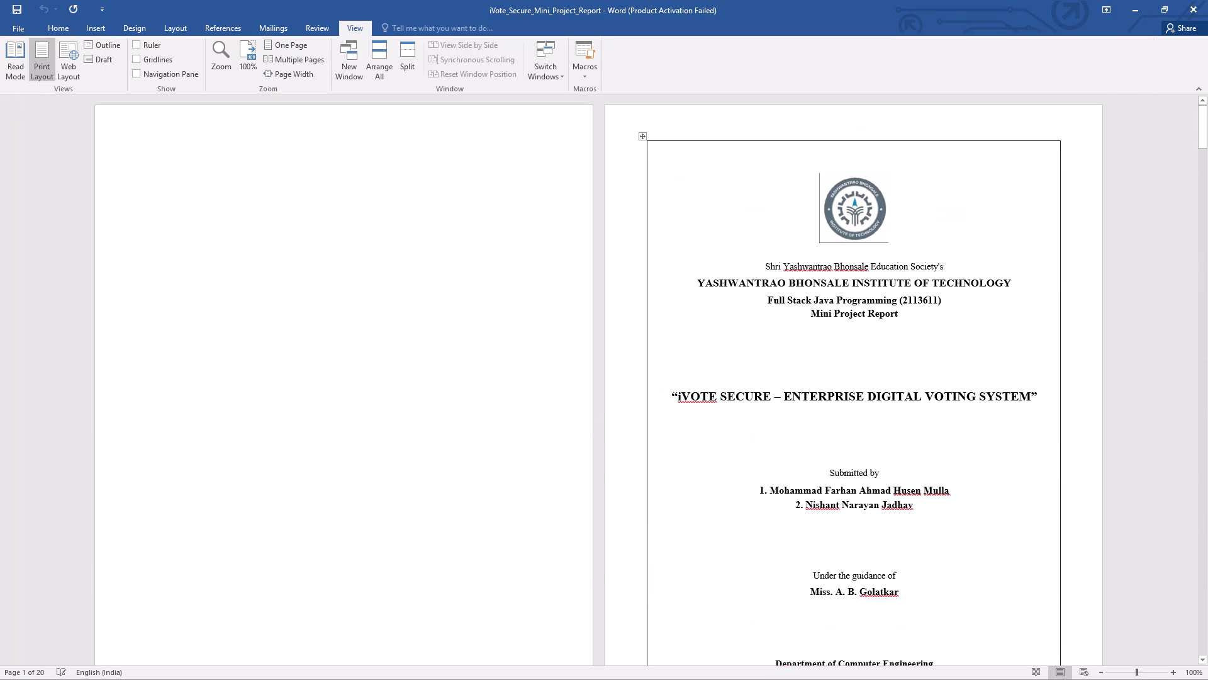
Look over the iVote Secure report's pages again, from the cover page to Chapter 1: Introduction.
left_click(461, 244)
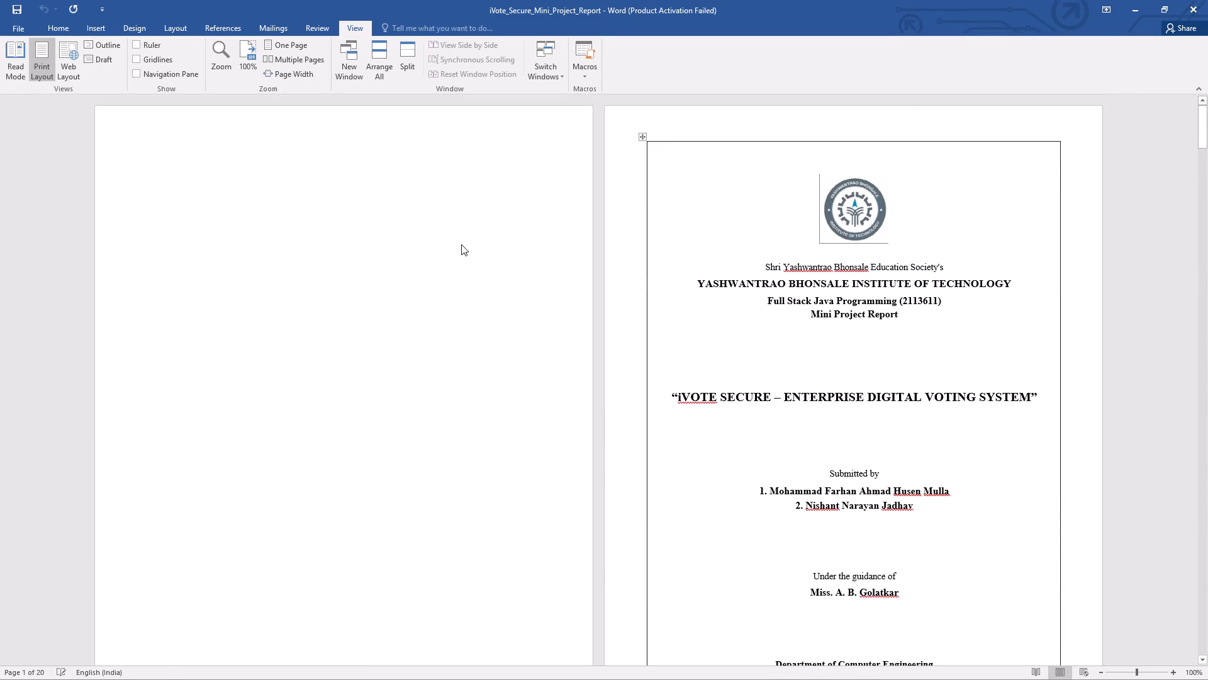
left_click(461, 244)
scroll(668, 196, "down", 6)
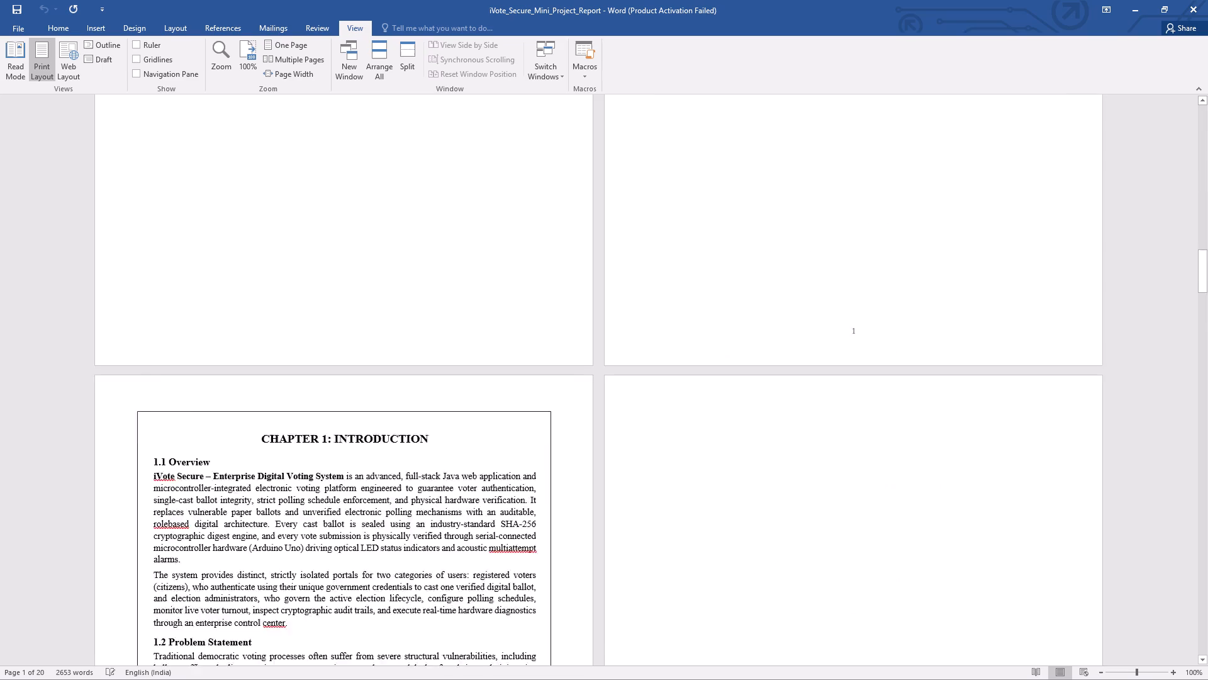
scroll(668, 196, "up", 2)
scroll(668, 196, "down", 1, "ctrl")
scroll(668, 196, "up", 1, "ctrl")
scroll(668, 196, "down", 1, "ctrl")
scroll(668, 196, "up", 1, "ctrl")
scroll(668, 196, "up", 4)
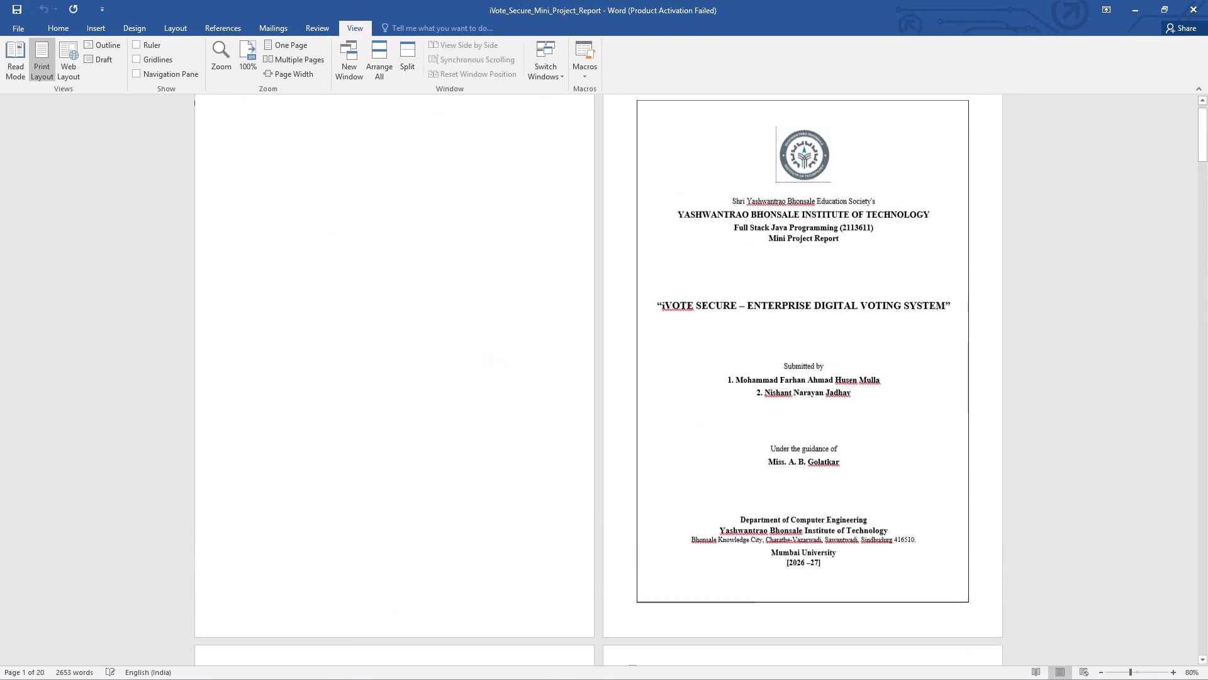
Close the iVote Secure report and the LocalConnect Konkan report.
left_click(1190, 0)
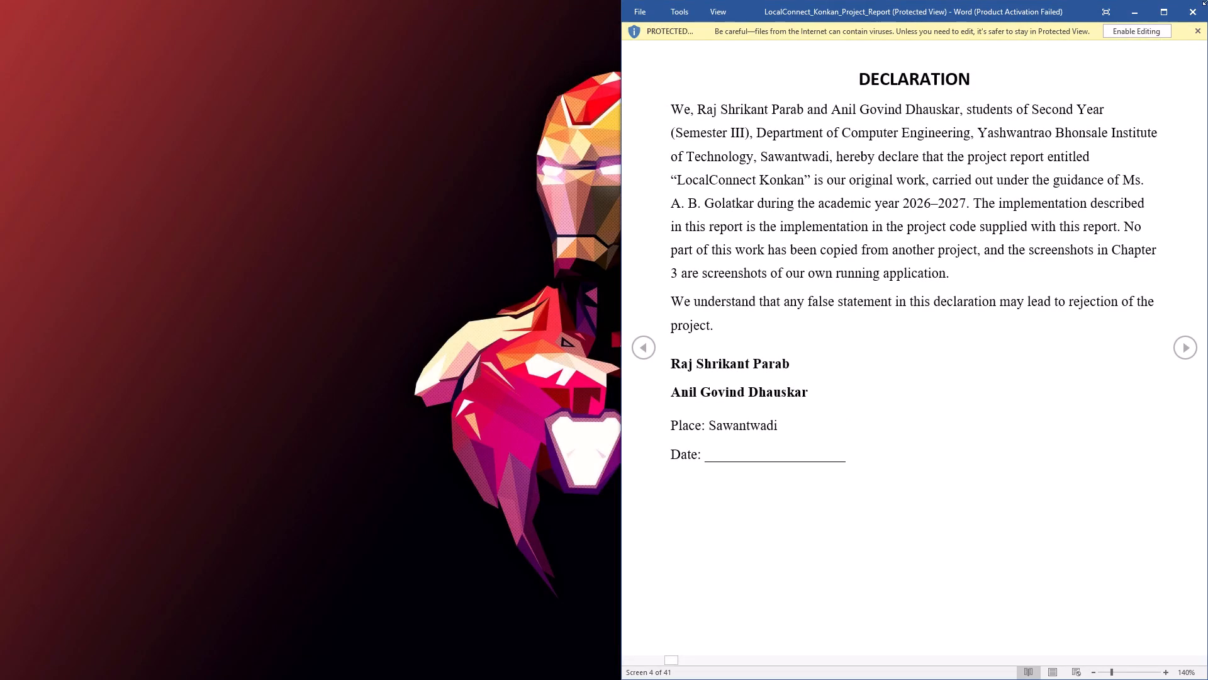
left_click(1190, 8)
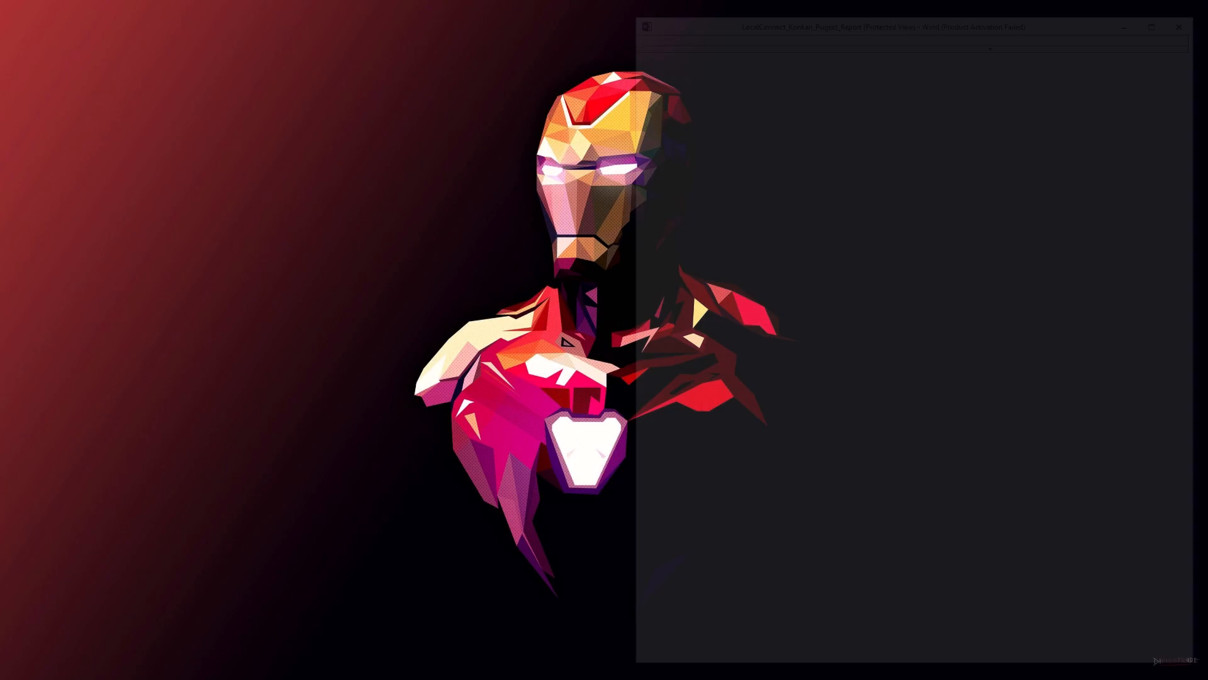
Reopen LocalConnect_Konkan_Project_Report from the Downloads folder and dismiss the Office Activation Wizard.
left_click(654, 668)
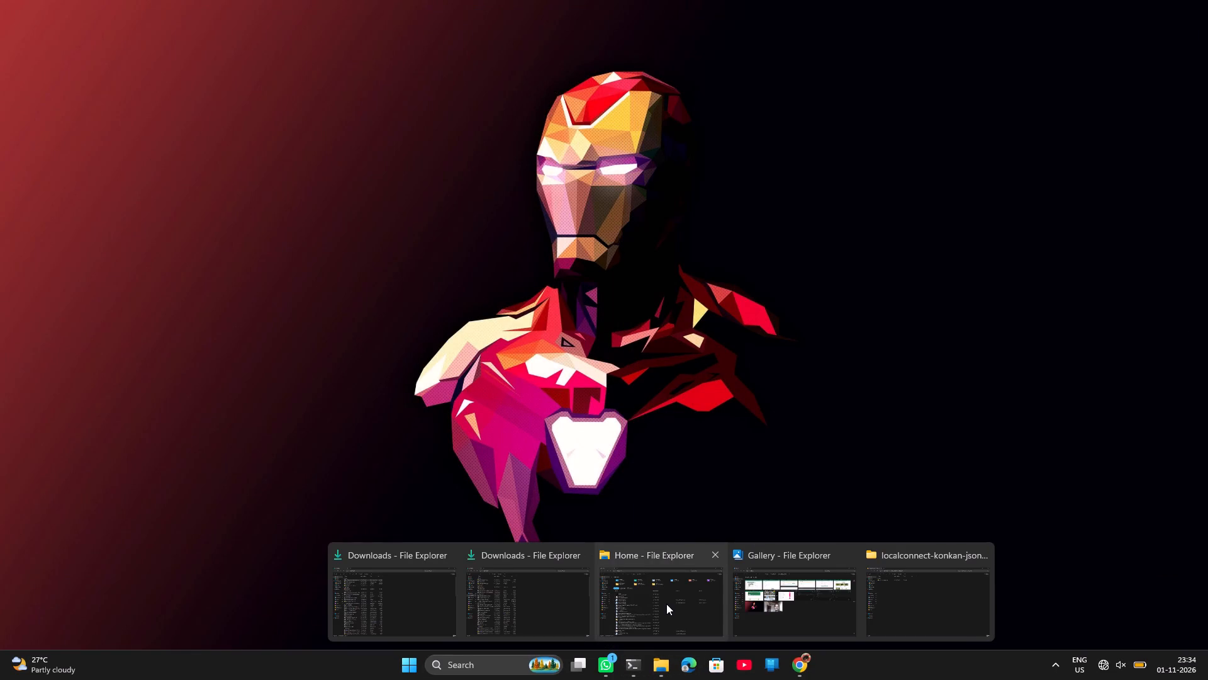
left_click(544, 603)
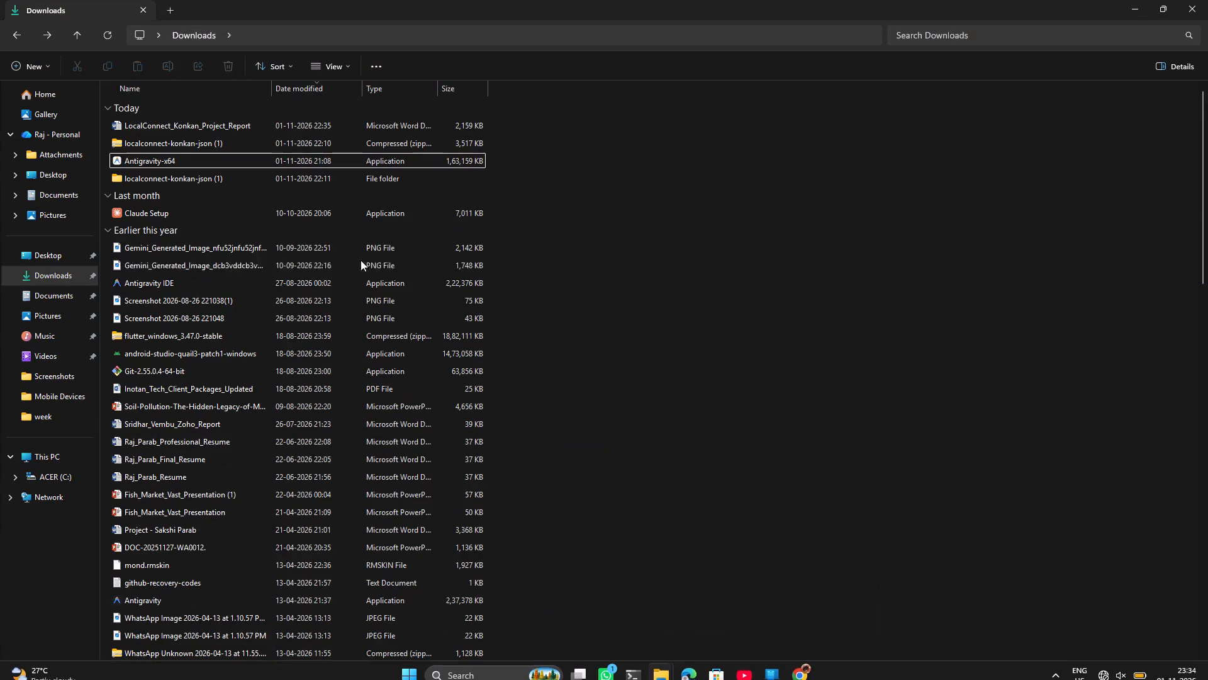
double_click(191, 130)
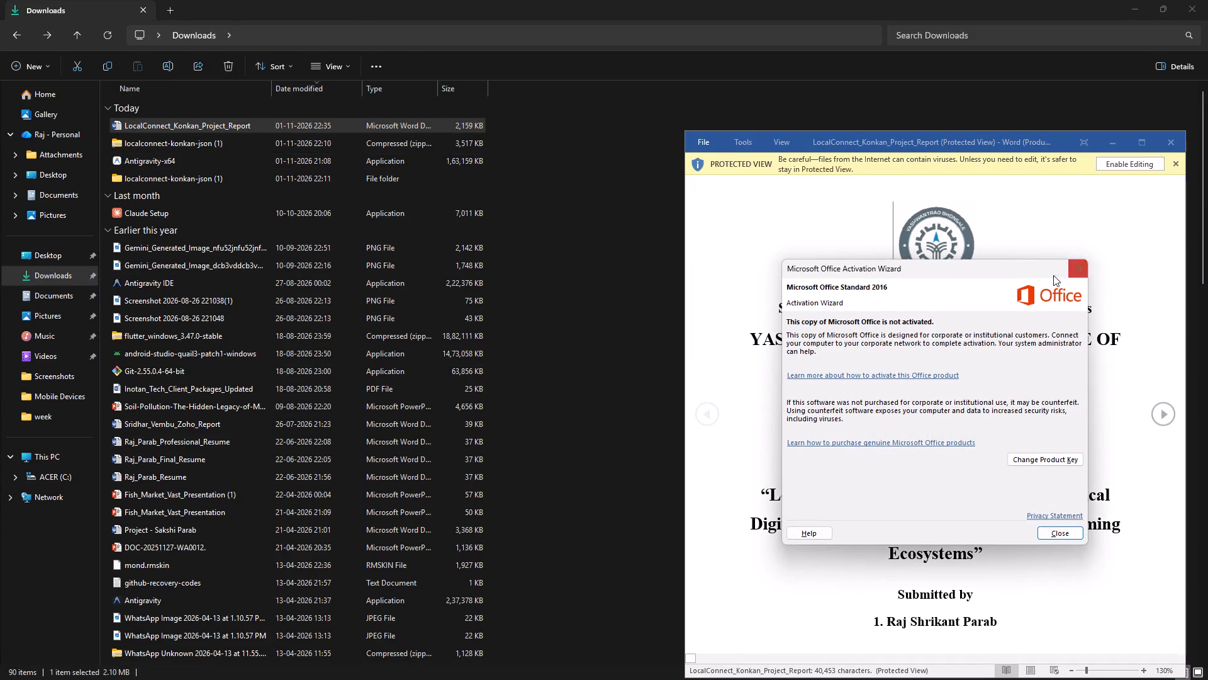
left_click(1070, 271)
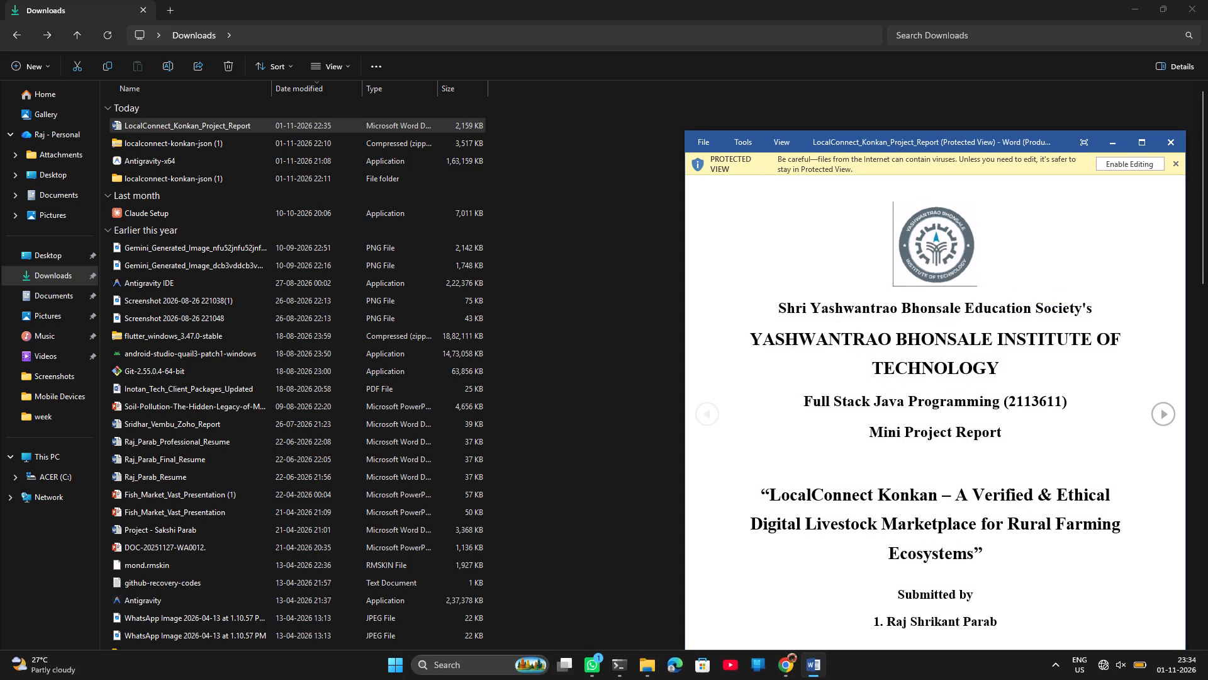
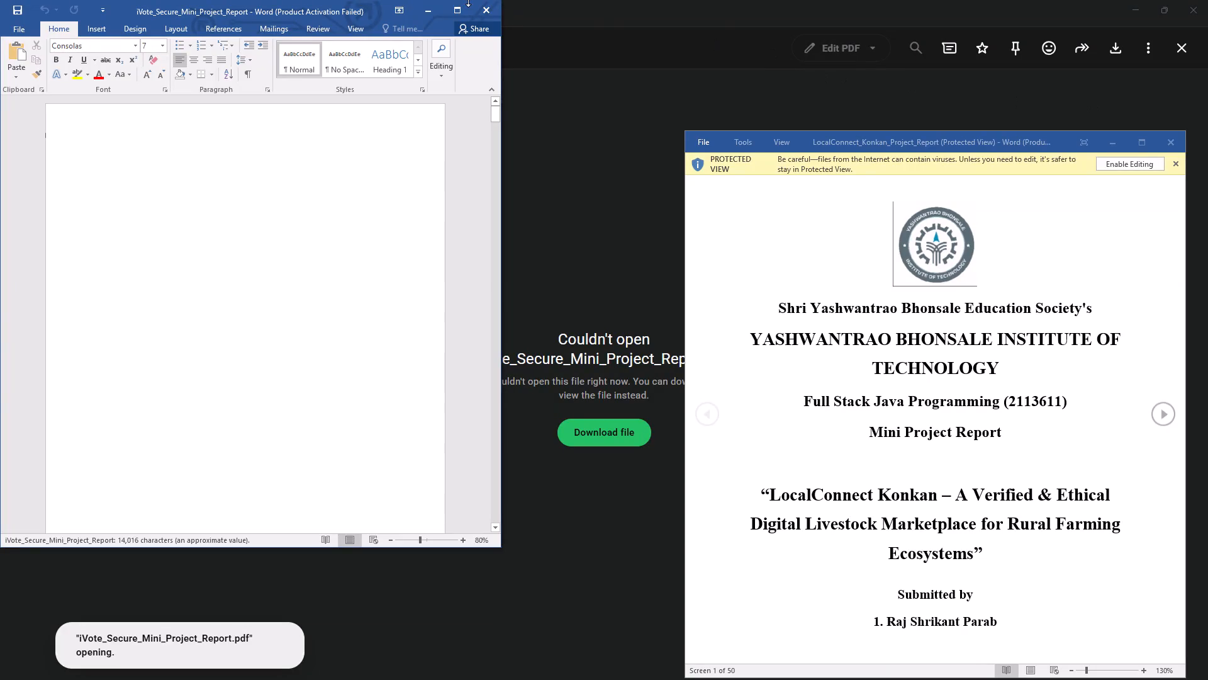
Arrange the LocalConnect Konkan and iVote Secure report windows side by side, each filling half of the display.
left_click_drag(849, 144, 698, 21)
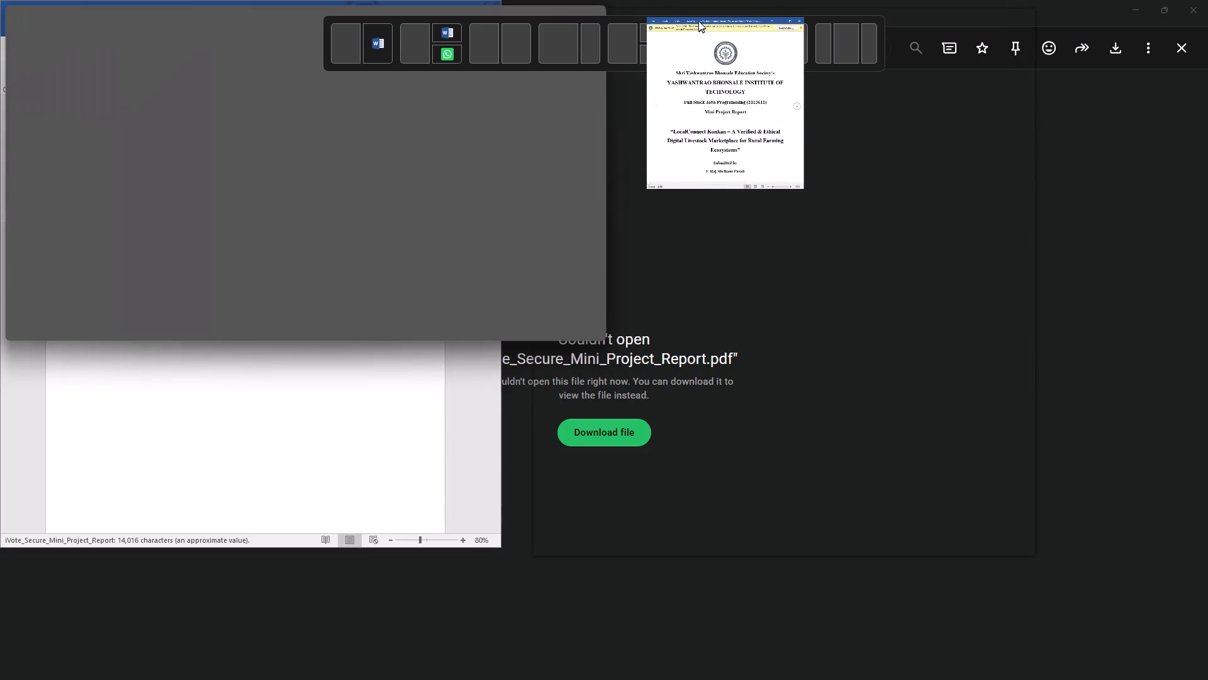
left_click_drag(698, 21, 435, 57)
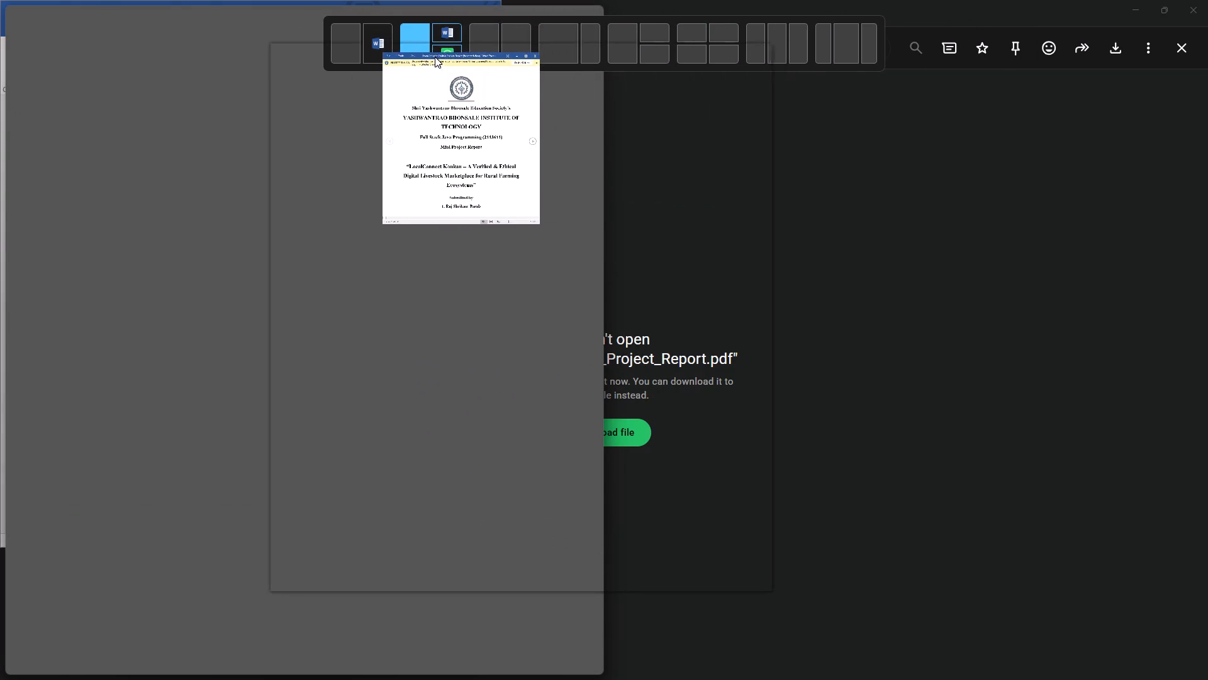
left_click_drag(435, 57, 372, 47)
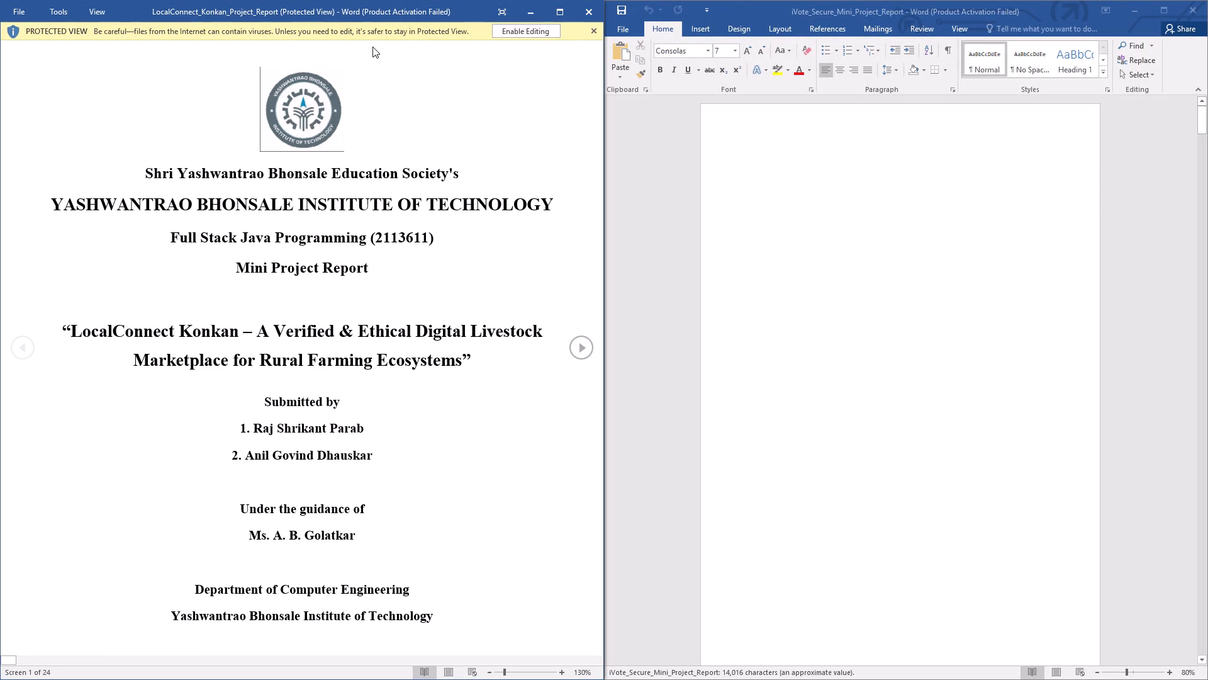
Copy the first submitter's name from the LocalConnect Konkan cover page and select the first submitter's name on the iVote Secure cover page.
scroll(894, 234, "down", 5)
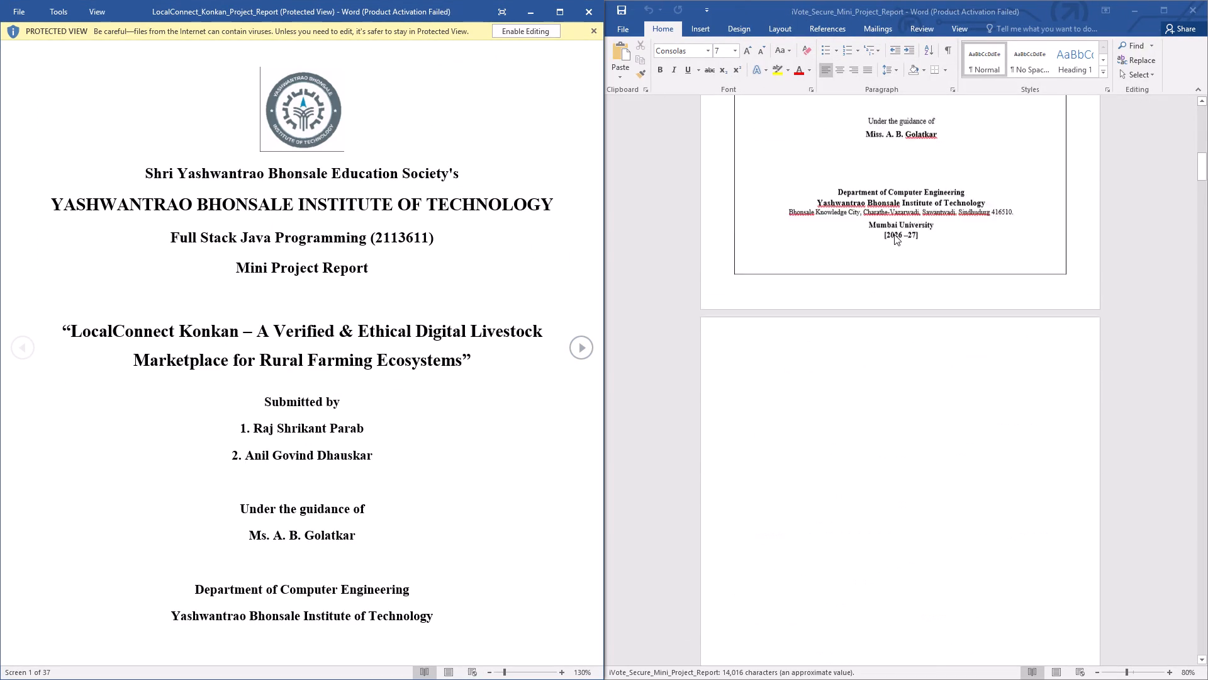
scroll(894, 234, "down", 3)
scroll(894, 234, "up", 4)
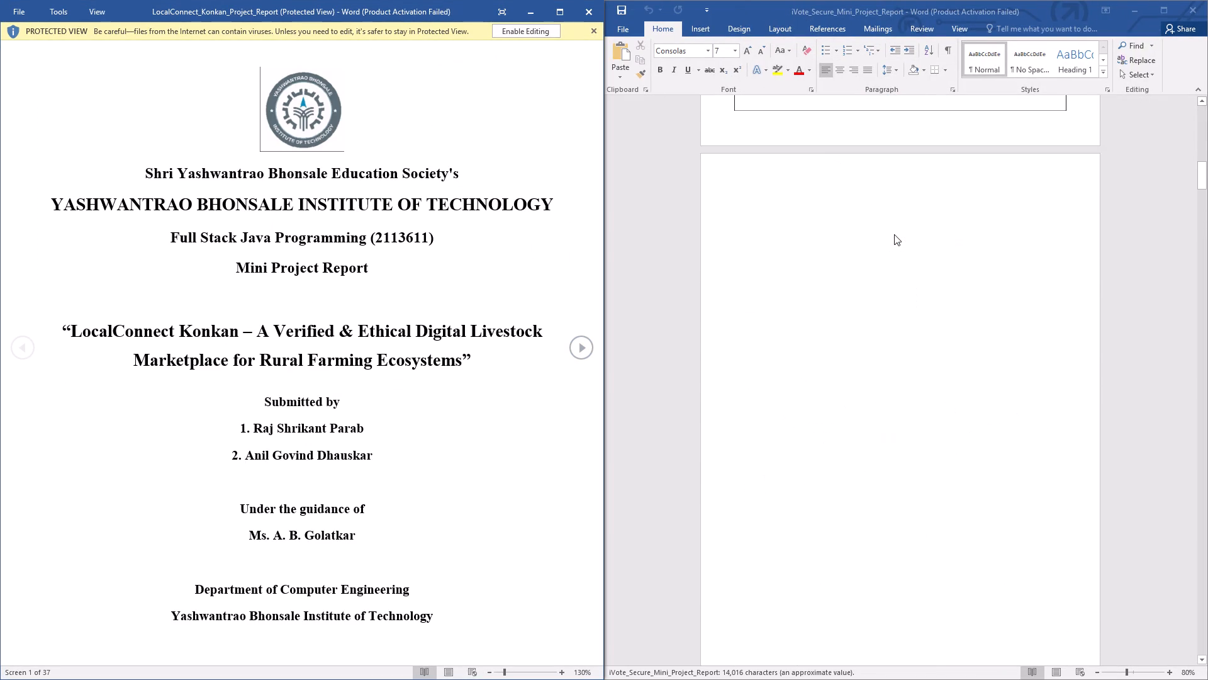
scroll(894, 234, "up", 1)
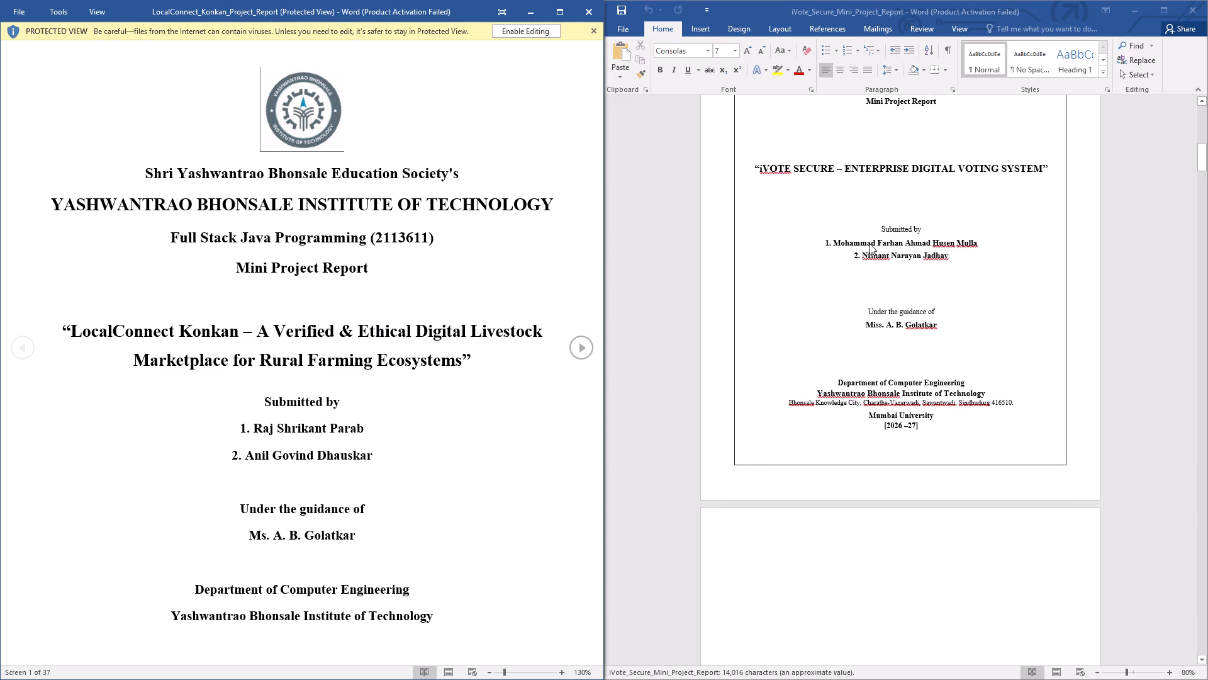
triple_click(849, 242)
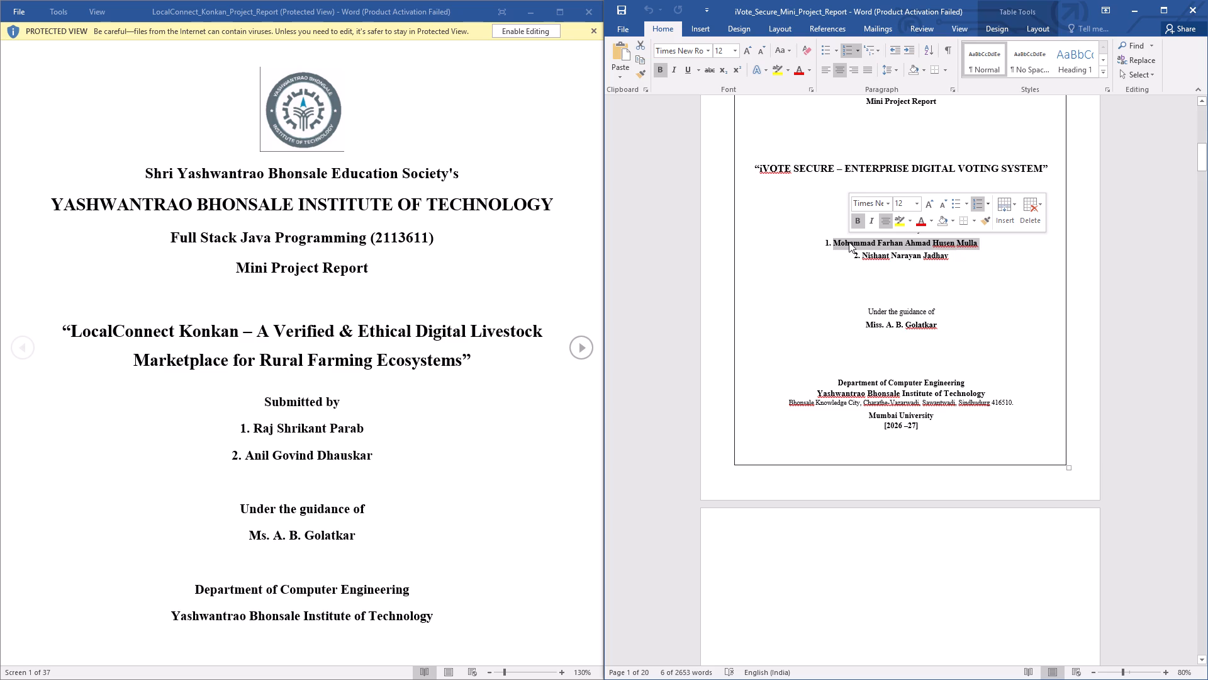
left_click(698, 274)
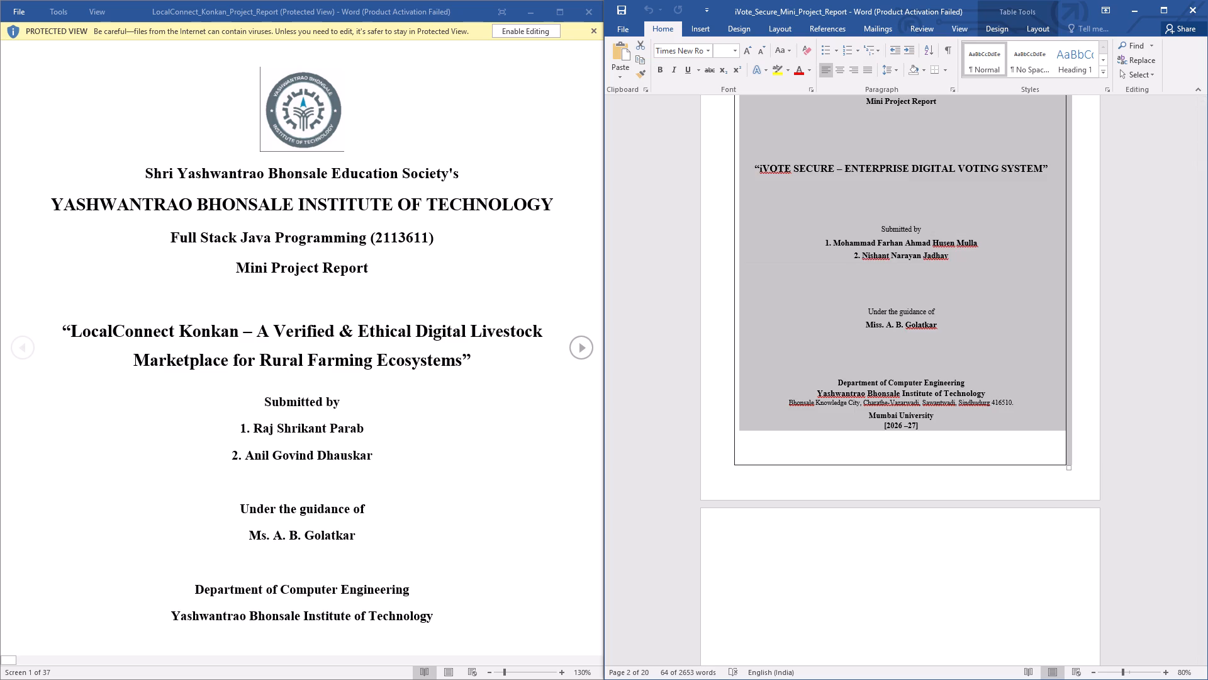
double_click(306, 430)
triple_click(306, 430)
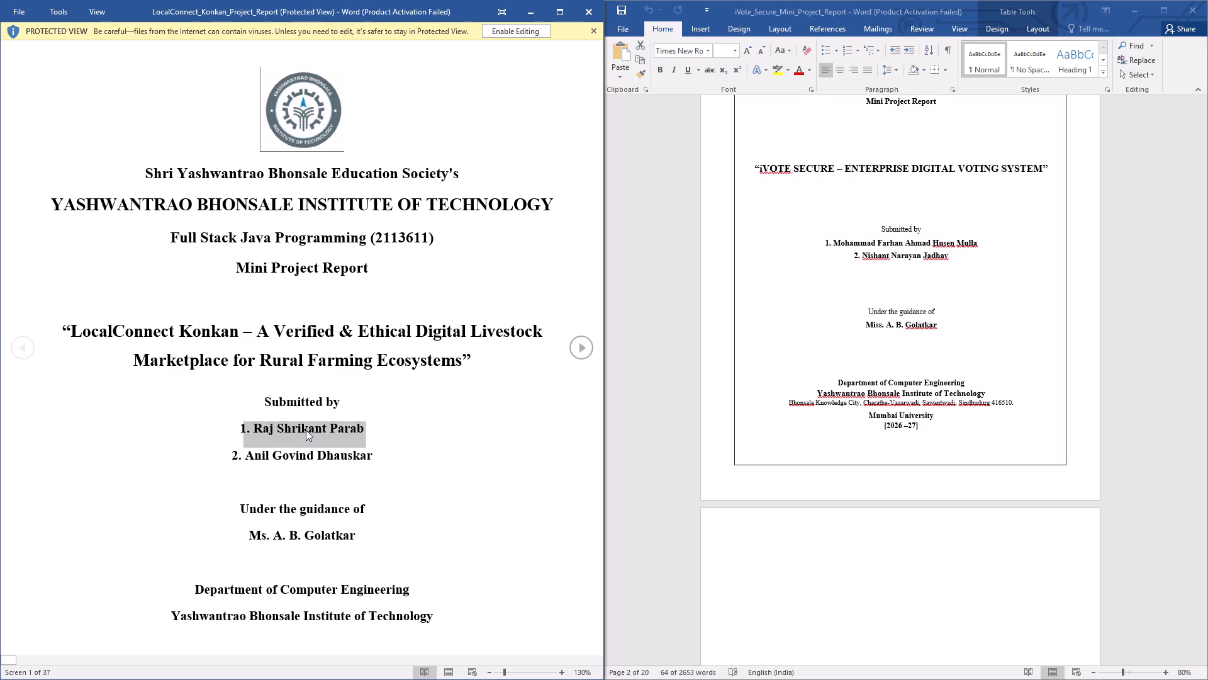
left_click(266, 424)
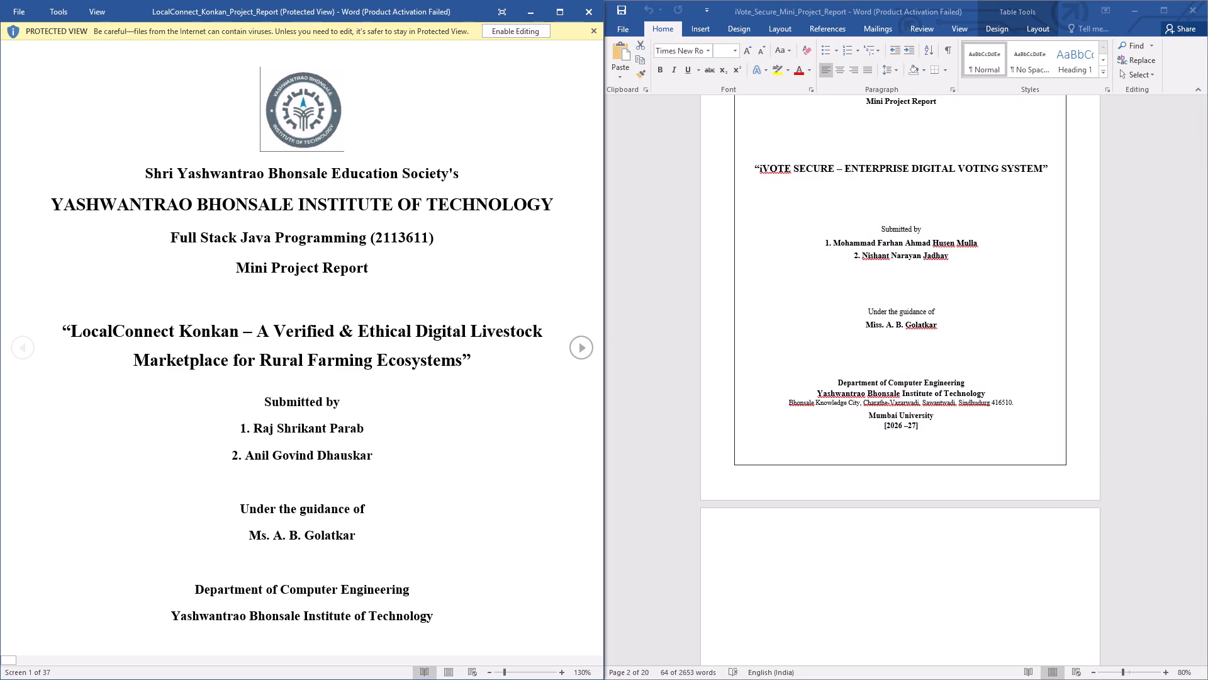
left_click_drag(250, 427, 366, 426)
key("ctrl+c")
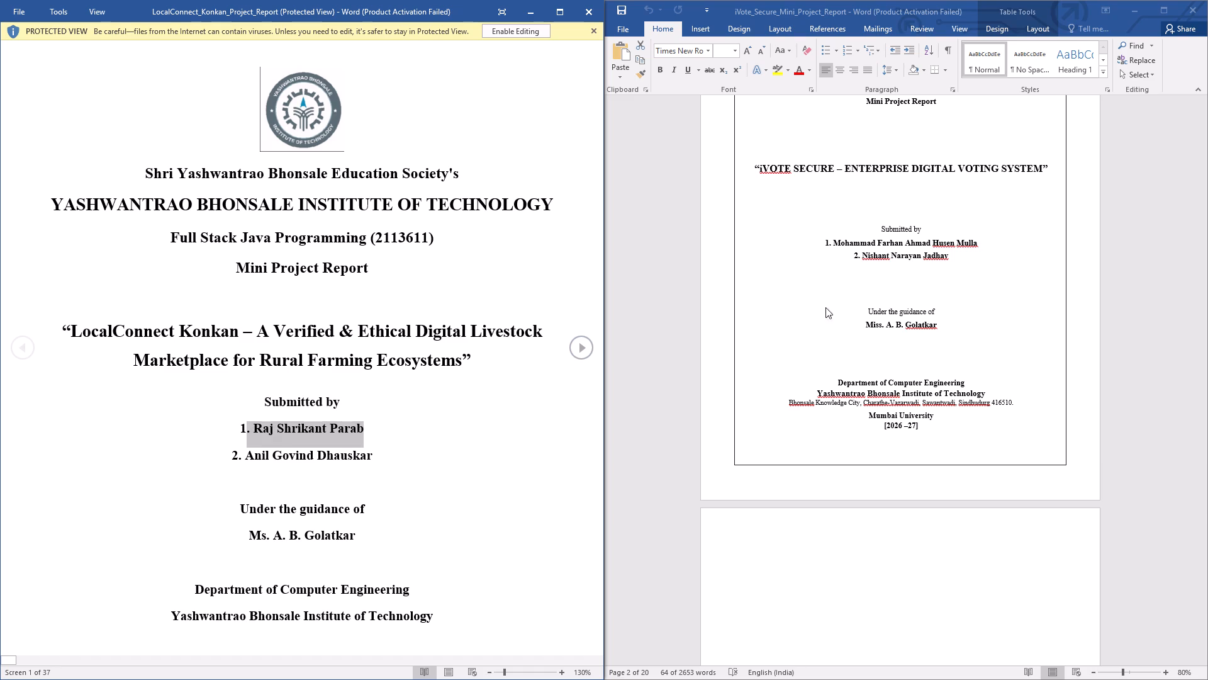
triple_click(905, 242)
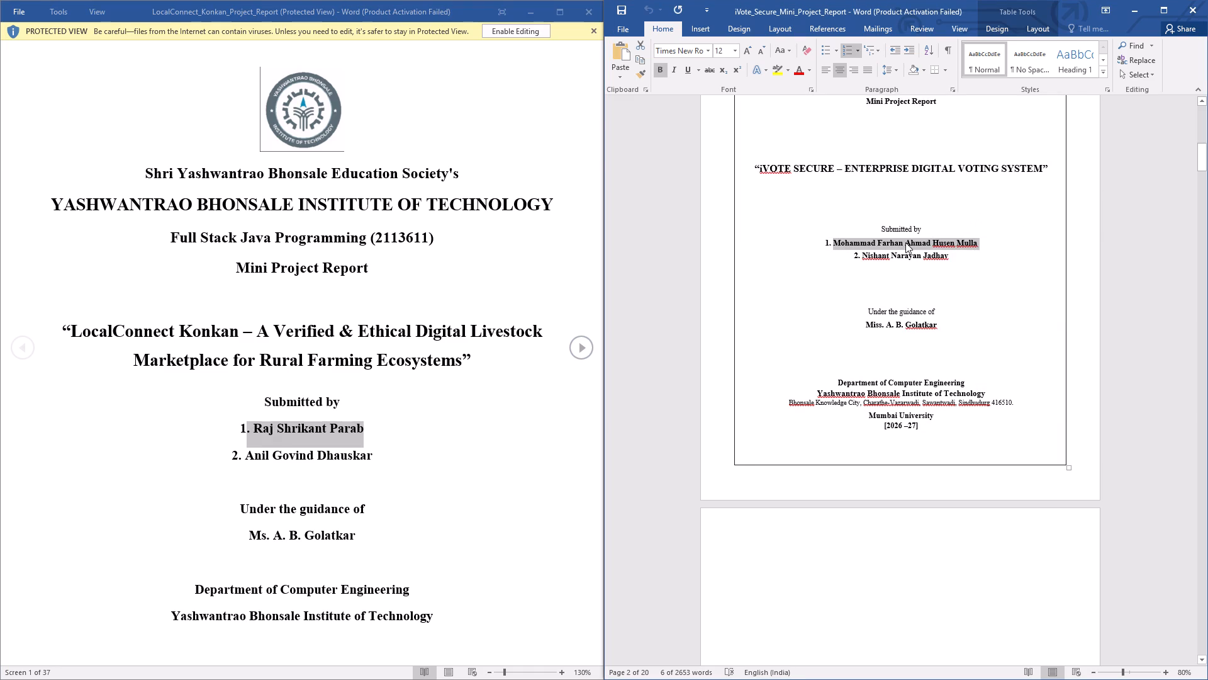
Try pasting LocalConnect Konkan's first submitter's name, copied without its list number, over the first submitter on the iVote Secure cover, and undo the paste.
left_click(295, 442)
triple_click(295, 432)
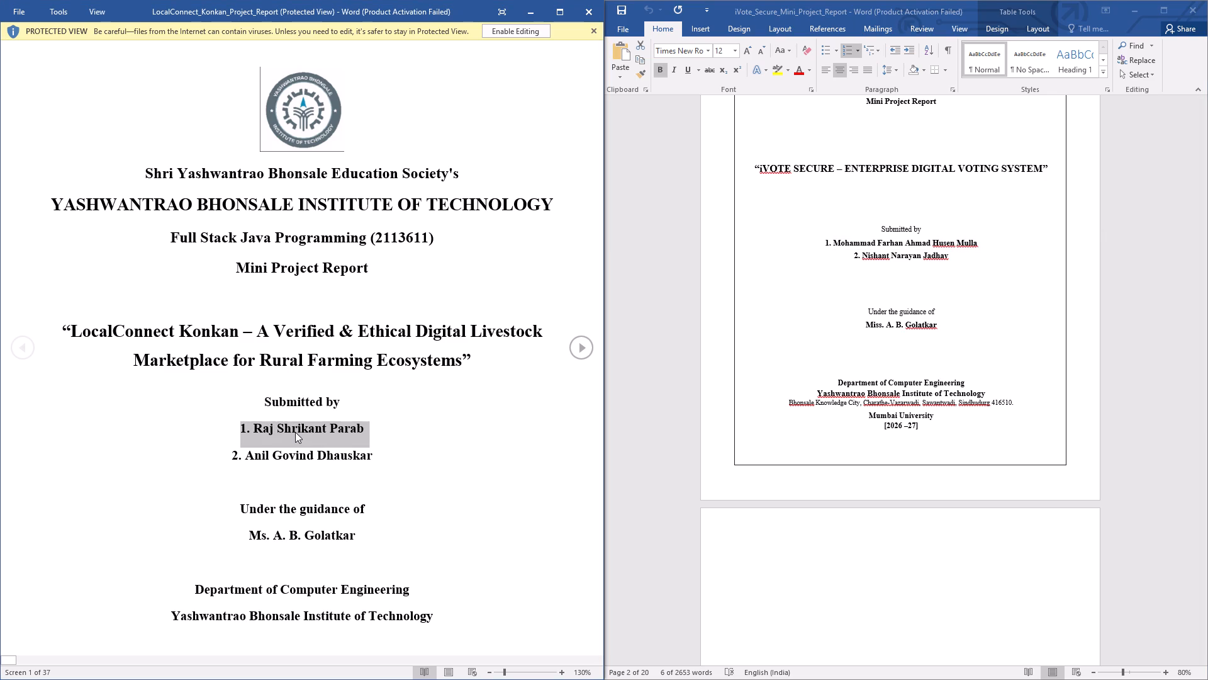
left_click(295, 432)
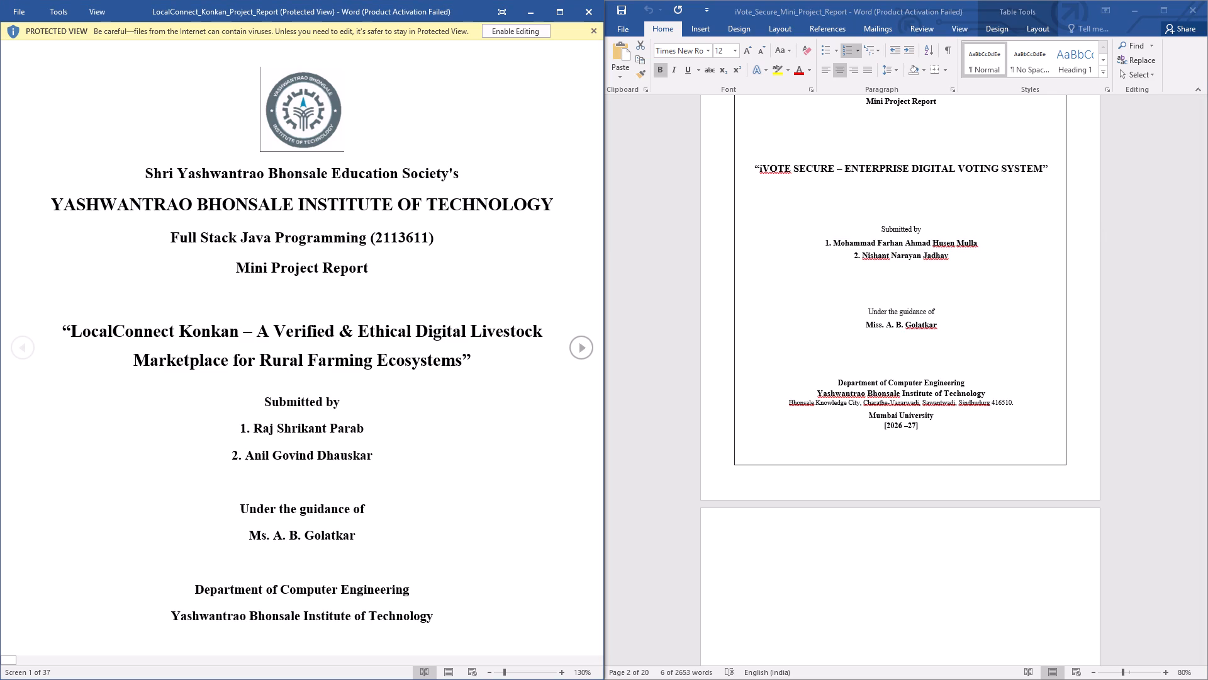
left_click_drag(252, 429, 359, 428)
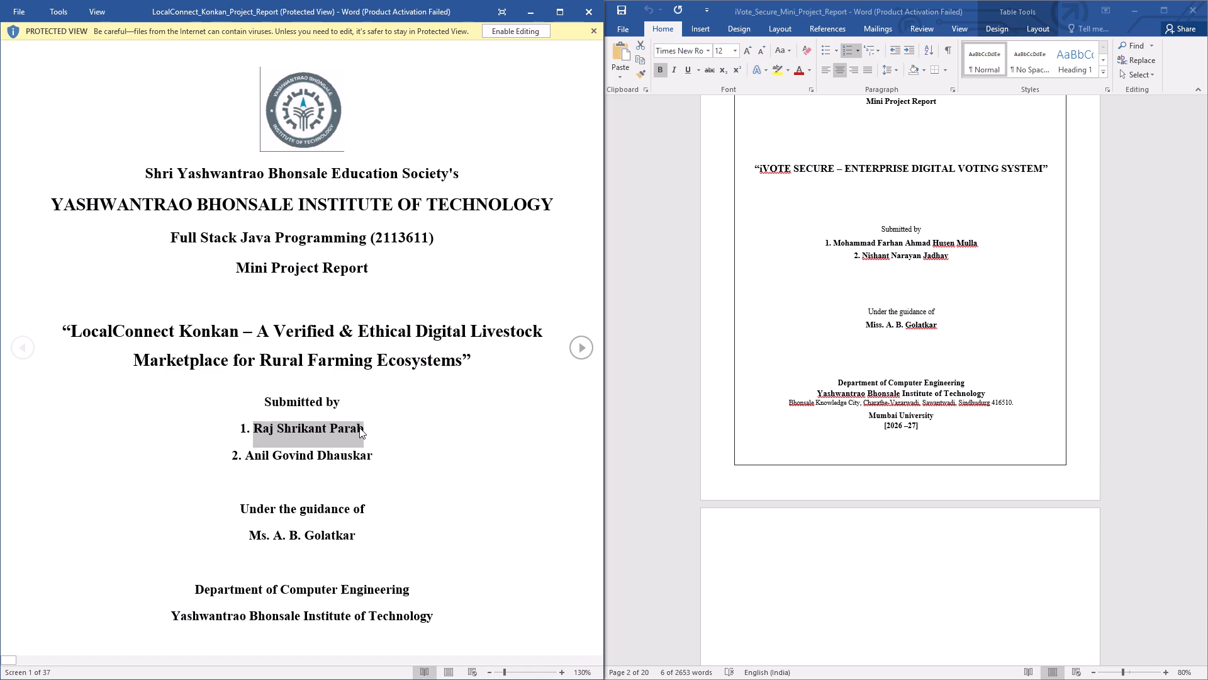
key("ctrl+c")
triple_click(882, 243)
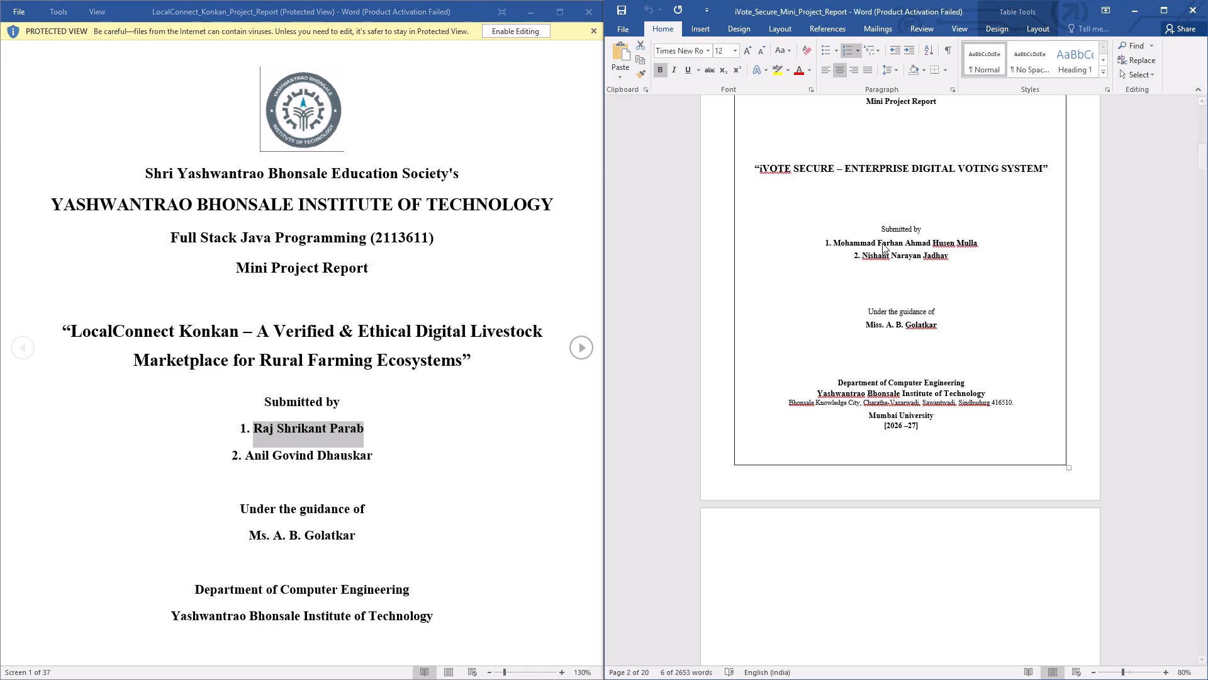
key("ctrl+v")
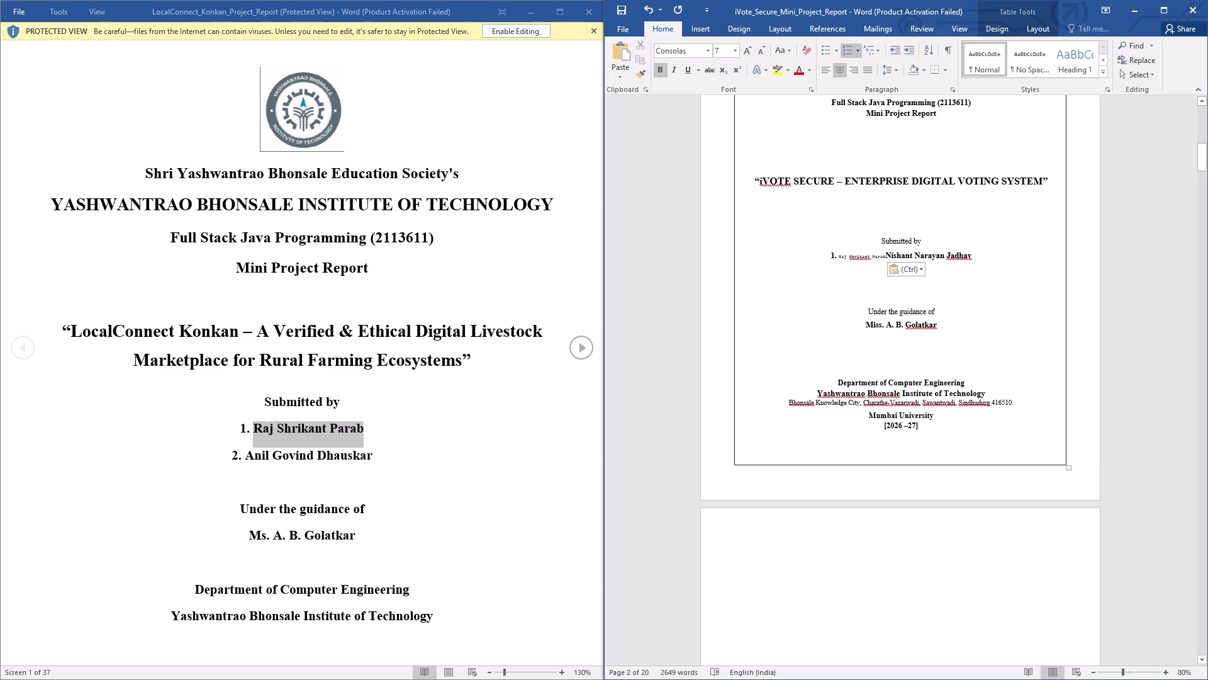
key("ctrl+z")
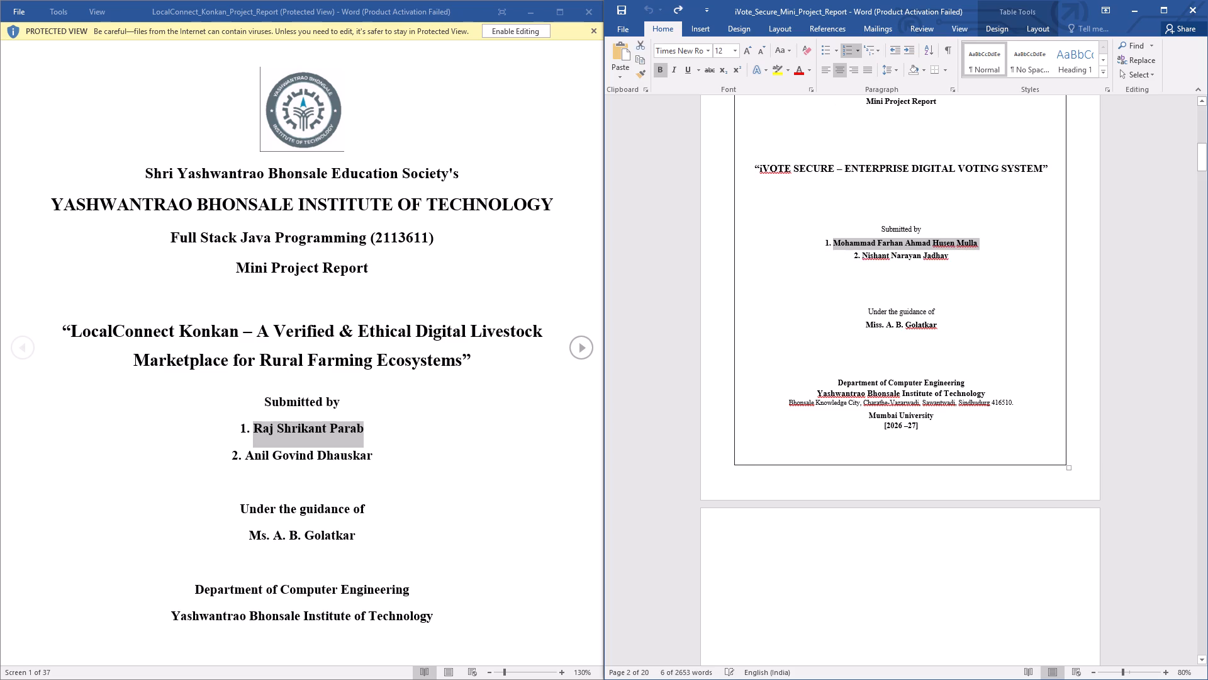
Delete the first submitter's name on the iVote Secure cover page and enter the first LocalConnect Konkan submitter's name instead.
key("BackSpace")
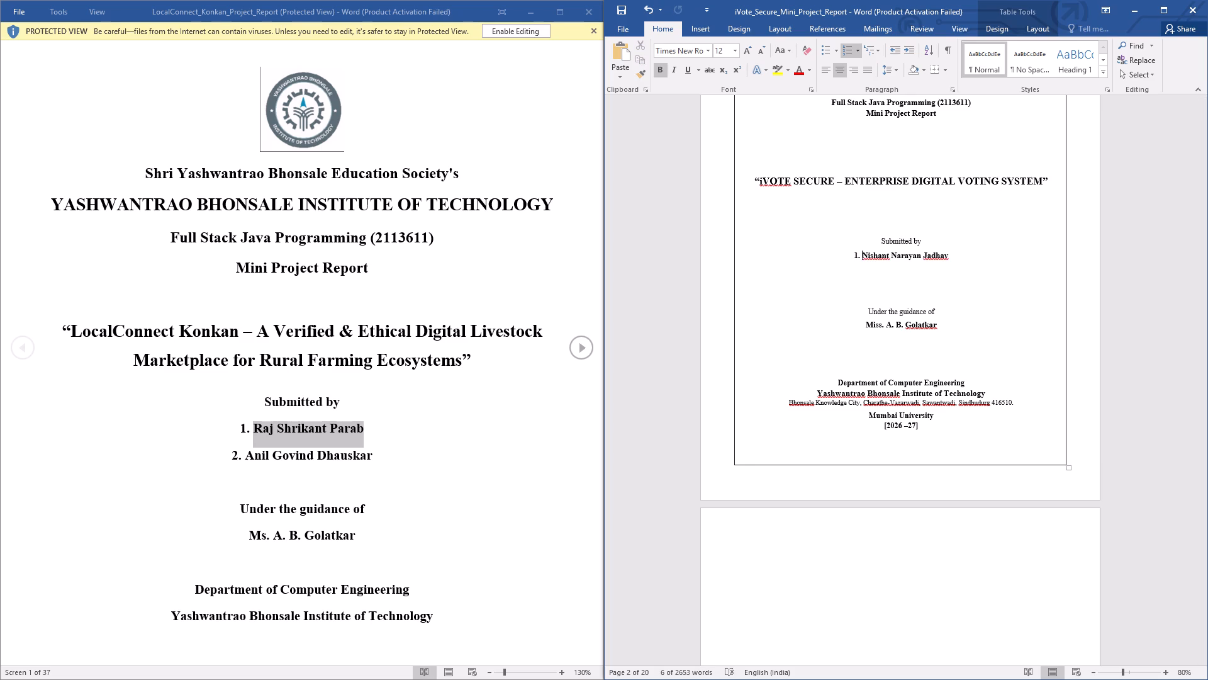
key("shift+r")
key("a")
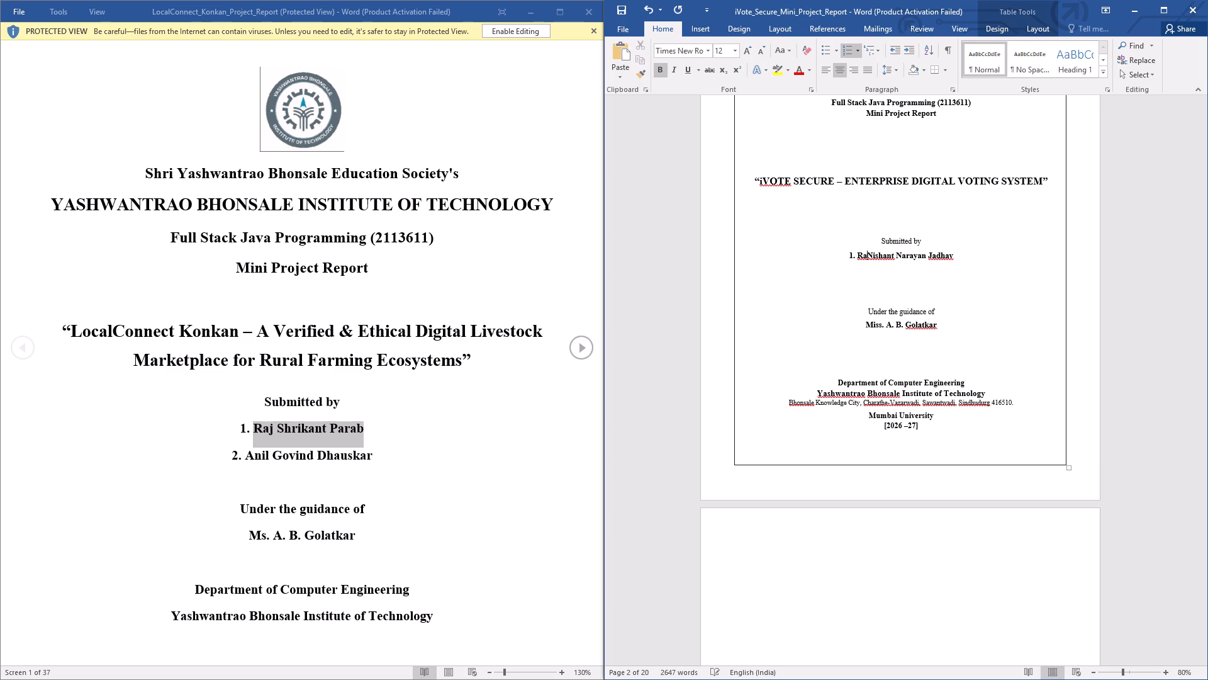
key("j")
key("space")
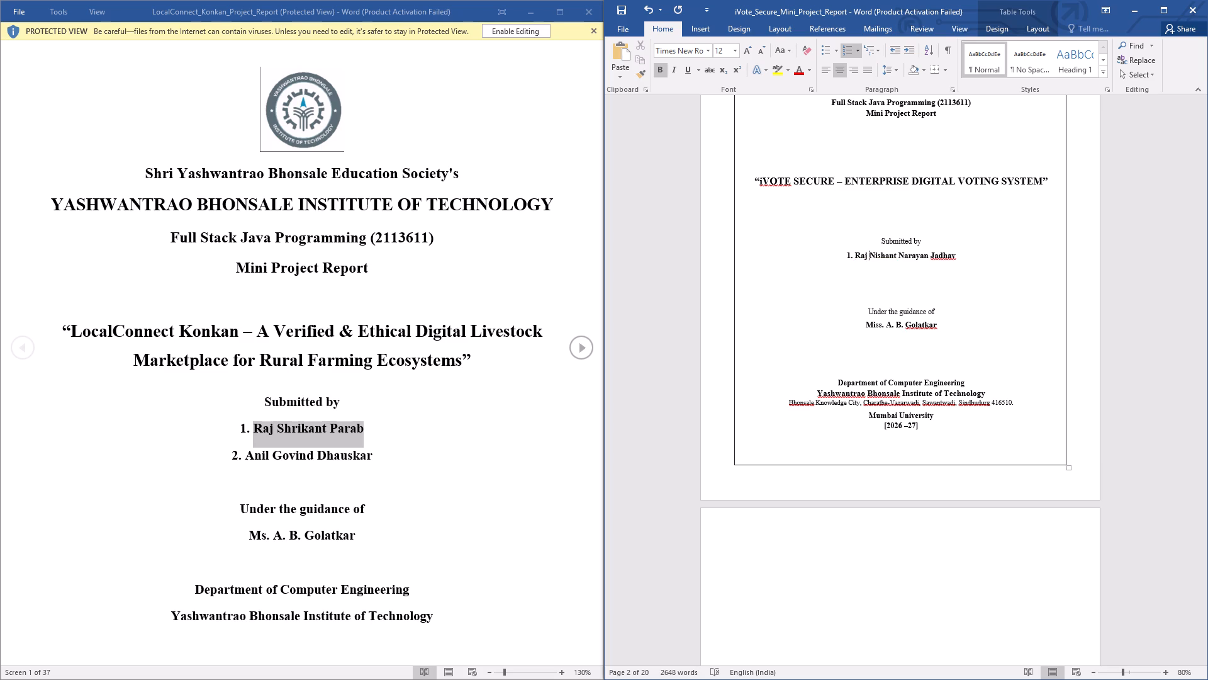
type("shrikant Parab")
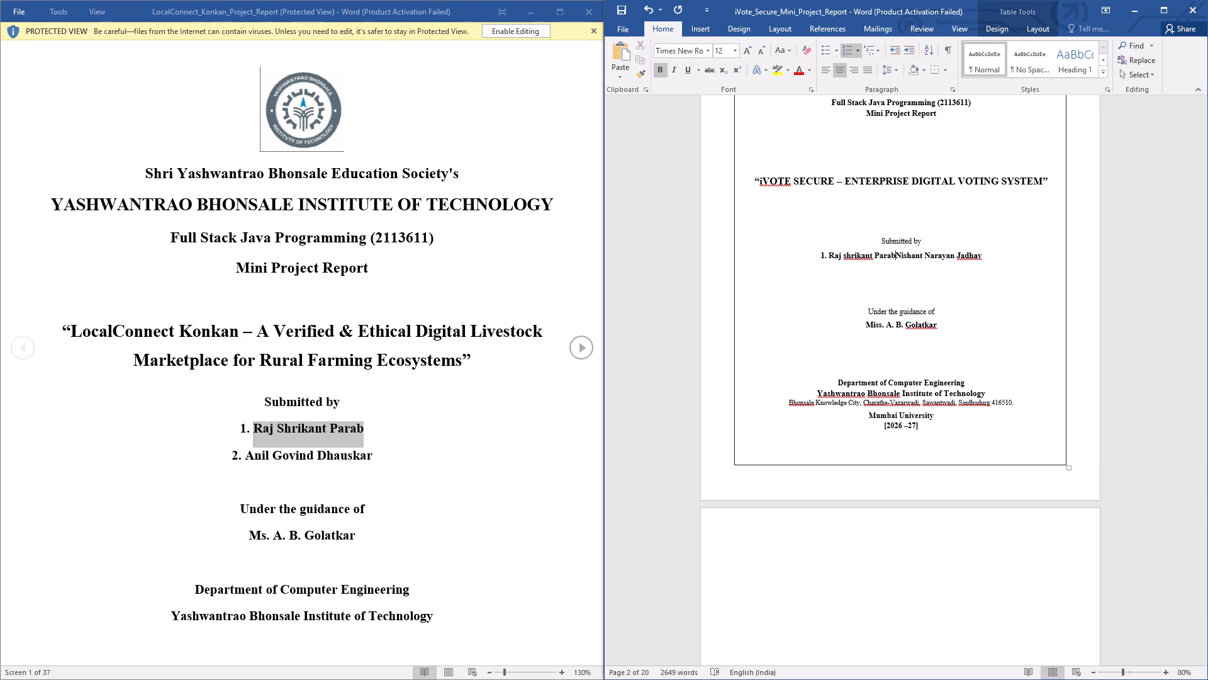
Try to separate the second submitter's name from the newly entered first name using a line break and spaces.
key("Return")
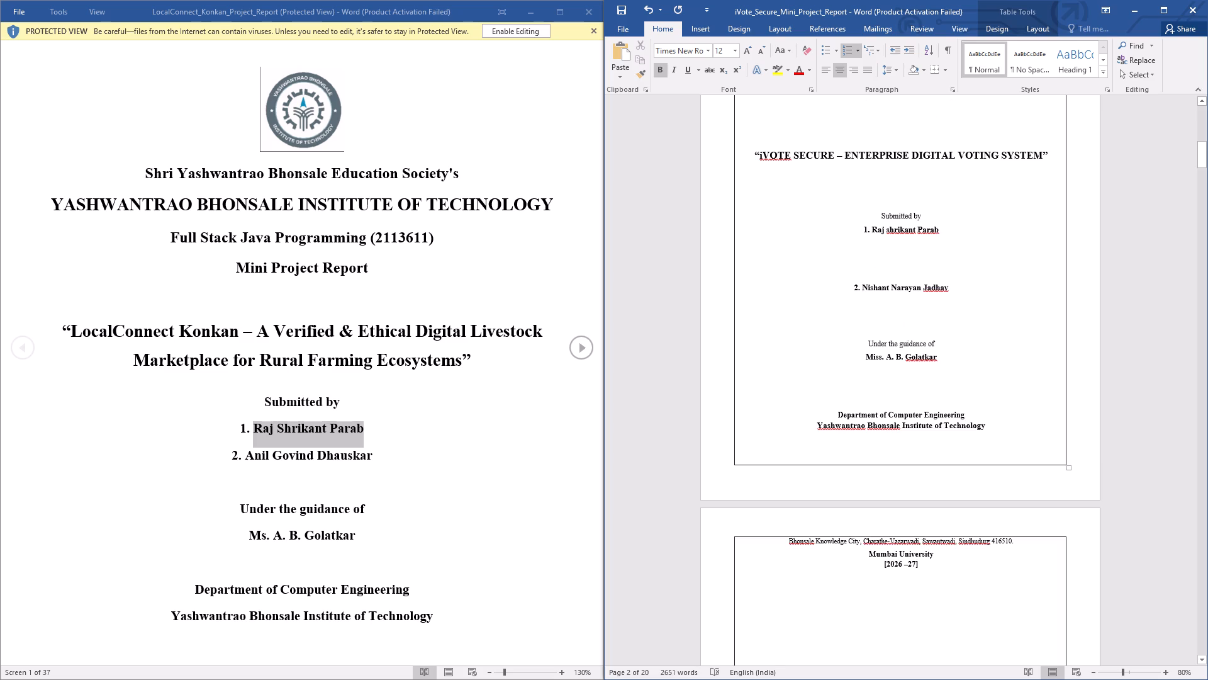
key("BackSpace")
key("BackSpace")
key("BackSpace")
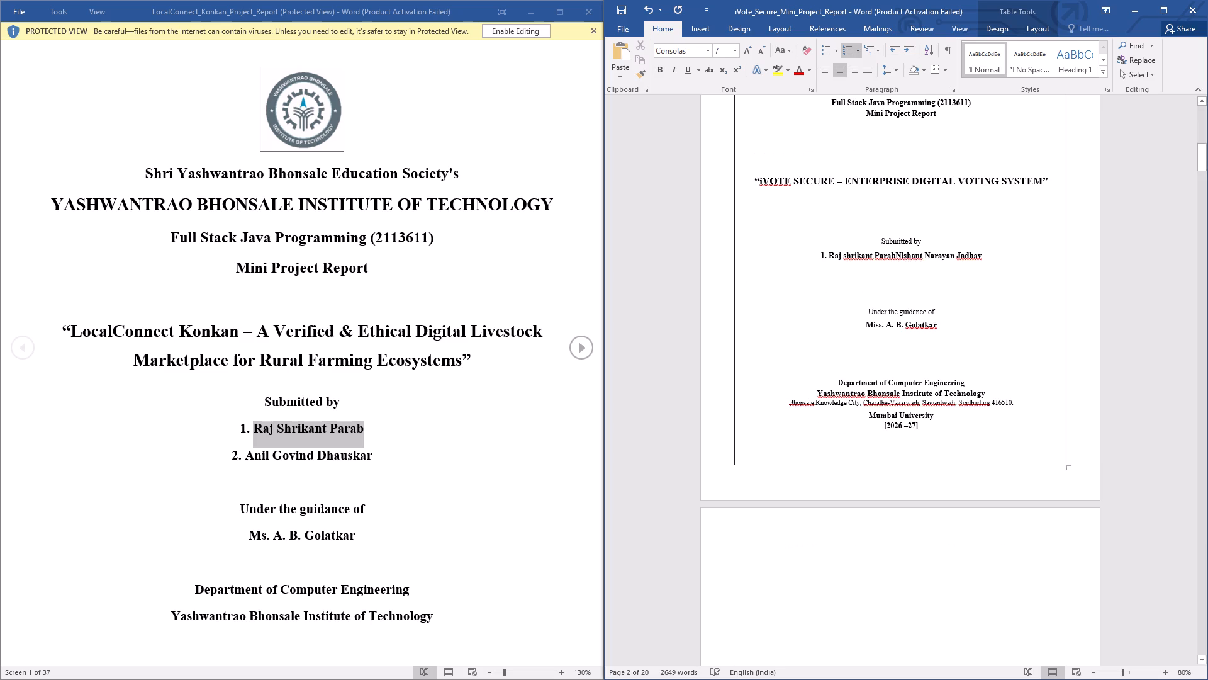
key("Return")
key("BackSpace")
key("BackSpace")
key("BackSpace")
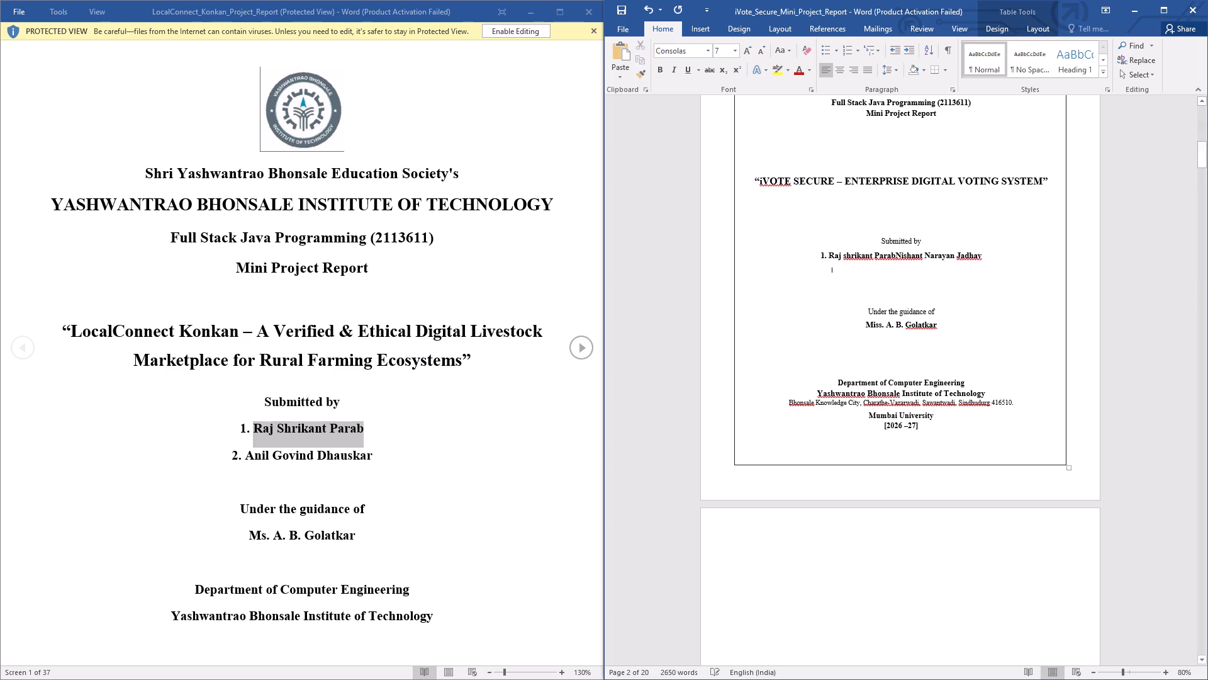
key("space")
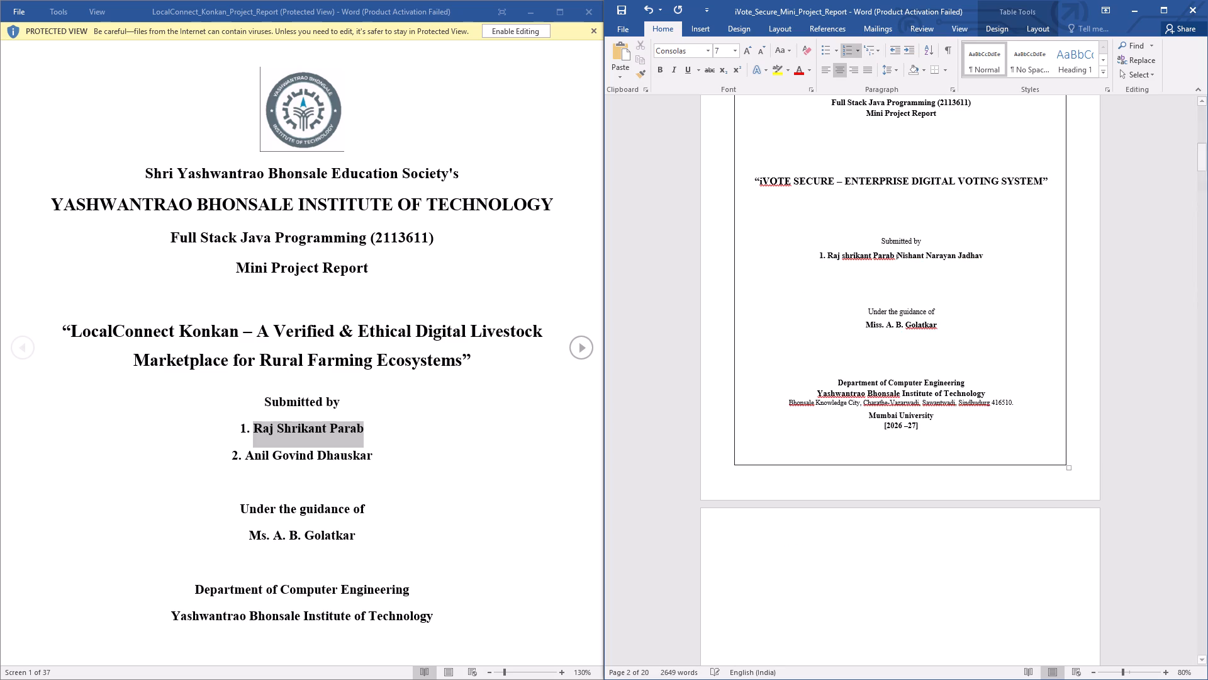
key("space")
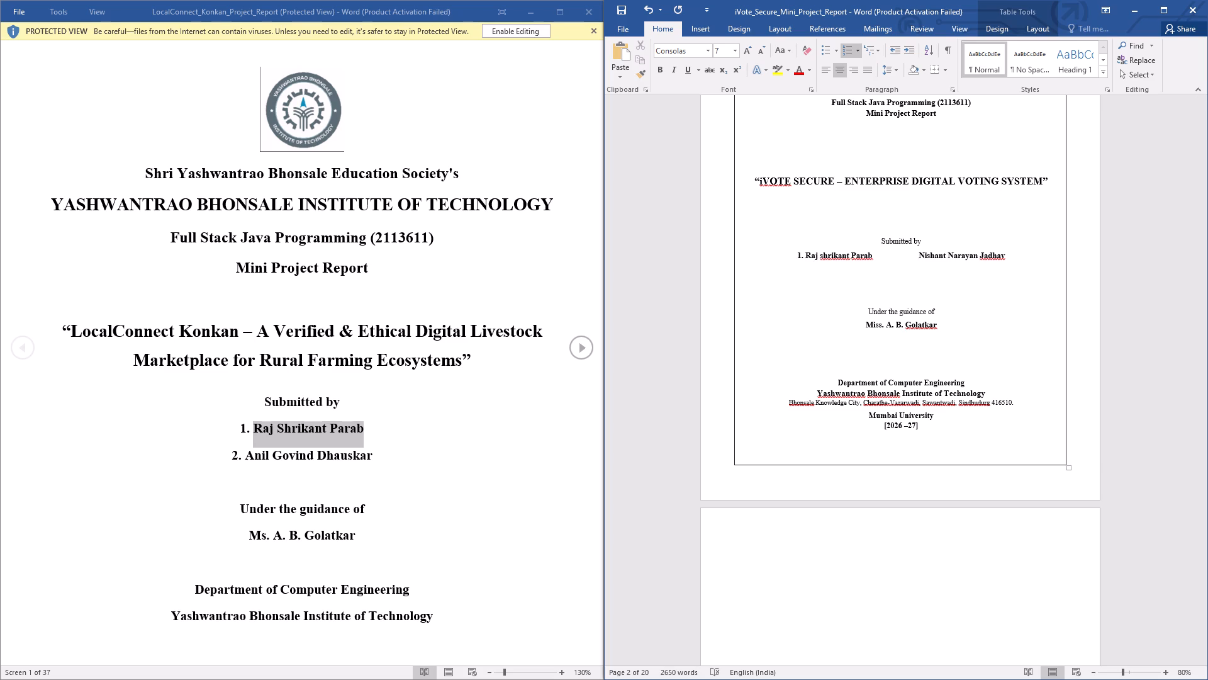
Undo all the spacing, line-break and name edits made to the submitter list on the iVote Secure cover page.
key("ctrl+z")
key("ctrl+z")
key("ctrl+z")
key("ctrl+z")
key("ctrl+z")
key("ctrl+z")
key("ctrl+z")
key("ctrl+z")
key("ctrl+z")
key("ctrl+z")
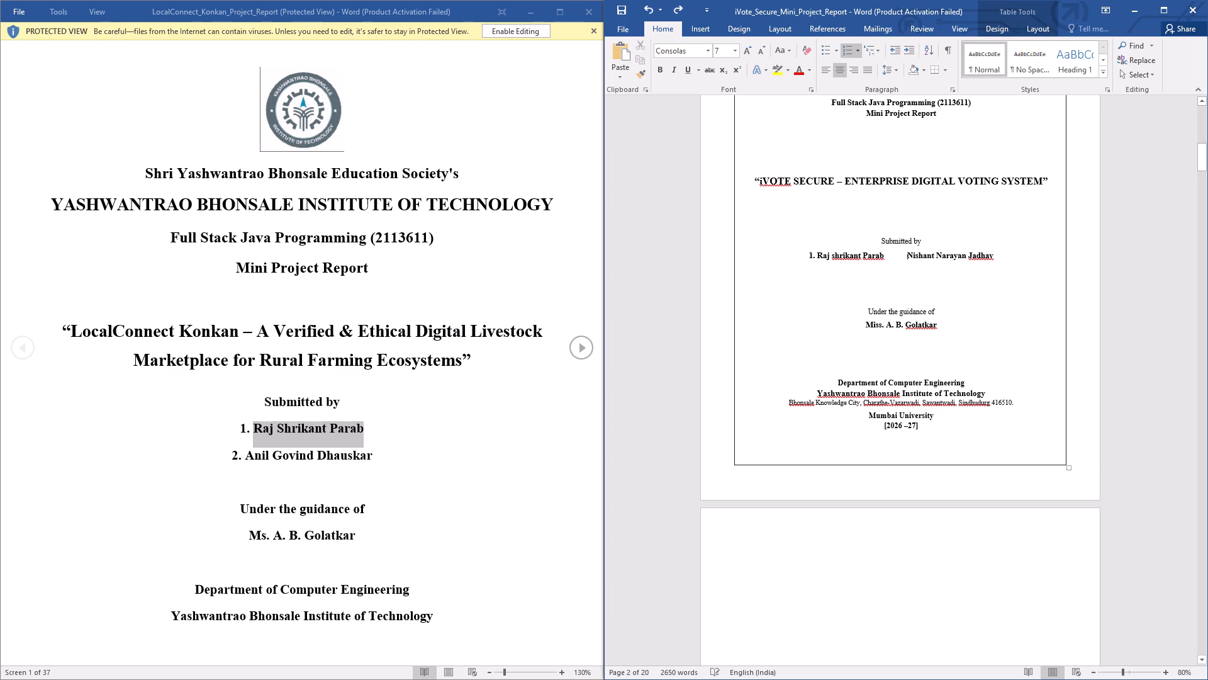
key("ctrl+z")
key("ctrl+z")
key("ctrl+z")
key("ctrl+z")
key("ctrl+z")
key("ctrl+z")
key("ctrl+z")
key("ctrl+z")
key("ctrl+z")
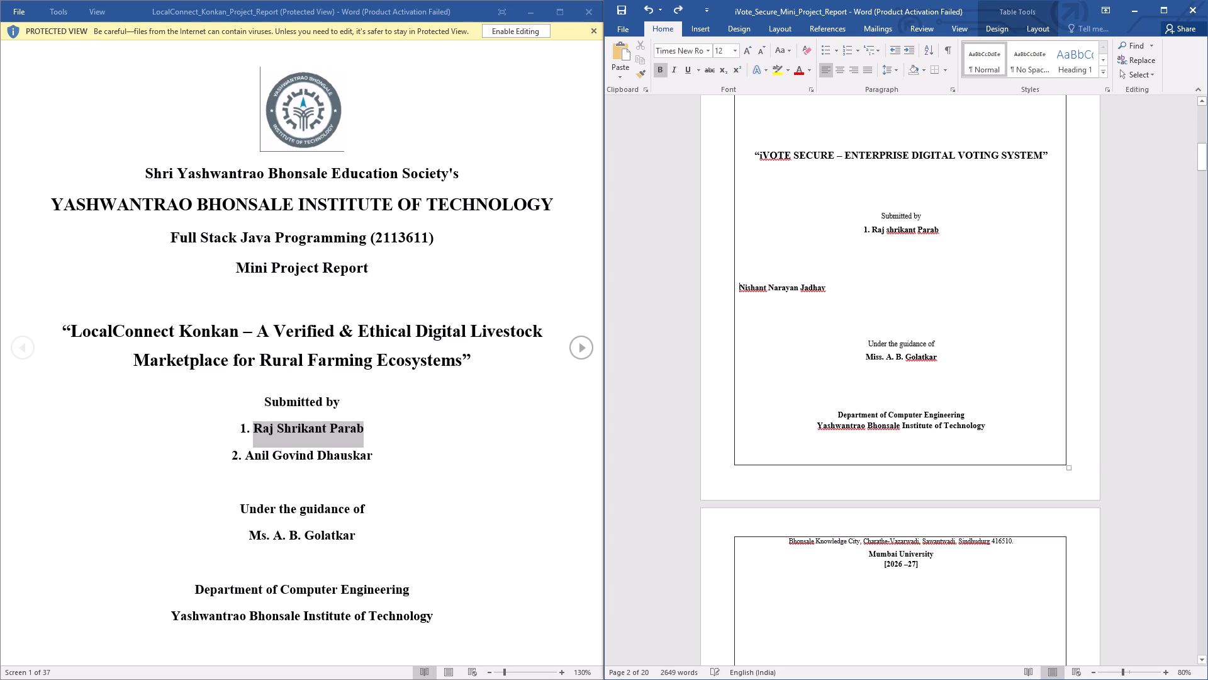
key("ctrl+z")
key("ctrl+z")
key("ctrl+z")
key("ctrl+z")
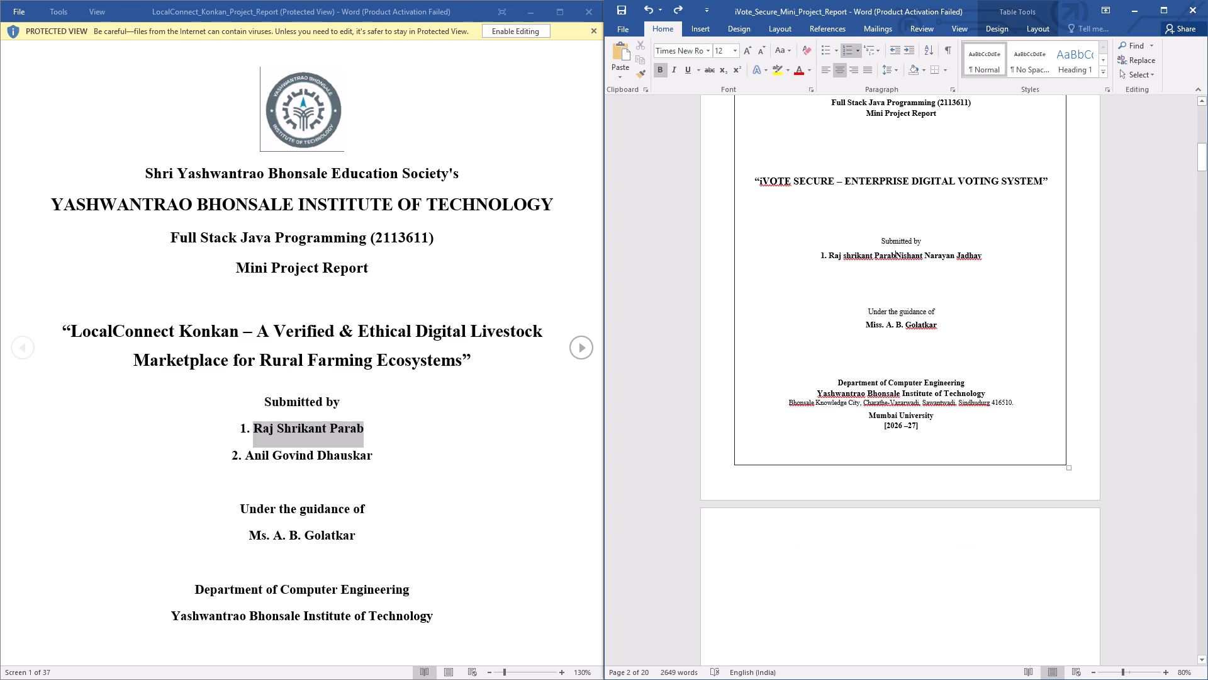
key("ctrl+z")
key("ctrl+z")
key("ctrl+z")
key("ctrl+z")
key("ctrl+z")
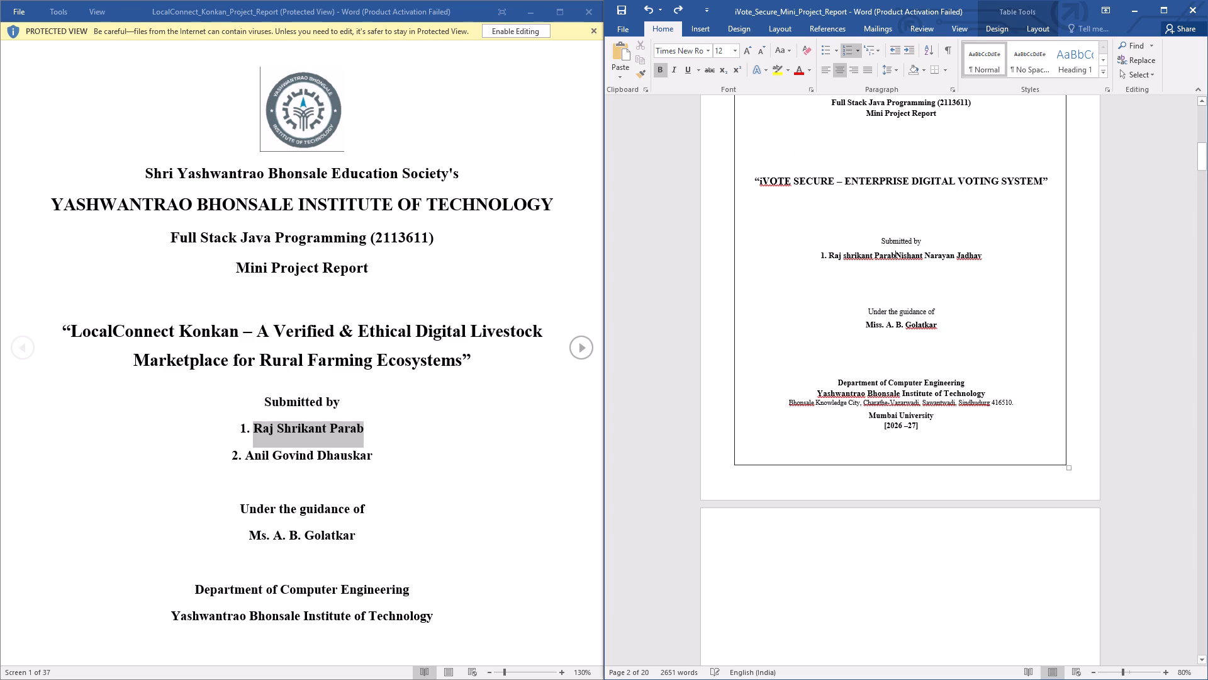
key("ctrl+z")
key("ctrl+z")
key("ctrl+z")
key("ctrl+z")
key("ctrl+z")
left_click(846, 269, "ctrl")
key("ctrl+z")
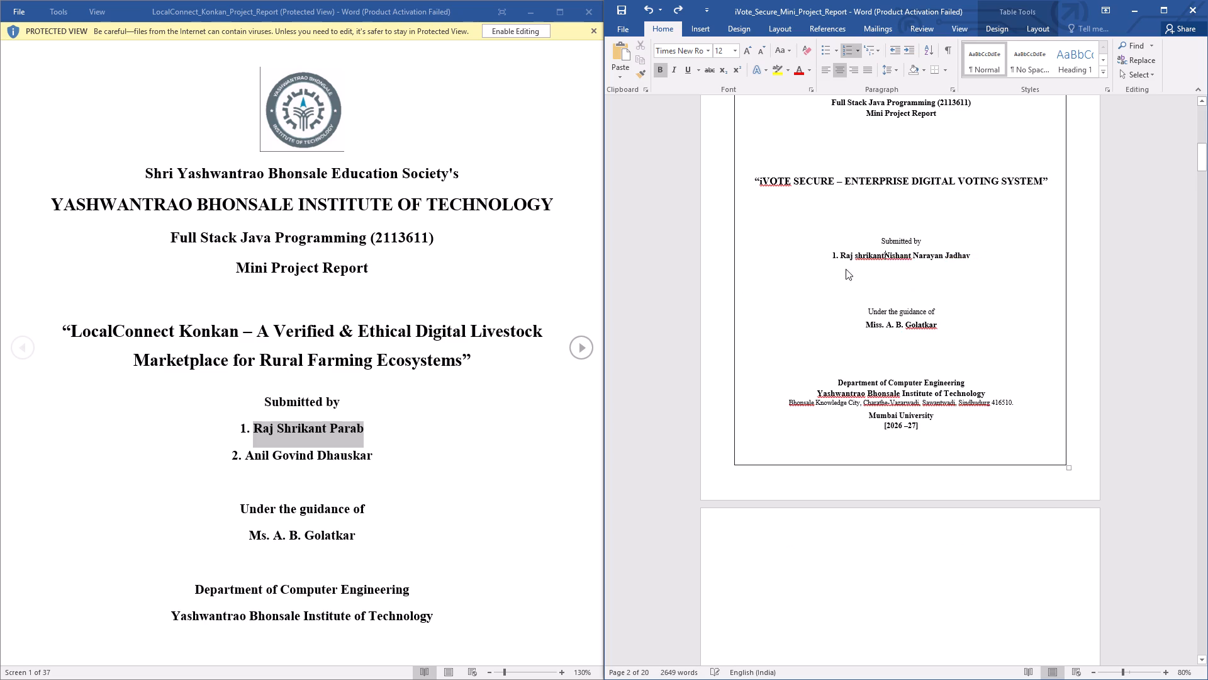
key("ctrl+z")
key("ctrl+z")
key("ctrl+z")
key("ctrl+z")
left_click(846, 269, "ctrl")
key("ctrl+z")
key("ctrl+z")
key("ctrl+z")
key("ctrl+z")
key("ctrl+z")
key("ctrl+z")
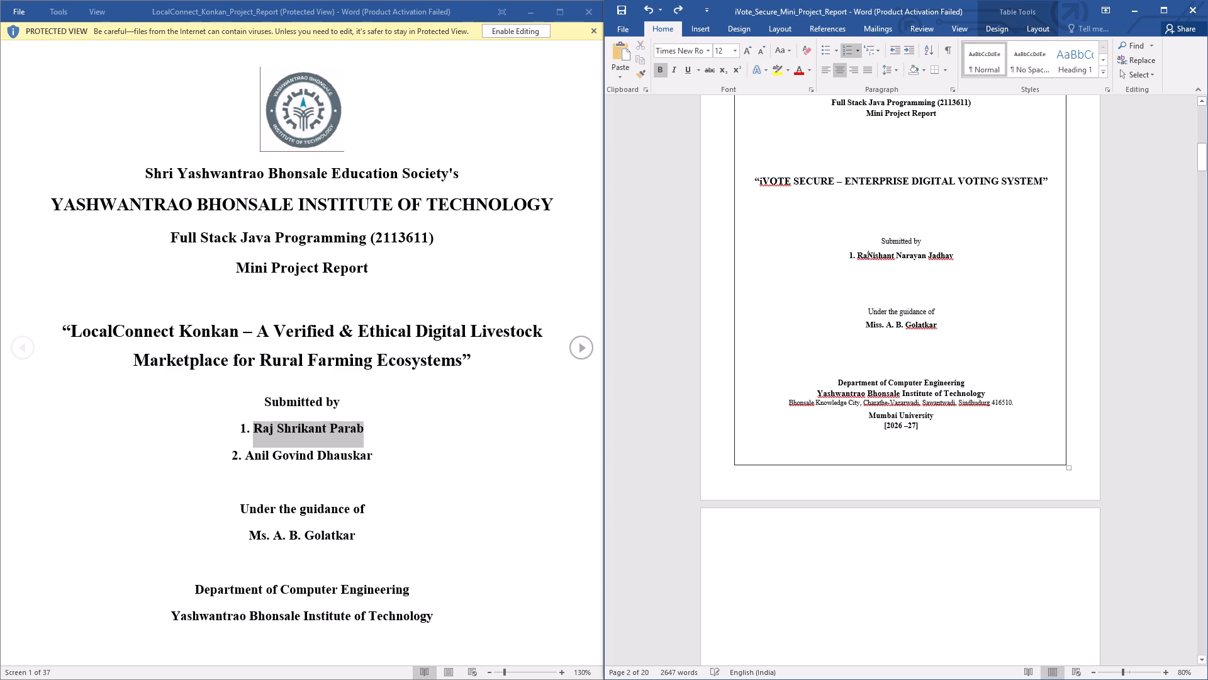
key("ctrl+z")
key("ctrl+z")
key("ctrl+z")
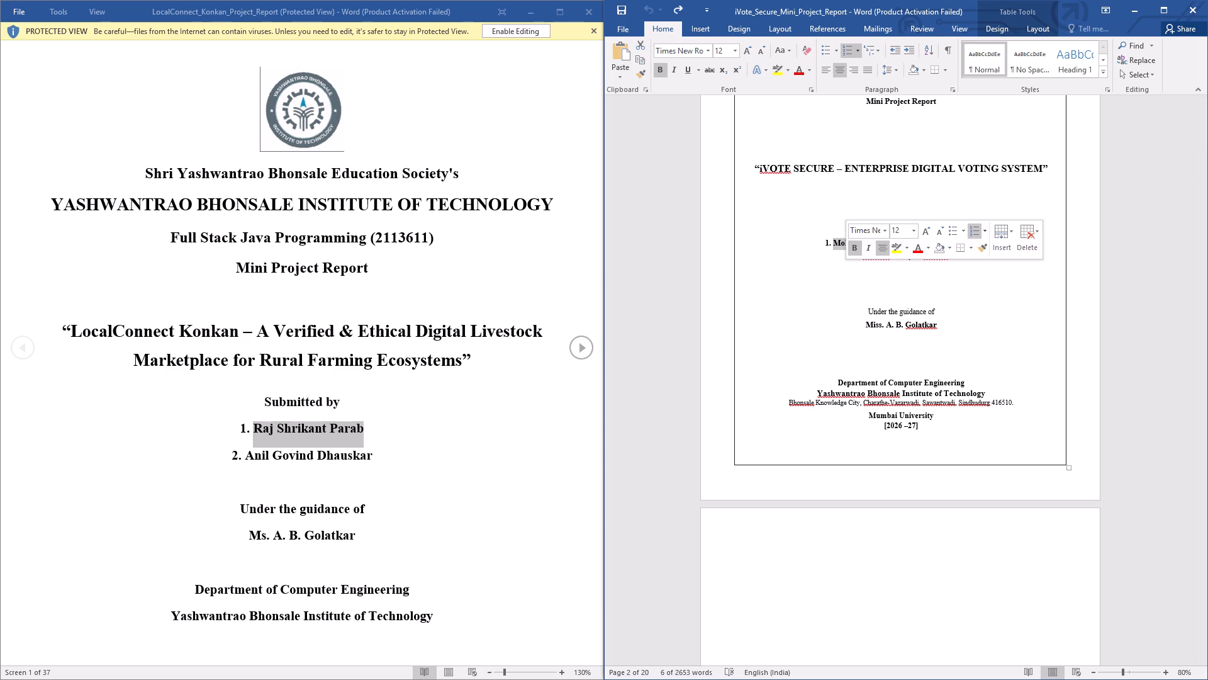
Delete the end of the second submitter's name on the iVote Secure cover page, leaving its list number in place.
left_click(830, 252)
left_click(870, 244)
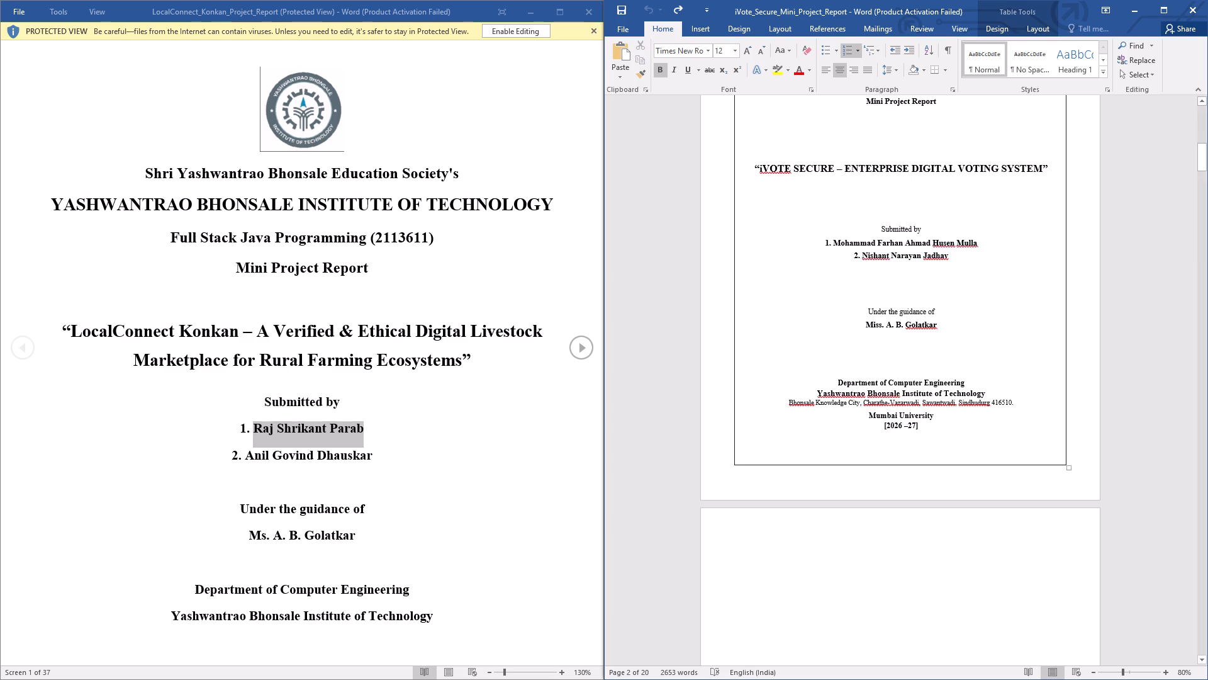
key("Right")
key("Right")
key("Right")
key("Right")
key("Right")
key("Right")
key("Right")
key("Right")
key("Right")
key("Right")
key("Right")
key("Right")
key("Right")
key("Right")
key("Right")
key("Right")
key("Right")
key("Right")
key("Right")
key("Right")
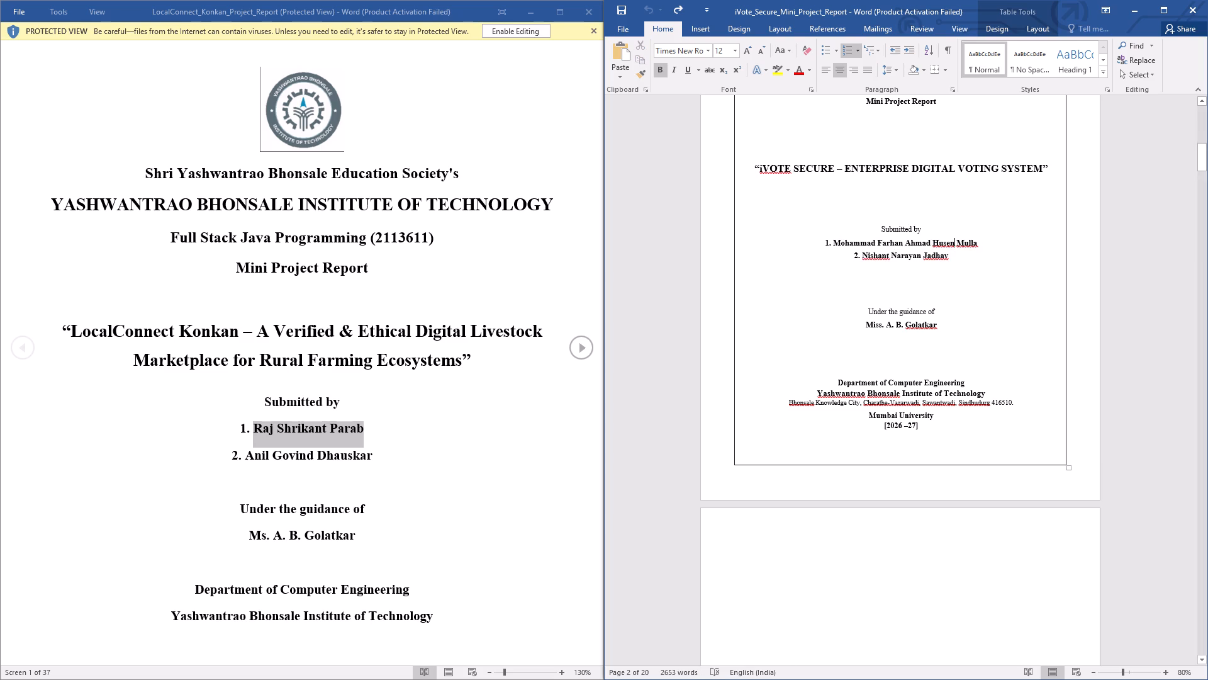
key("Down")
key("BackSpace")
key("BackSpace")
key("BackSpace")
key("BackSpace")
key("BackSpace")
key("BackSpace")
key("BackSpace")
key("BackSpace")
key("BackSpace")
key("BackSpace")
key("BackSpace")
key("BackSpace")
key("BackSpace")
double_click(991, 239)
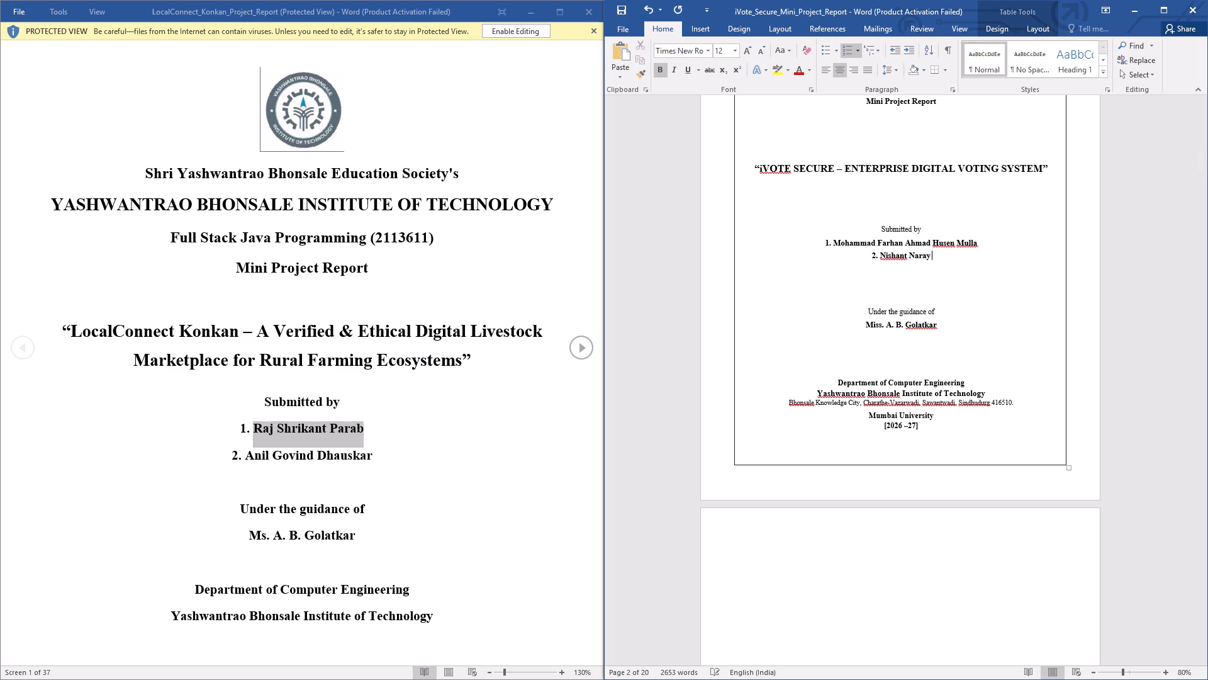
key("BackSpace")
key("BackSpace")
key("BackSpace")
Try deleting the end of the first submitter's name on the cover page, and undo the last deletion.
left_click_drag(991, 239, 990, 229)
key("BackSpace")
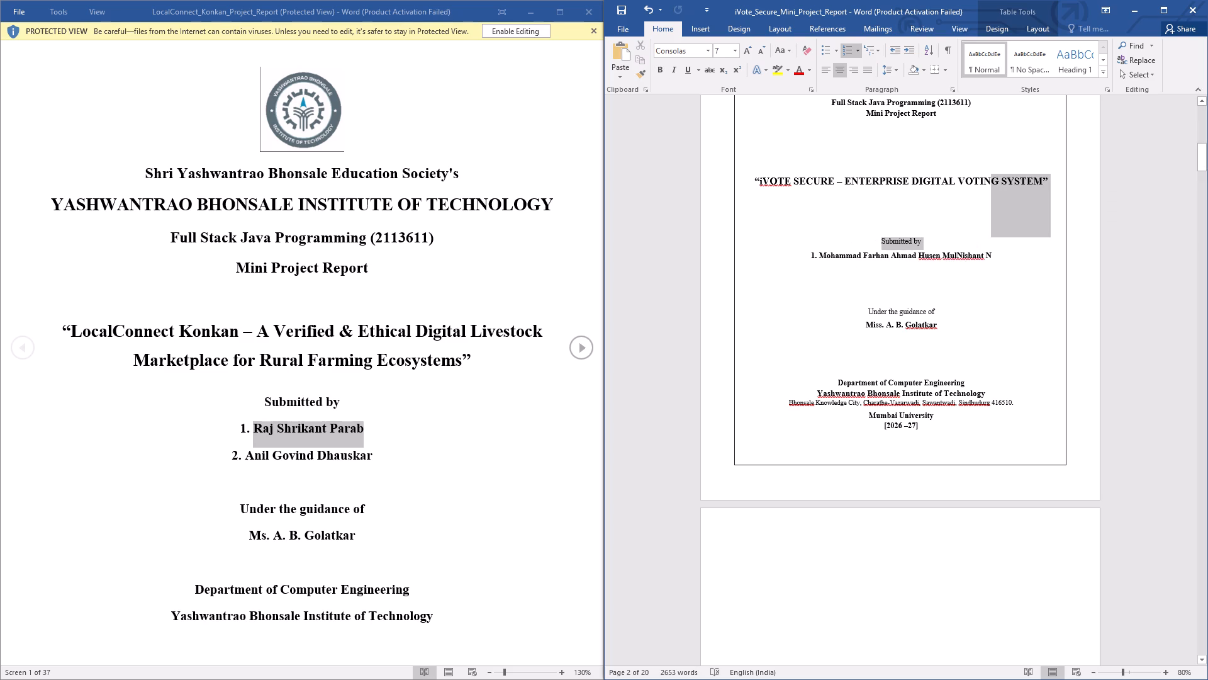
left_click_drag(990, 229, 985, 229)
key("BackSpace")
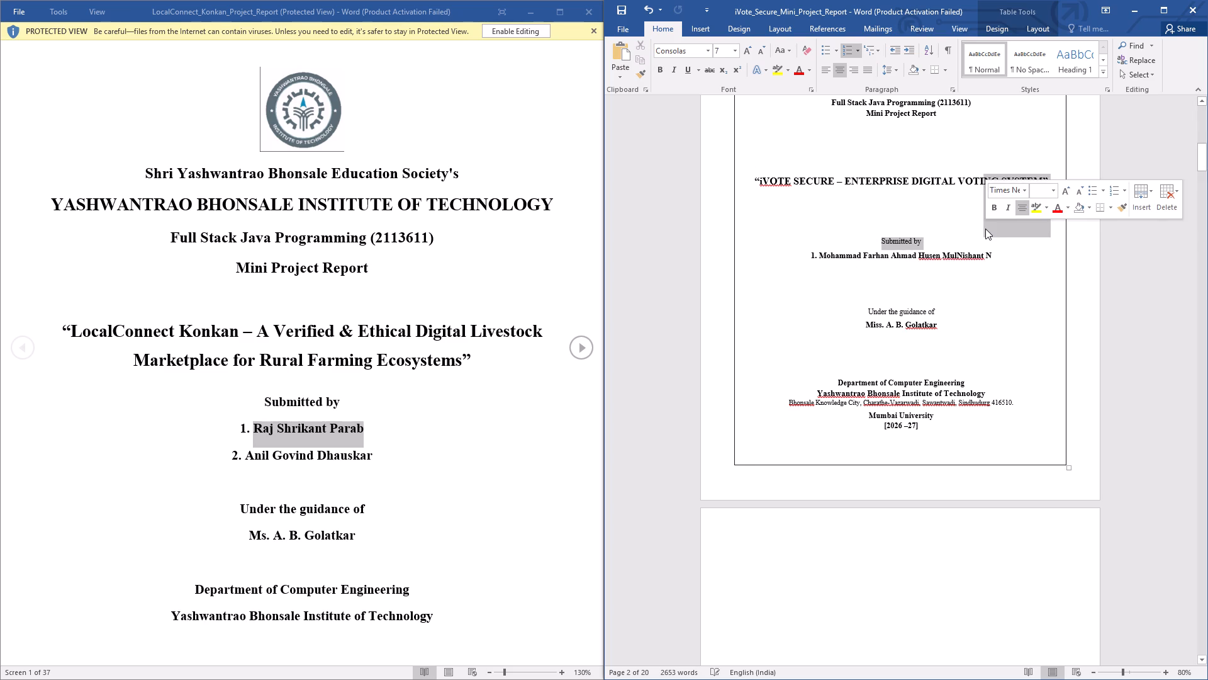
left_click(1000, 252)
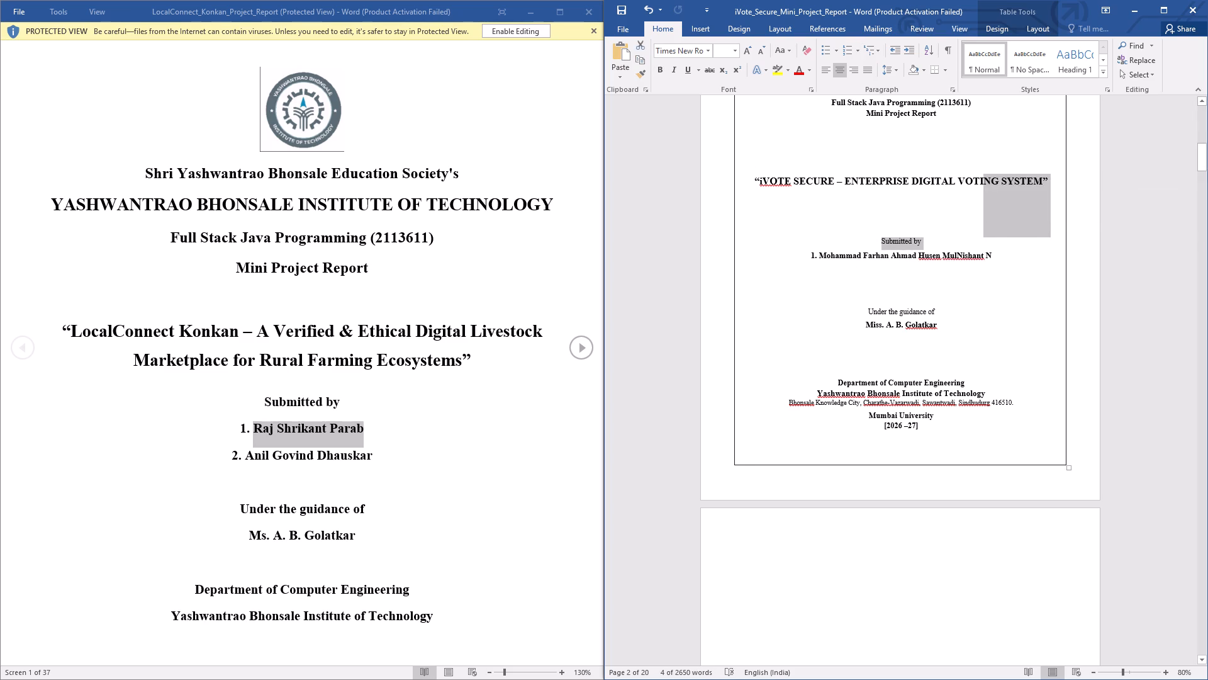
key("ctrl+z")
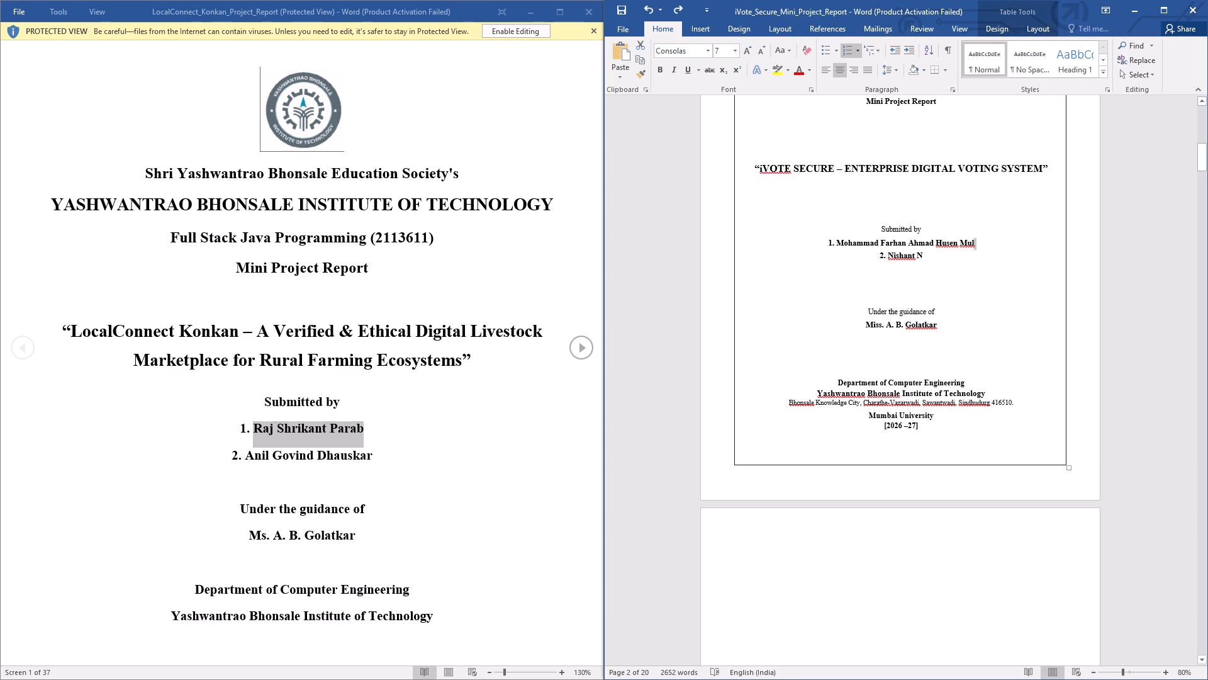
Delete the rest of the second submitter's name on the iVote Secure cover and enter LocalConnect Konkan's second submitter's name in its place.
left_click(920, 258)
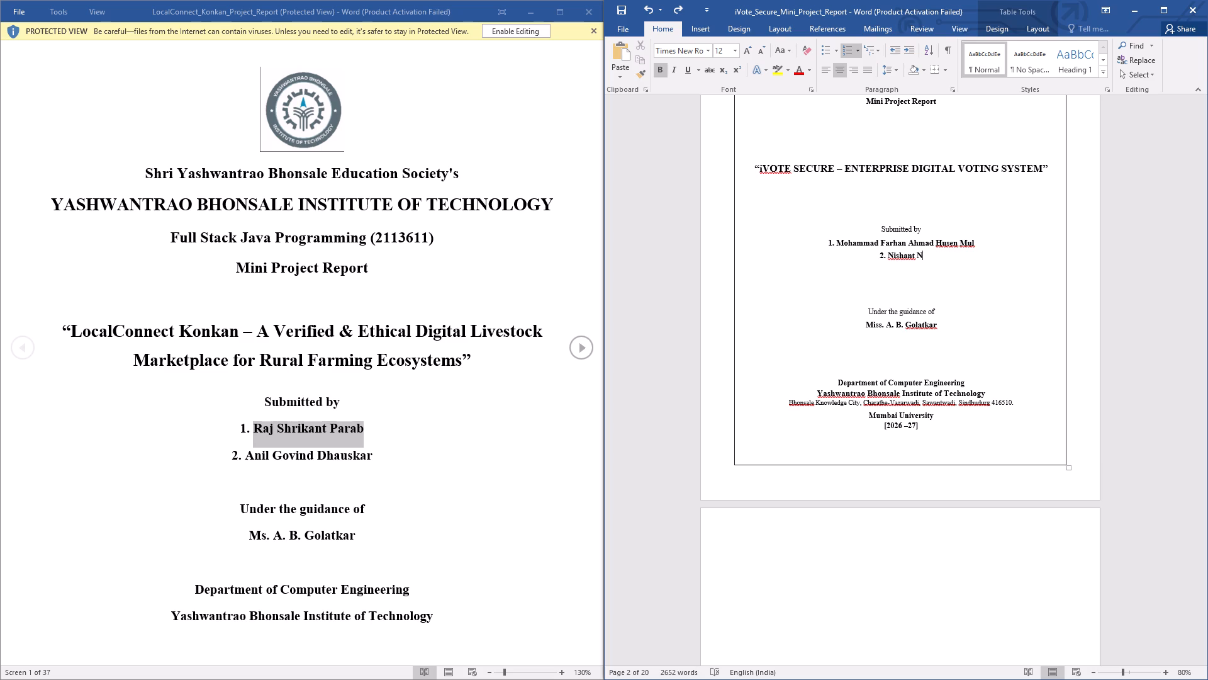
key("BackSpace")
key("BackSpace")
key("BackSpace")
key("BackSpace")
key("BackSpace")
key("BackSpace")
key("BackSpace")
key("BackSpace")
key("BackSpace")
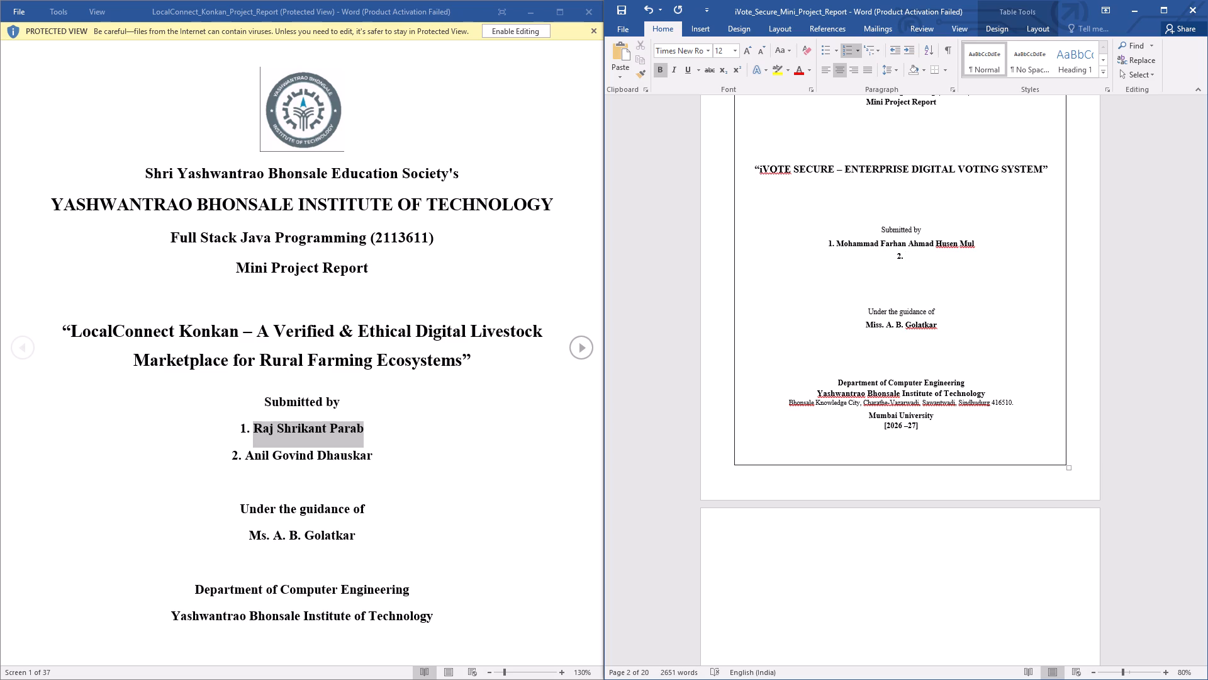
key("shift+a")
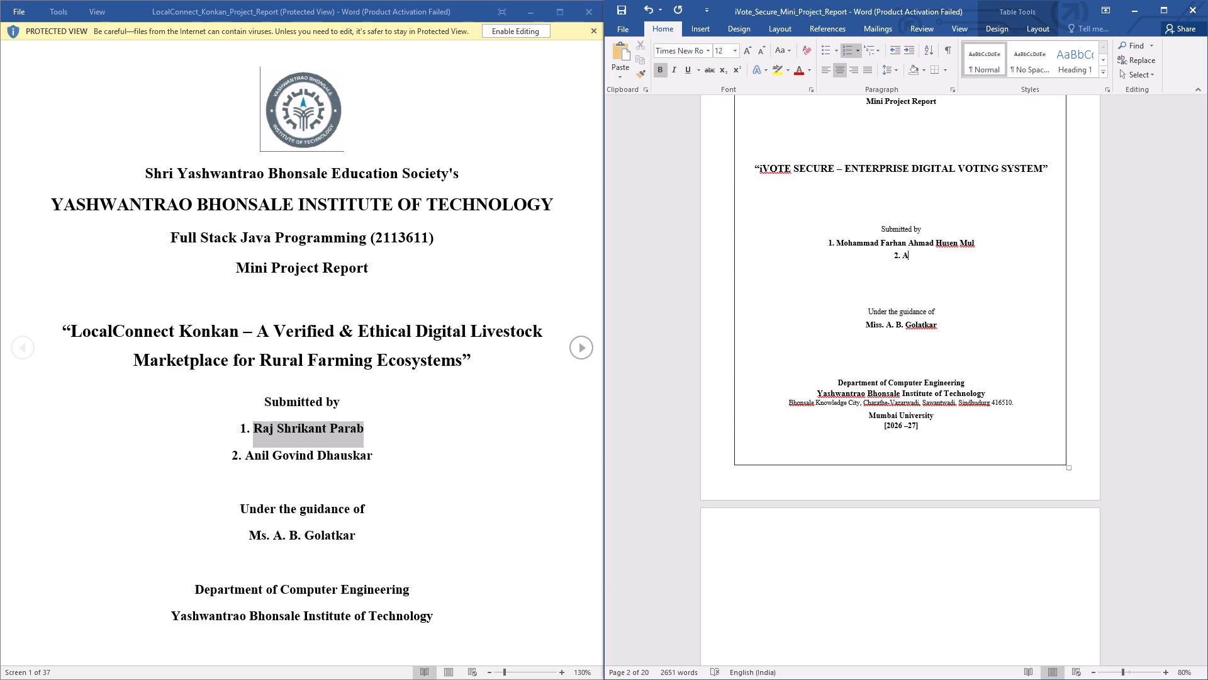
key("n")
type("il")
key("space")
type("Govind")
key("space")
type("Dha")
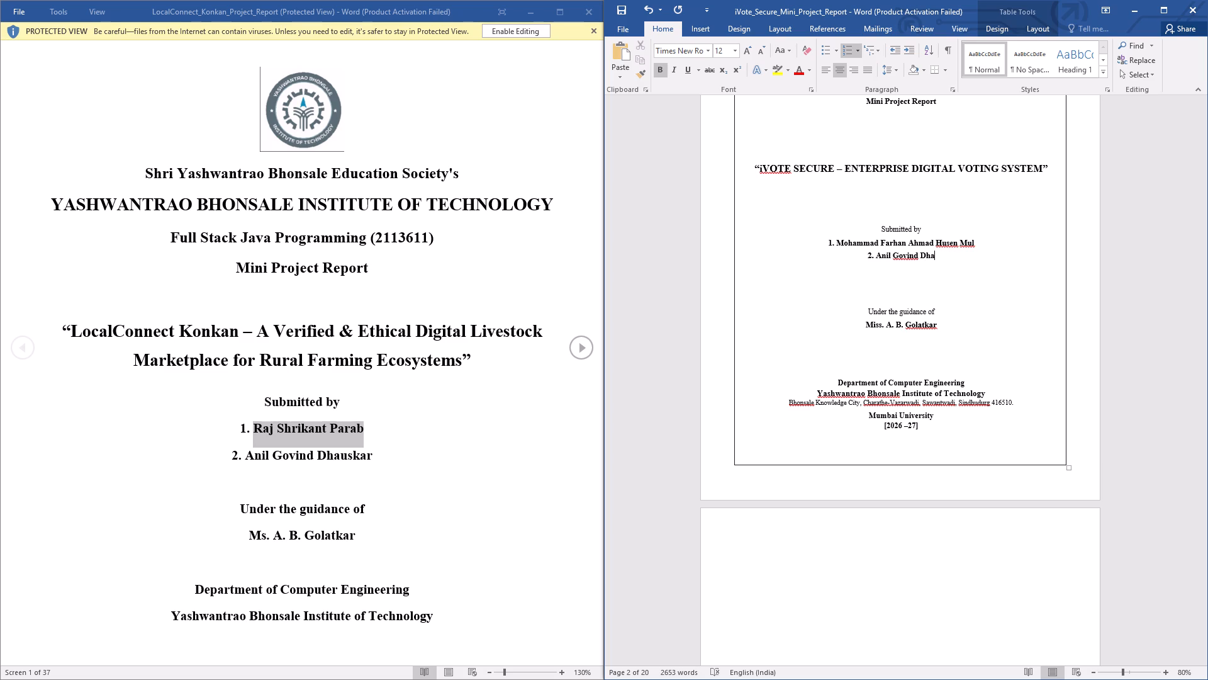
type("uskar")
Replace the first submitter's name on the iVote Secure cover page with LocalConnect Konkan's first submitter's name, keeping the list number.
left_click(980, 241)
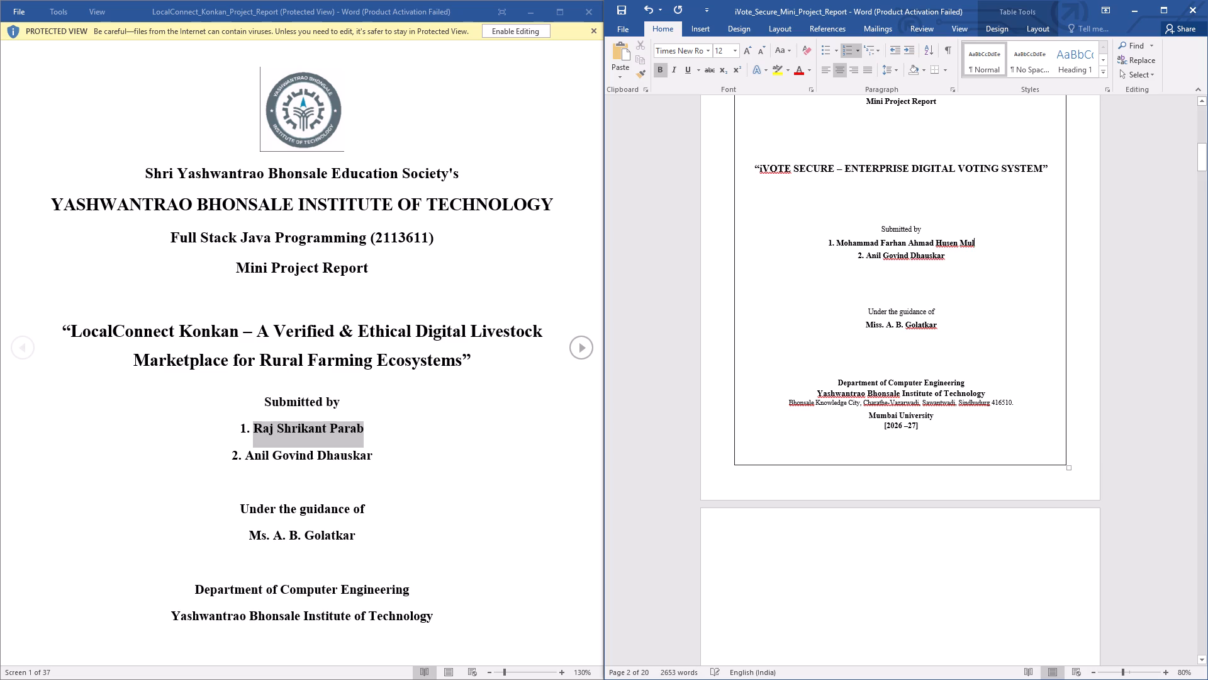
key("BackSpace")
key("BackSpace")
key("BackSpace")
key("BackSpace")
key("BackSpace")
key("BackSpace")
key("BackSpace")
key("BackSpace")
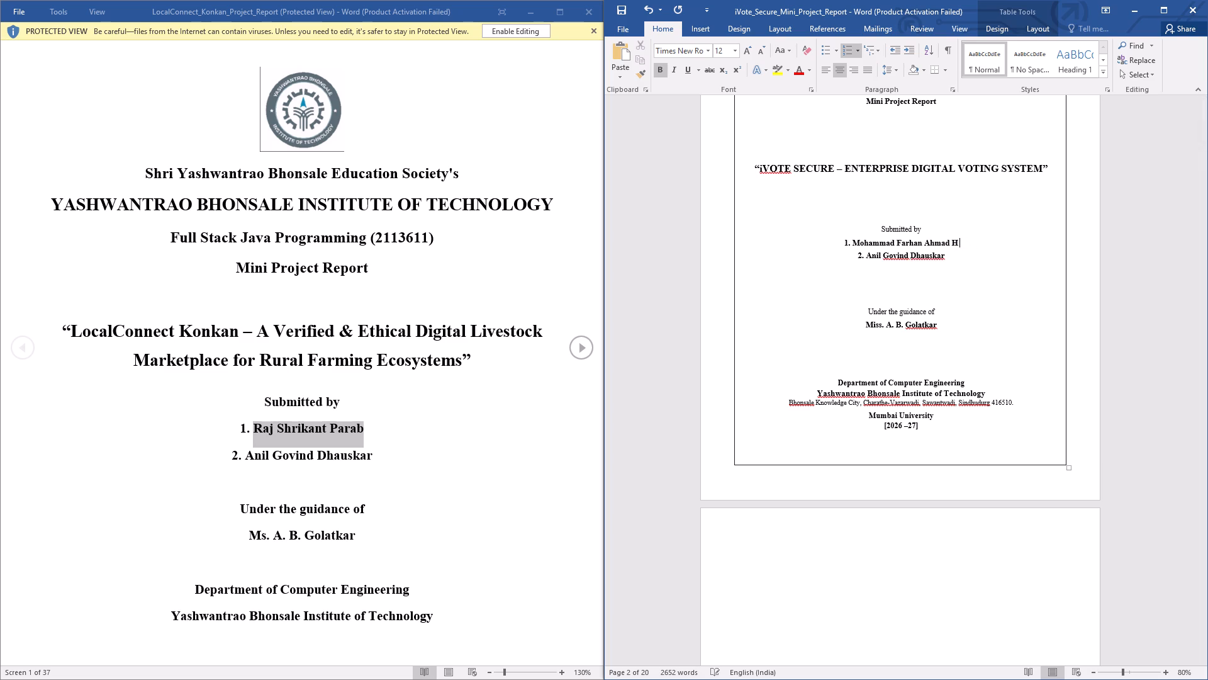
key("BackSpace")
key("BackSpace")
key("BackSpace")
key("BackSpace")
key("BackSpace")
key("BackSpace")
key("BackSpace")
key("BackSpace")
key("BackSpace")
key("BackSpace")
key("BackSpace")
key("BackSpace")
key("BackSpace")
key("BackSpace")
key("BackSpace")
key("BackSpace")
key("BackSpace")
key("BackSpace")
key("BackSpace")
key("BackSpace")
key("BackSpace")
key("BackSpace")
key("BackSpace")
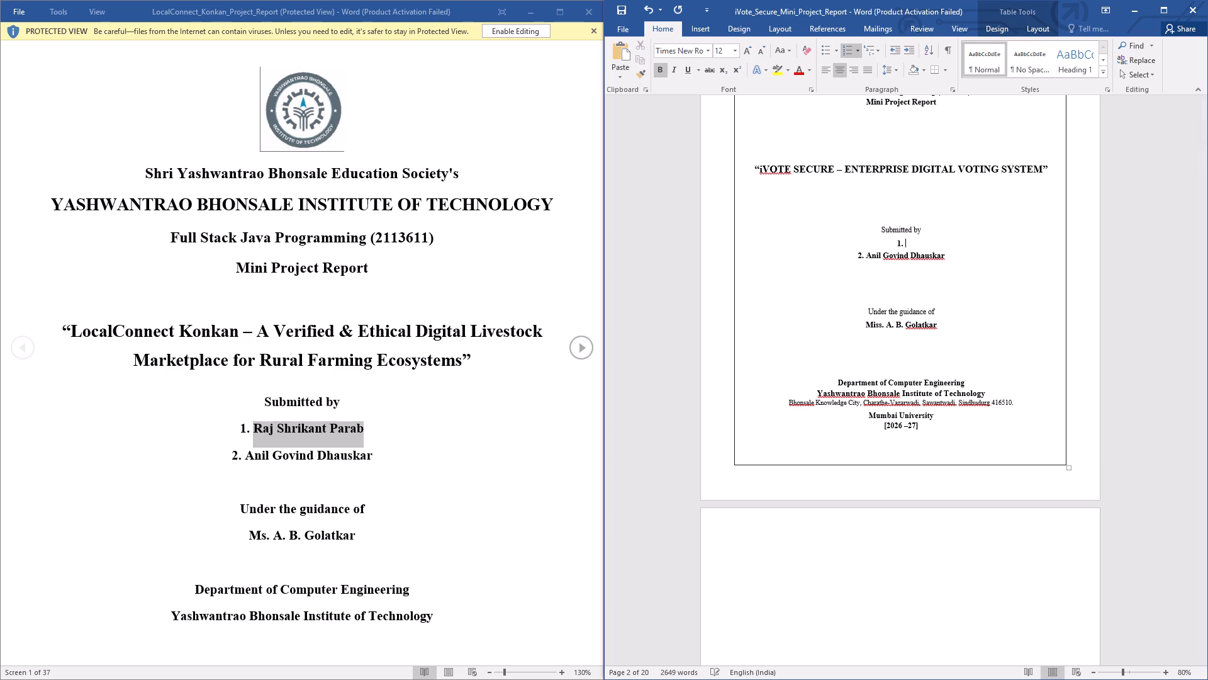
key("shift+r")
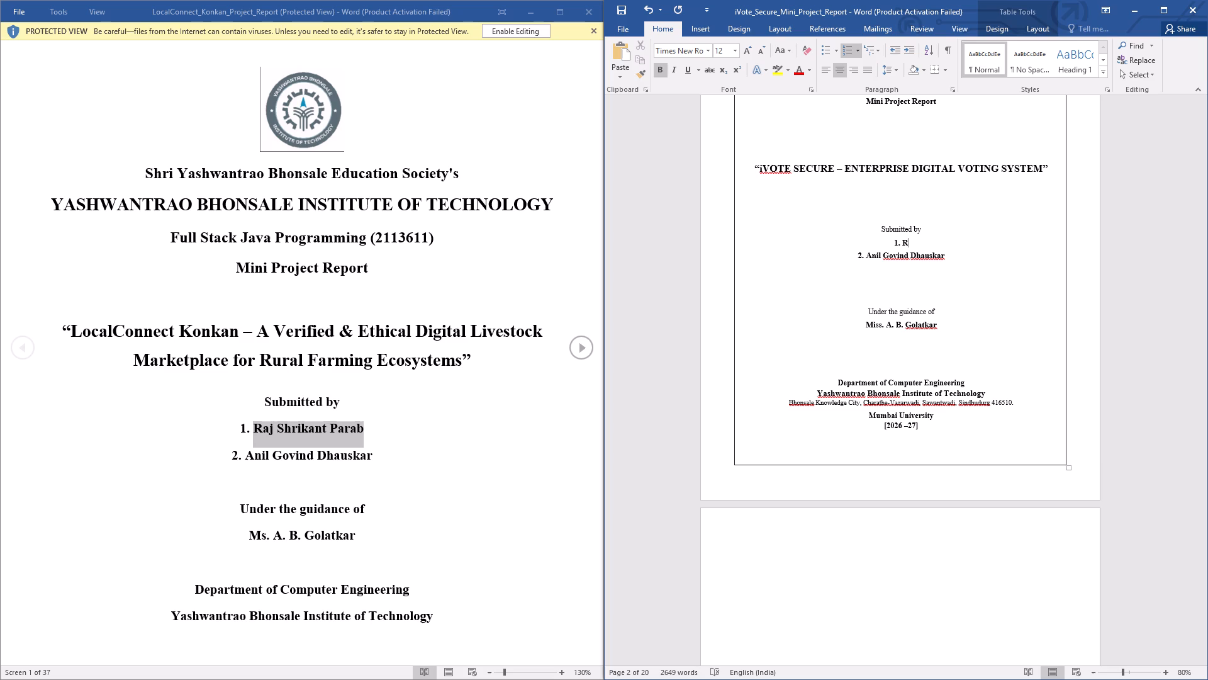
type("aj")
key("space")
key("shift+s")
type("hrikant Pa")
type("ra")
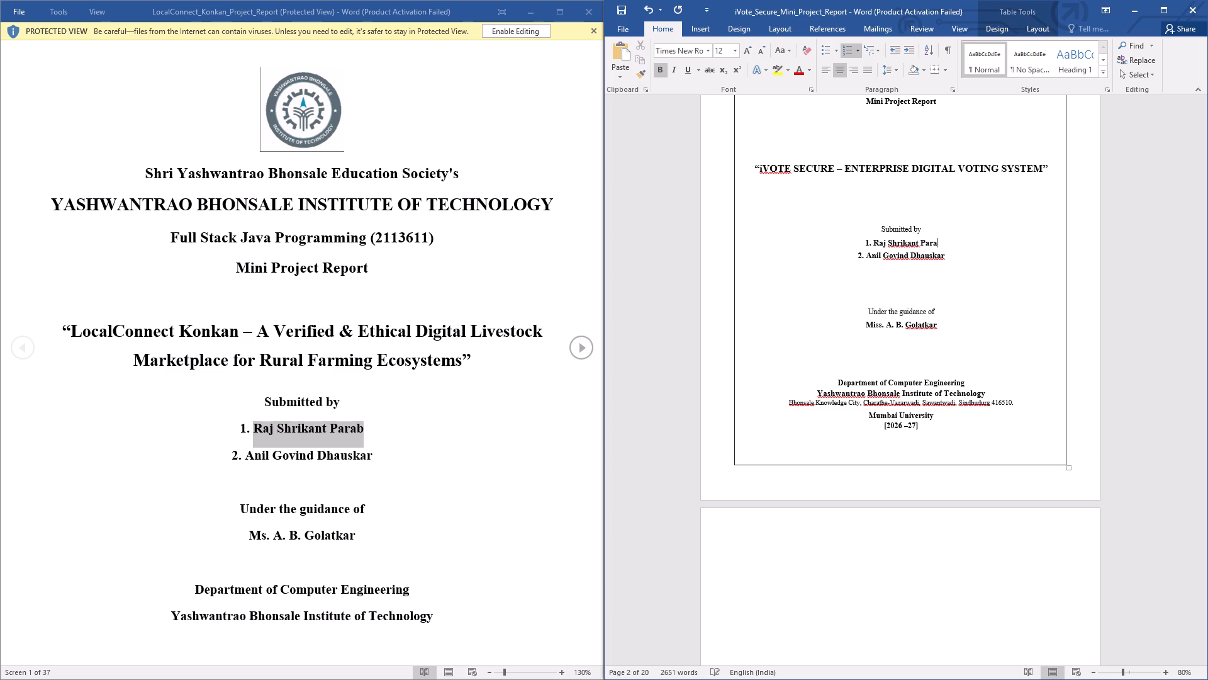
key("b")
Replace the first student's name in the iVote Secure certificate with the first student's name from LocalConnect Konkan's certificate, keeping "Mr." and the bold formatting.
left_click(937, 273)
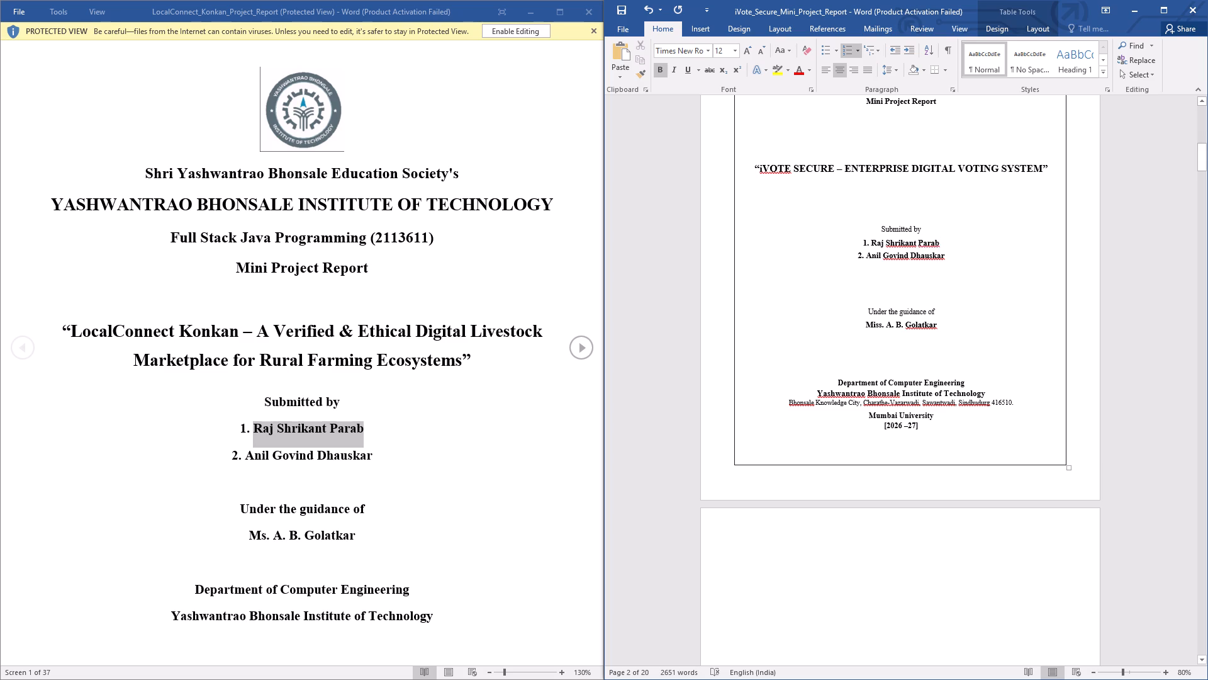
scroll(912, 352, "down", 1)
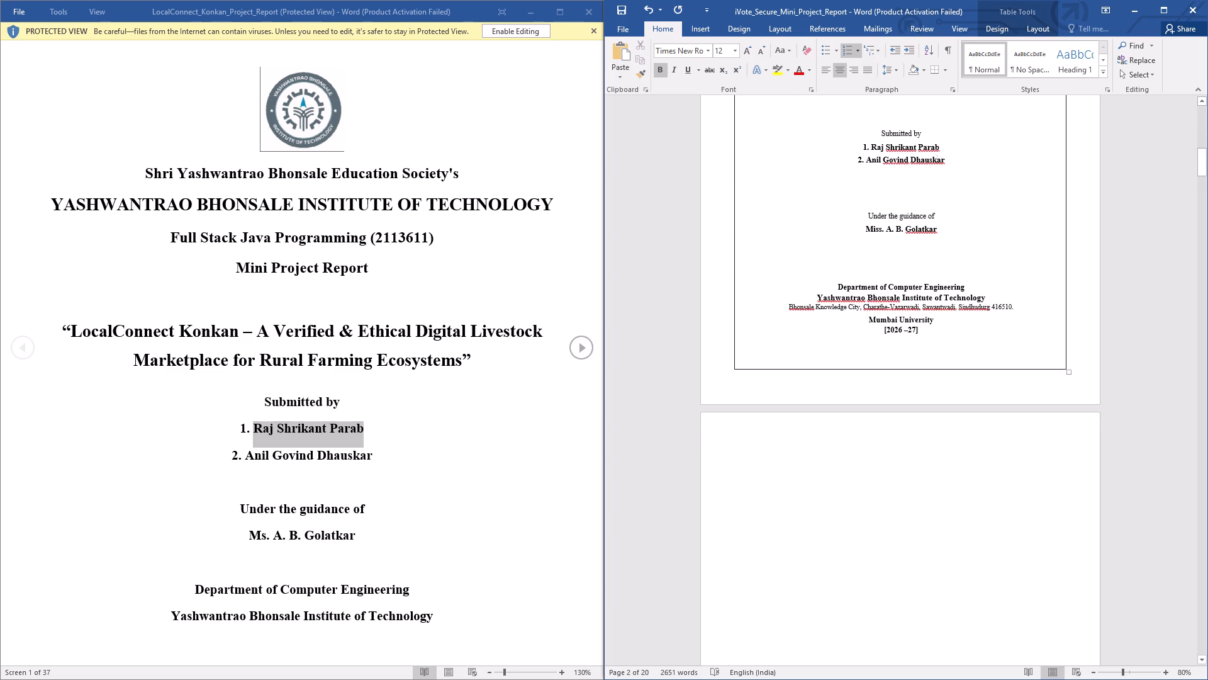
right_click(912, 352)
scroll(912, 352, "down", 3)
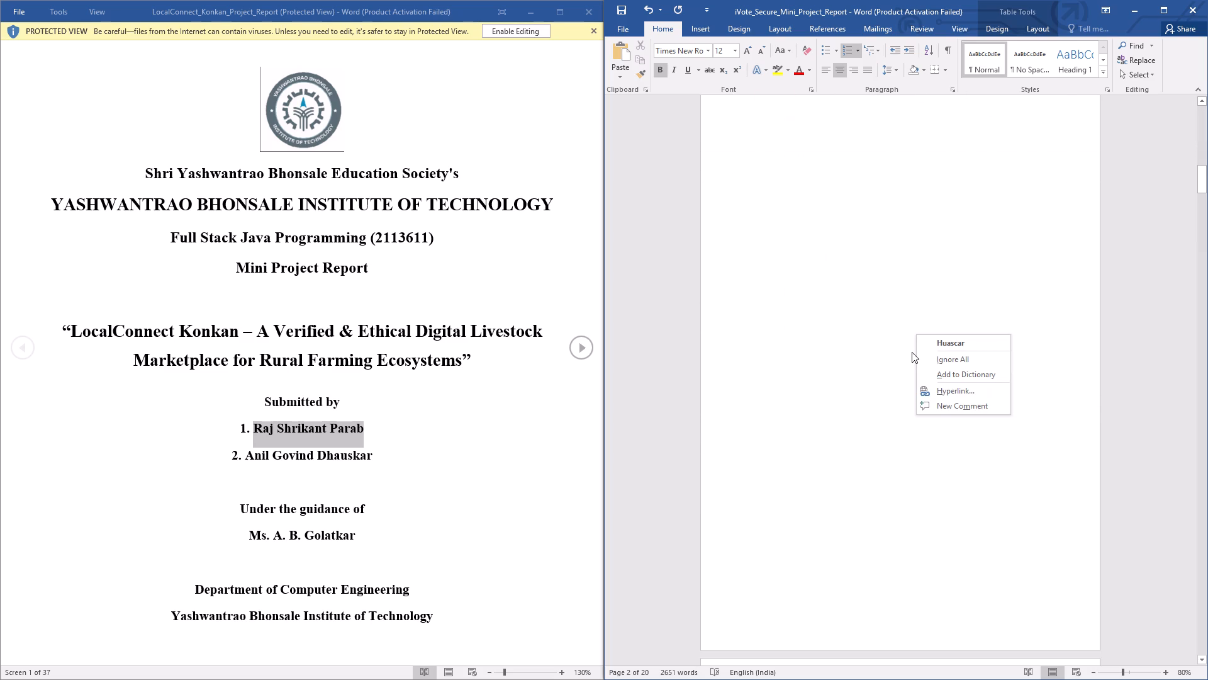
scroll(912, 352, "down", 5)
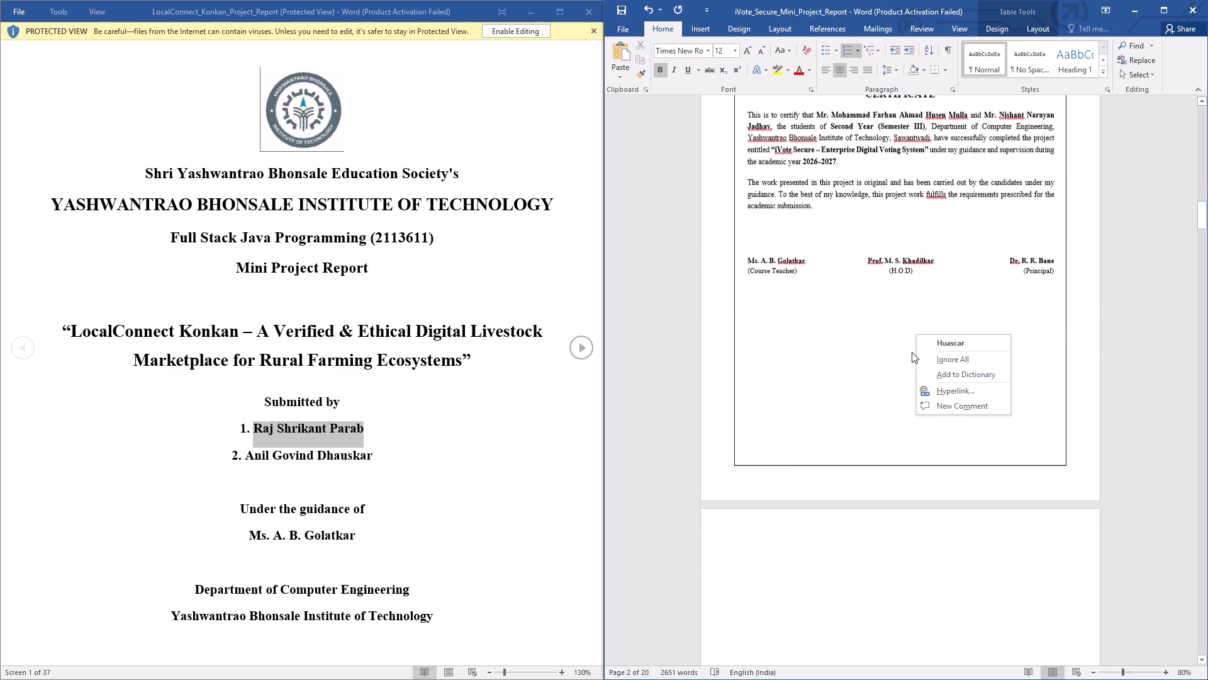
scroll(380, 500, "down", 3)
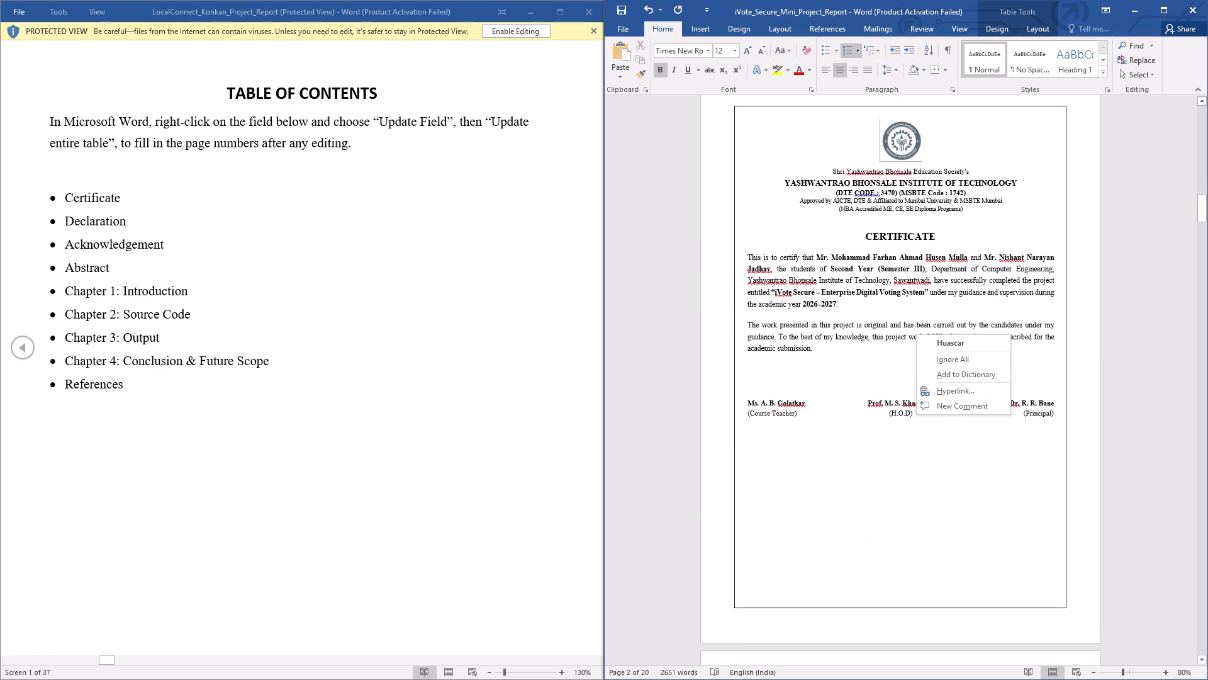
scroll(380, 500, "up", 3)
scroll(380, 500, "down", 1)
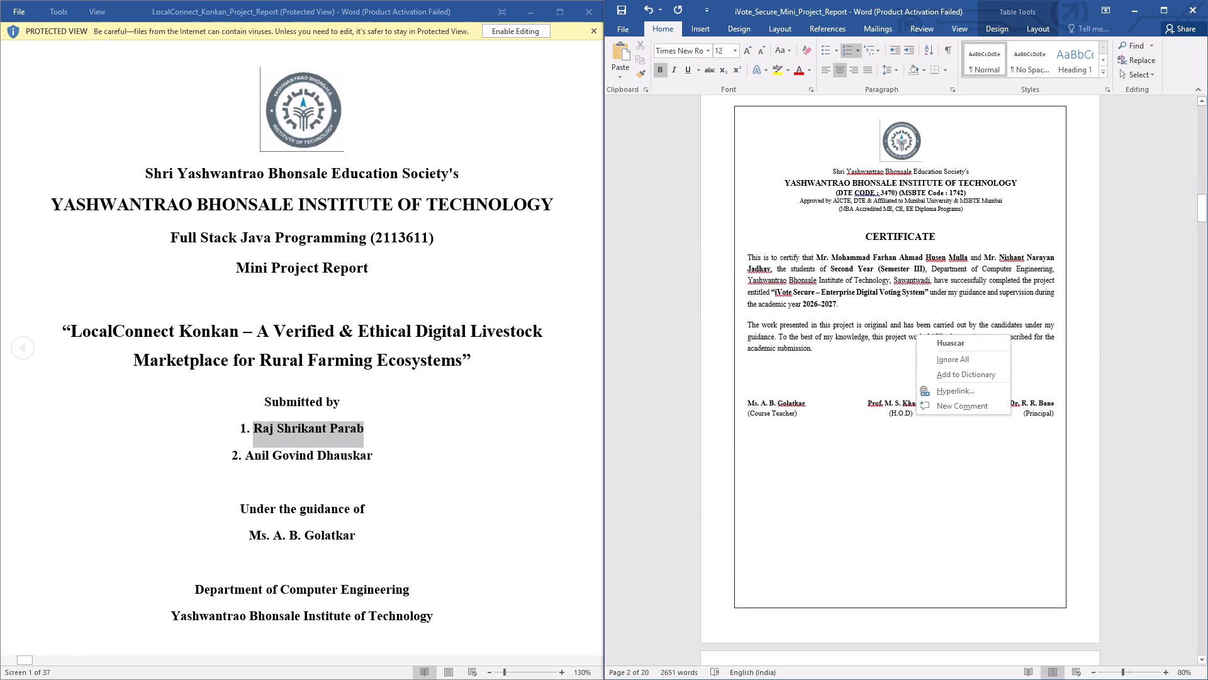
scroll(380, 500, "down", 1)
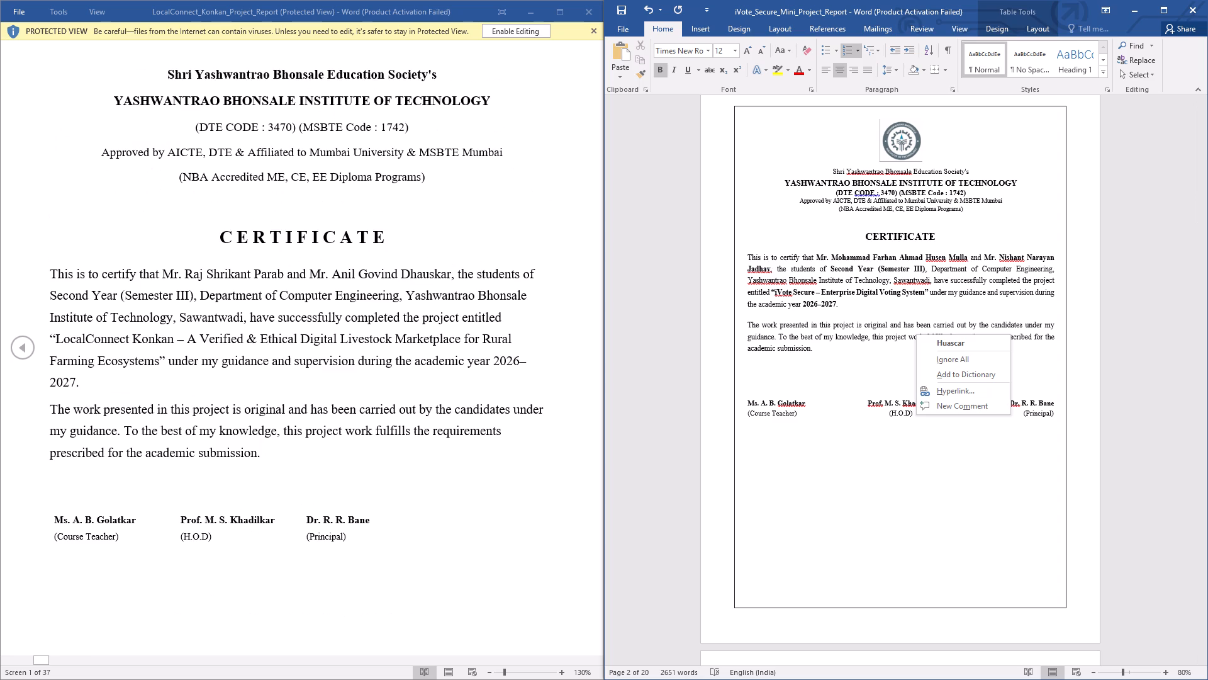
left_click(964, 256)
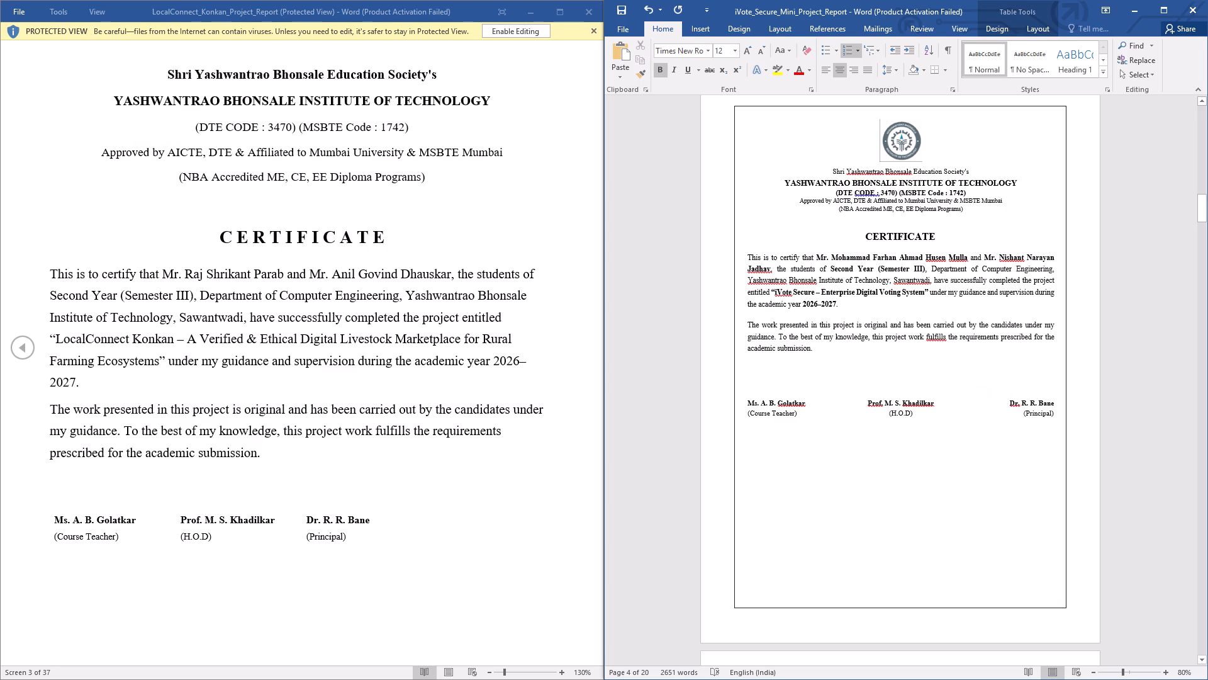
key("Right")
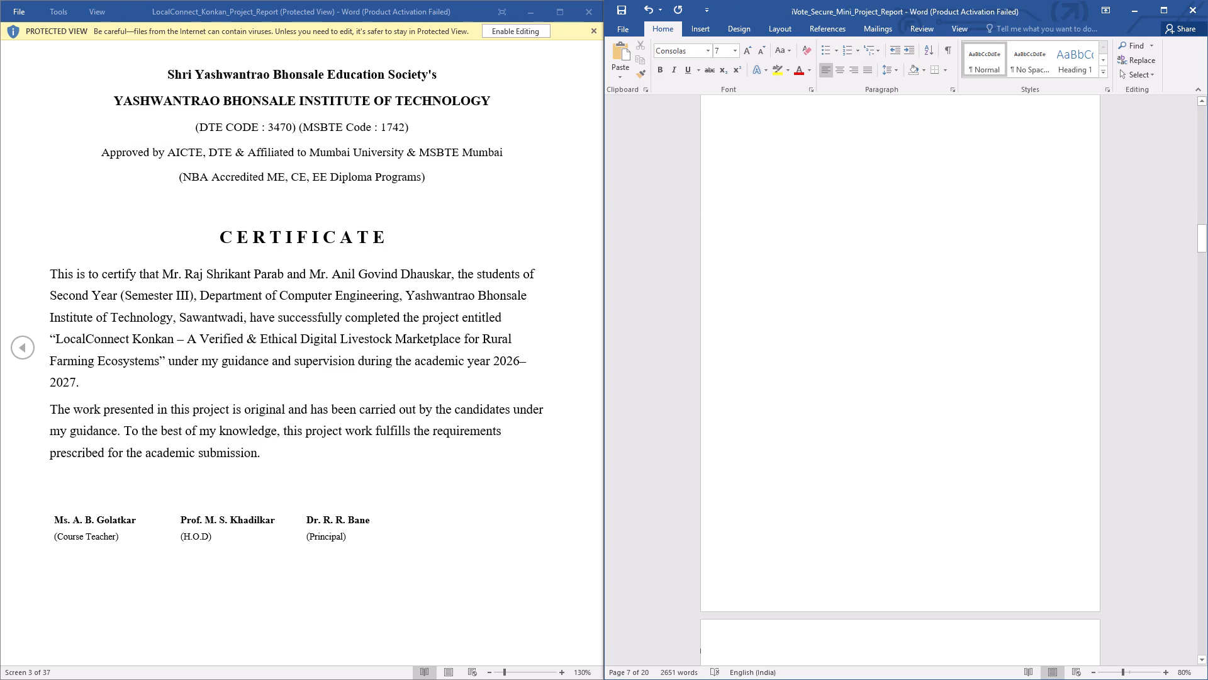
key("Left")
key("Left")
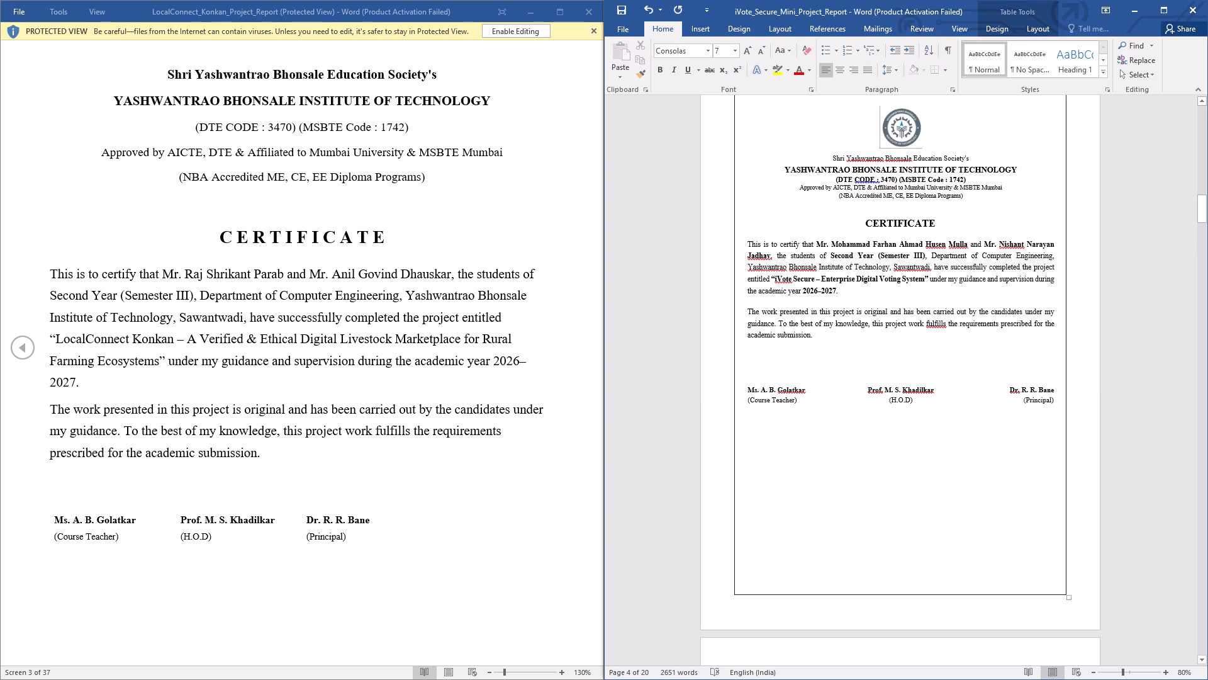
left_click(970, 246)
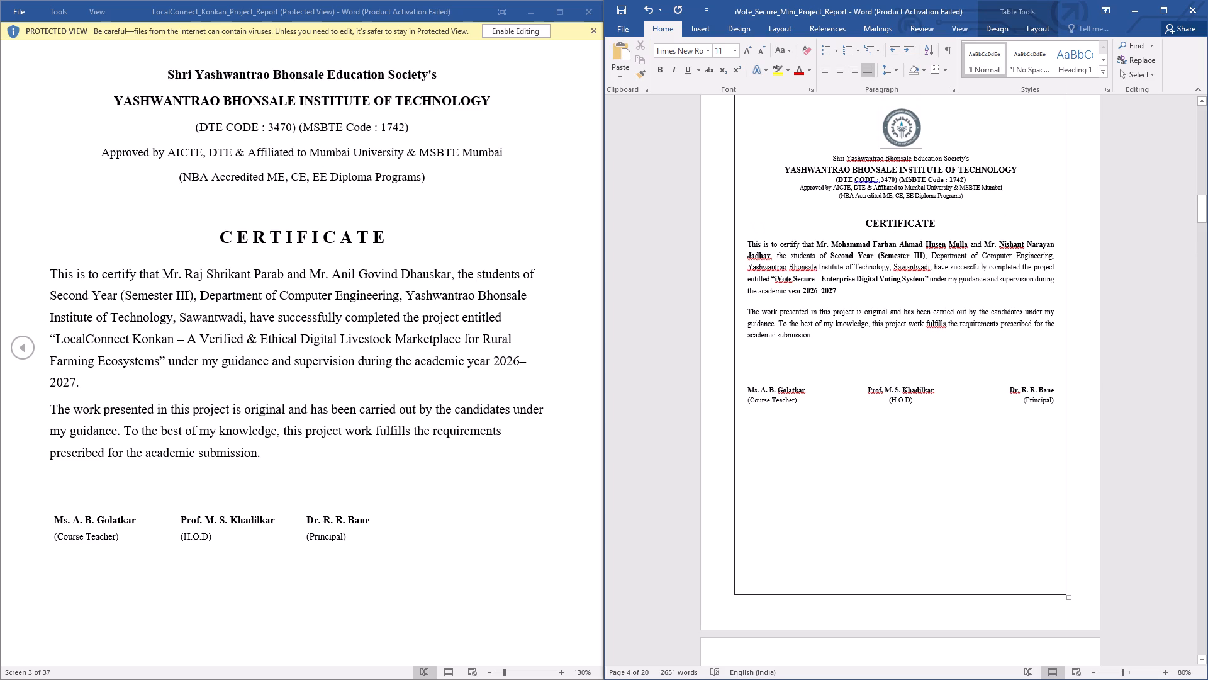
key("Left")
key("BackSpace")
key("BackSpace")
key("BackSpace")
key("BackSpace")
key("BackSpace")
key("BackSpace")
key("BackSpace")
key("BackSpace")
key("BackSpace")
key("BackSpace")
key("BackSpace")
key("BackSpace")
key("BackSpace")
key("BackSpace")
key("BackSpace")
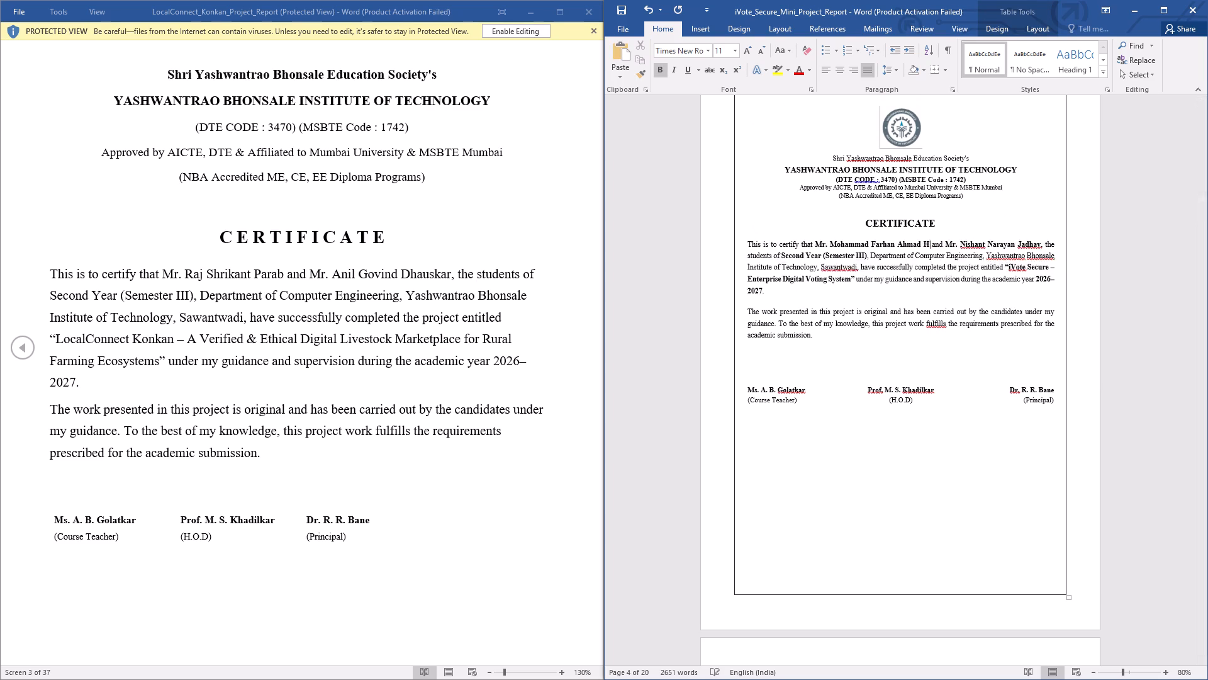
key("BackSpace")
key("BackSpace")
key("BackSpace")
key("BackSpace")
key("BackSpace")
key("BackSpace")
key("BackSpace")
key("BackSpace")
key("BackSpace")
key("BackSpace")
key("BackSpace")
key("BackSpace")
key("BackSpace")
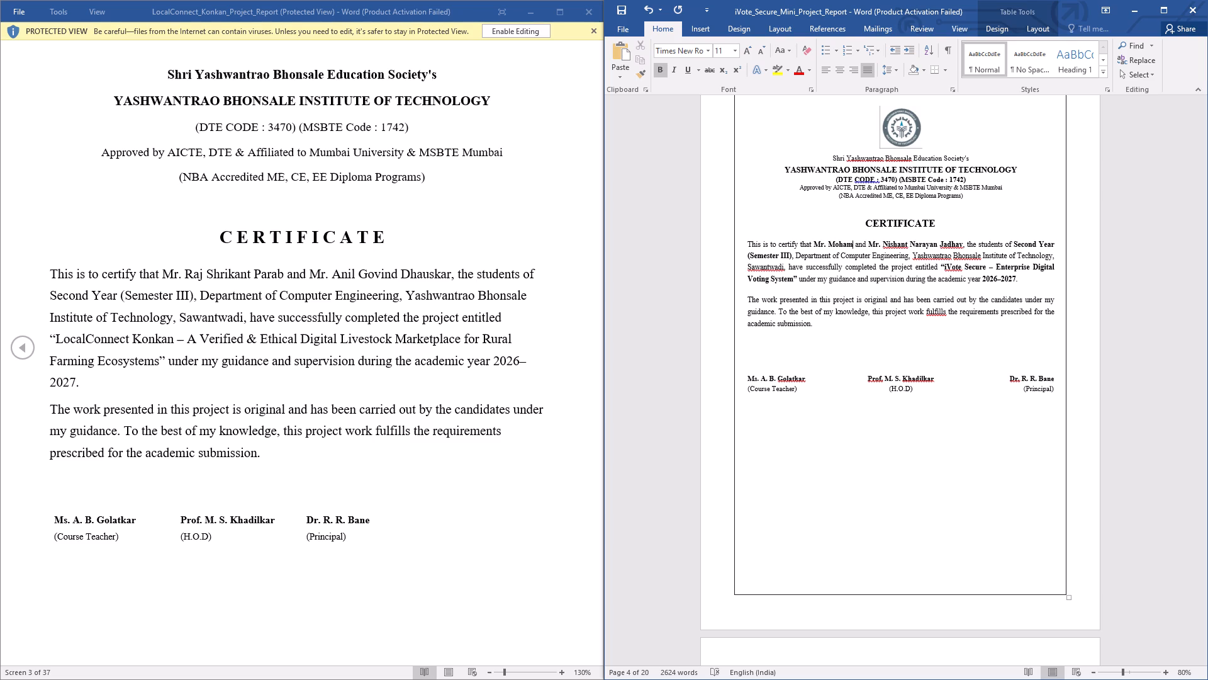
key("BackSpace")
key("BackSpace")
key("BackSpace")
key("BackSpace")
key("BackSpace")
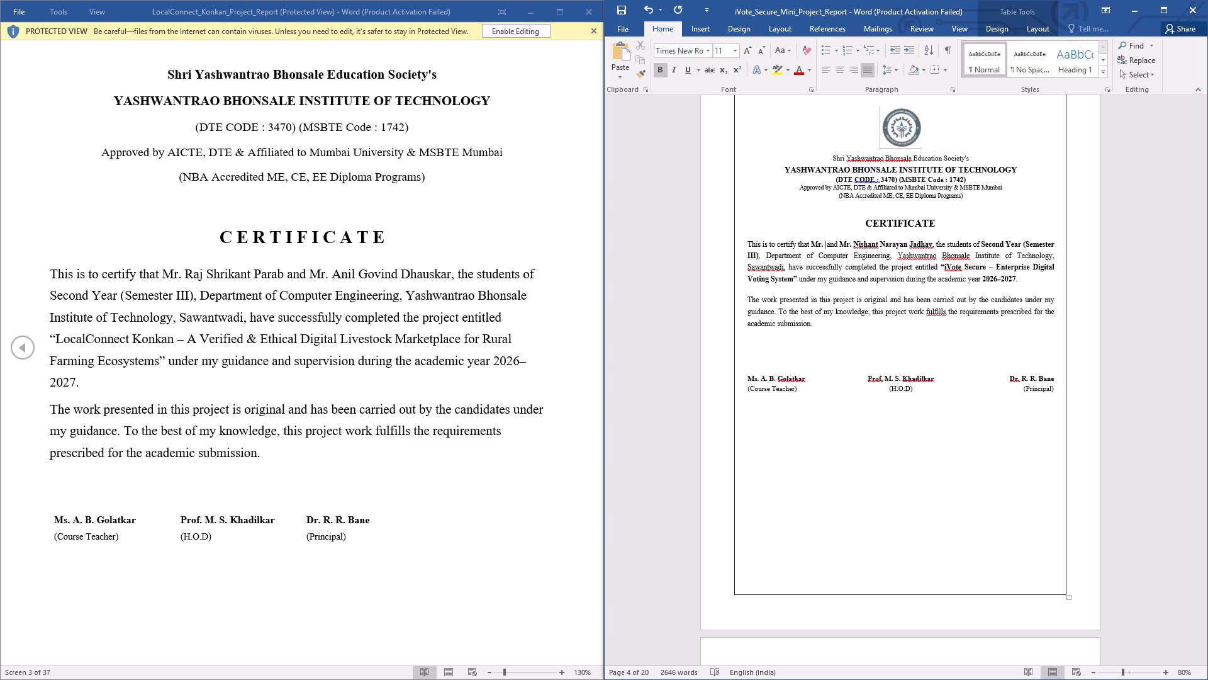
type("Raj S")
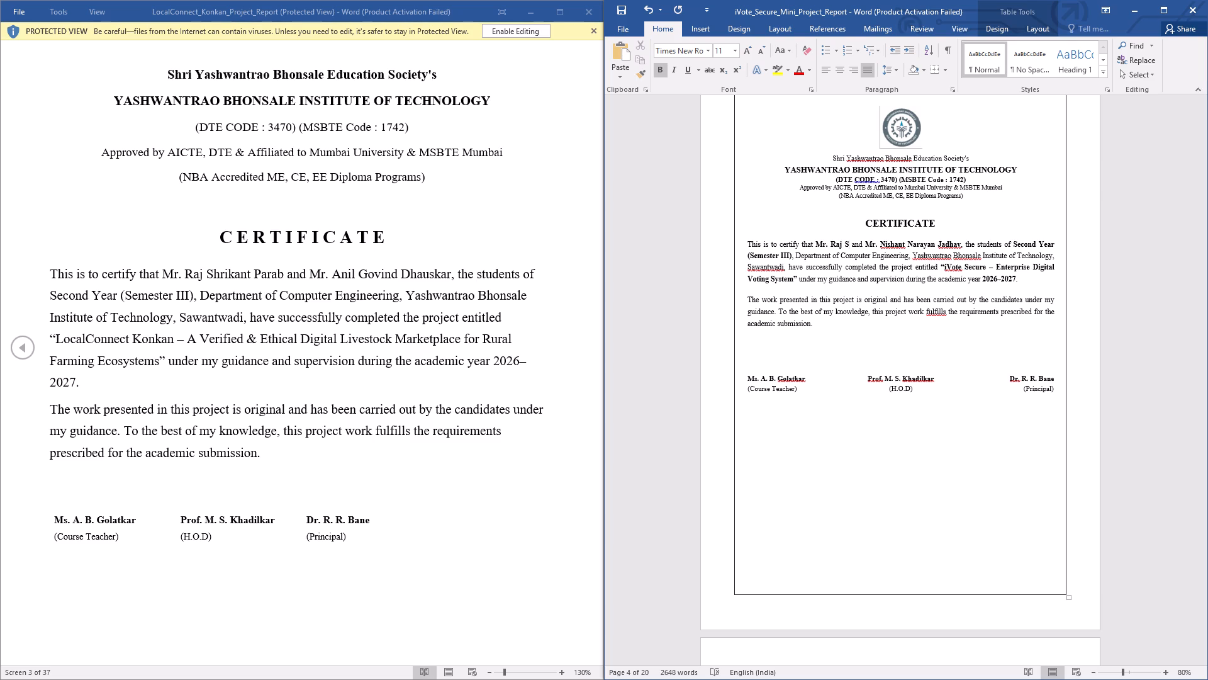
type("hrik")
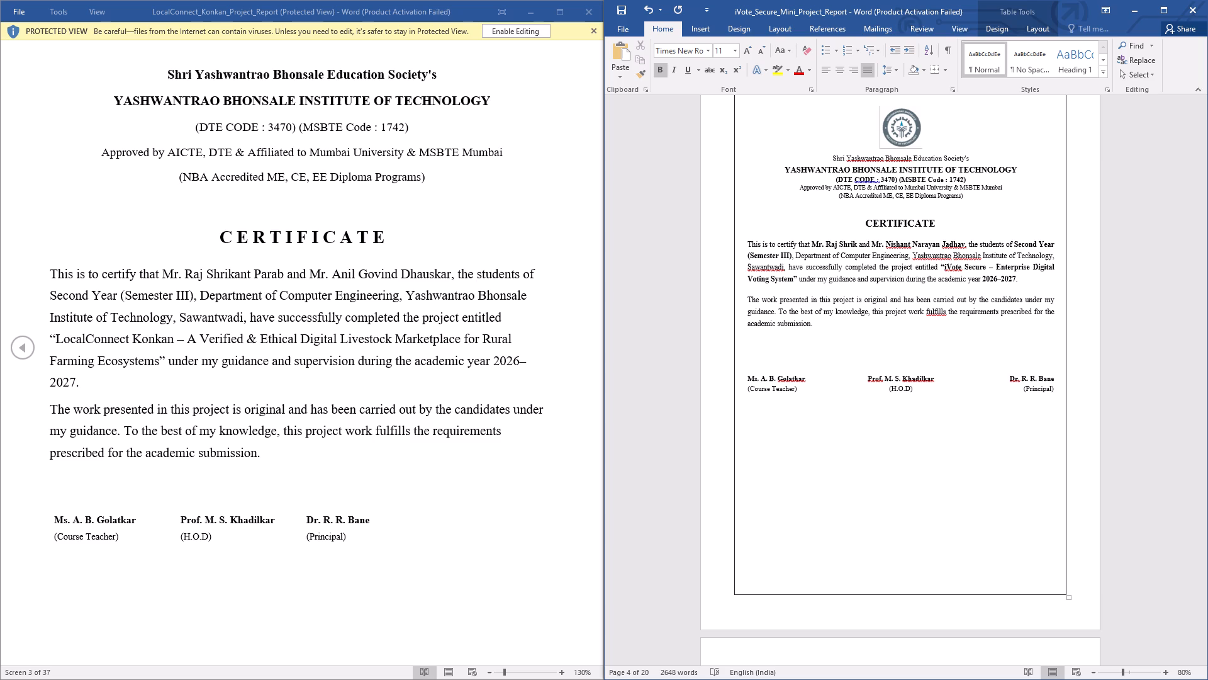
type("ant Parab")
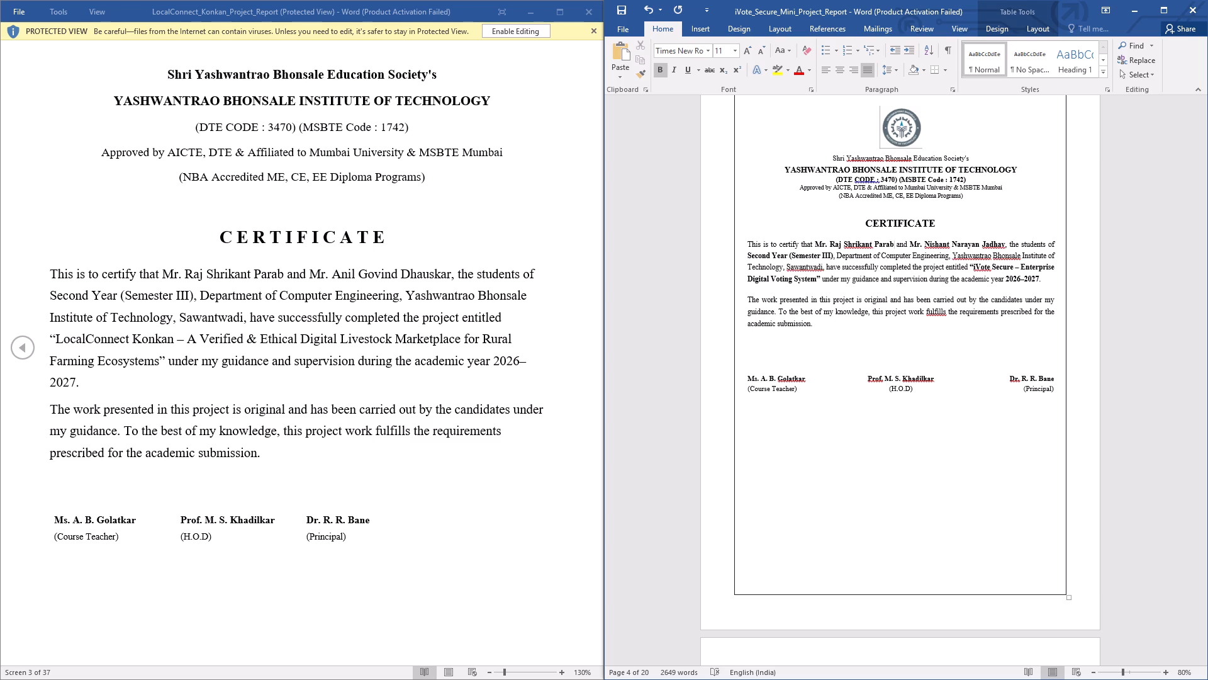
Replace the second student's name in the iVote Secure certificate with LocalConnect Konkan's second student's name, keeping "Mr." and the comma after it.
left_click(1004, 240)
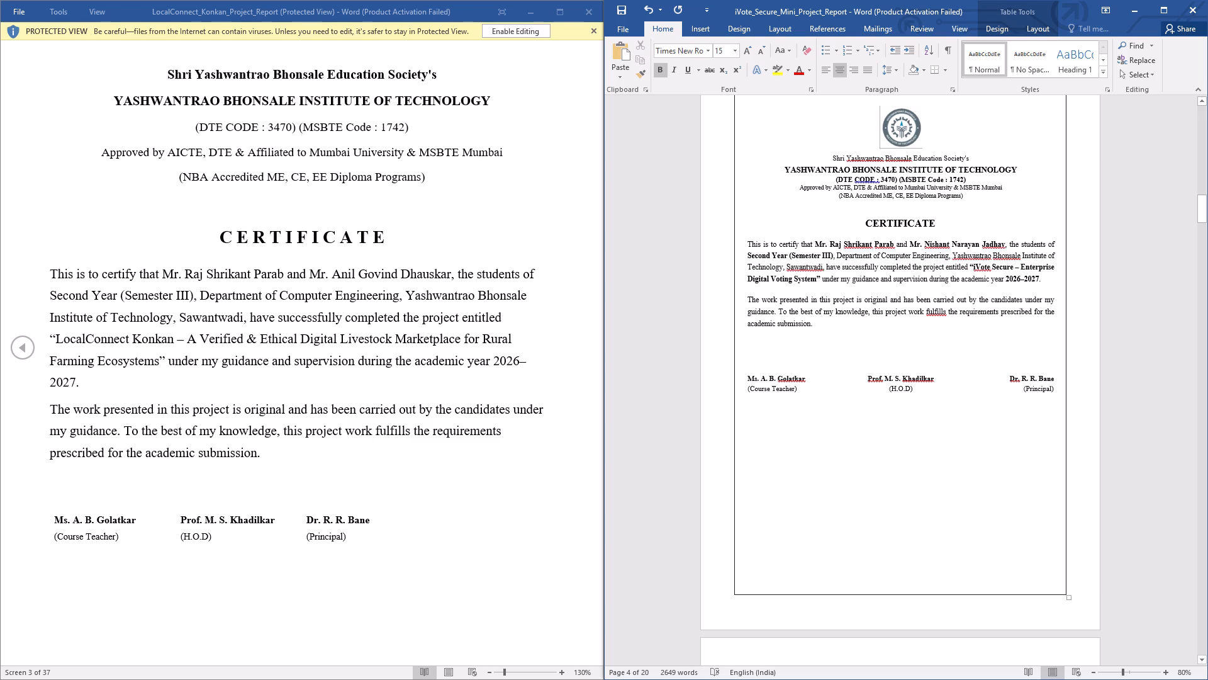
left_click(1008, 242)
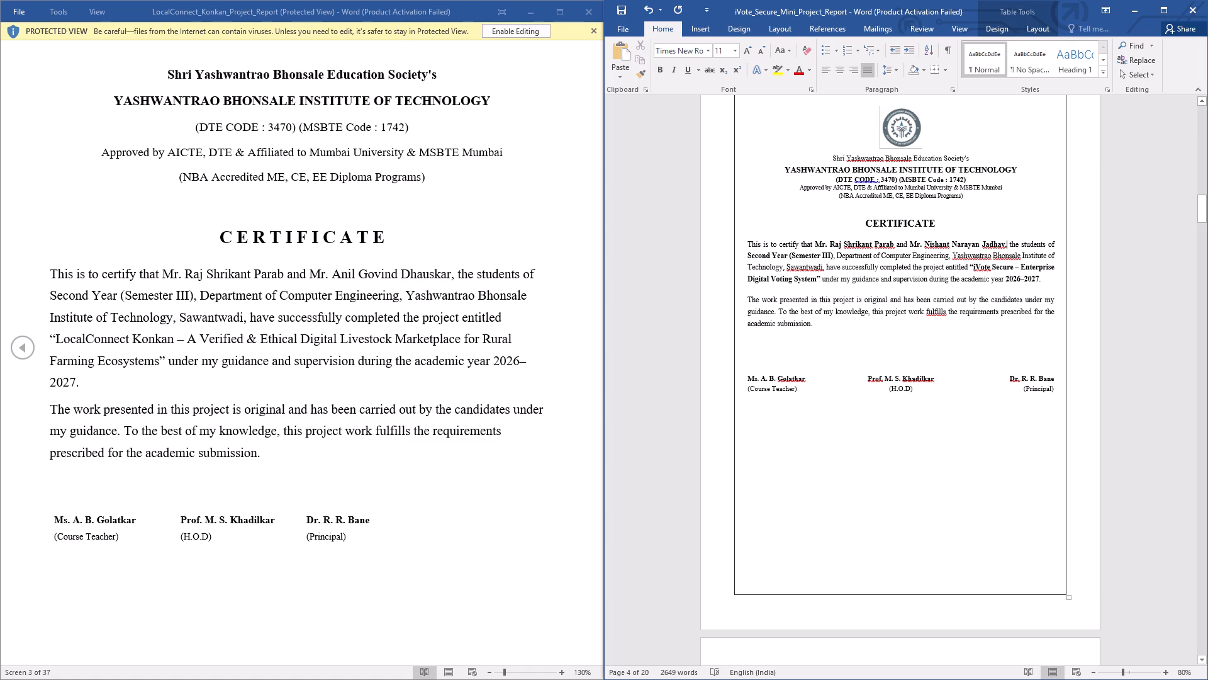
key("Left")
key("BackSpace")
key("BackSpace")
key("BackSpace")
key("BackSpace")
key("BackSpace")
key("BackSpace")
key("BackSpace")
key("BackSpace")
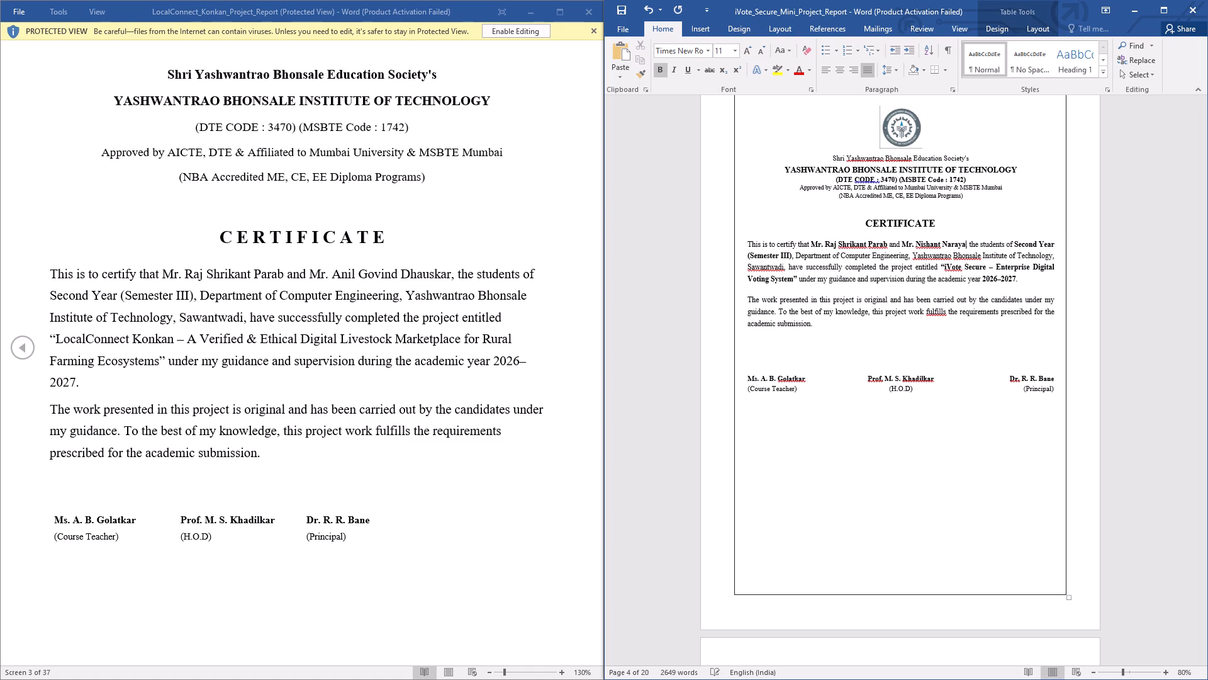
key("BackSpace")
key("BackSpace")
key("BackSpace")
key("BackSpace")
key("BackSpace")
key("BackSpace")
key("BackSpace")
key("BackSpace")
key("BackSpace")
key("BackSpace")
key("BackSpace")
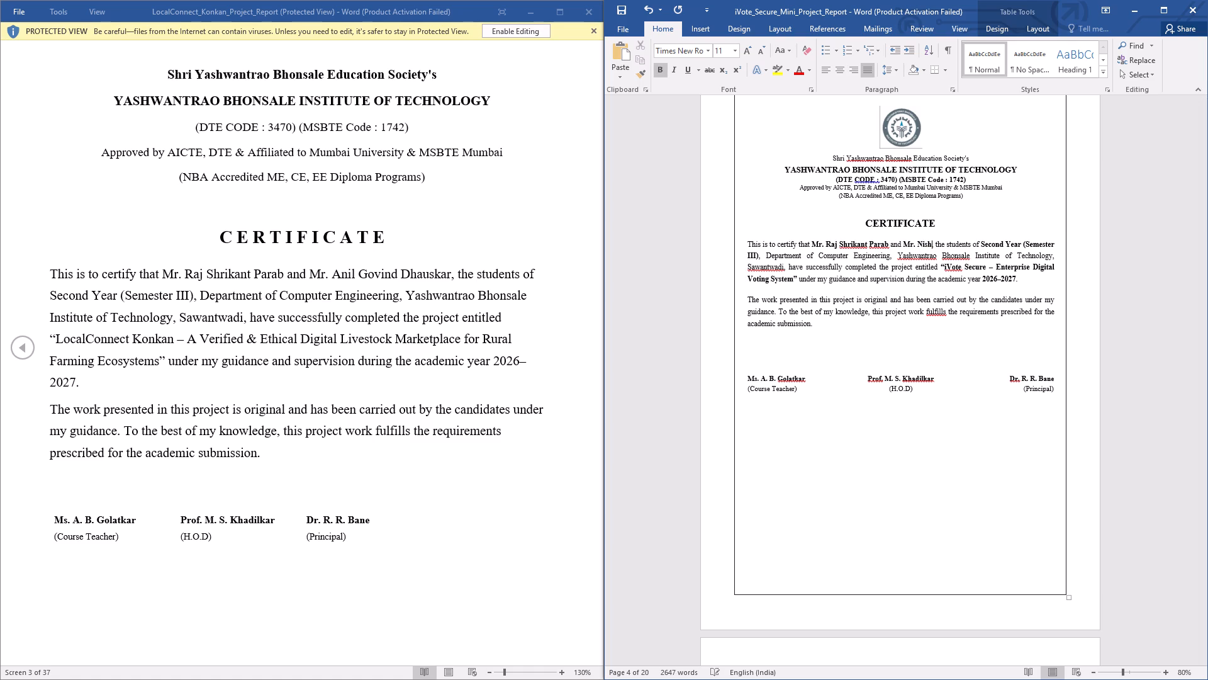
key("BackSpace")
key("BackSpace")
key("BackSpace")
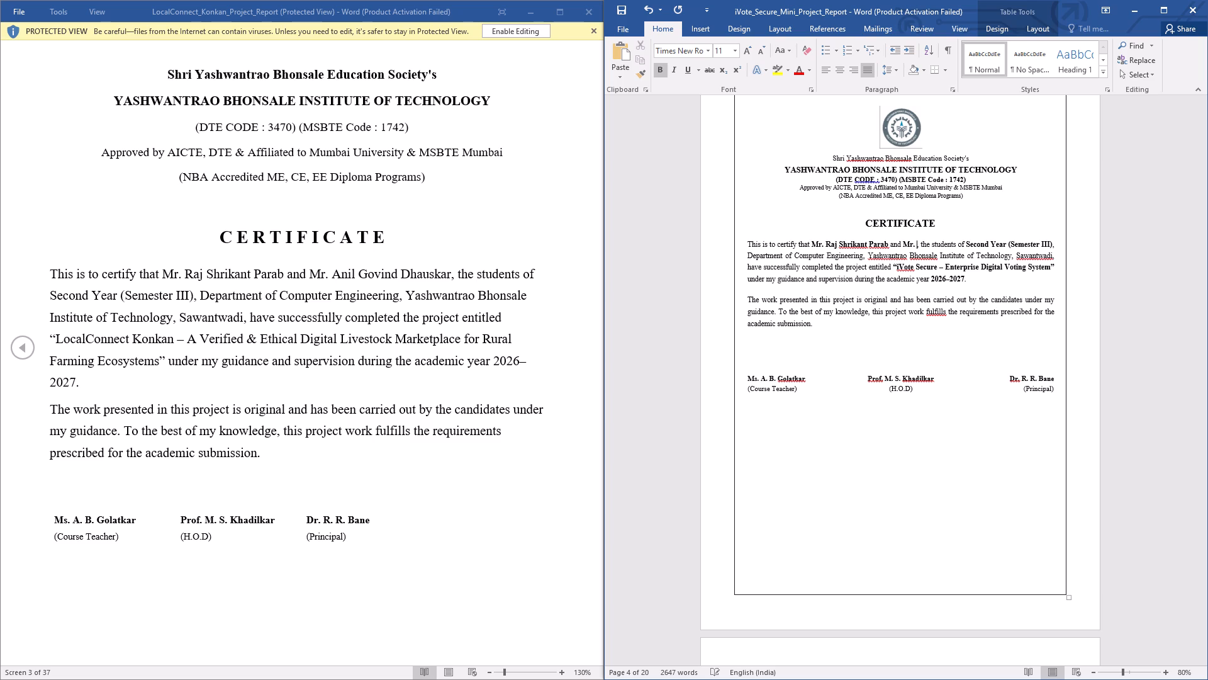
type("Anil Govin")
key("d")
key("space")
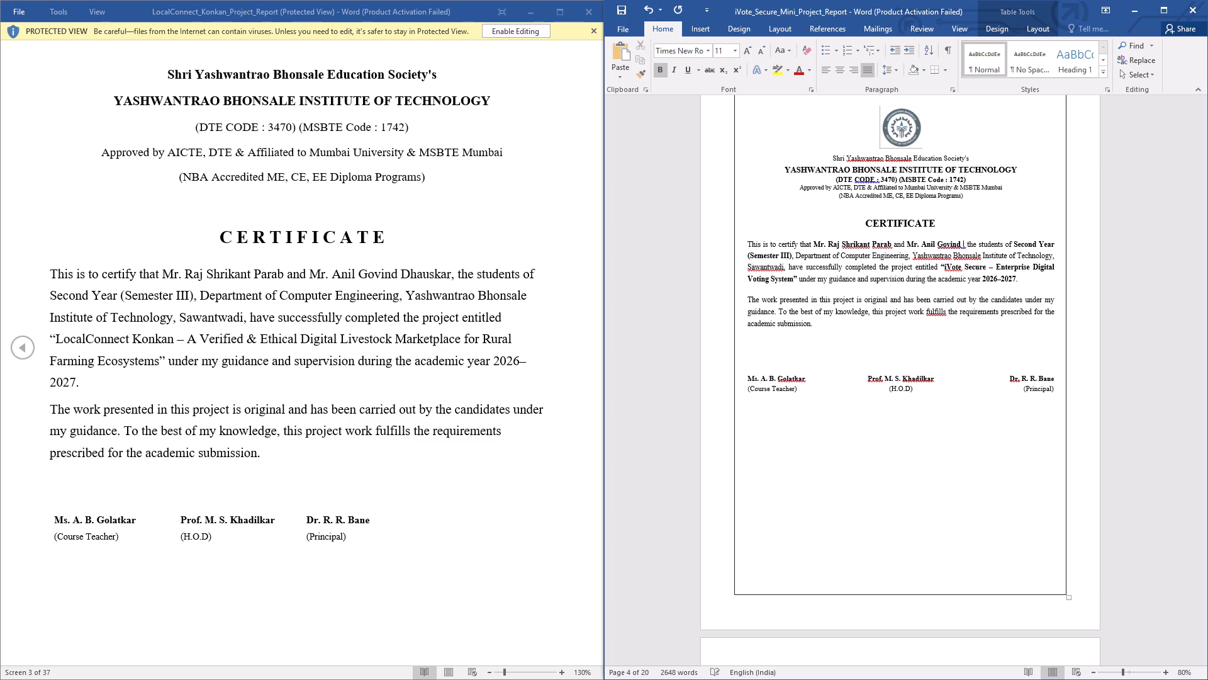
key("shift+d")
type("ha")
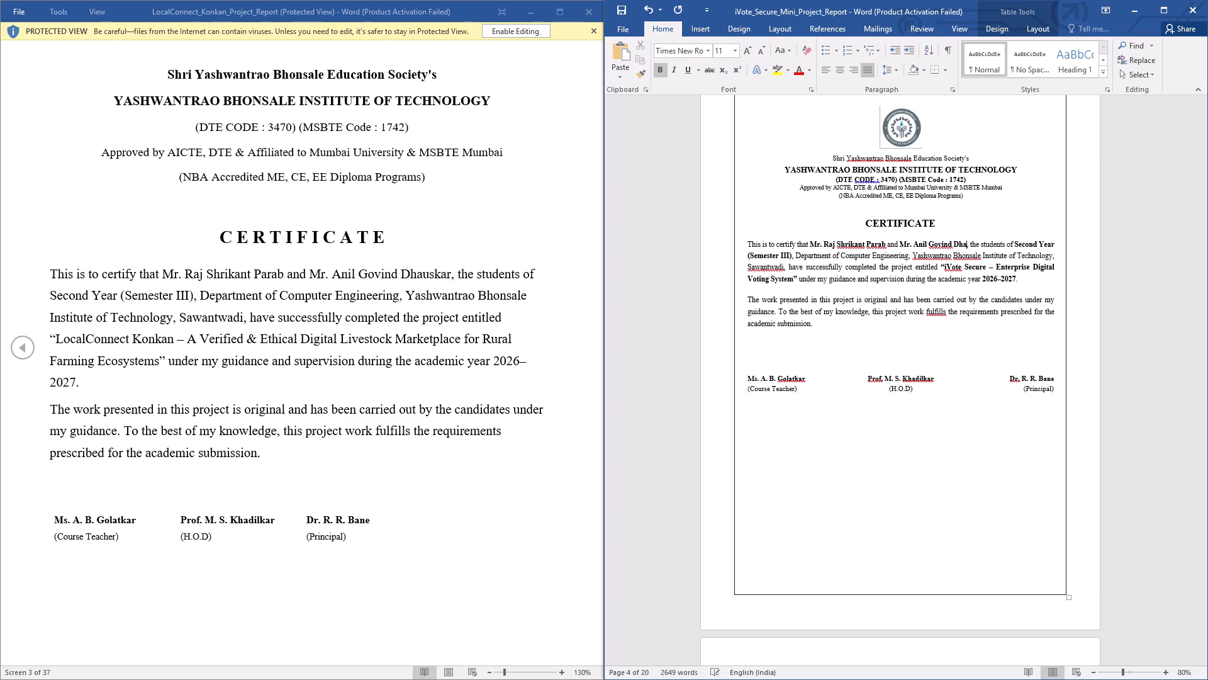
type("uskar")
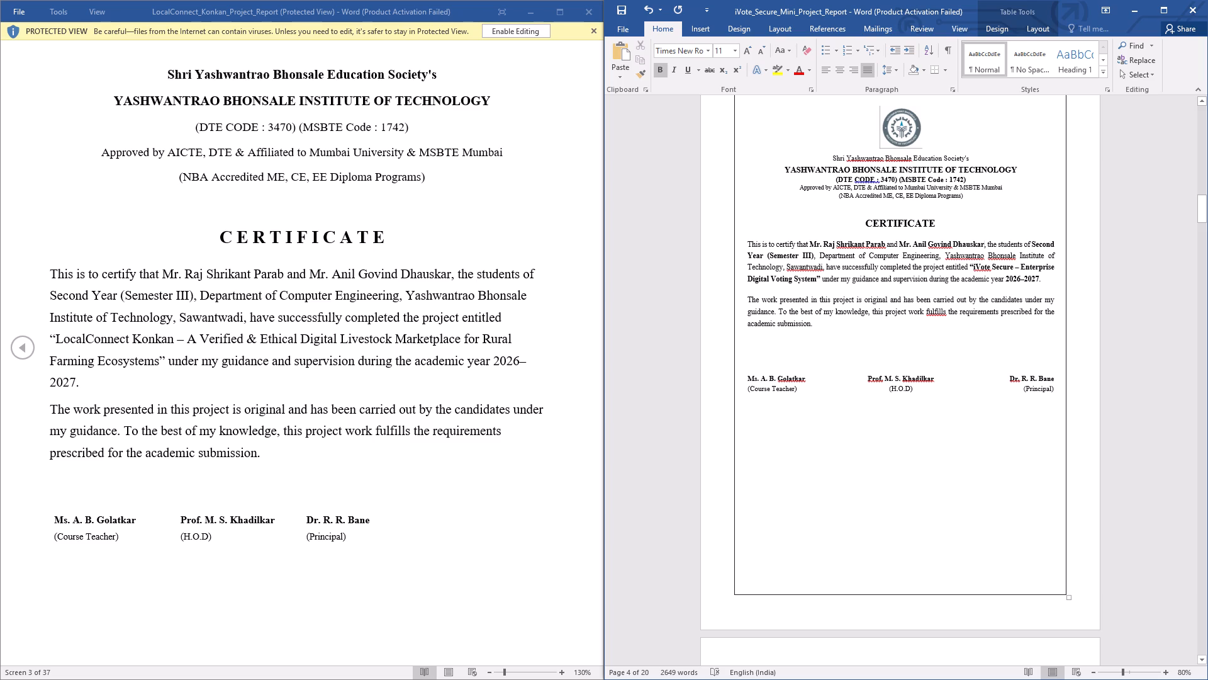
Replace the project title inside the quotation marks in the certificate's first paragraph with "LocalConnect Konkan".
left_click(816, 284)
key("BackSpace")
key("BackSpace")
key("BackSpace")
key("BackSpace")
key("BackSpace")
key("BackSpace")
key("BackSpace")
key("BackSpace")
key("BackSpace")
key("BackSpace")
key("BackSpace")
key("BackSpace")
key("BackSpace")
key("BackSpace")
key("BackSpace")
key("BackSpace")
key("BackSpace")
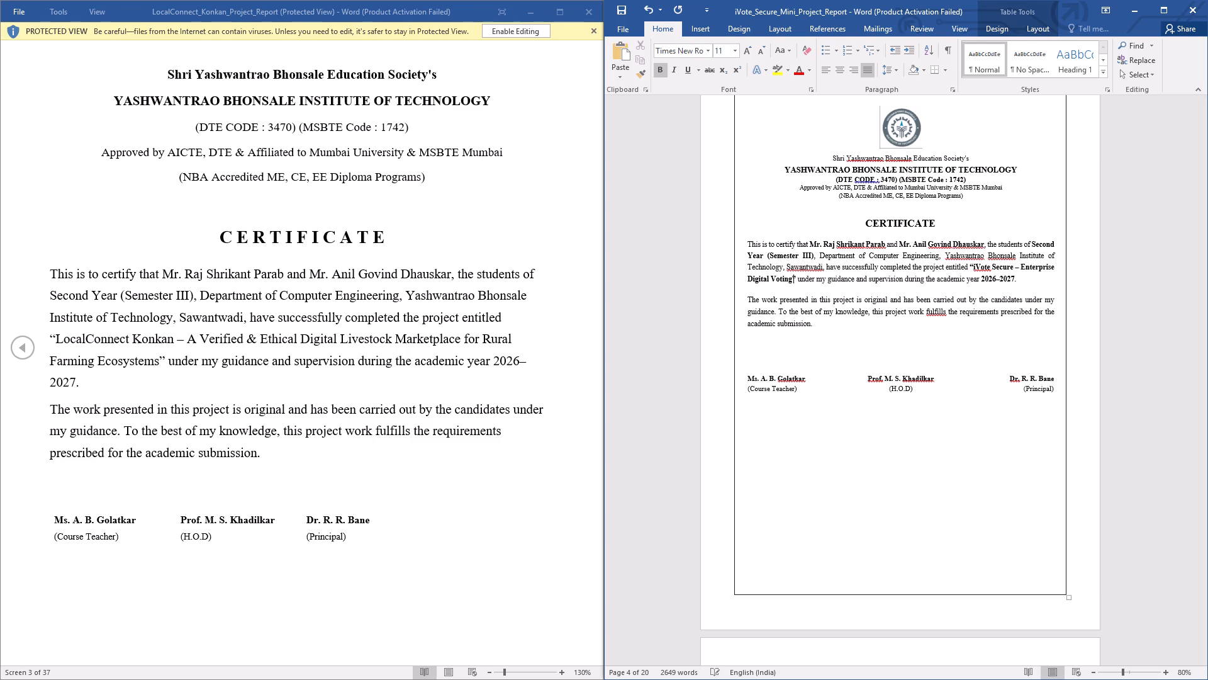
key("BackSpace")
key("BackSpace")
key("BackSpace")
key("BackSpace")
key("BackSpace")
key("BackSpace")
key("BackSpace")
key("BackSpace")
key("BackSpace")
key("BackSpace")
key("BackSpace")
key("BackSpace")
key("BackSpace")
key("BackSpace")
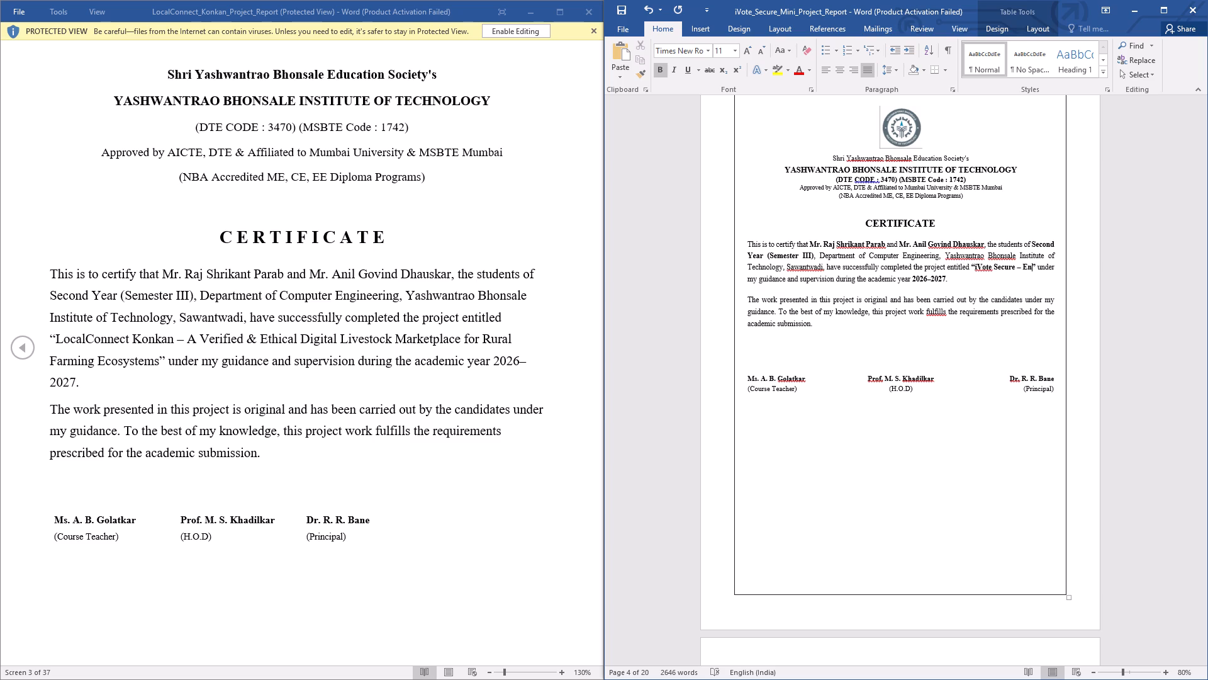
key("BackSpace")
key("BackSpace")
key("BackSpace")
key("BackSpace")
key("BackSpace")
key("BackSpace")
key("BackSpace")
key("BackSpace")
key("BackSpace")
key("BackSpace")
key("BackSpace")
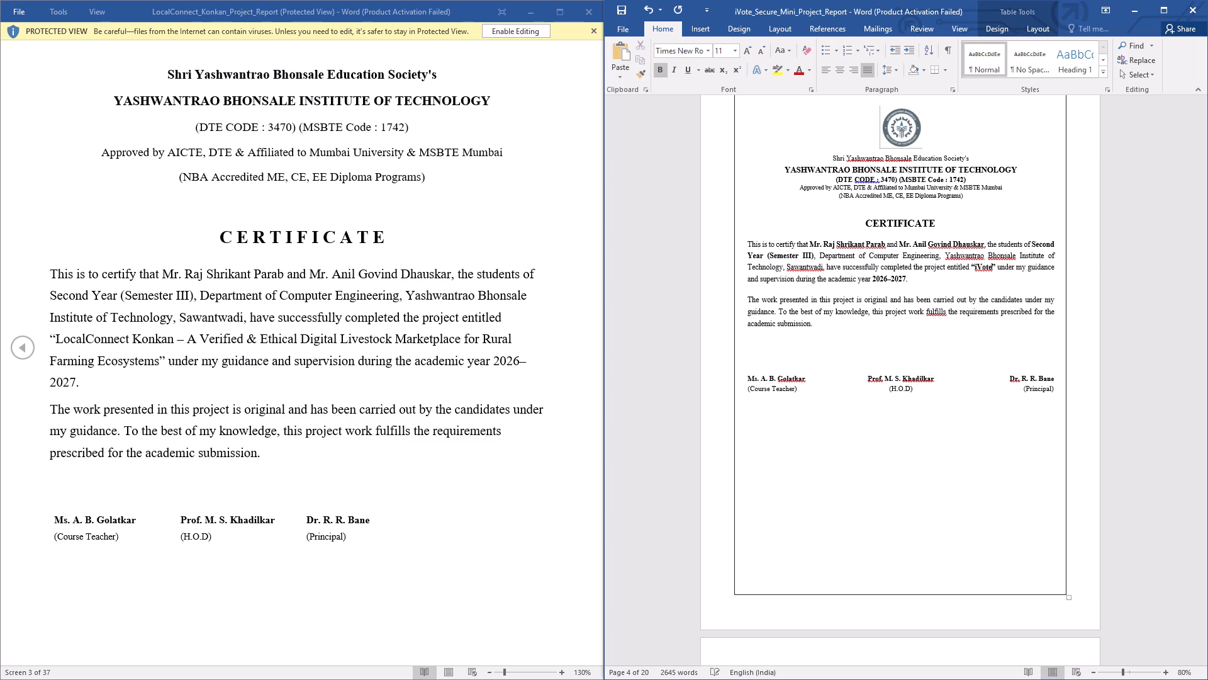
key("BackSpace")
key("BackSpace")
key("BackSpace")
key("BackSpace")
key("BackSpace")
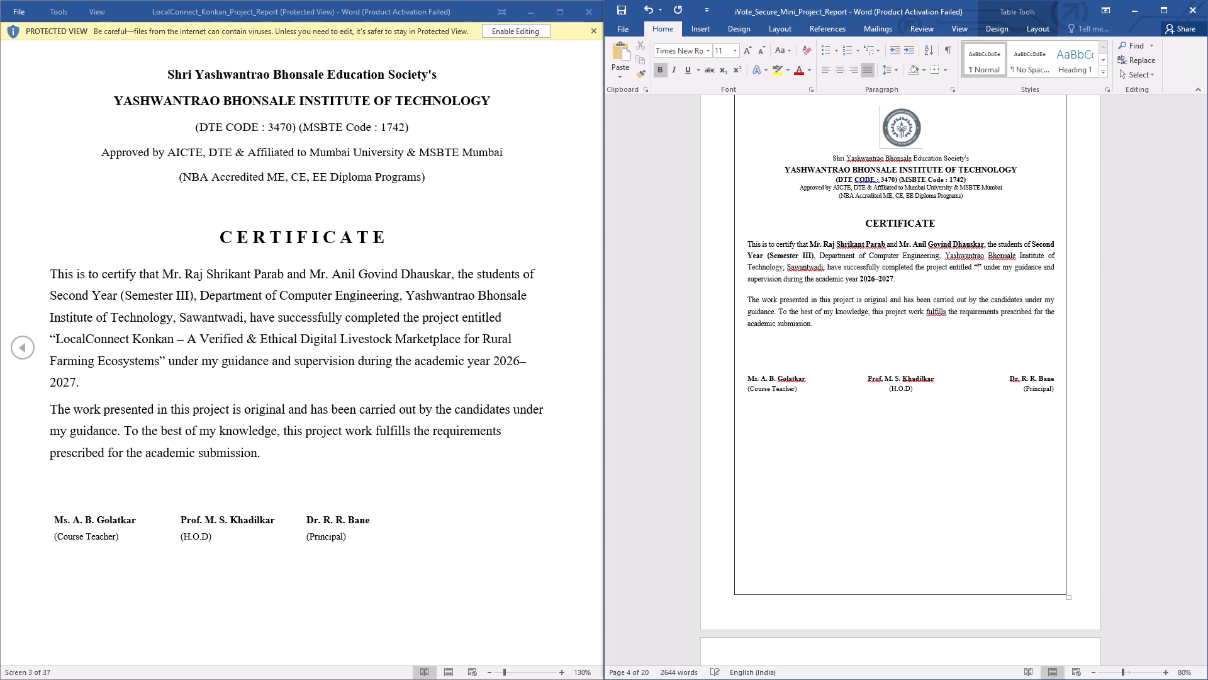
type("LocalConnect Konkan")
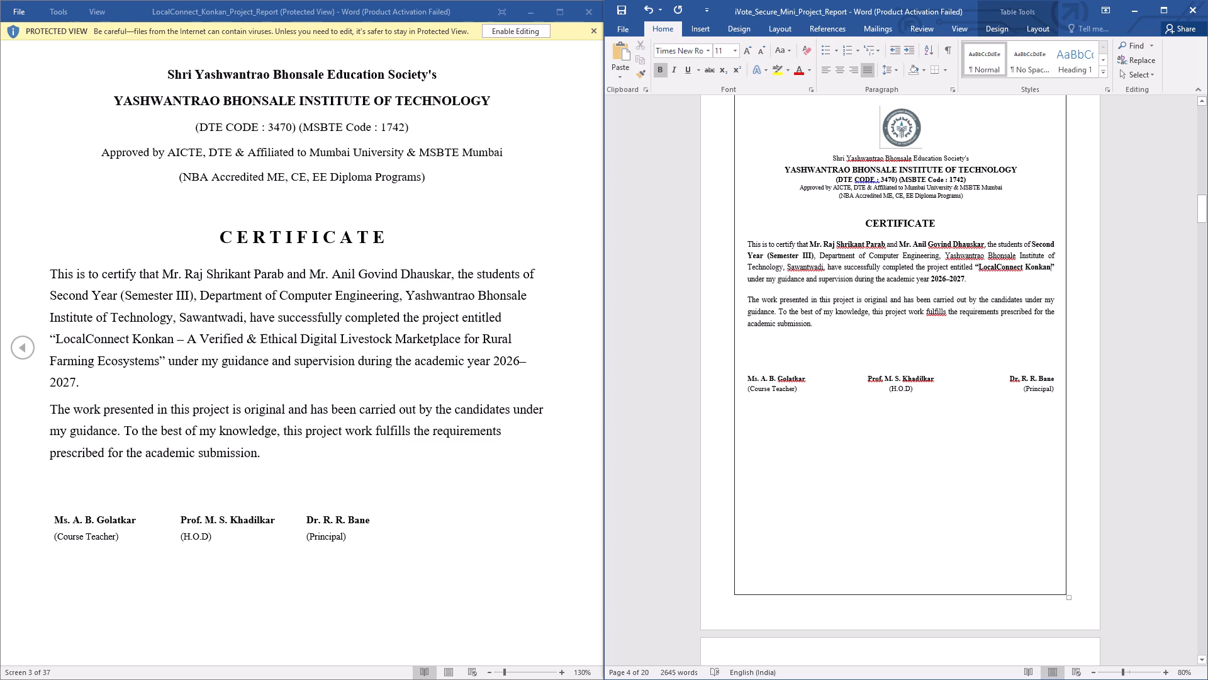
Look through the pages following the certificate in both reports to compare their sections, and check the edited certificate.
scroll(834, 346, "down", 4)
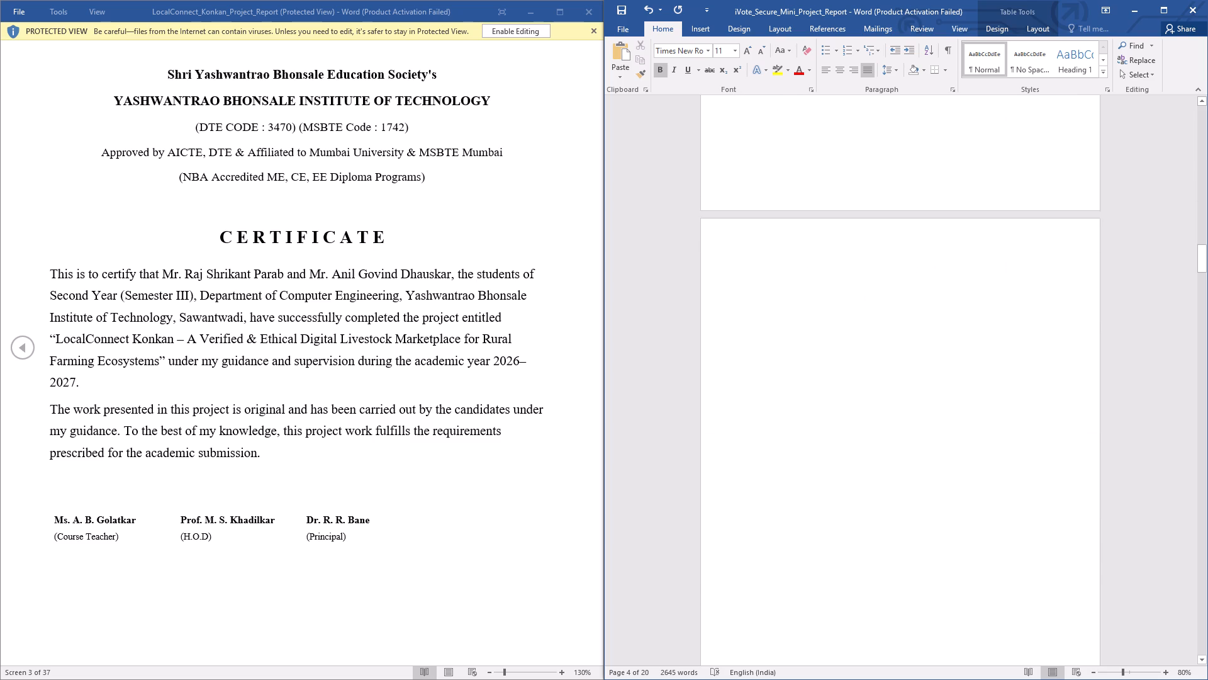
scroll(834, 346, "down", 1)
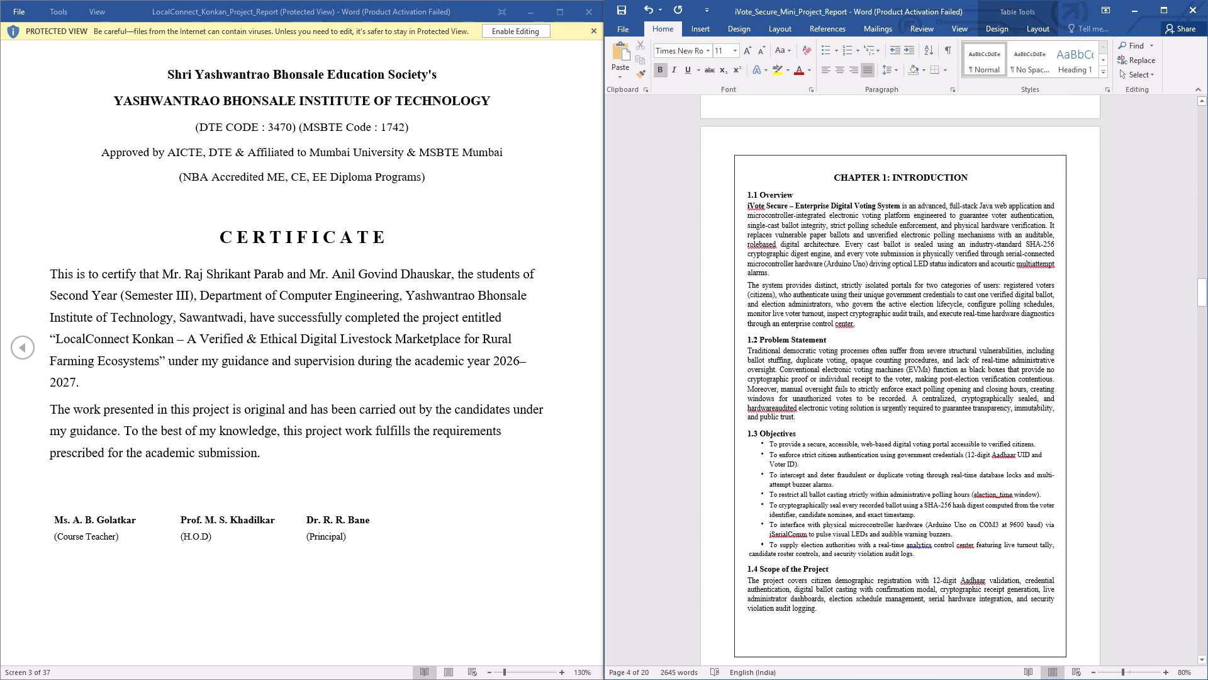
scroll(495, 383, "down", 1)
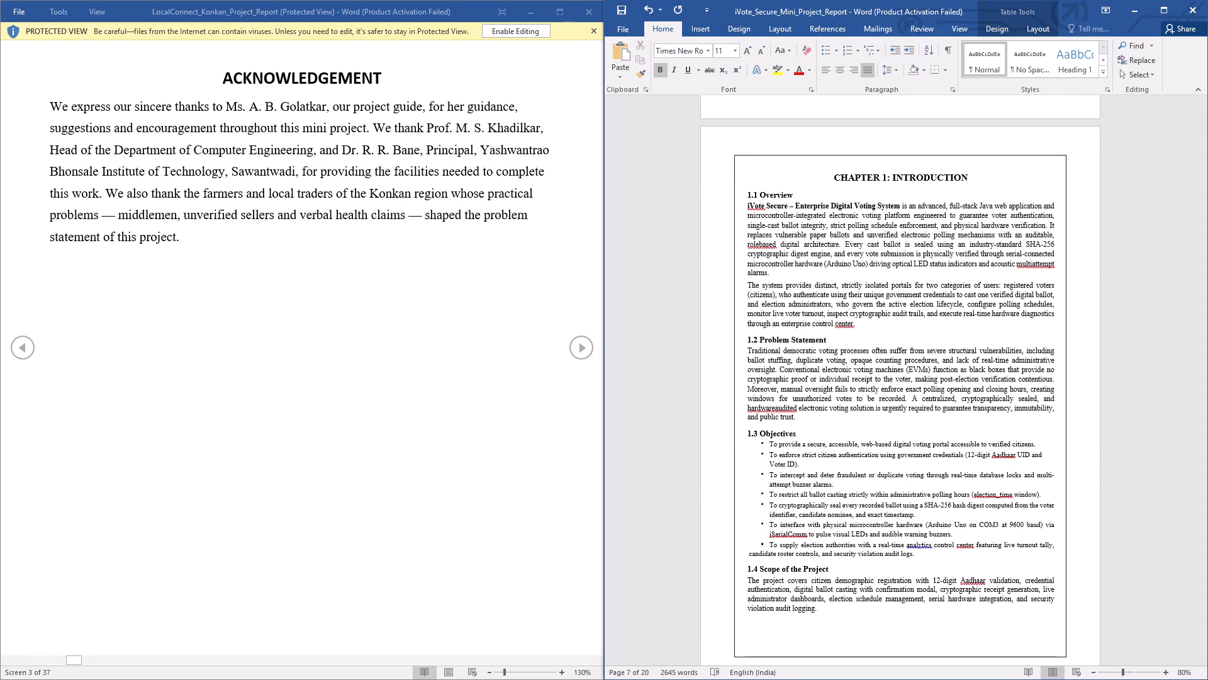
scroll(495, 383, "up", 1)
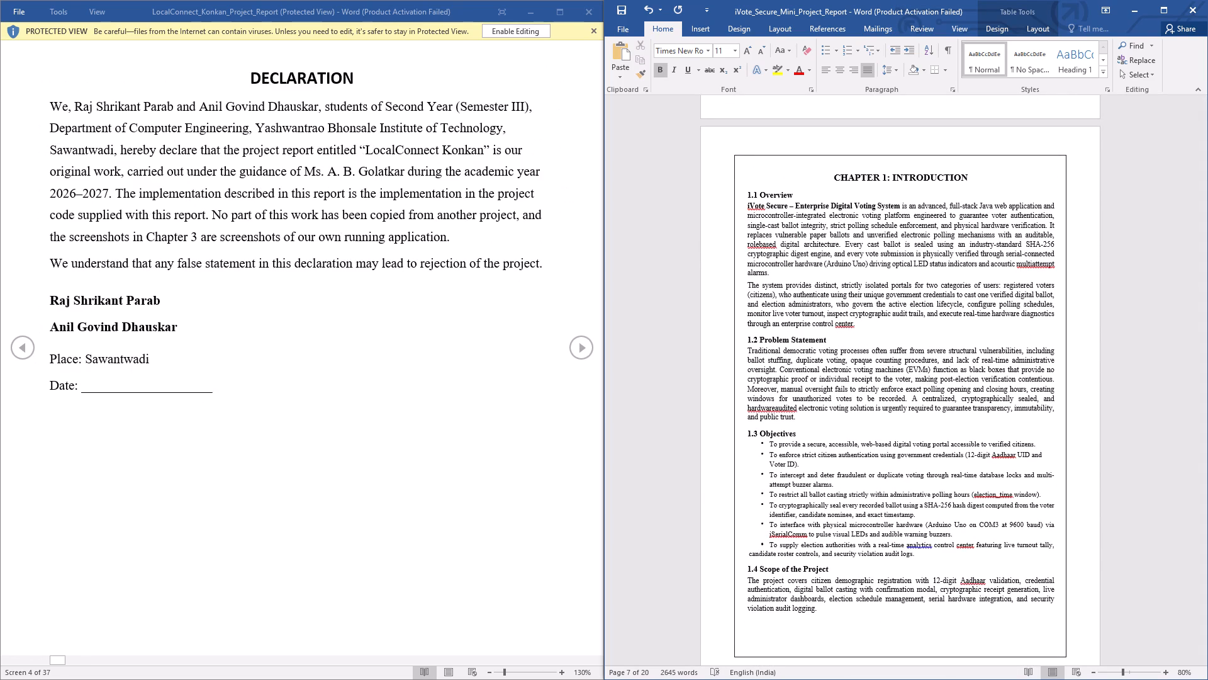
scroll(495, 383, "up", 1)
scroll(807, 228, "up", 1)
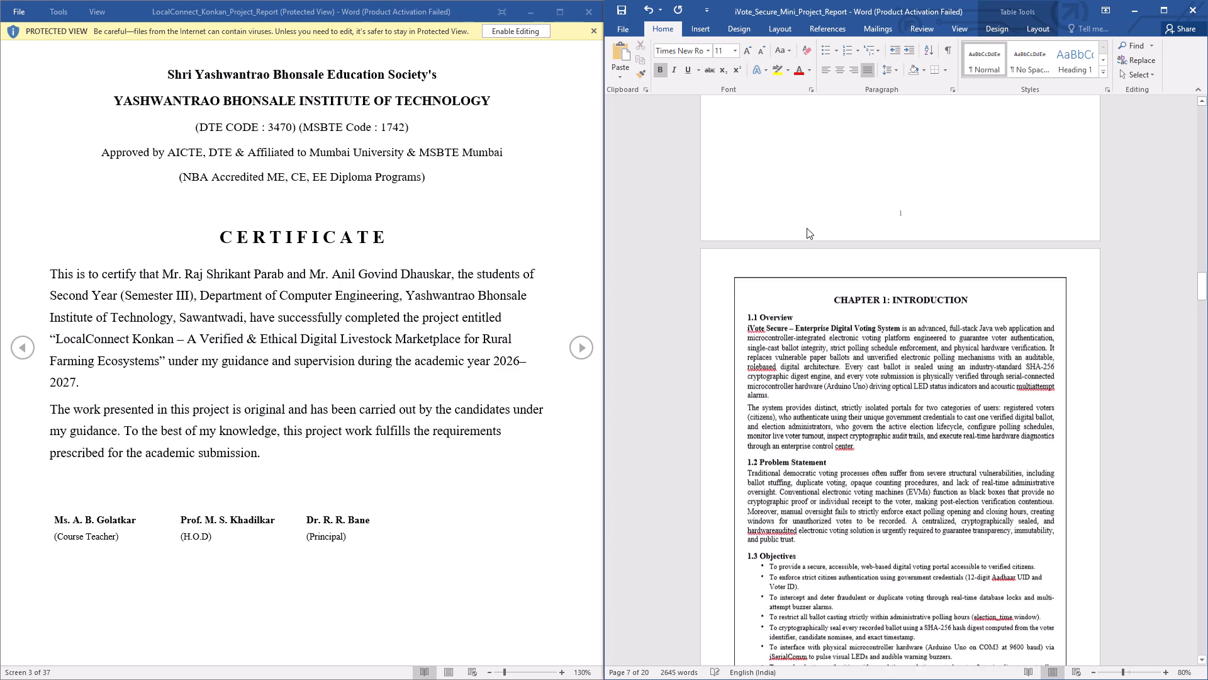
scroll(807, 228, "up", 4)
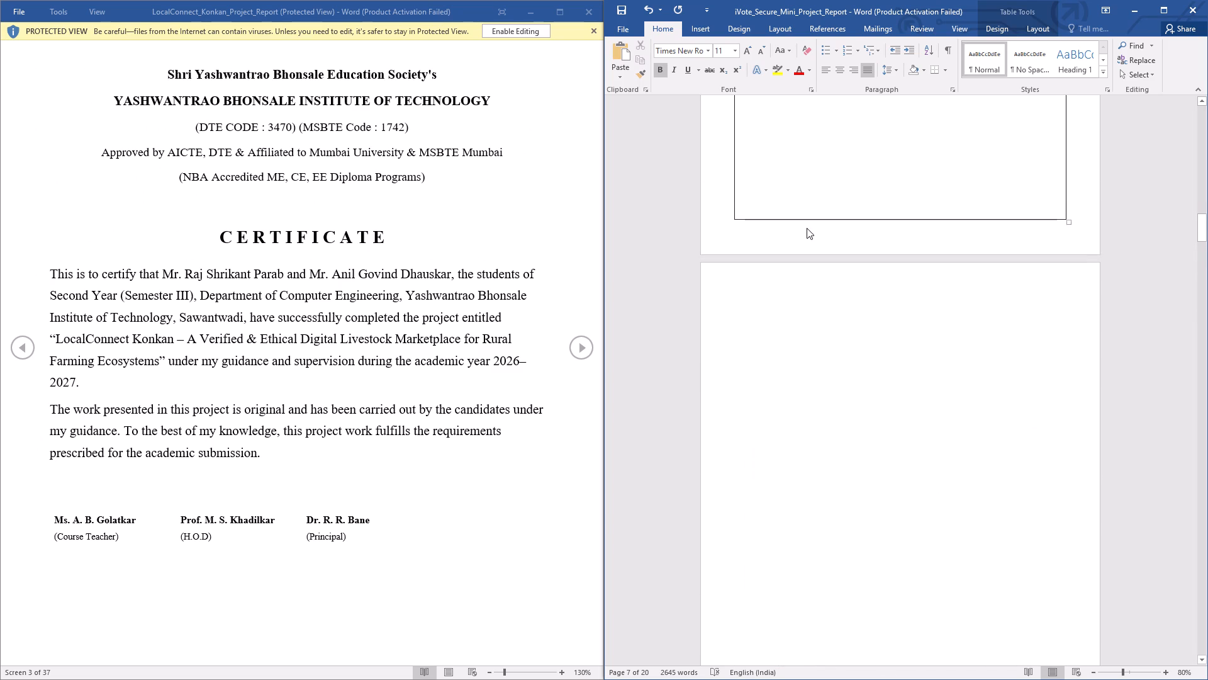
scroll(807, 228, "up", 1)
scroll(807, 228, "down", 1)
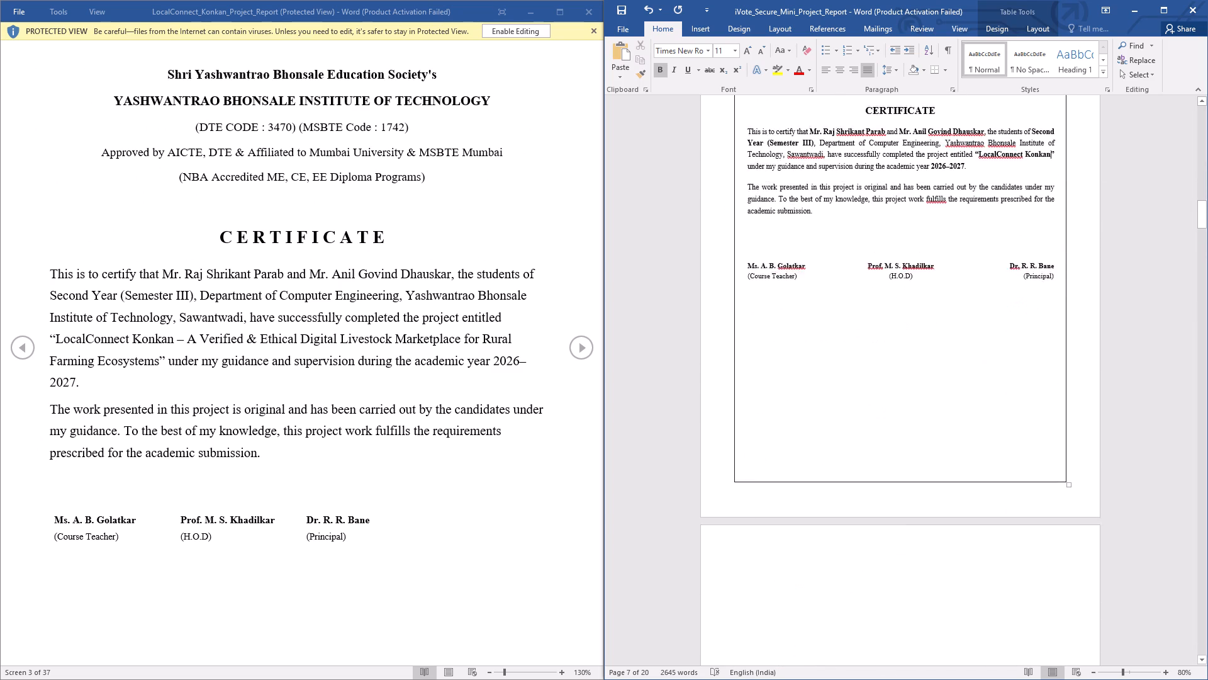
scroll(807, 228, "down", 1)
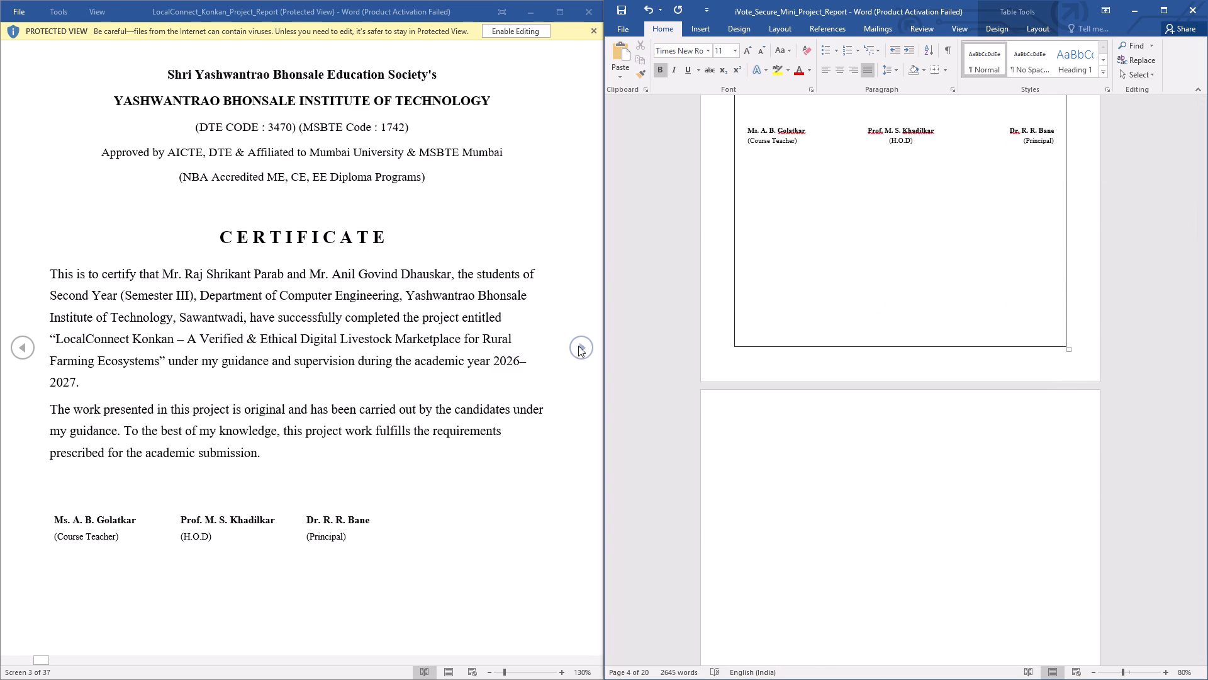
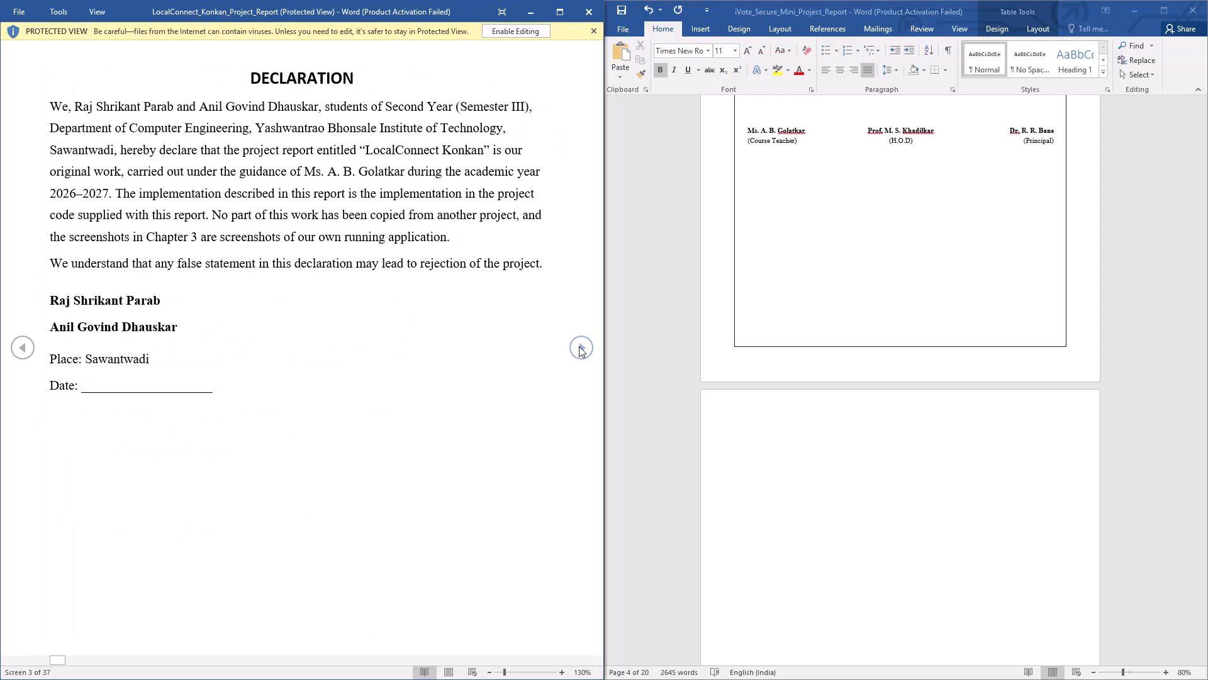
Replace the project title inside the quotation marks on the iVote Secure title page with "LOCALCONNECT KONKAN" in capitals.
left_click(583, 344)
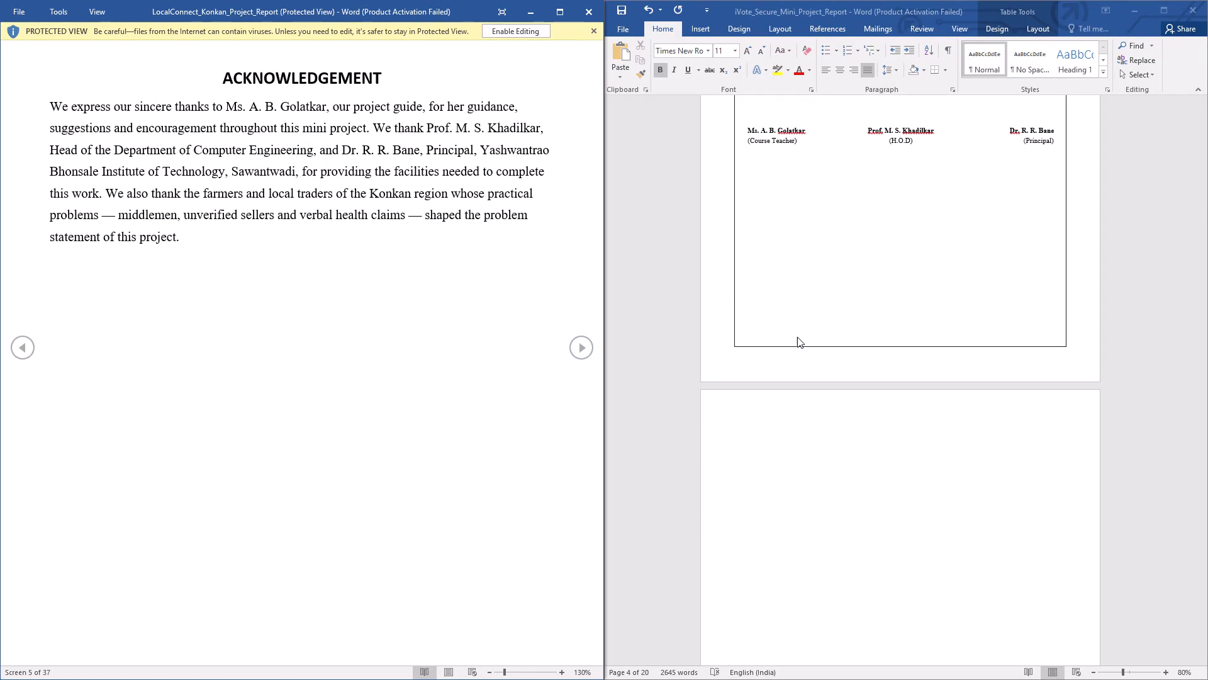
scroll(797, 337, "down", 7)
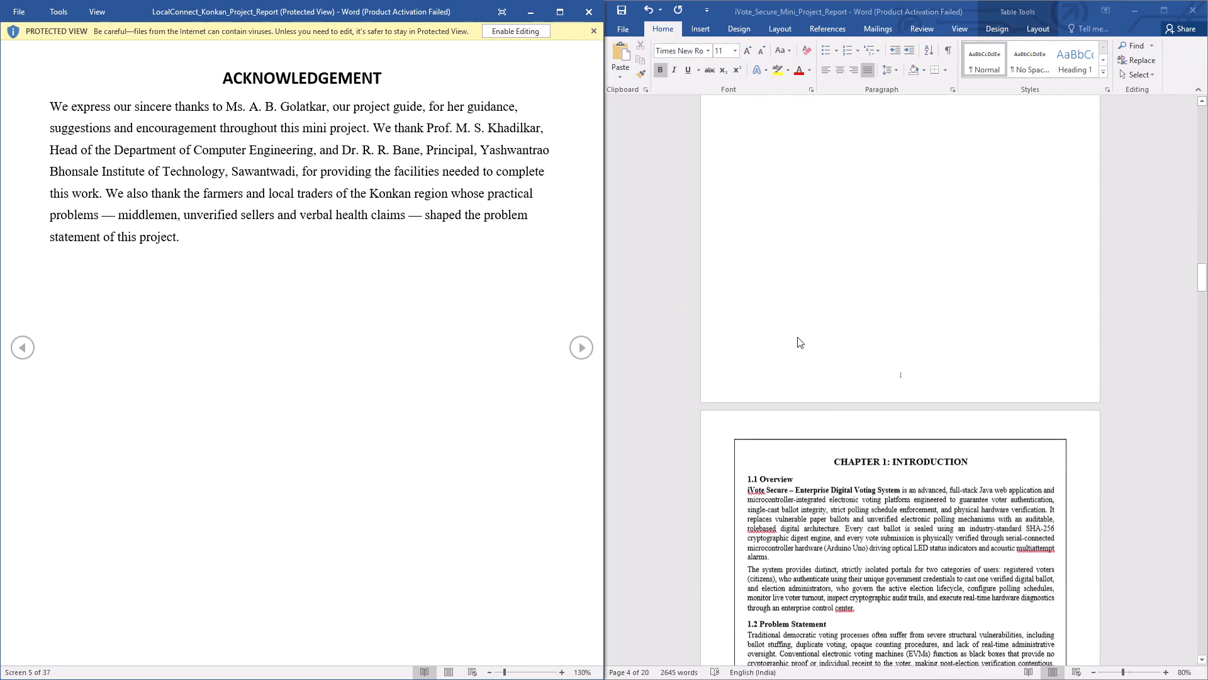
scroll(797, 337, "down", 2)
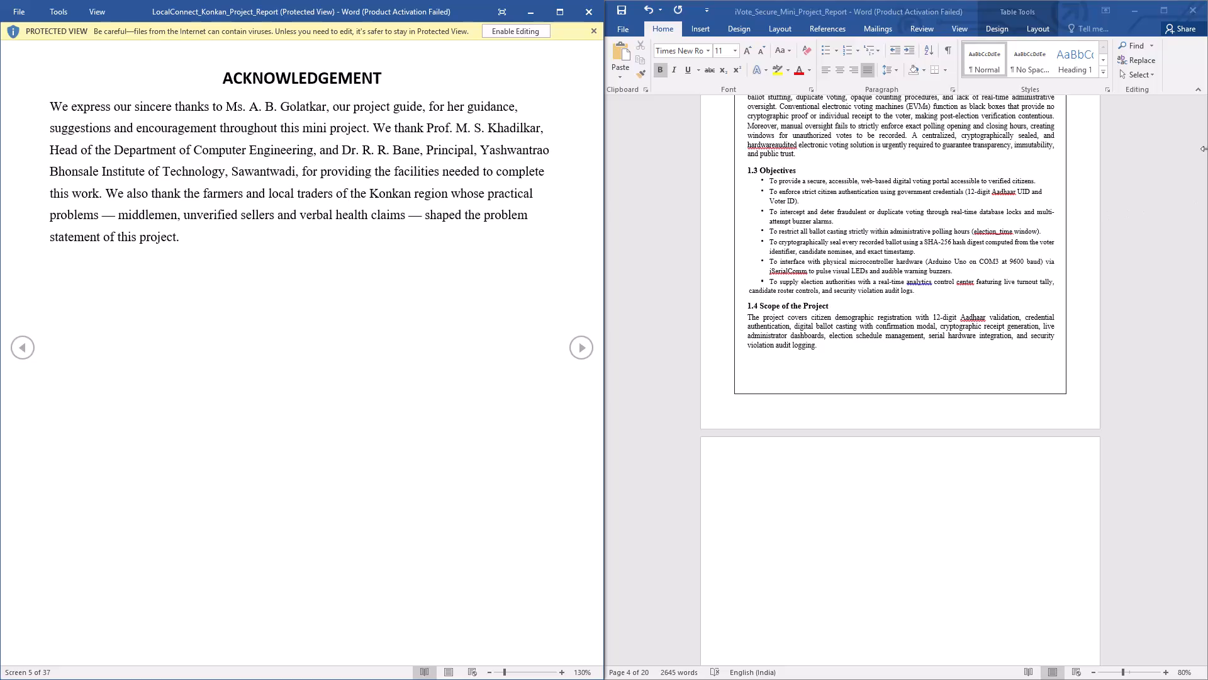
scroll(913, 346, "up", 10)
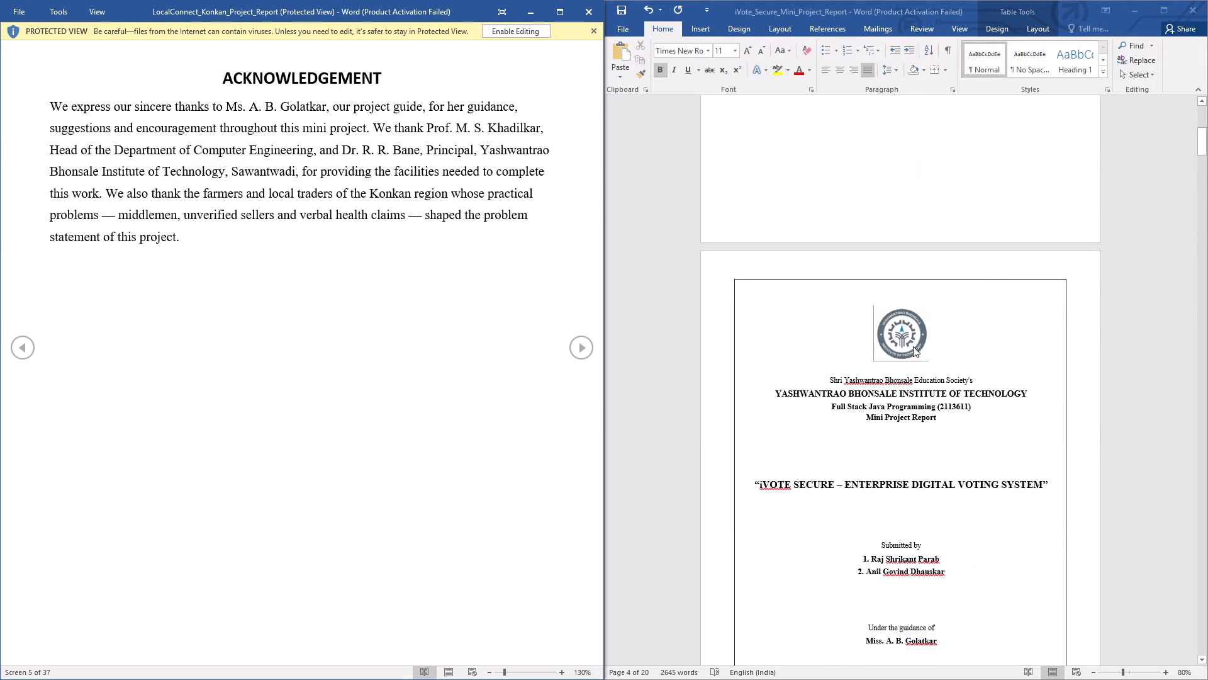
left_click(1044, 487)
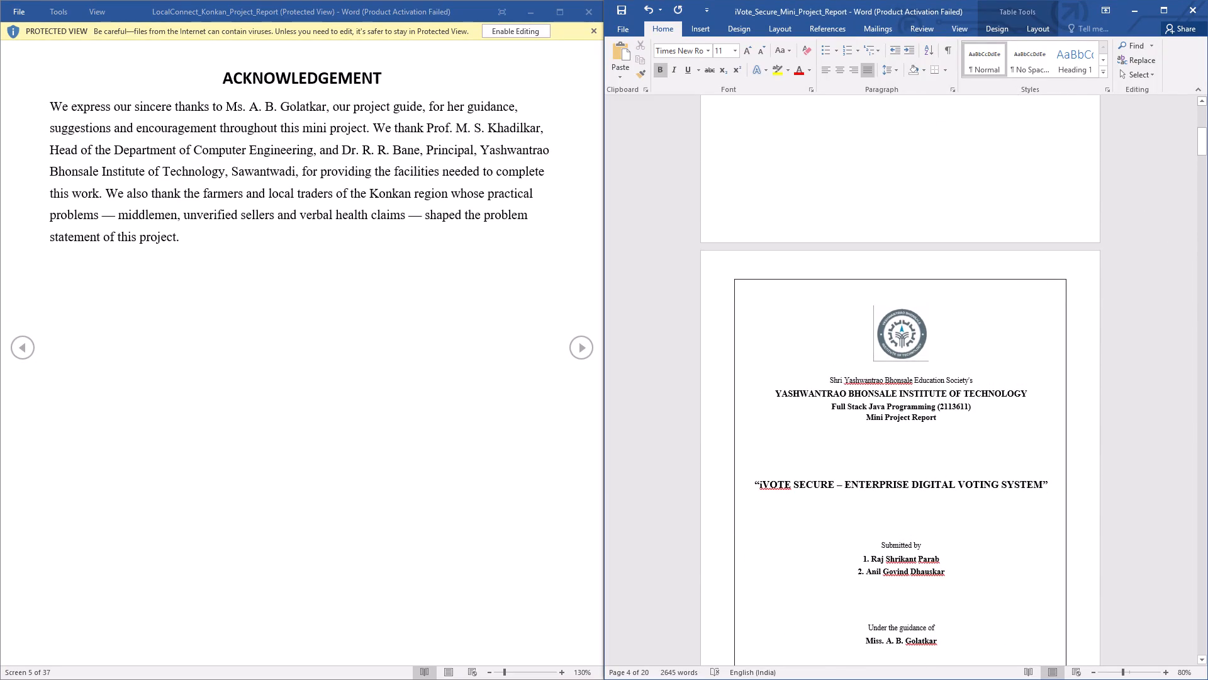
key("Left")
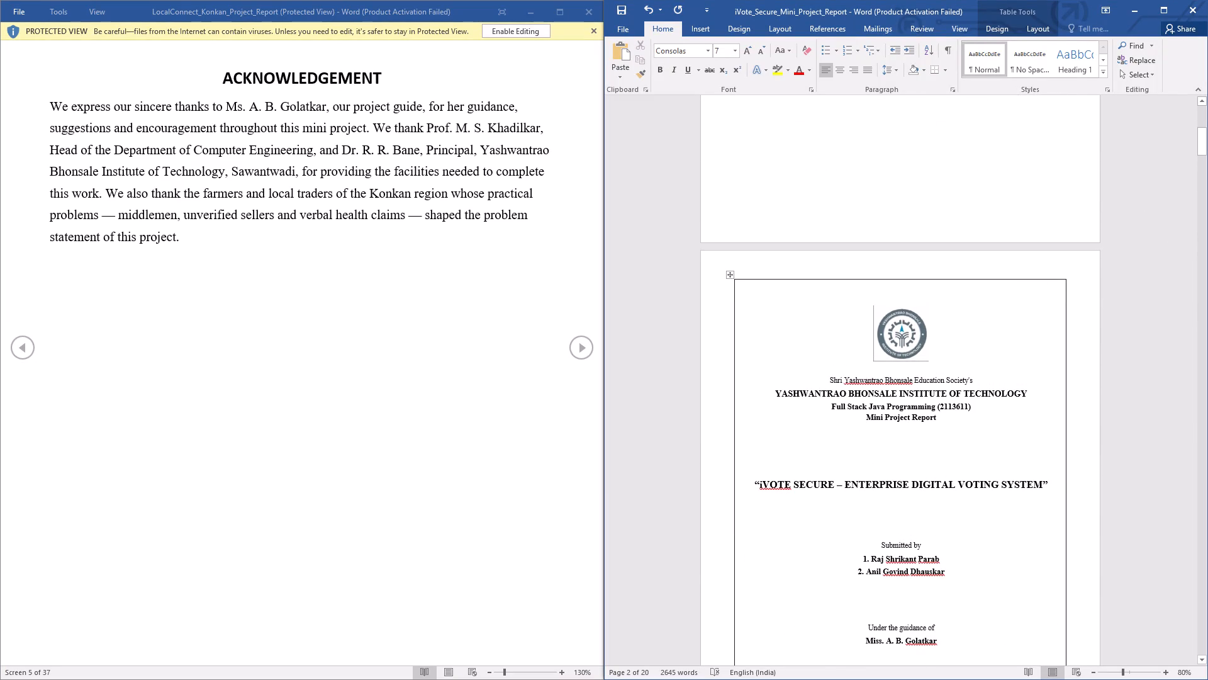
left_click(1043, 487)
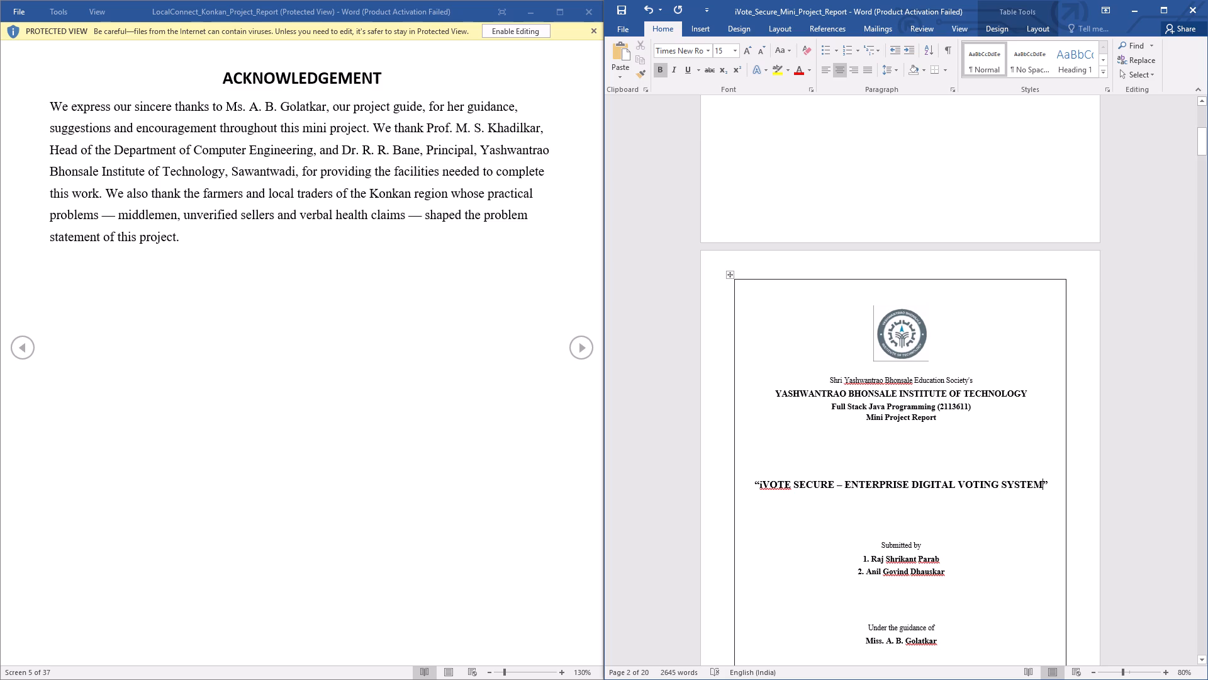
key("BackSpace")
key("BackSpace")
key("BackSpace")
key("BackSpace")
key("BackSpace")
key("BackSpace")
key("BackSpace")
key("BackSpace")
key("BackSpace")
key("BackSpace")
key("BackSpace")
key("BackSpace")
key("BackSpace")
key("BackSpace")
key("BackSpace")
key("BackSpace")
key("BackSpace")
key("BackSpace")
key("BackSpace")
key("BackSpace")
key("BackSpace")
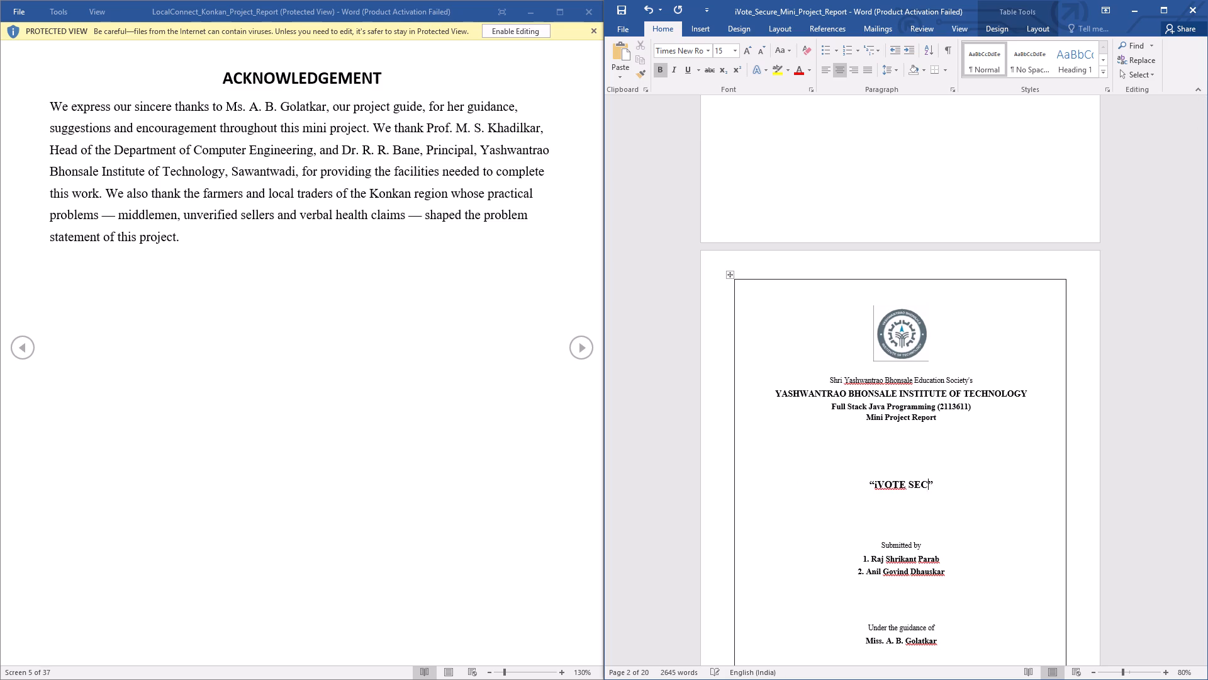
key("BackSpace")
key("BackSpace")
key("BackSpace")
key("BackSpace")
key("BackSpace")
key("BackSpace")
key("BackSpace")
key("BackSpace")
key("BackSpace")
type("Local")
type("Connect")
key("space")
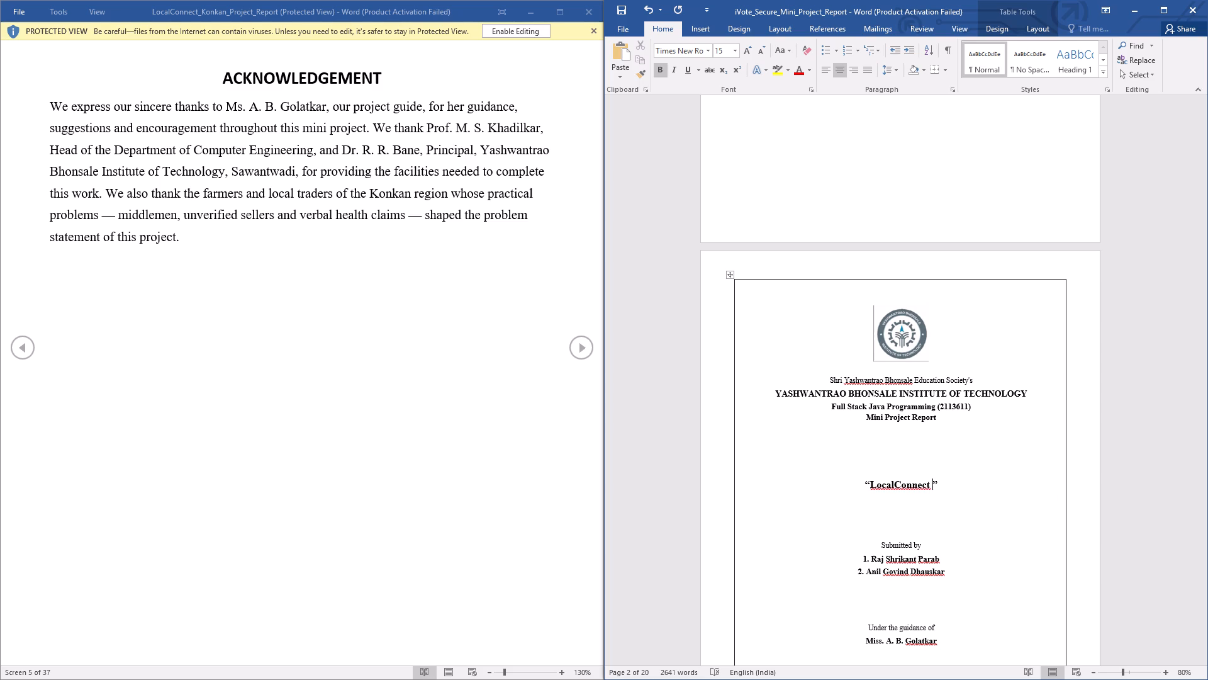
key("BackSpace")
key("BackSpace")
key("BackSpace")
key("BackSpace")
key("BackSpace")
key("BackSpace")
key("BackSpace")
key("BackSpace")
key("BackSpace")
key("BackSpace")
key("BackSpace")
key("BackSpace")
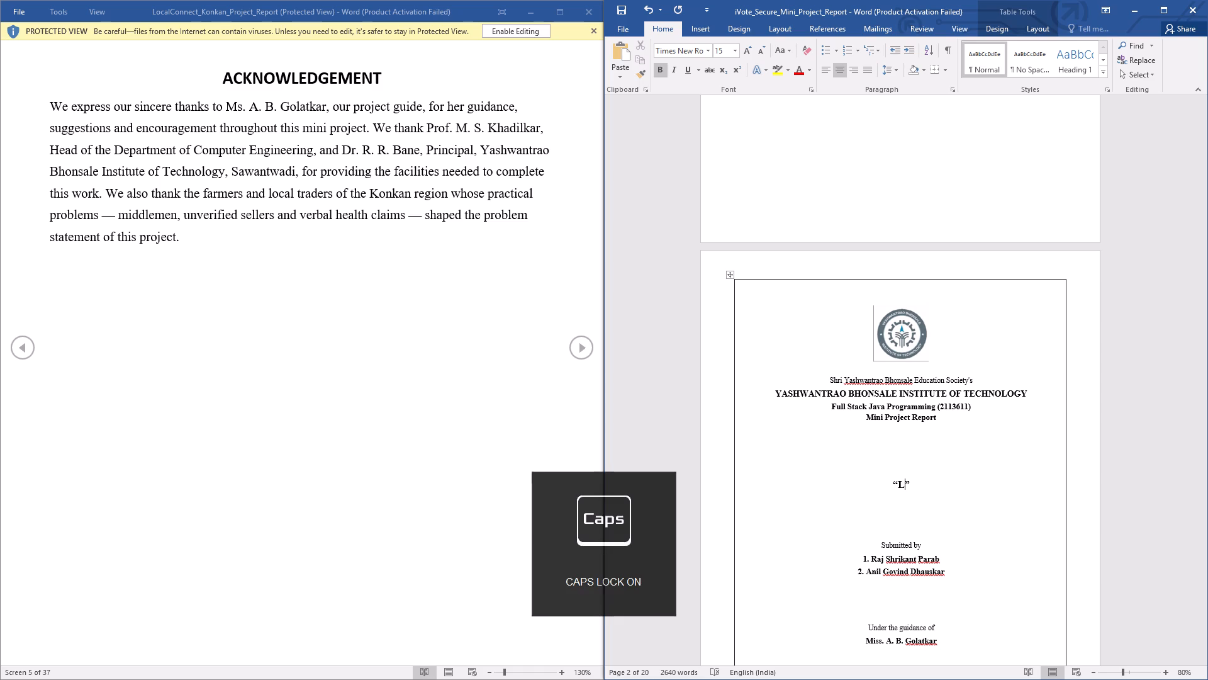
type("OCA")
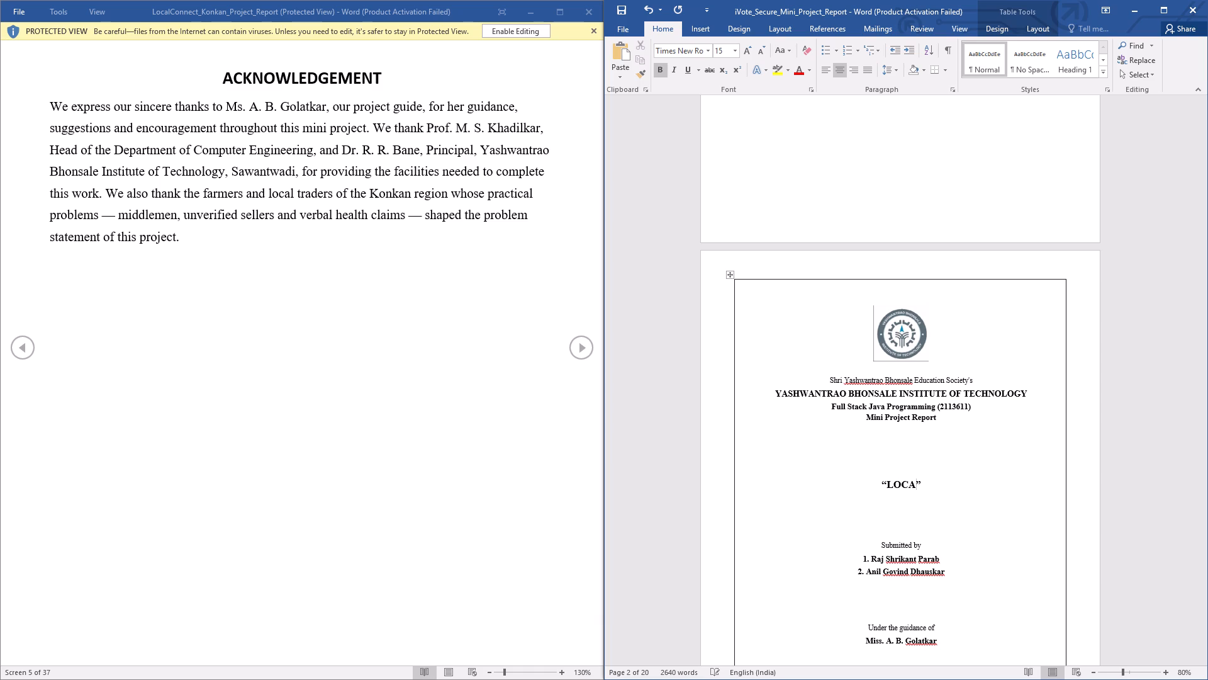
key("l")
type("CO")
type("NN")
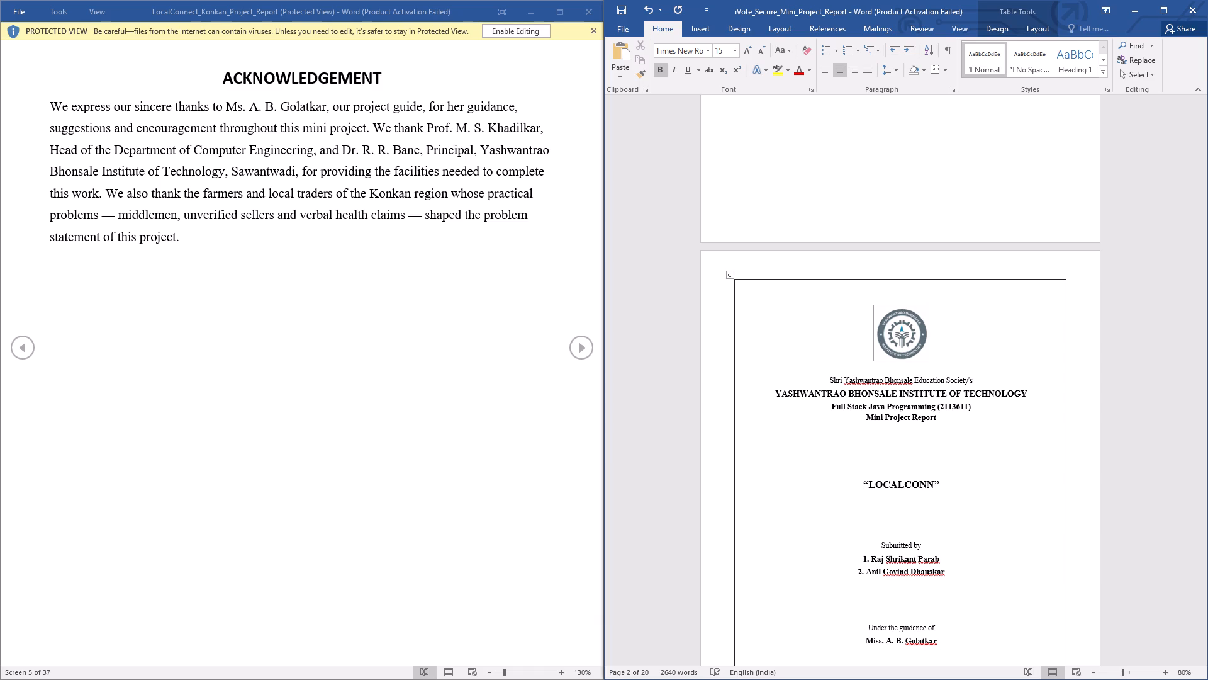
type("ECT")
key("space")
type("KO")
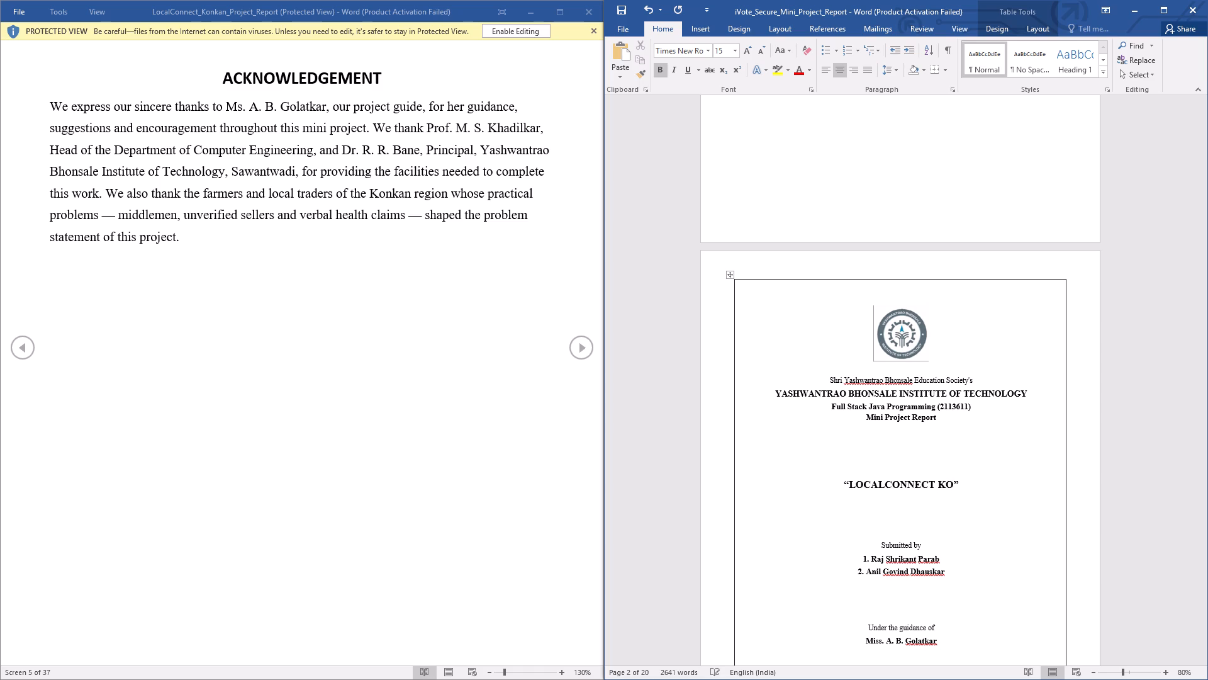
type("NKA")
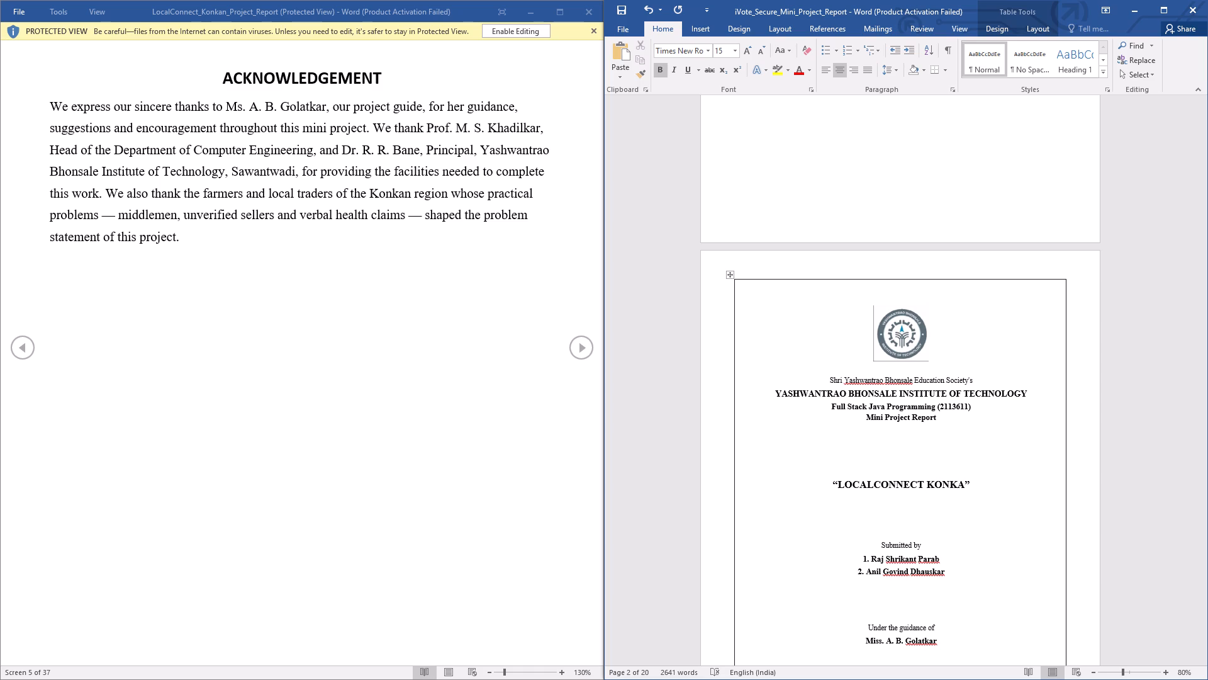
key("n")
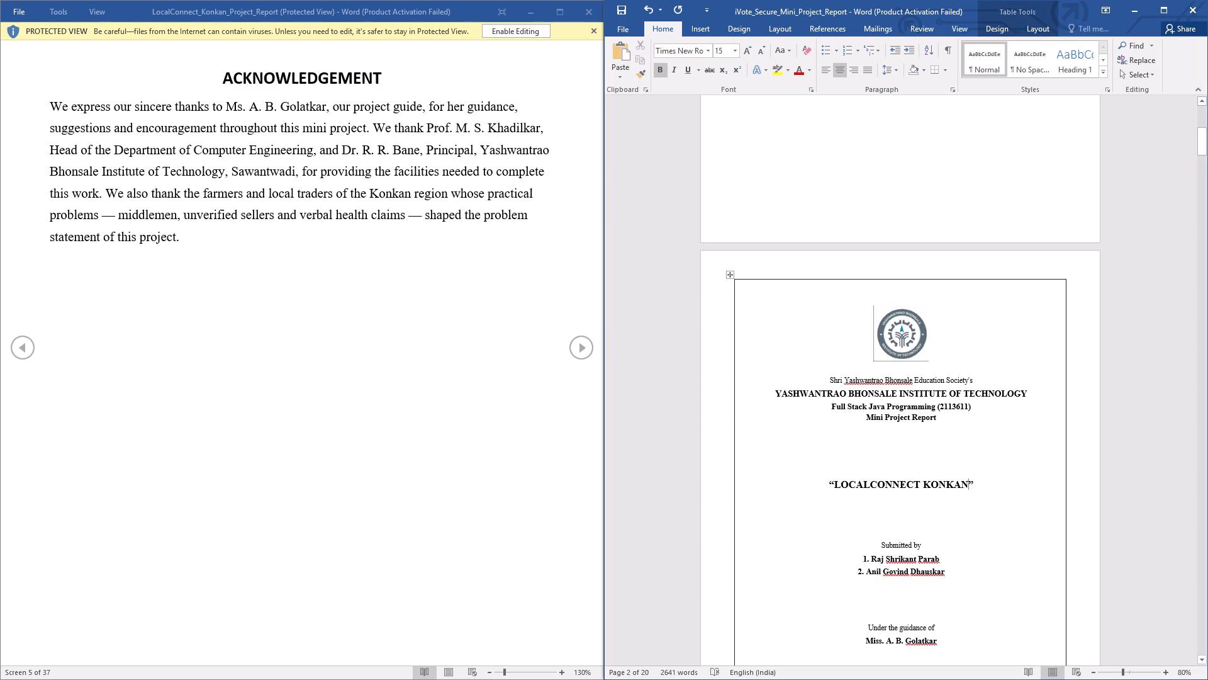
Review the edited title page and certificate in the iVote Secure report.
scroll(914, 500, "down", 5)
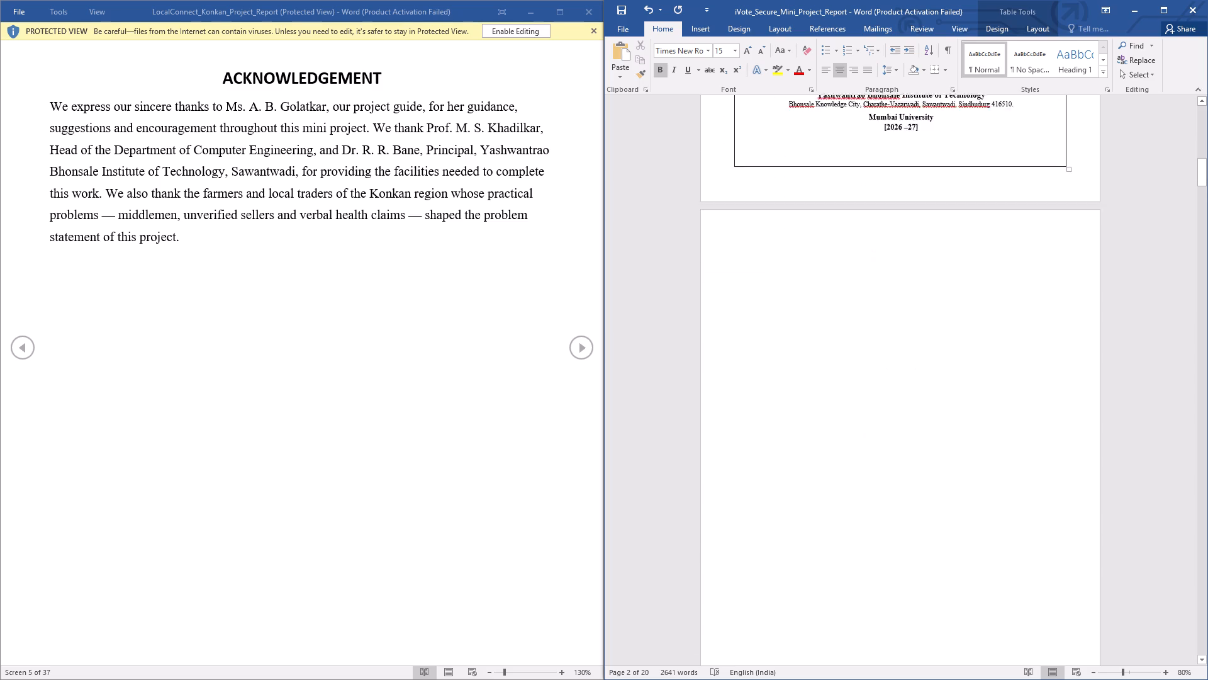
scroll(914, 500, "down", 2)
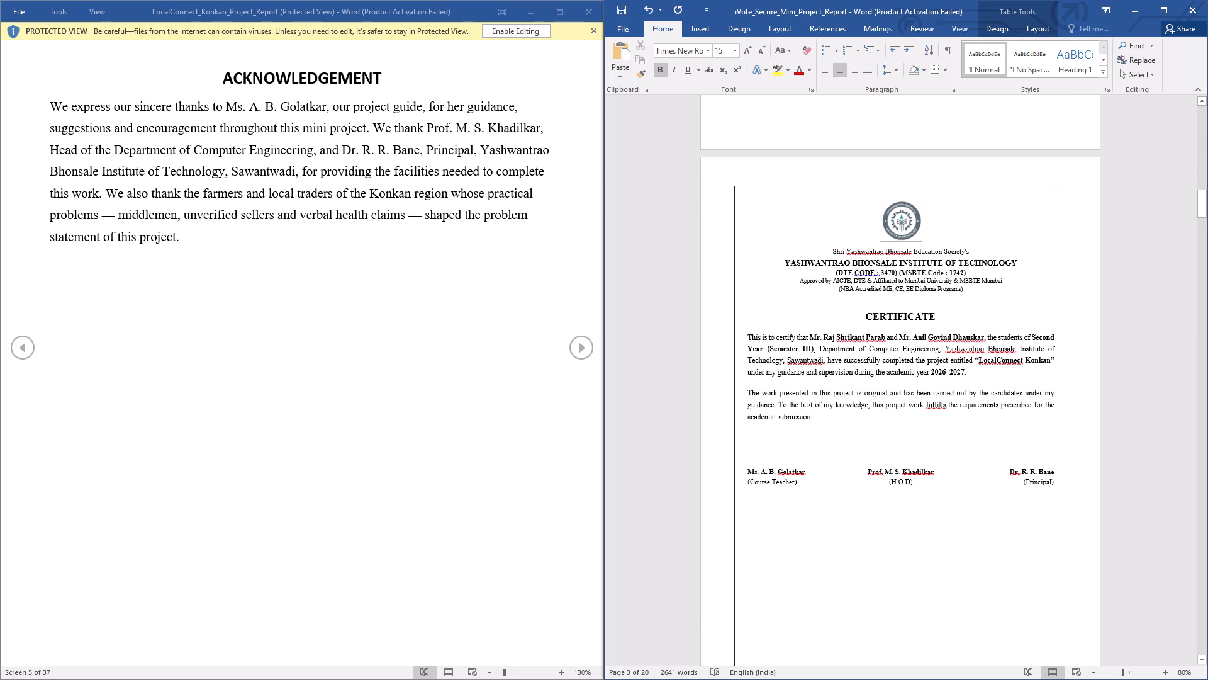
scroll(893, 283, "up", 6)
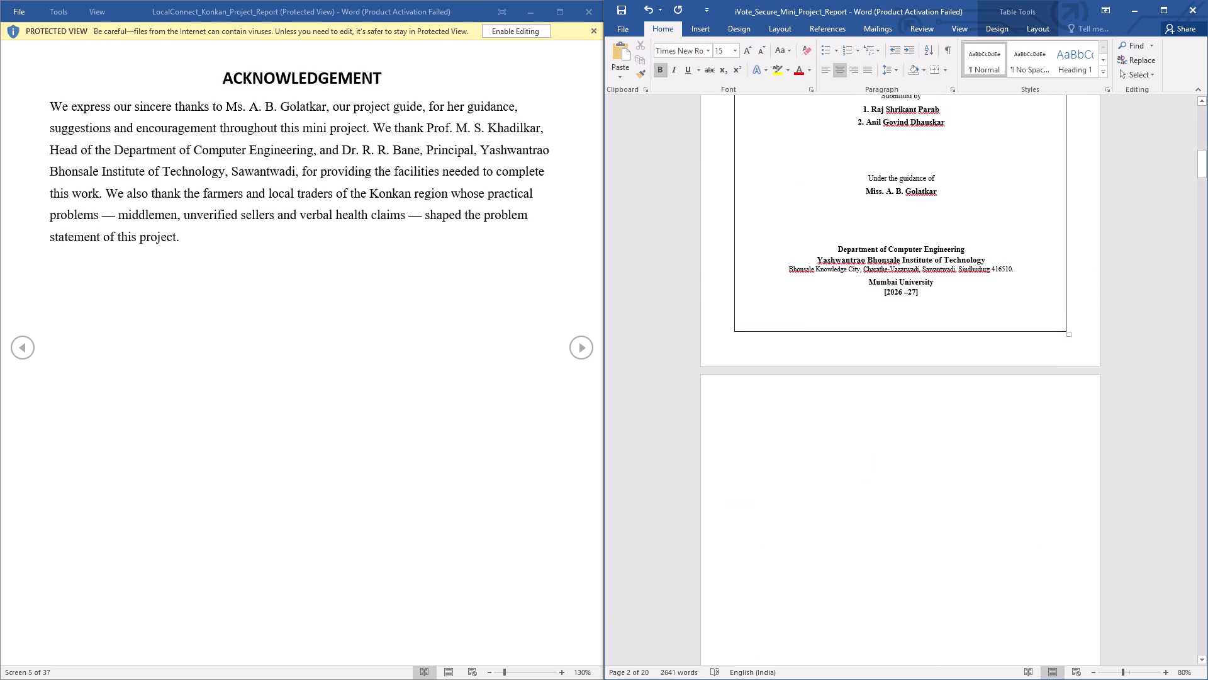
Look through the LocalConnect Konkan report's sections and the iVote Secure report's pages up to Chapter 1 to match their content.
scroll(421, 322, "down", 1)
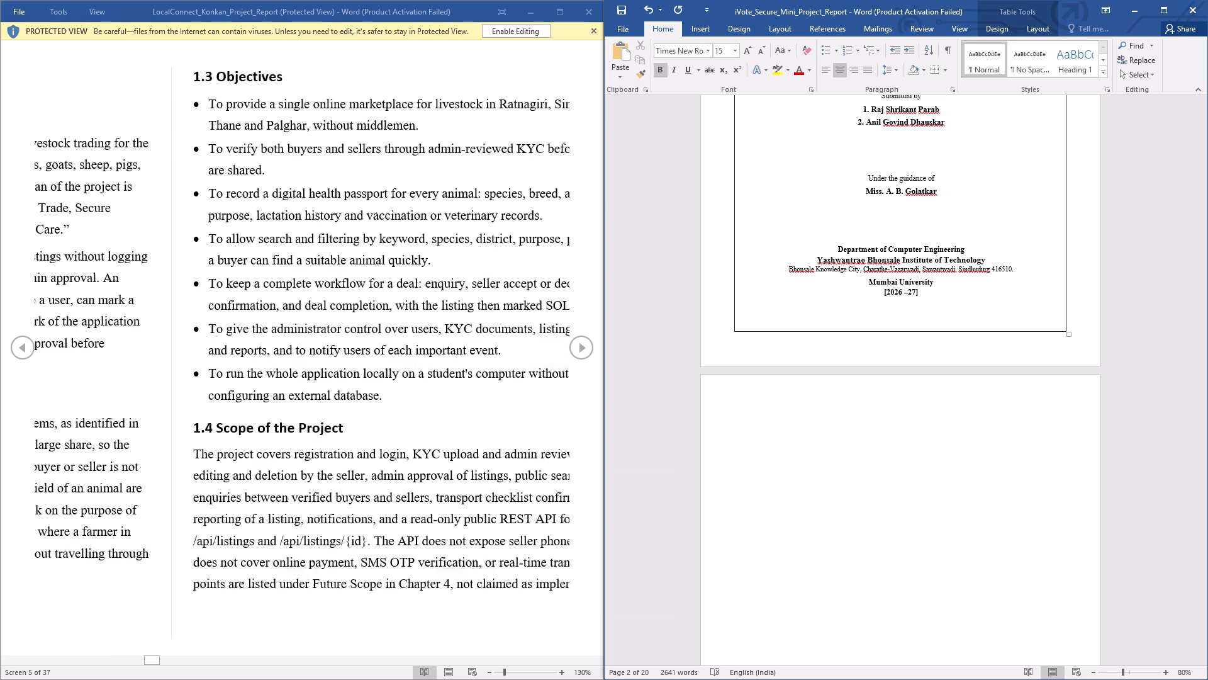
scroll(421, 322, "down", 1)
scroll(421, 322, "up", 11)
scroll(421, 322, "down", 2)
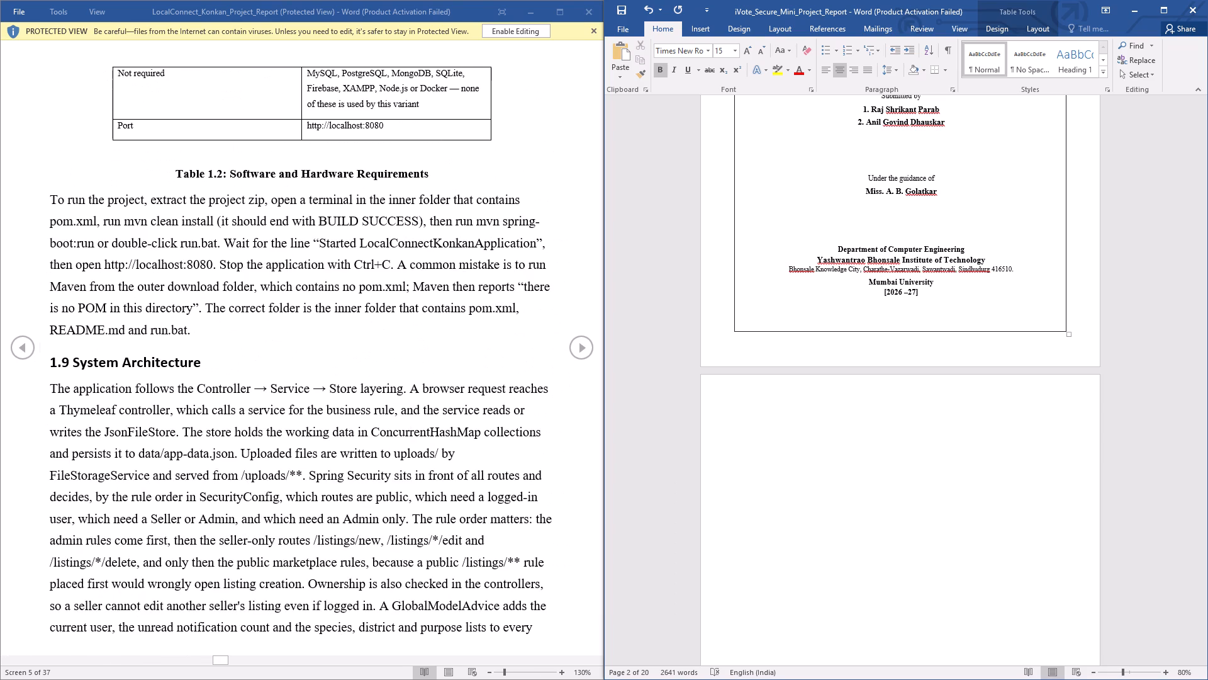
scroll(421, 322, "up", 2)
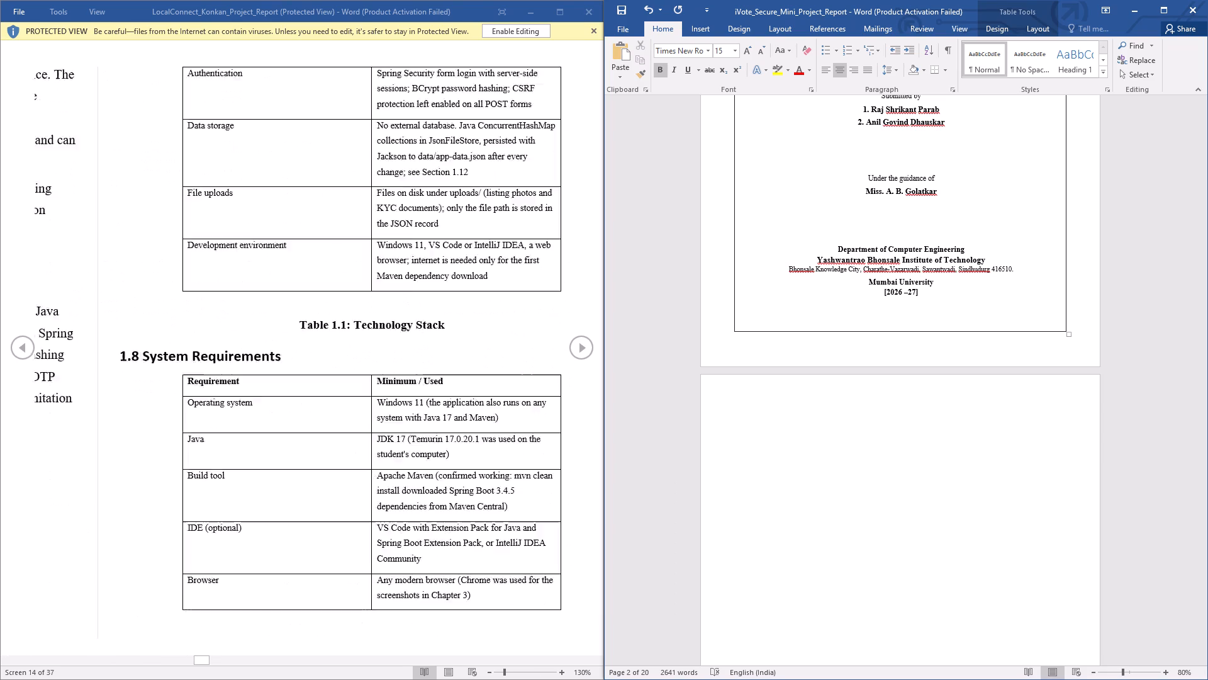
scroll(421, 322, "up", 2)
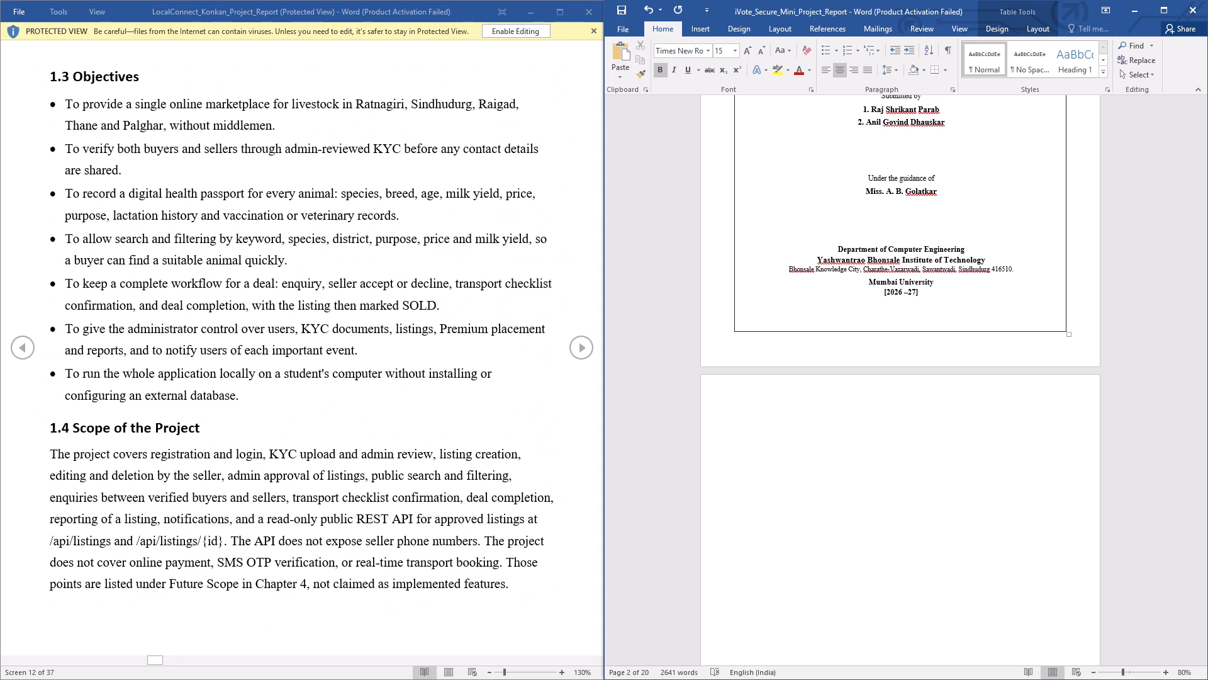
scroll(764, 311, "down", 5)
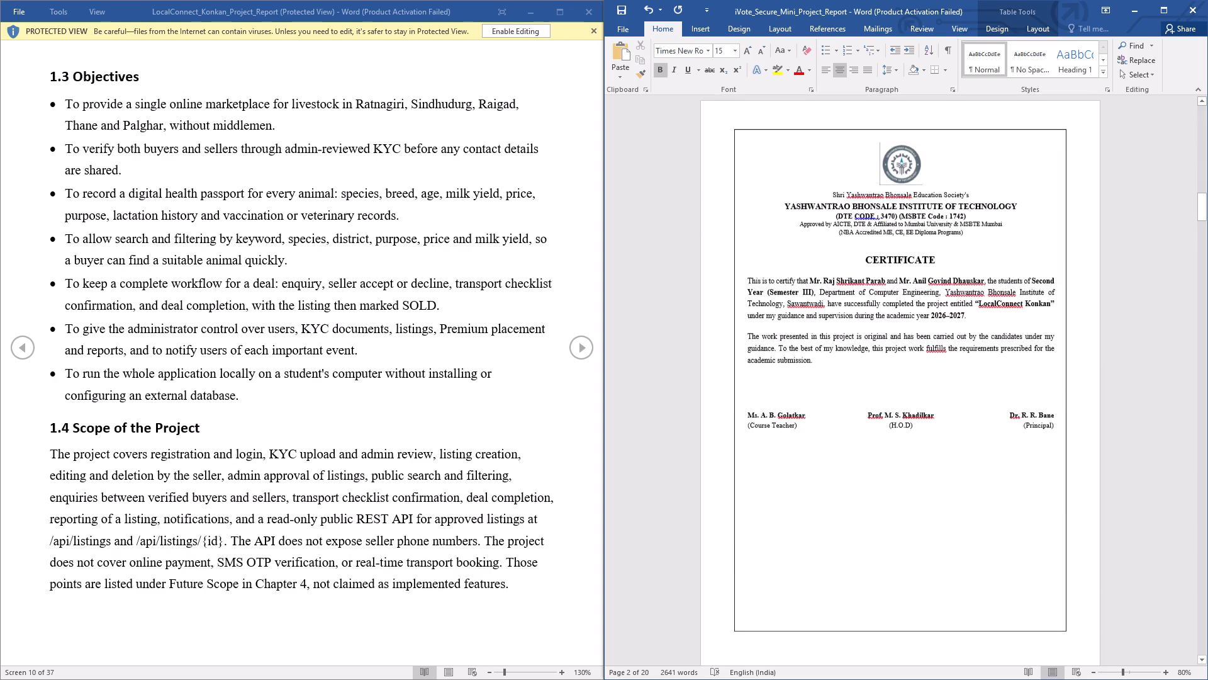
scroll(764, 311, "down", 6)
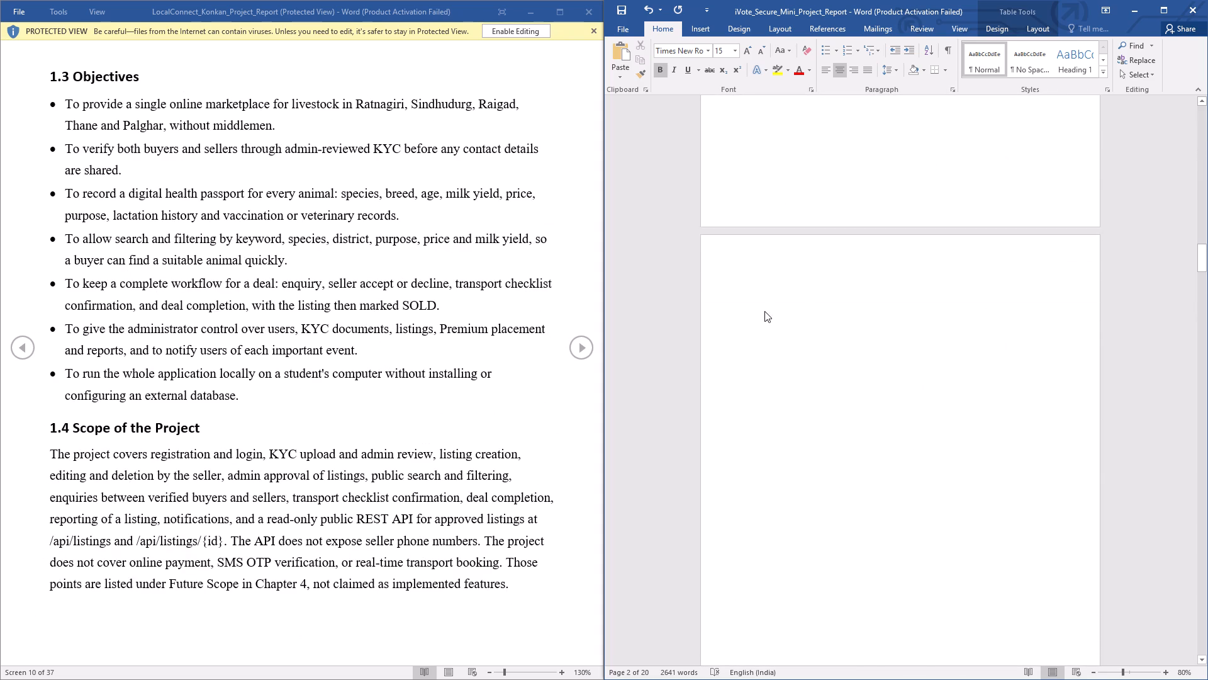
scroll(764, 311, "down", 1)
scroll(764, 311, "up", 1)
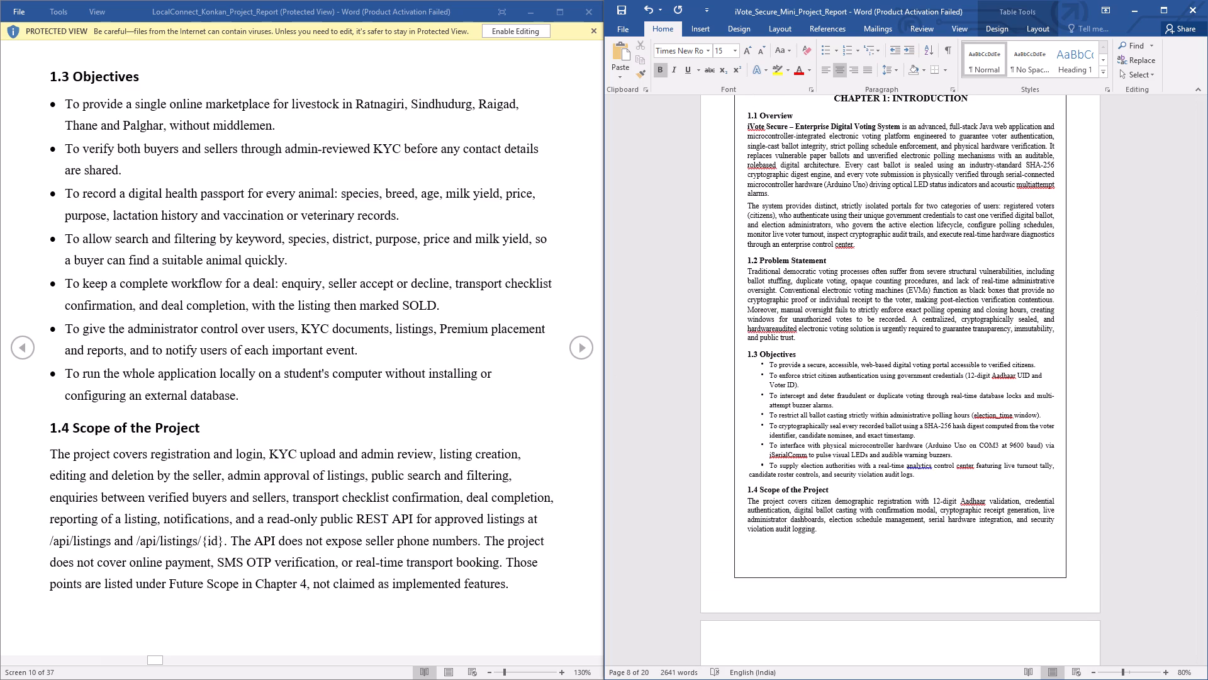
scroll(368, 338, "up", 3)
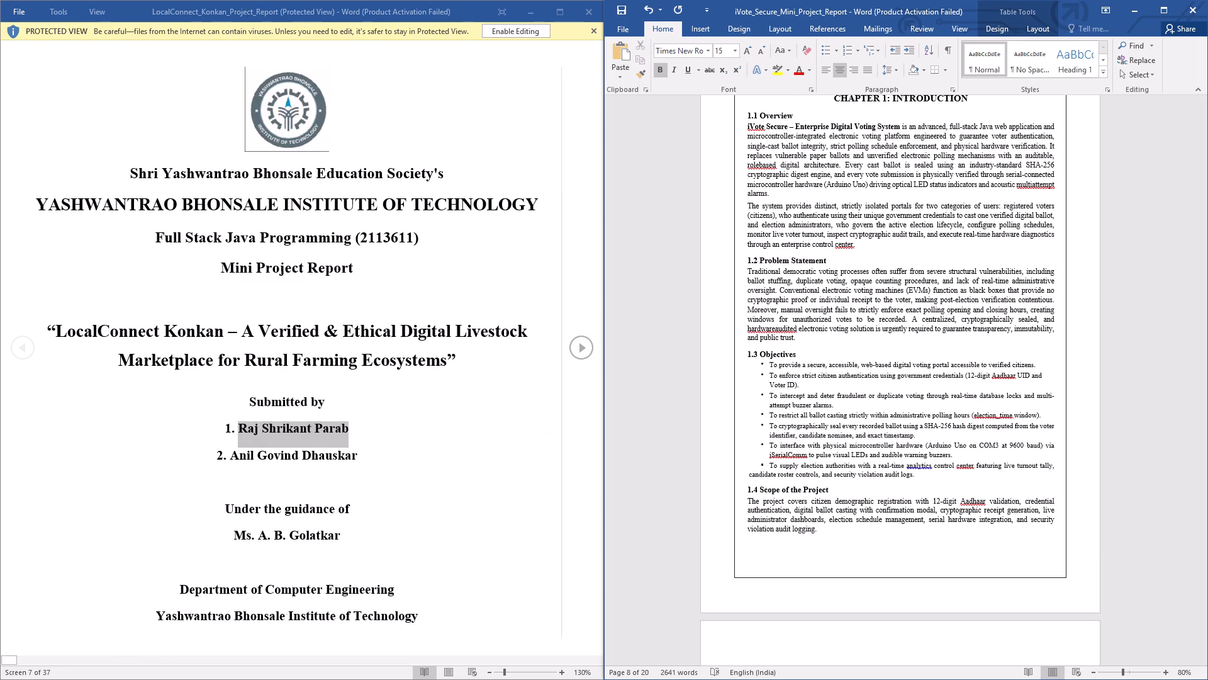
scroll(368, 338, "down", 1)
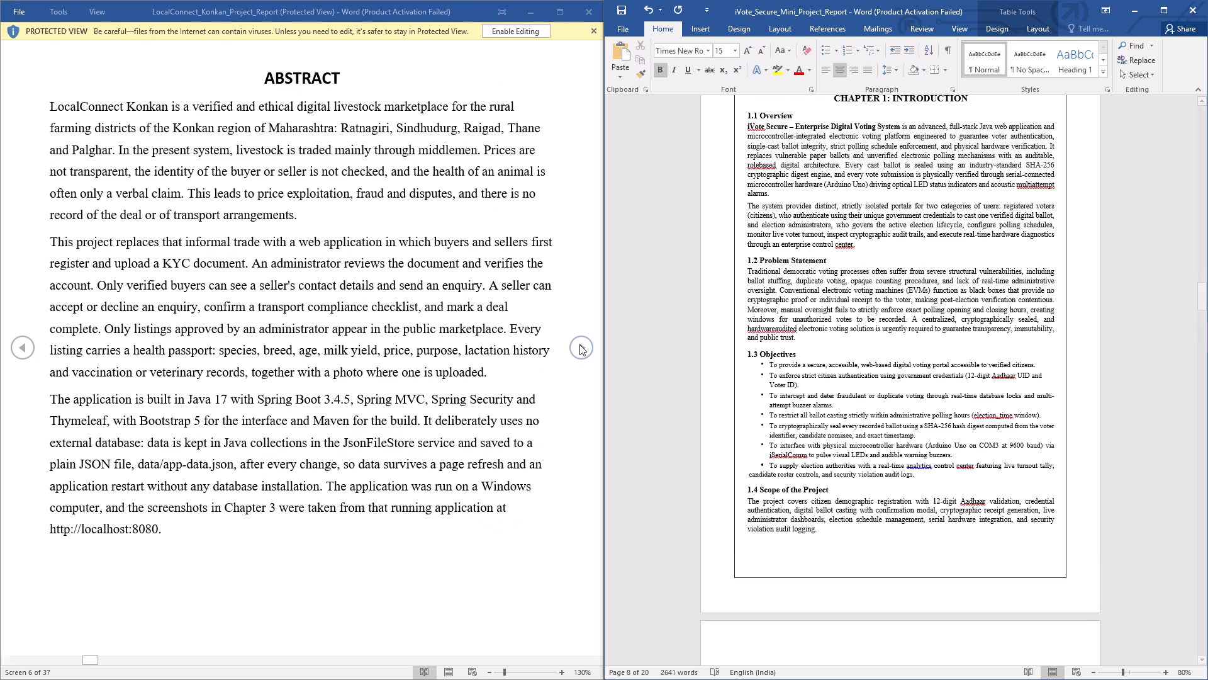
Replace both paragraphs under 1.1 Overview in the iVote Secure report with the two Overview paragraphs copied from the LocalConnect Konkan report.
left_click(579, 344)
left_click(579, 344)
left_click(579, 344)
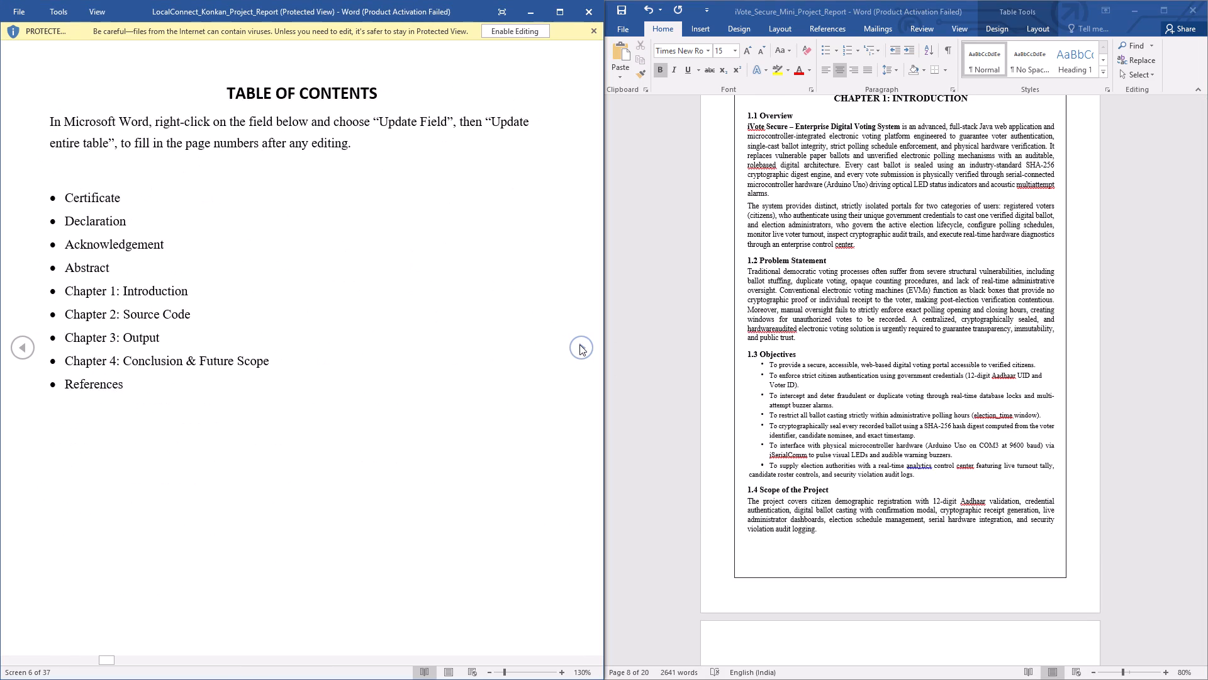
left_click(579, 344)
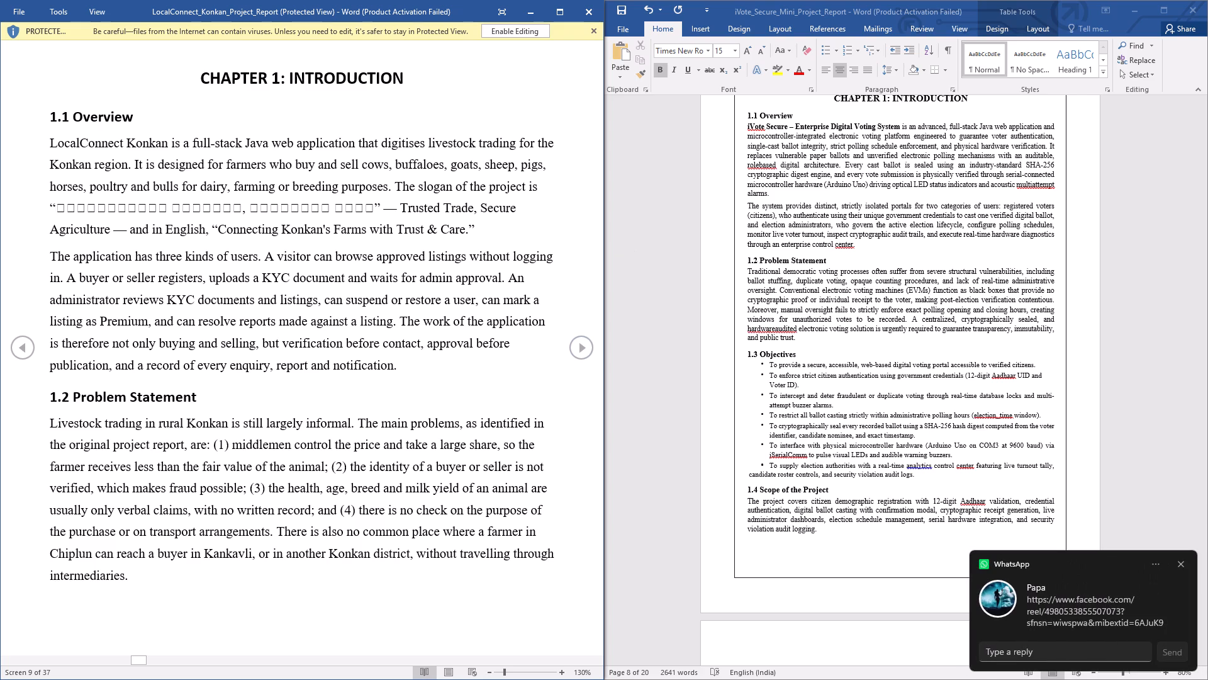
left_click_drag(376, 211, 358, 211)
left_click(358, 211)
left_click_drag(400, 366, 33, 153)
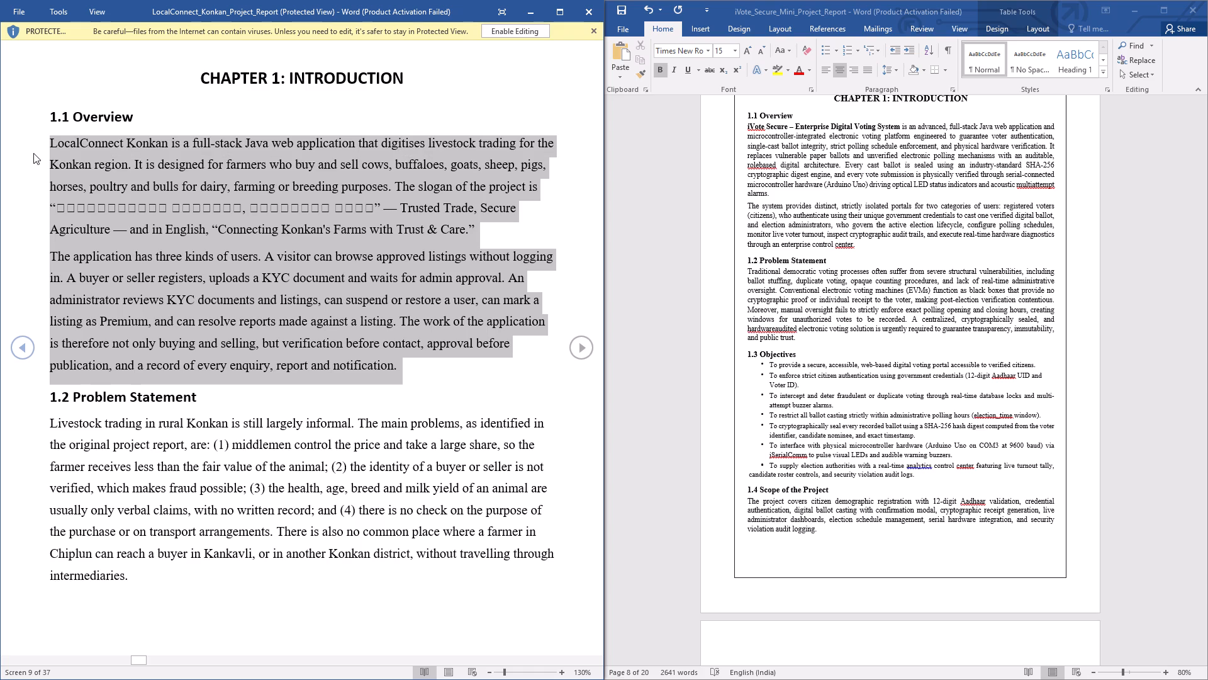
key("ctrl+c")
left_click(780, 195)
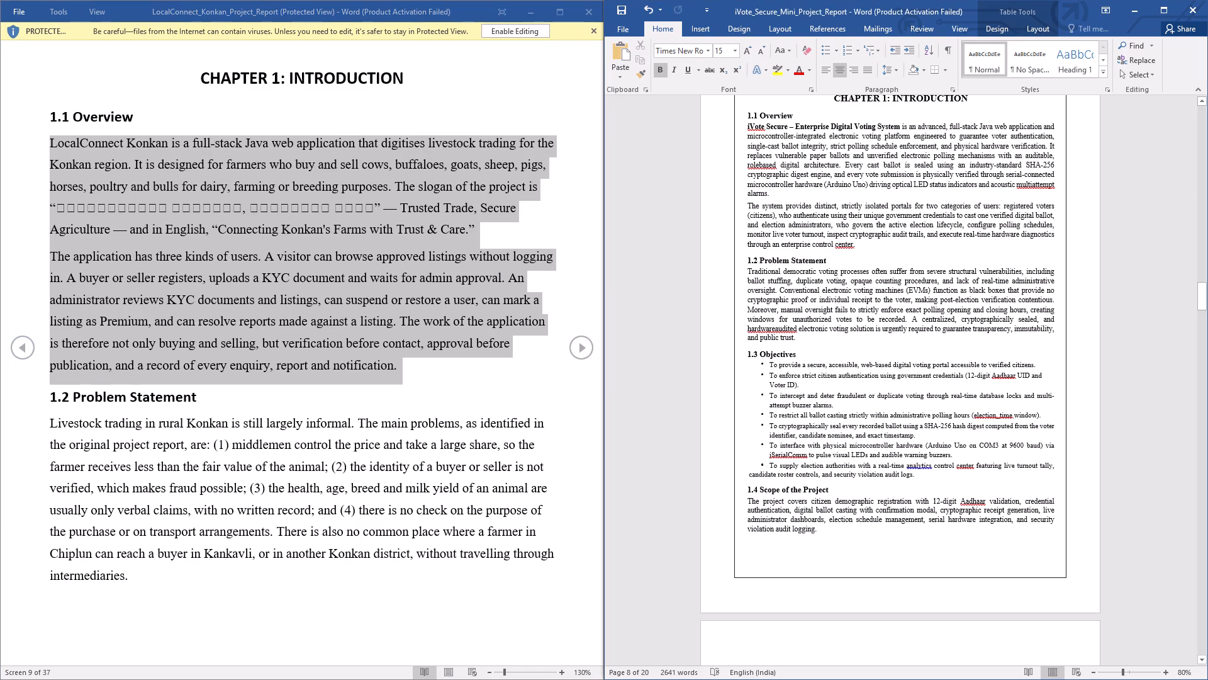
left_click_drag(867, 251, 837, 247)
left_click_drag(837, 247, 748, 132)
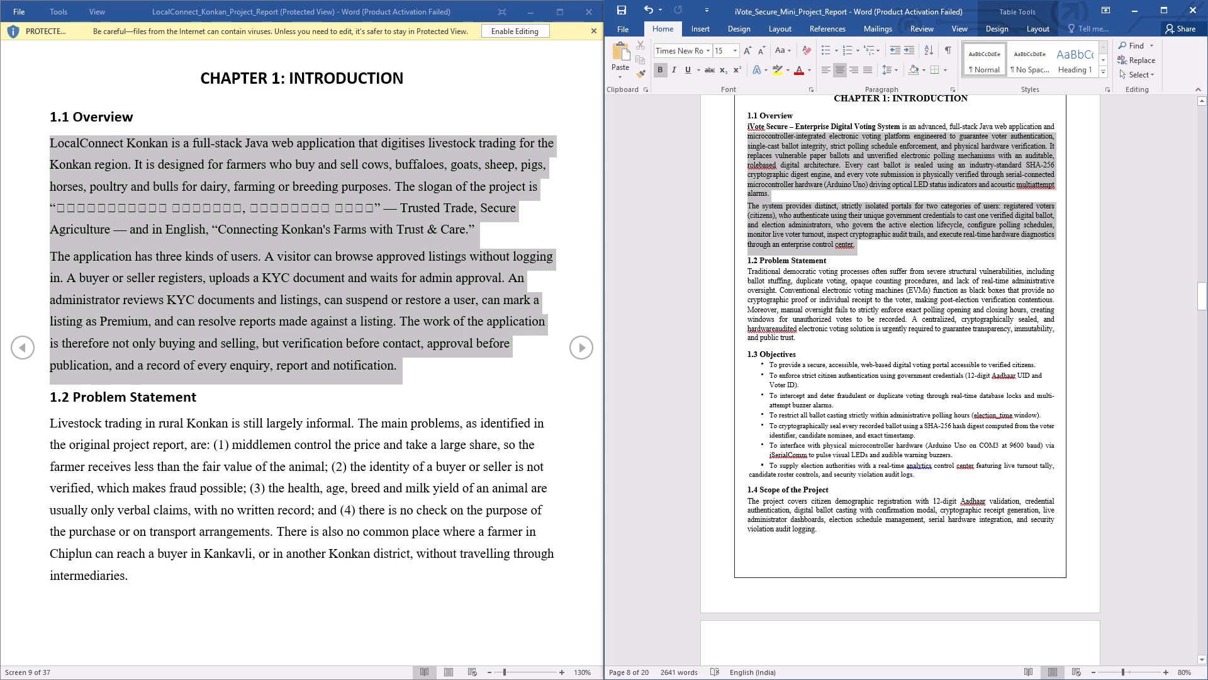
left_click_drag(748, 132, 746, 131)
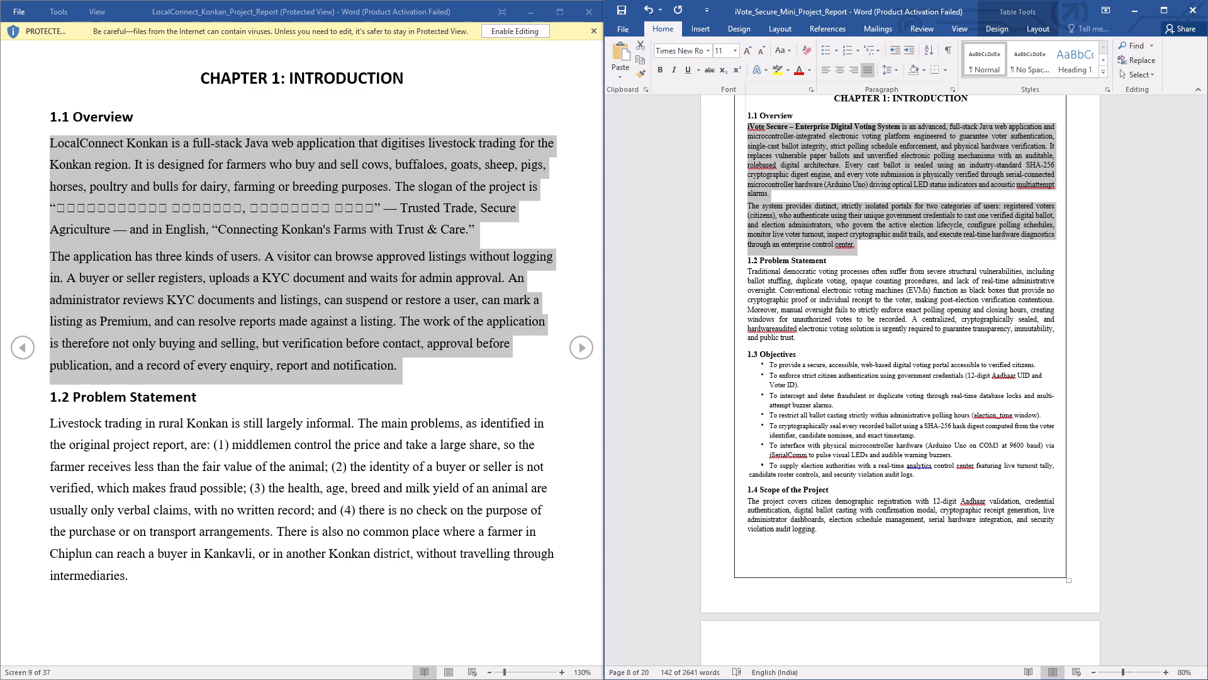
key("ctrl+v")
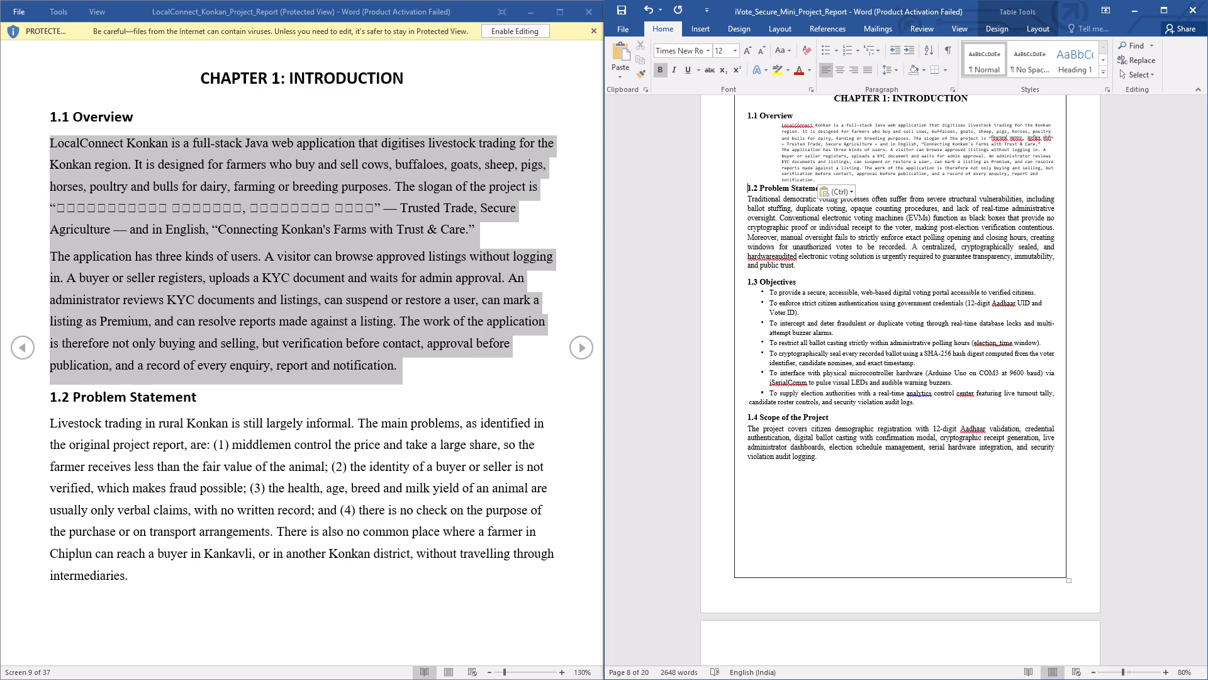
Set the font size of the pasted 1.1 Overview text to 11.
double_click(907, 224)
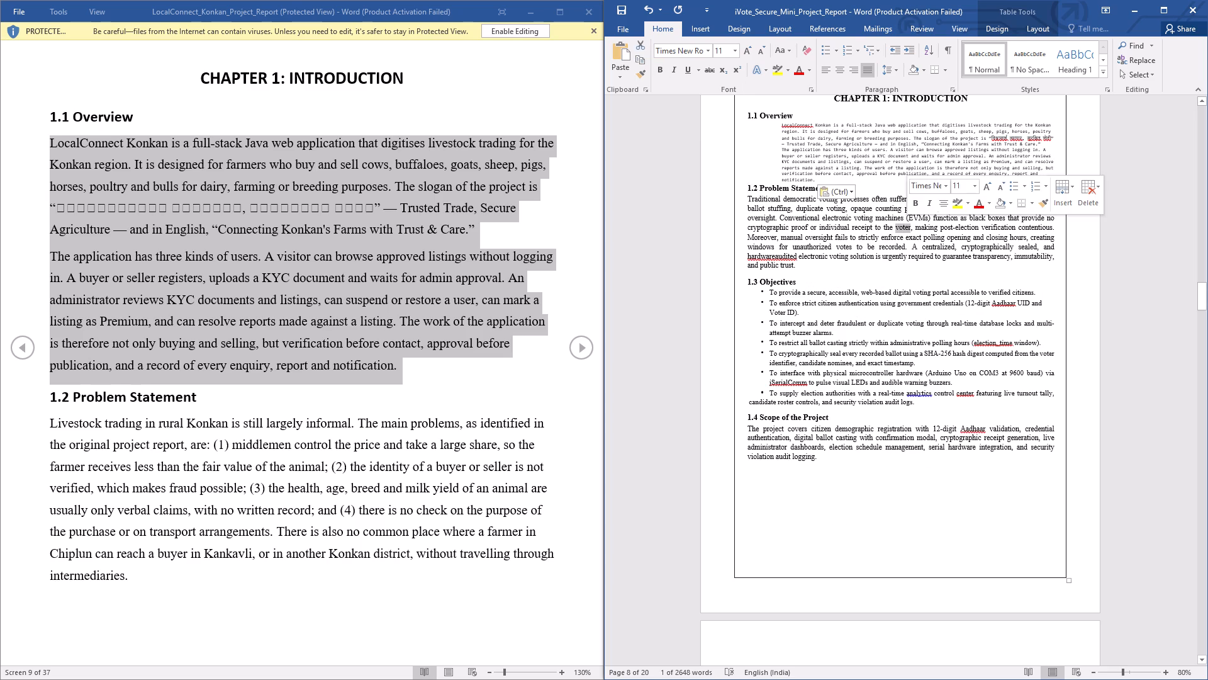
left_click_drag(774, 125, 795, 137)
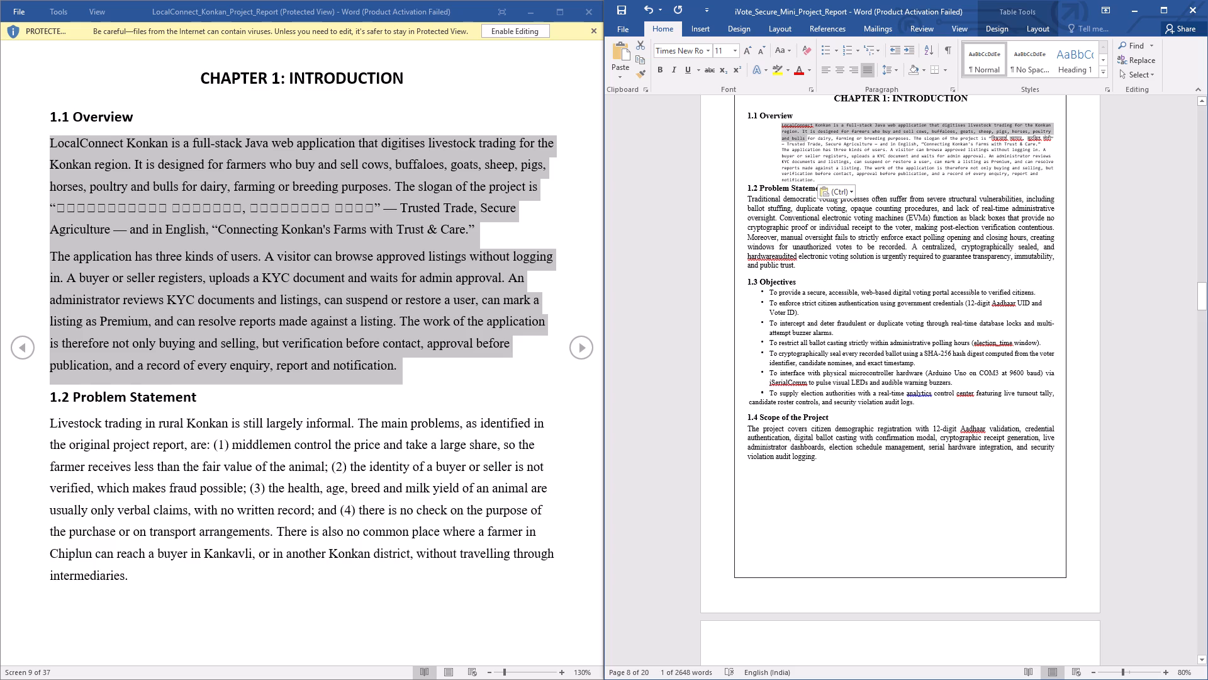
left_click_drag(795, 137, 813, 176)
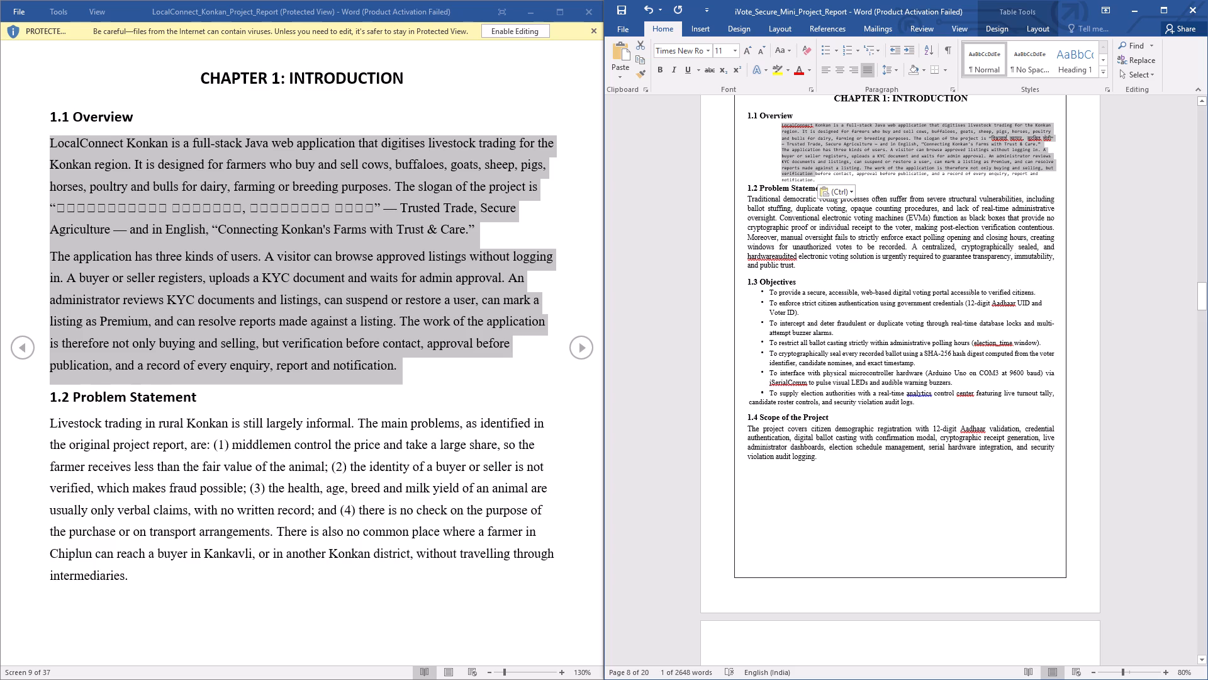
left_click_drag(813, 176, 816, 179)
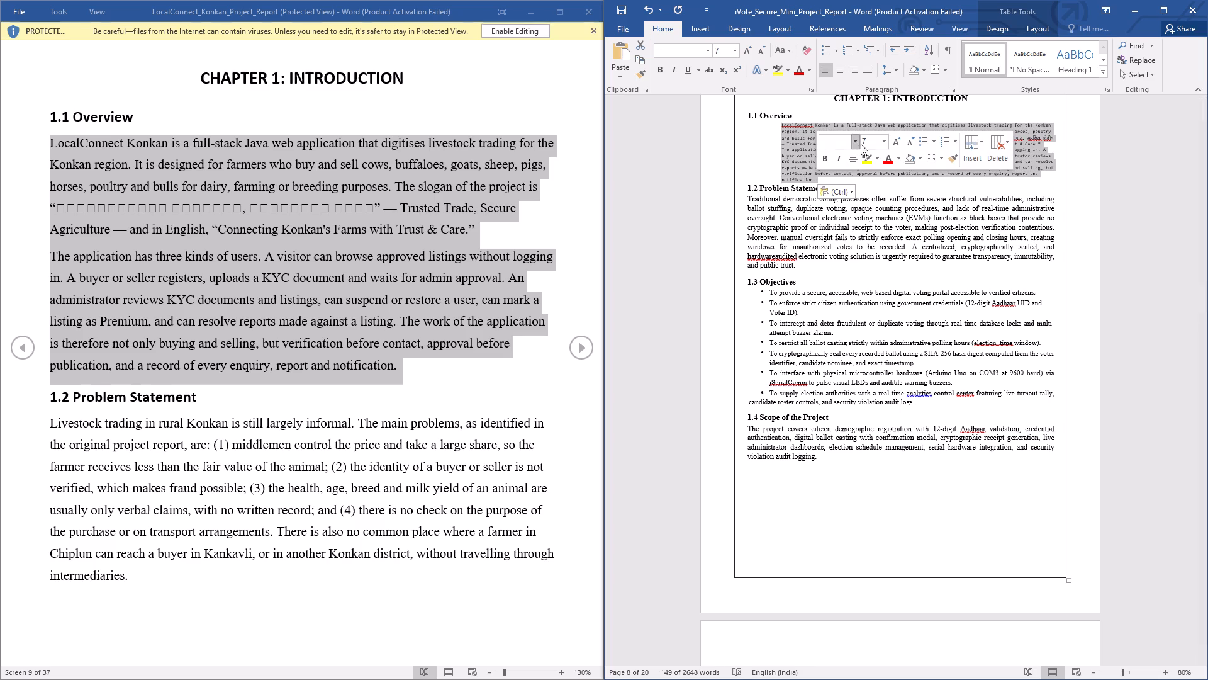
left_click(885, 147)
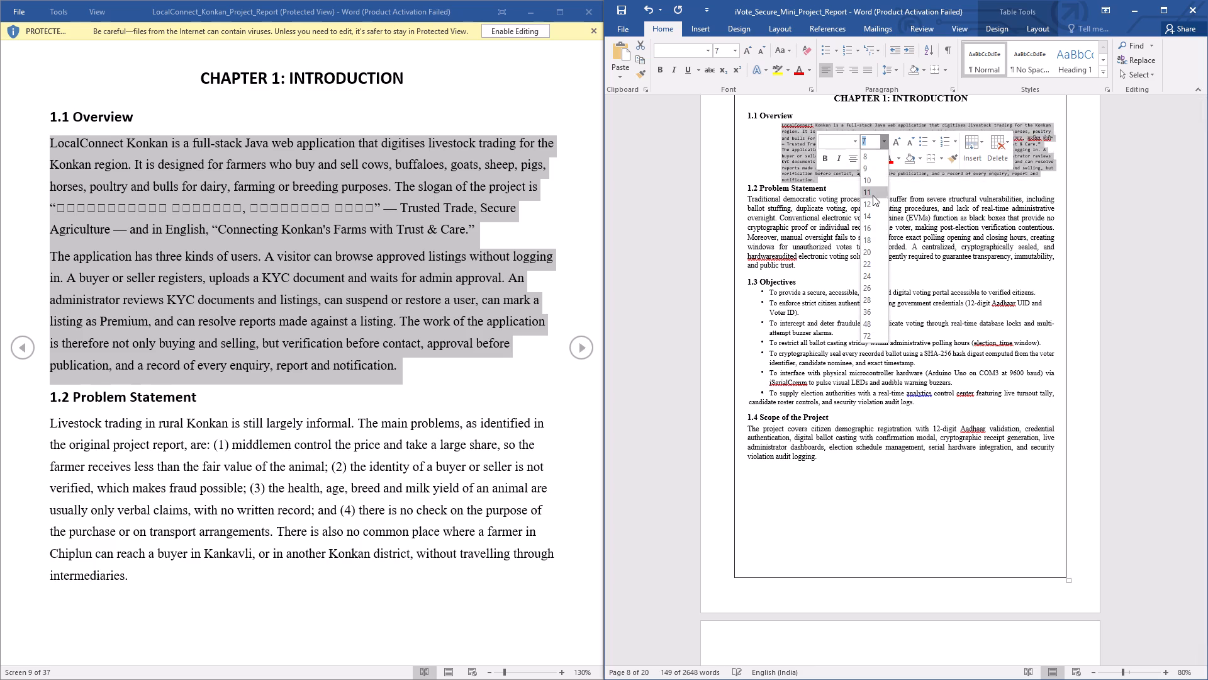
left_click(873, 195)
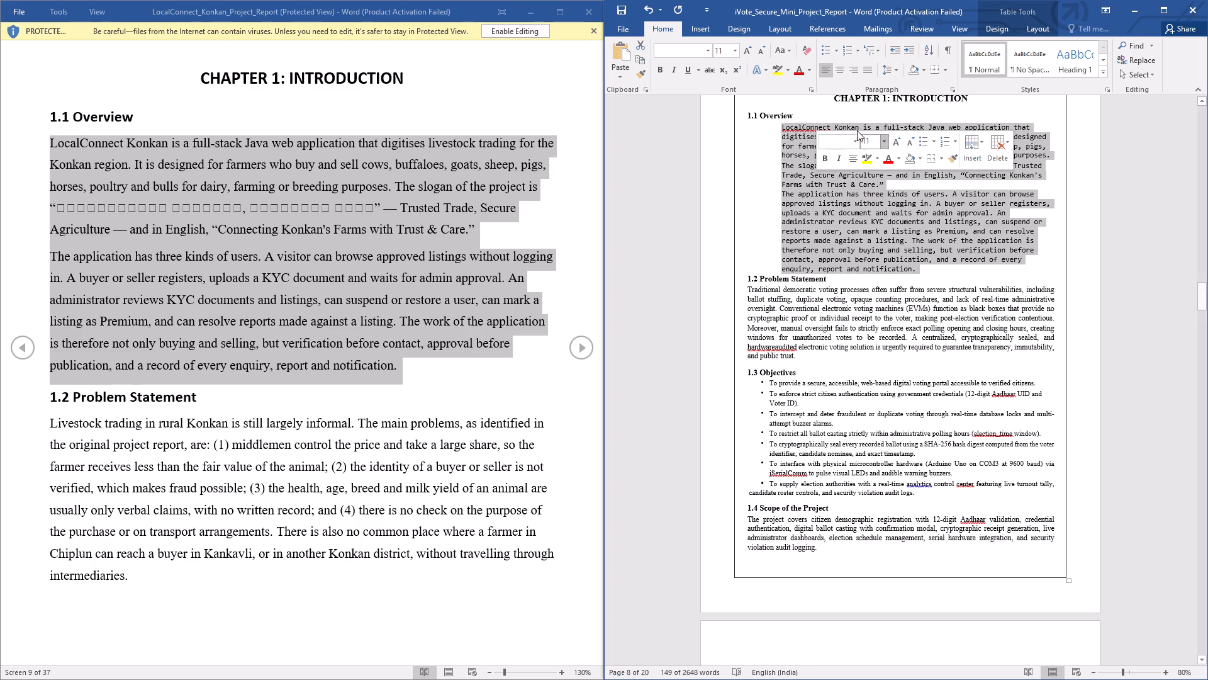
Set the font of the pasted 1.1 Overview text to Times New Roman.
left_click(842, 145)
key("t")
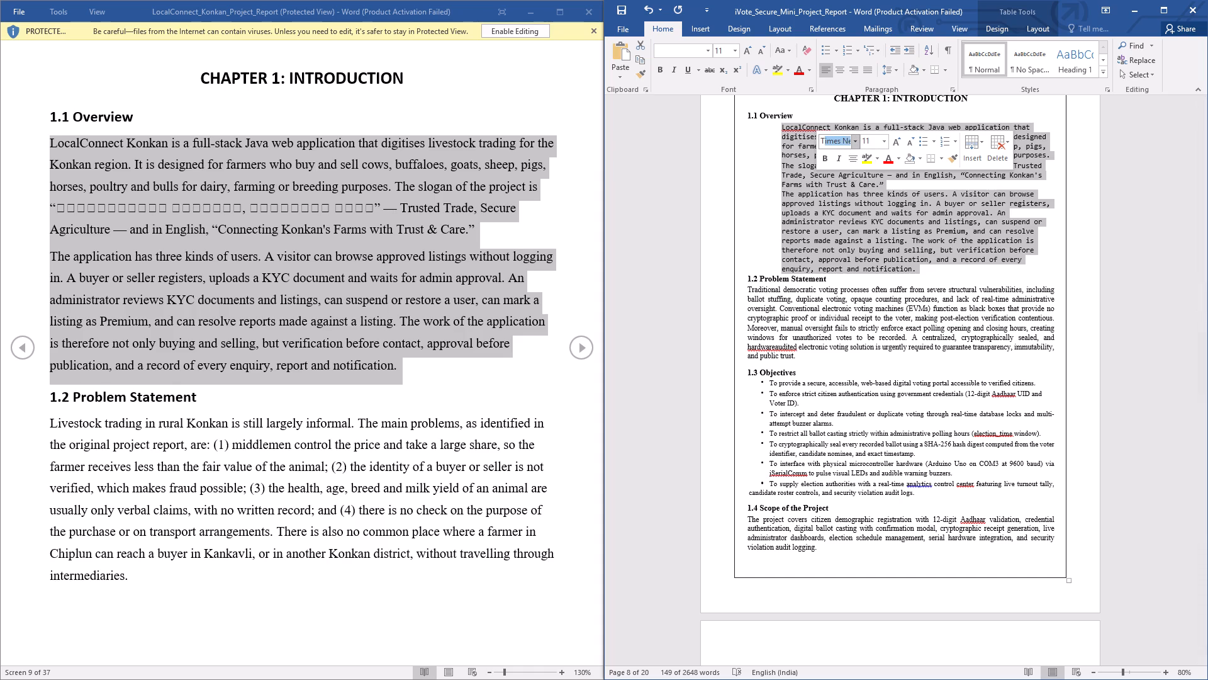
key("Return")
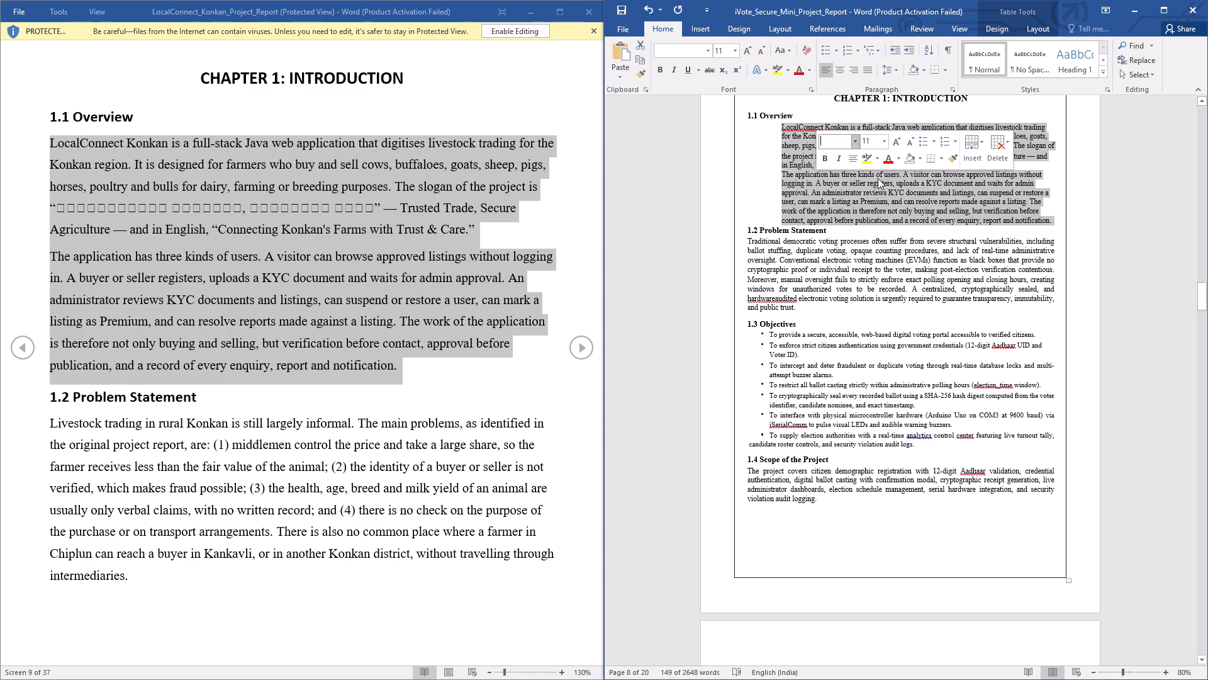
left_click(823, 210)
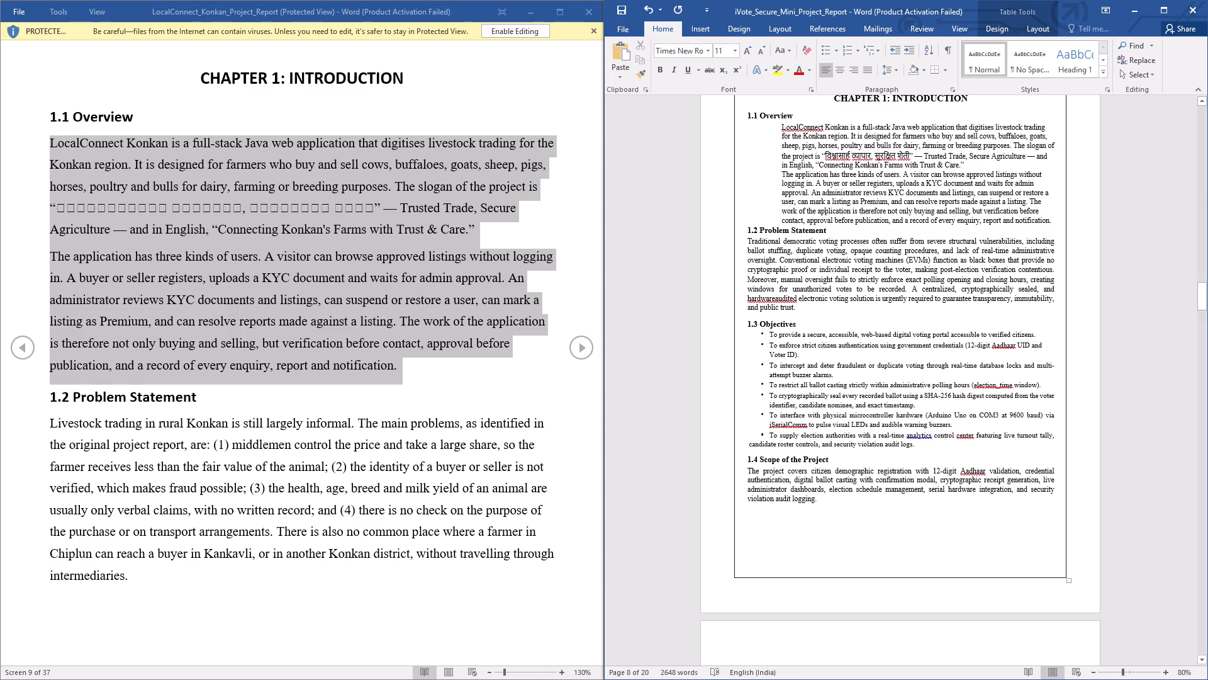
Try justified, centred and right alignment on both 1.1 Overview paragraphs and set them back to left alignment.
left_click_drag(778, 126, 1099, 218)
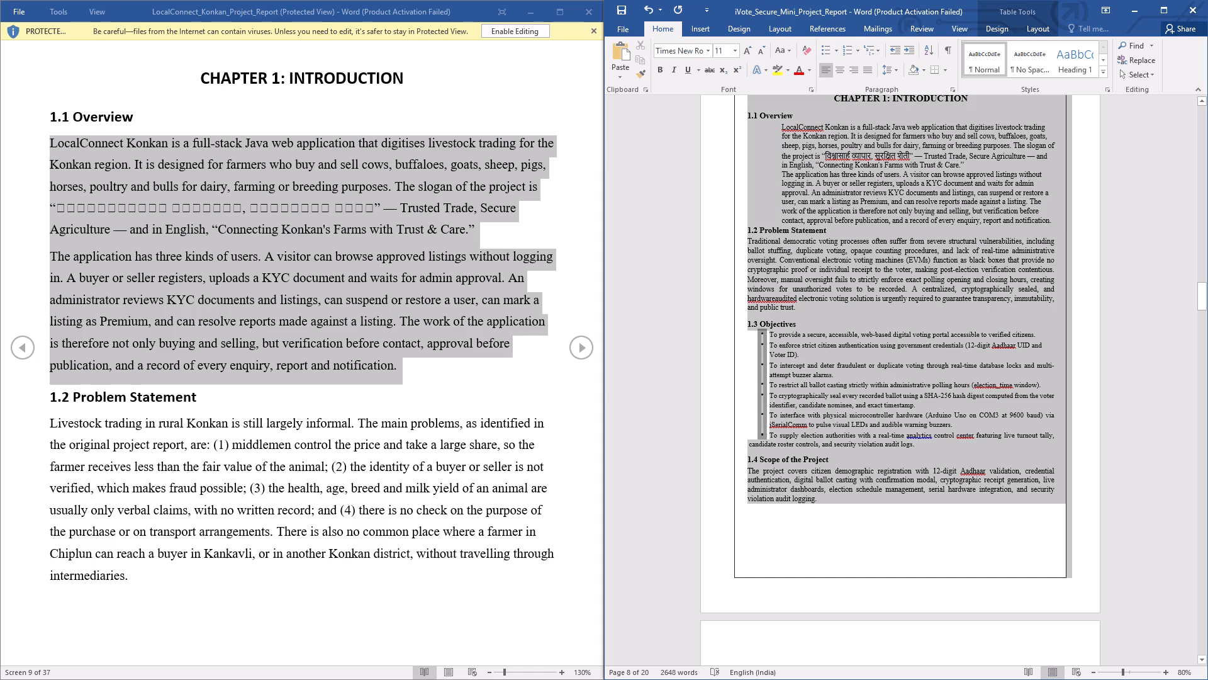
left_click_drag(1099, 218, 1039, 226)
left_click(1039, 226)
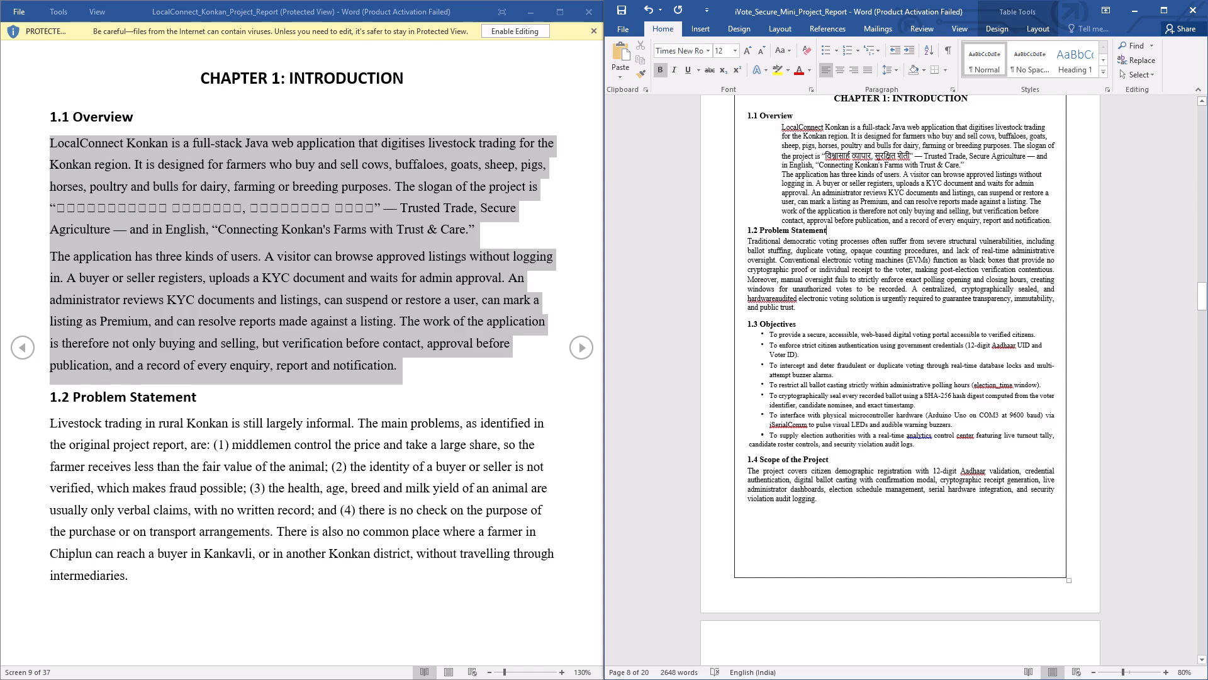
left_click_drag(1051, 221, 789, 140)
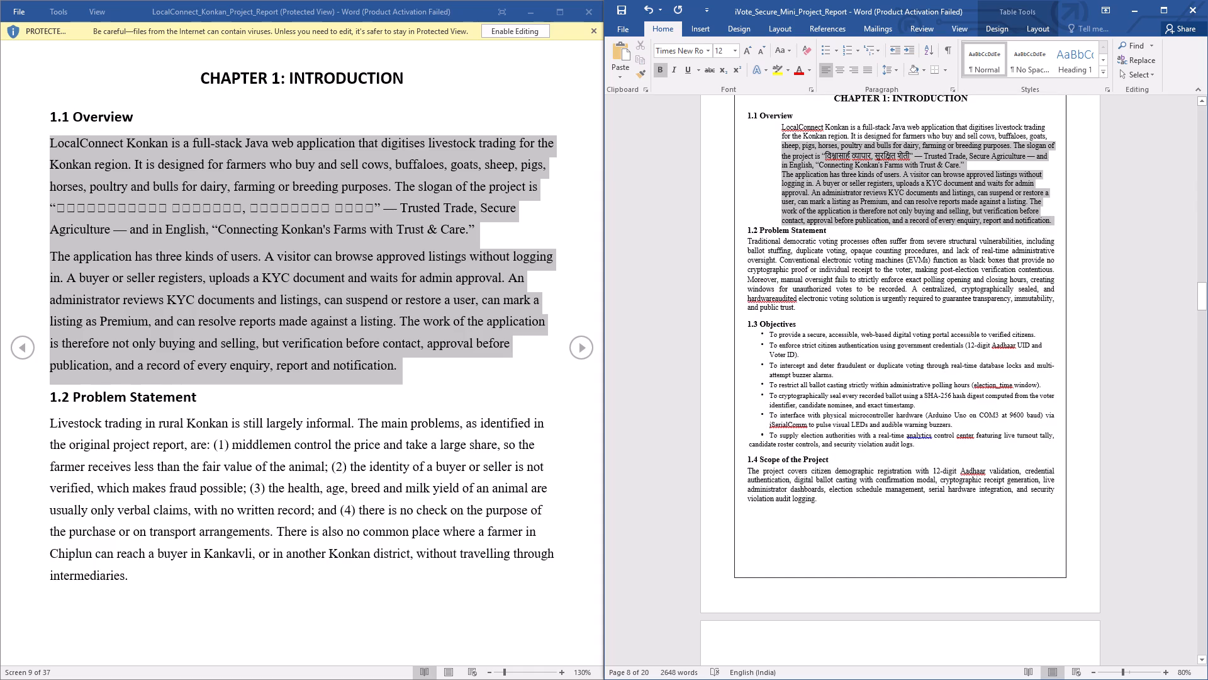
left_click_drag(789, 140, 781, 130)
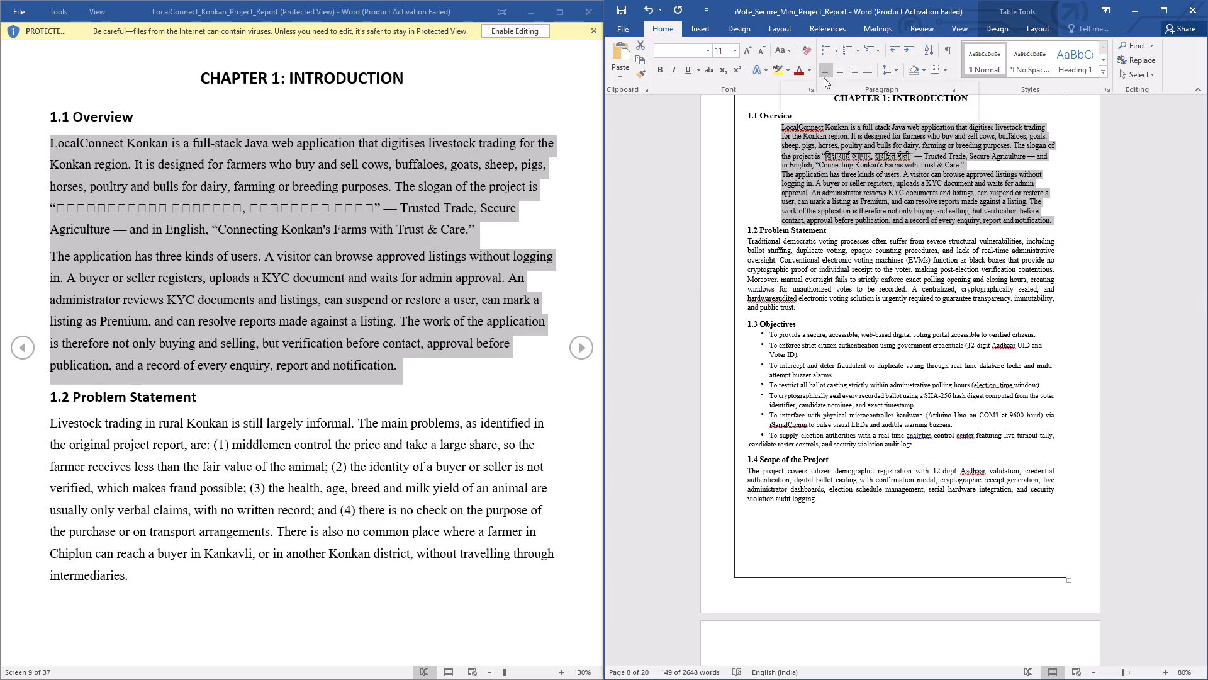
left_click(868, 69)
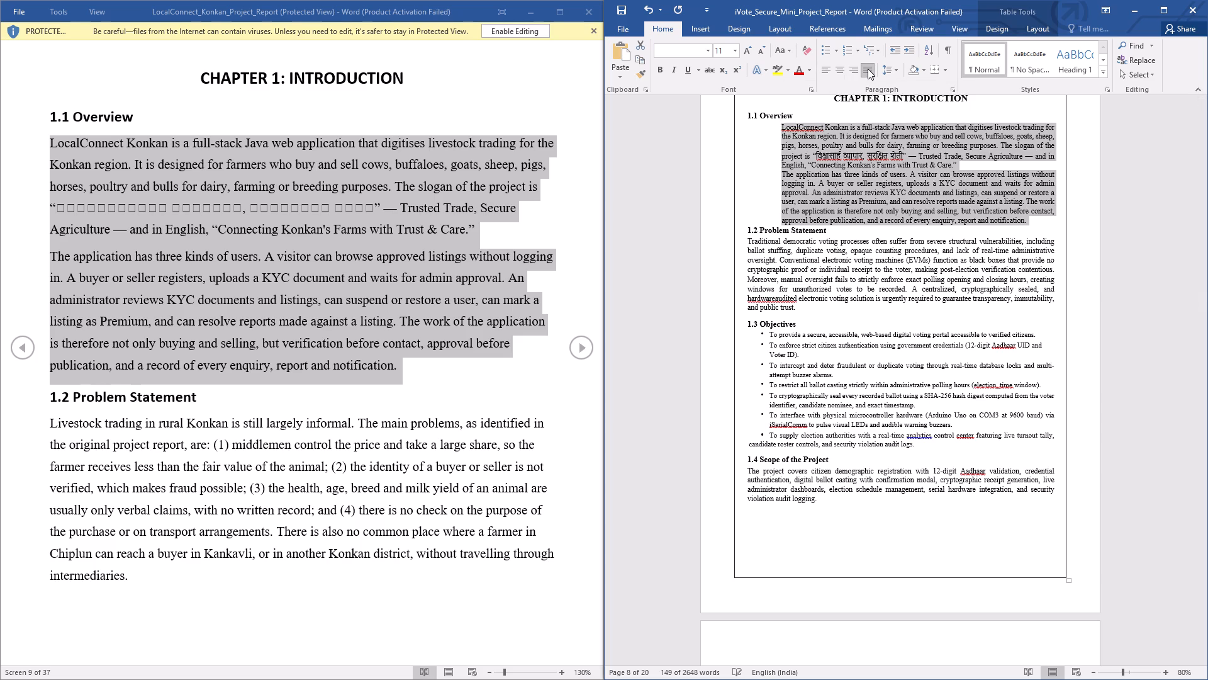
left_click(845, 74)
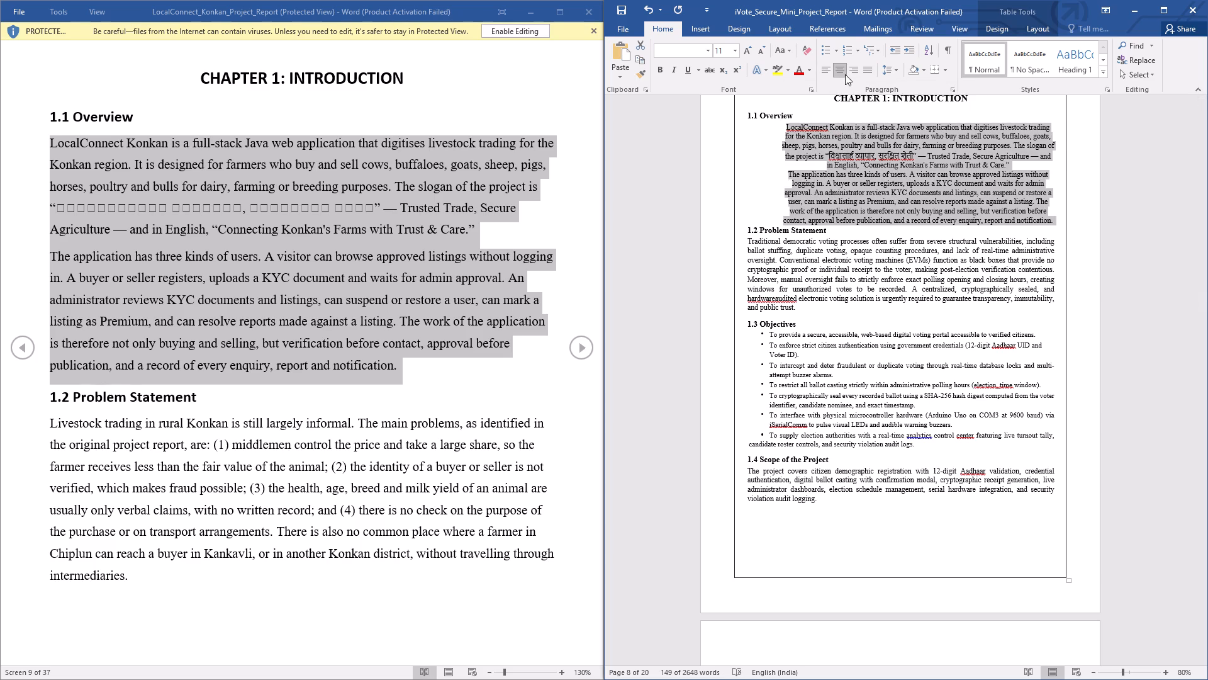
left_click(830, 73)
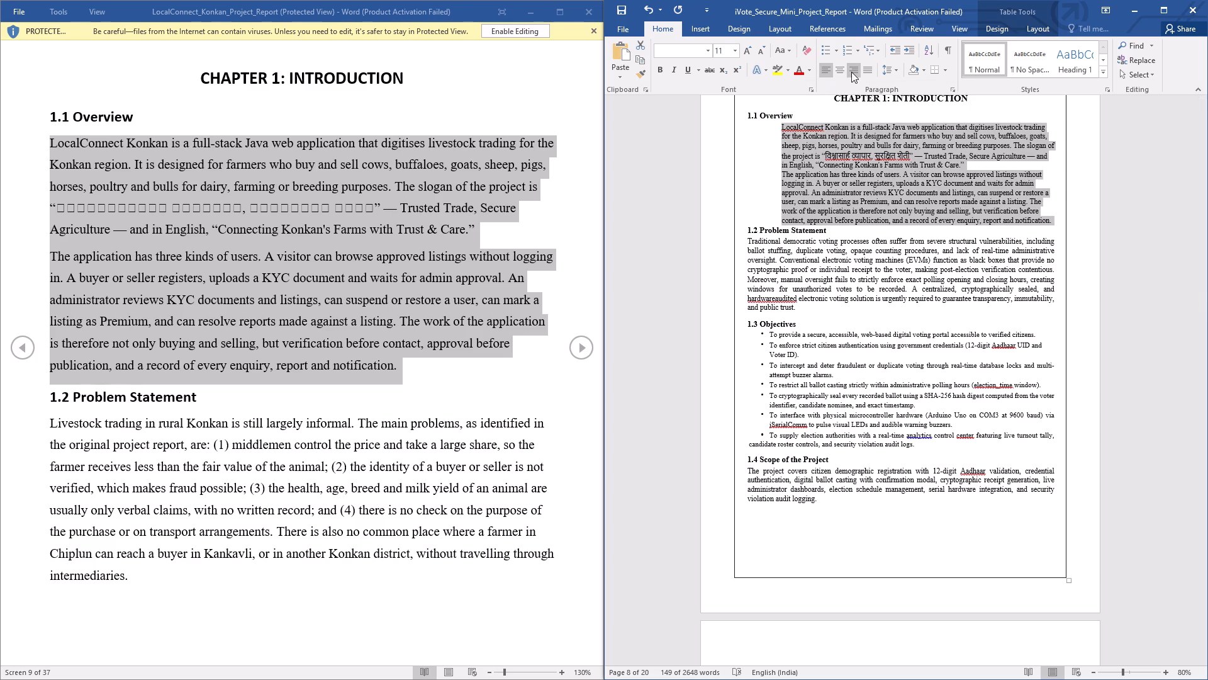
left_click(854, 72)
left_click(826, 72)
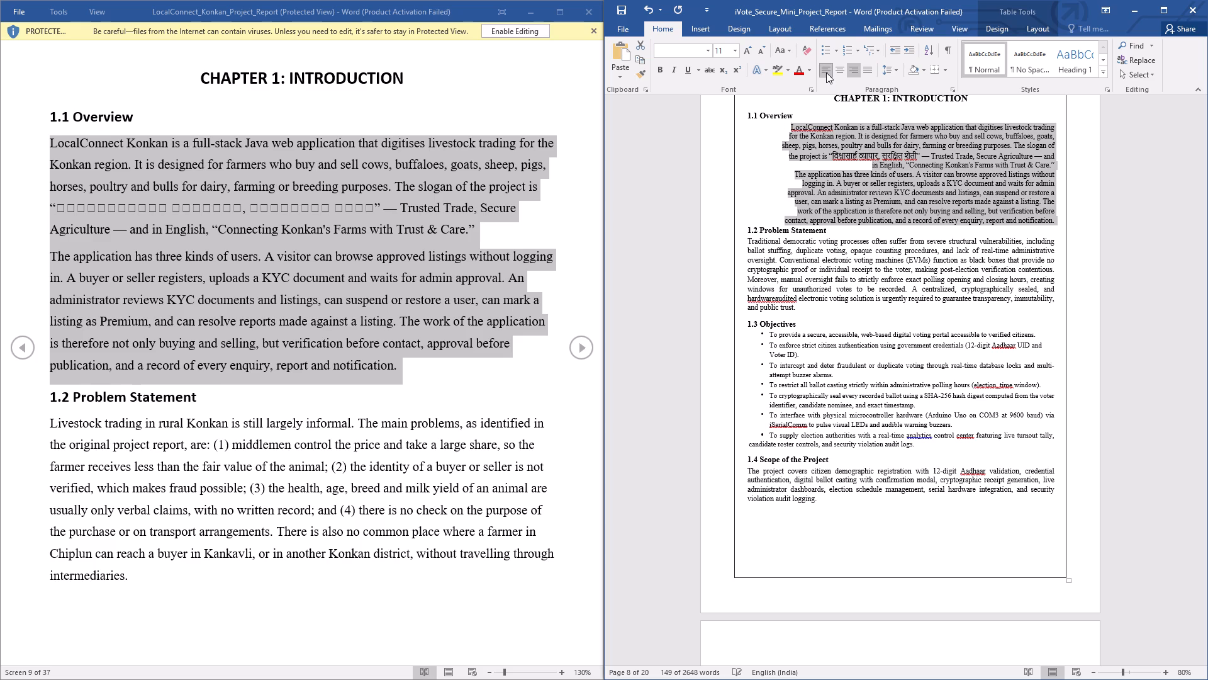
Remove the left indent from both 1.1 Overview paragraphs so they line up with the section heading.
left_click(769, 127)
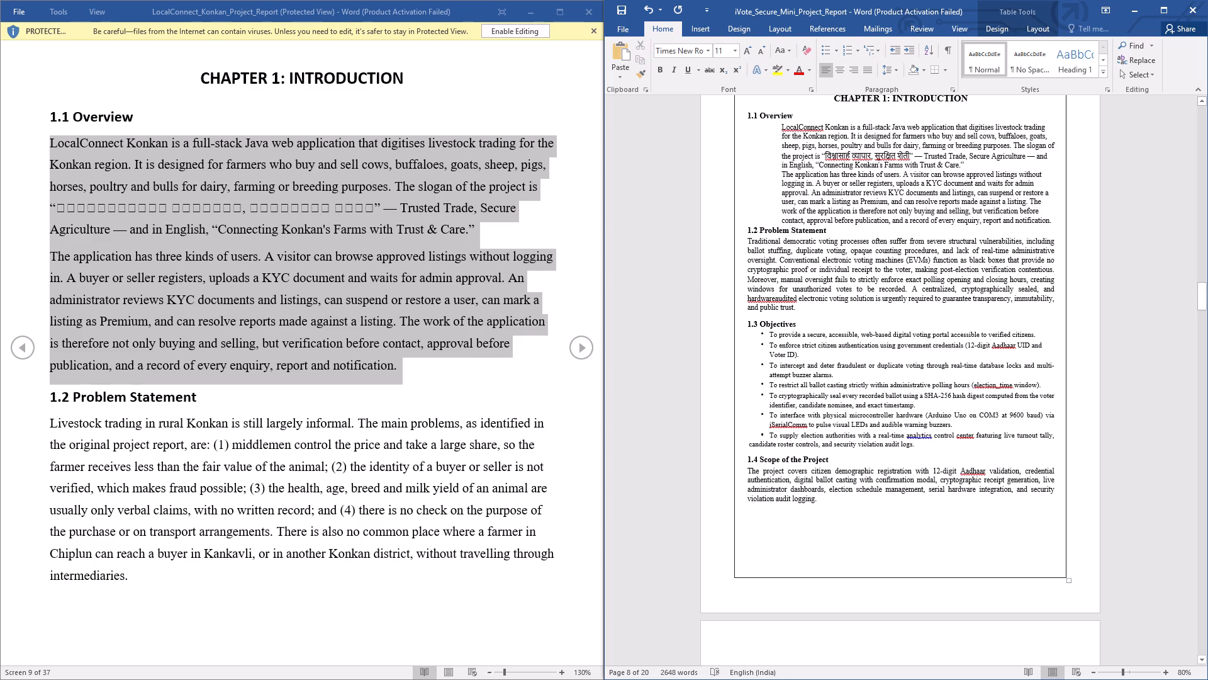
key("BackSpace")
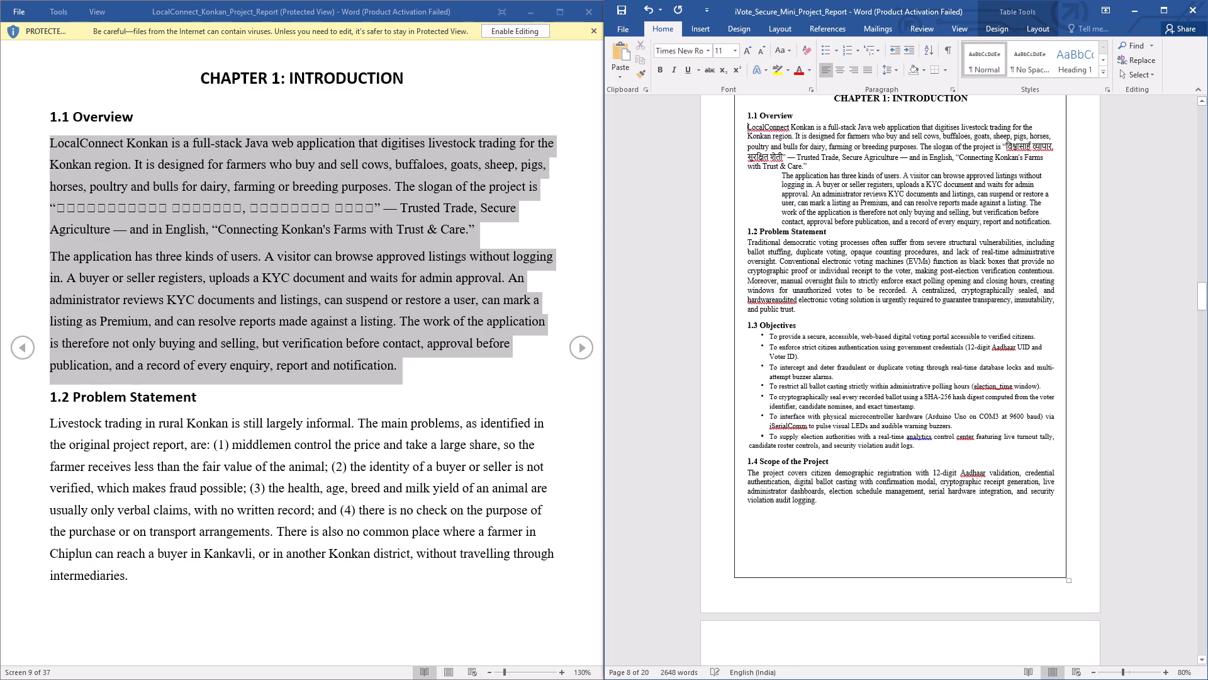
left_click(781, 176)
key("BackSpace")
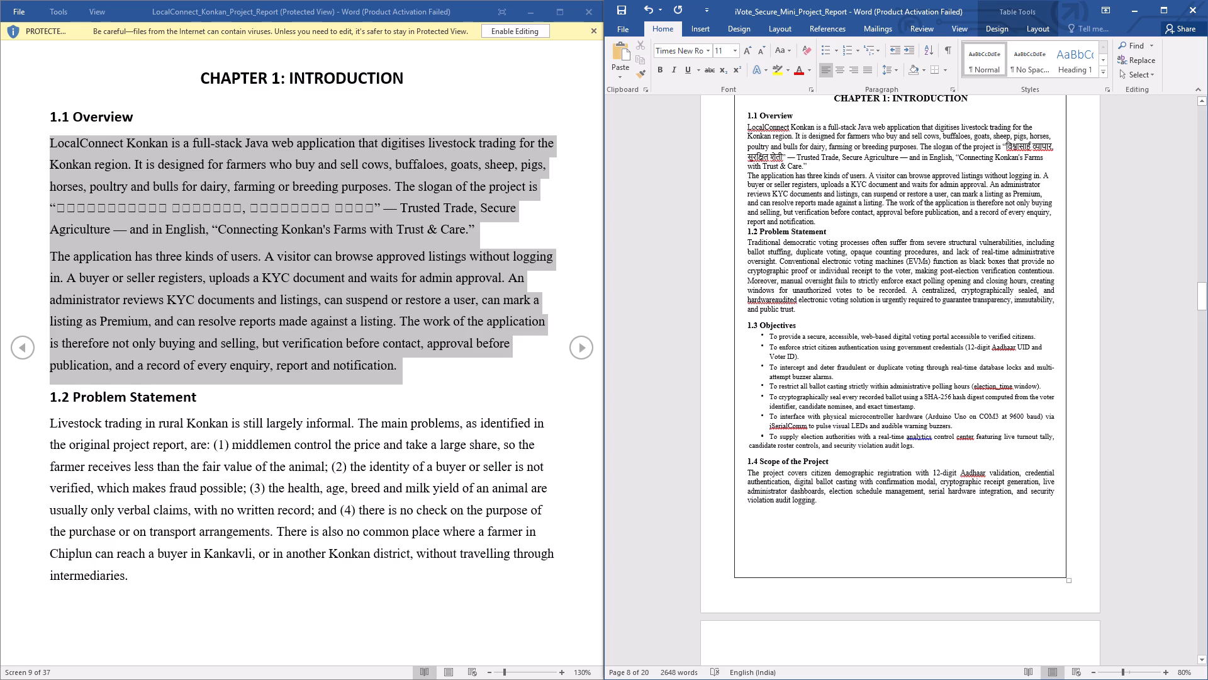
Delete the Marathi slogan and its quotation marks after "The slogan of the project is" in the first 1.1 Overview paragraph.
left_click(856, 171)
left_click(787, 157)
key("BackSpace")
key("BackSpace")
key("BackSpace")
key("BackSpace")
key("BackSpace")
key("BackSpace")
key("BackSpace")
key("BackSpace")
key("BackSpace")
key("BackSpace")
key("BackSpace")
key("BackSpace")
key("BackSpace")
key("BackSpace")
key("BackSpace")
key("BackSpace")
key("BackSpace")
key("BackSpace")
key("BackSpace")
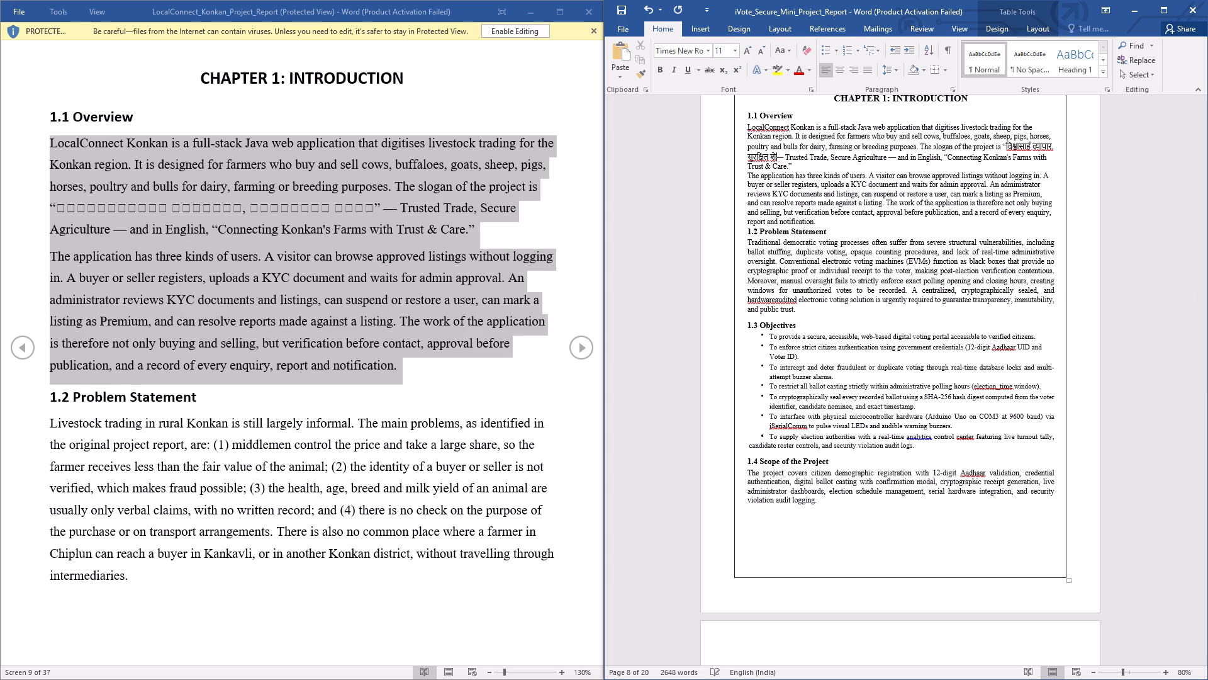
key("BackSpace")
key("BackSpace")
key("BackSpace")
key("BackSpace")
key("BackSpace")
key("BackSpace")
key("BackSpace")
key("BackSpace")
key("BackSpace")
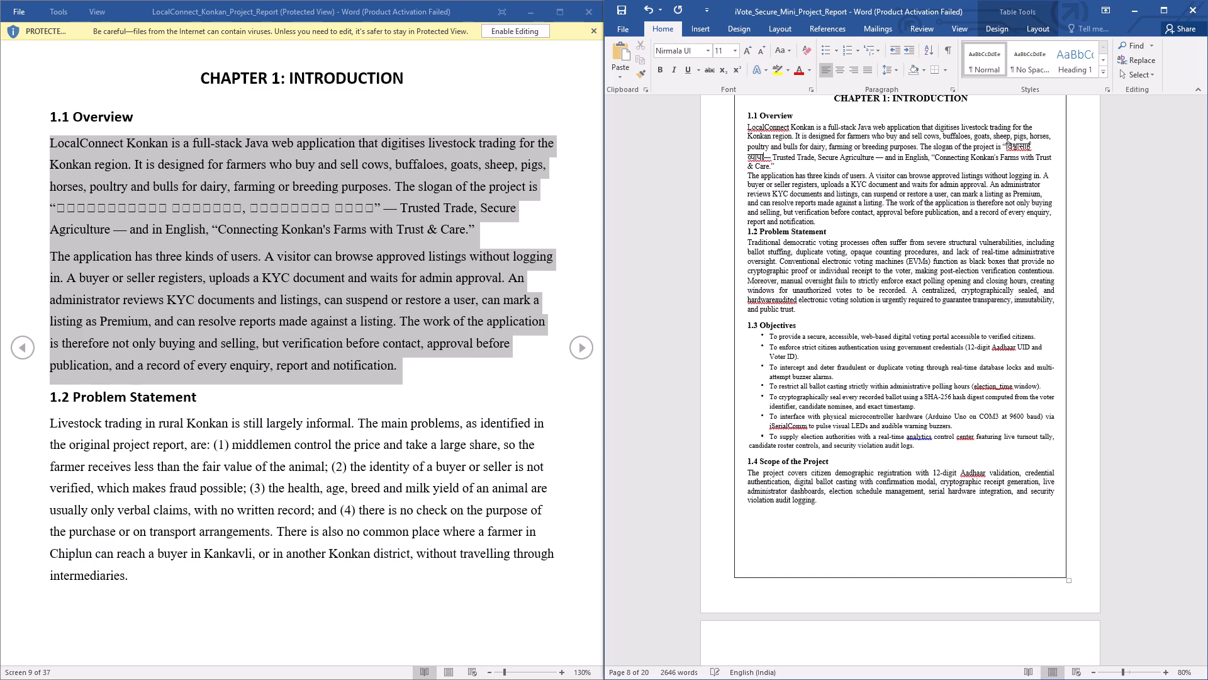
key("BackSpace")
key("BackSpace")
key("BackSpace")
key("BackSpace")
key("BackSpace")
key("BackSpace")
key("BackSpace")
key("BackSpace")
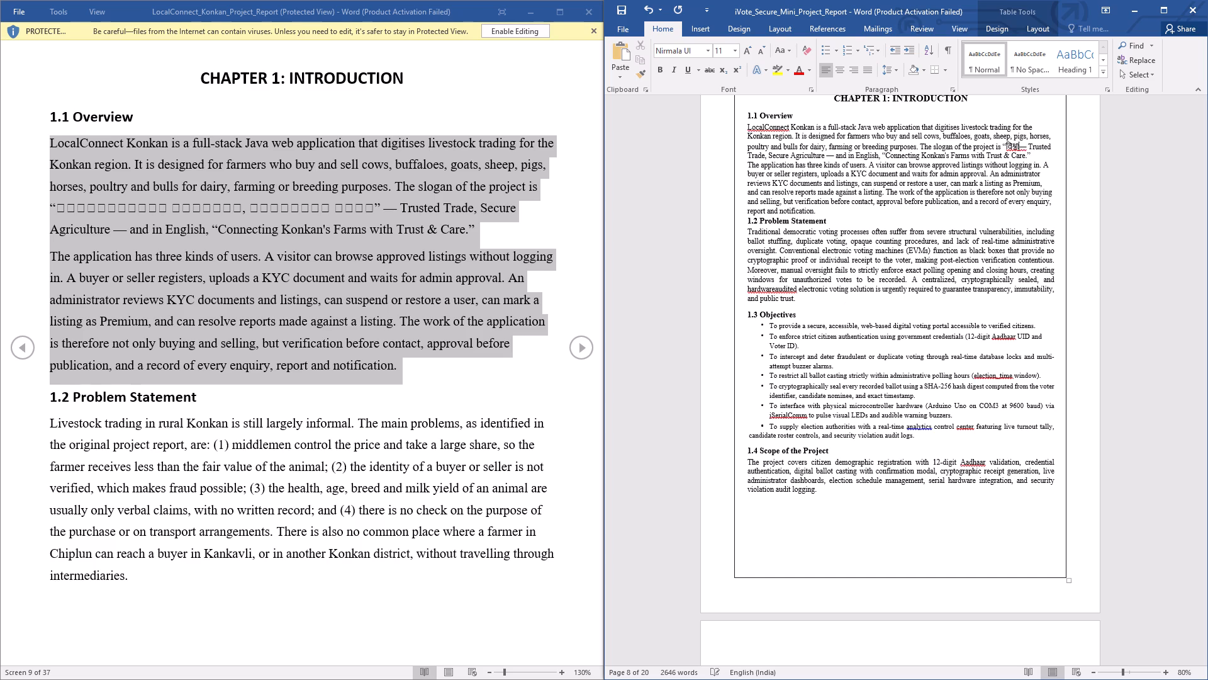
key("BackSpace")
key("BackSpace")
key("BackSpace")
key("BackSpace")
key("BackSpace")
key("BackSpace")
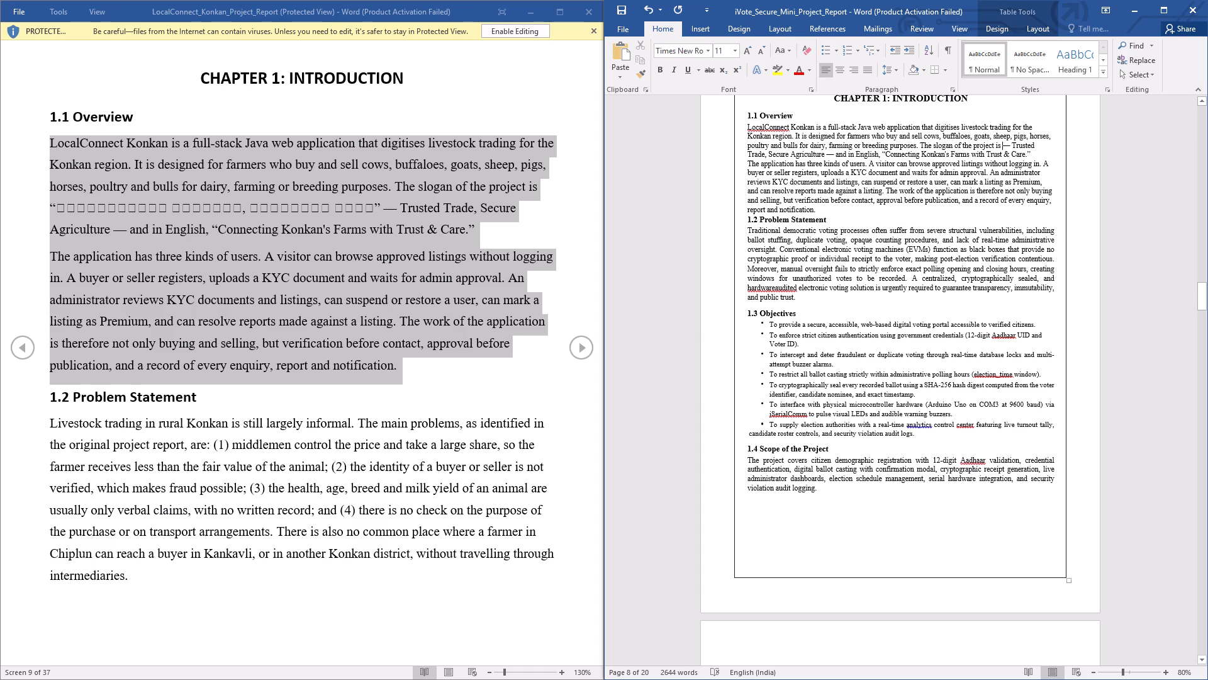
Make "LocalConnect Konkan" bold at the start of the first 1.1 Overview paragraph.
left_click_drag(814, 125, 752, 125)
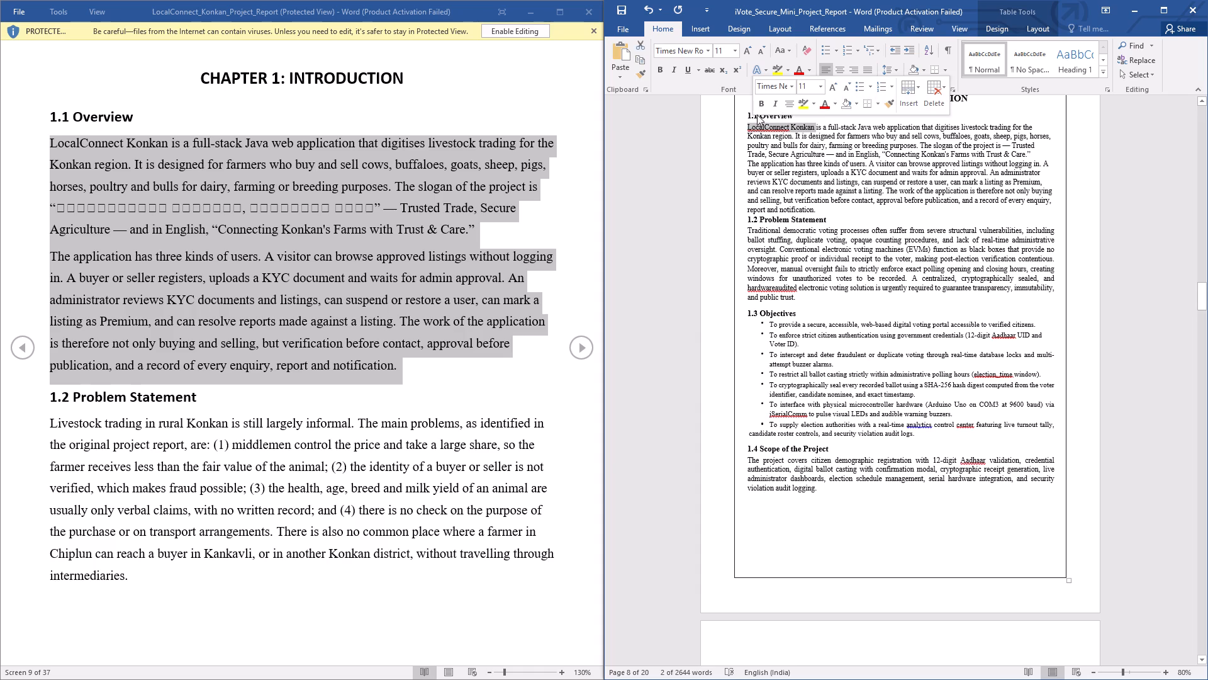
left_click(762, 106)
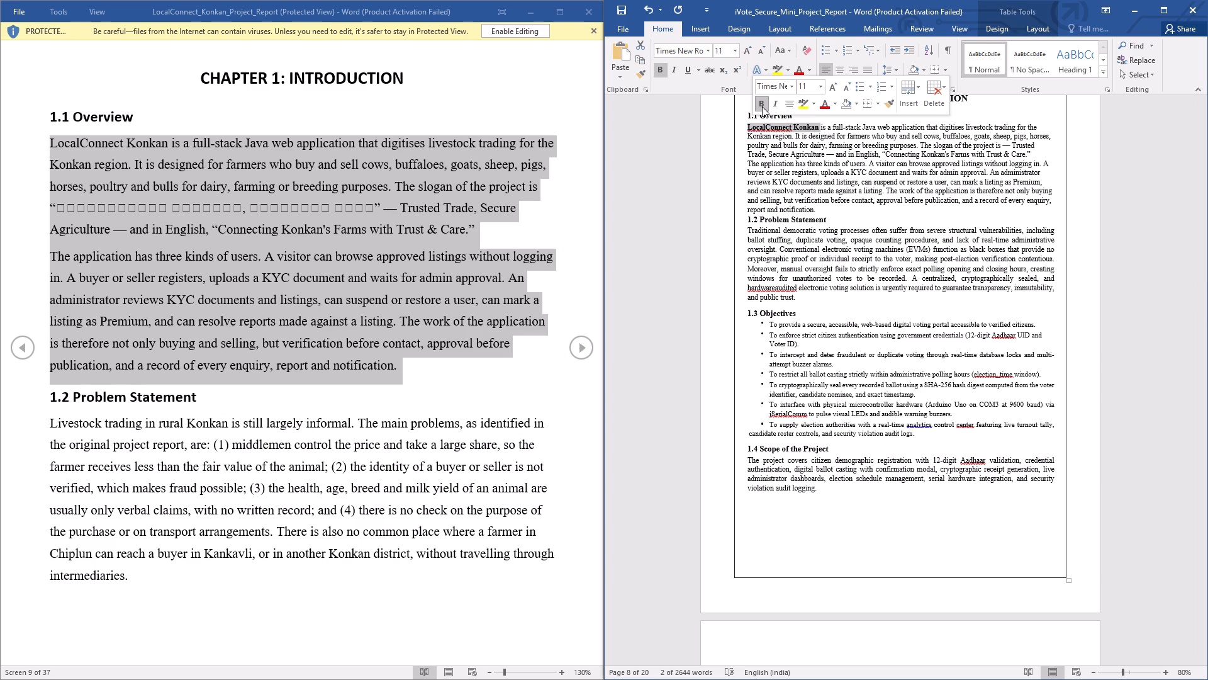
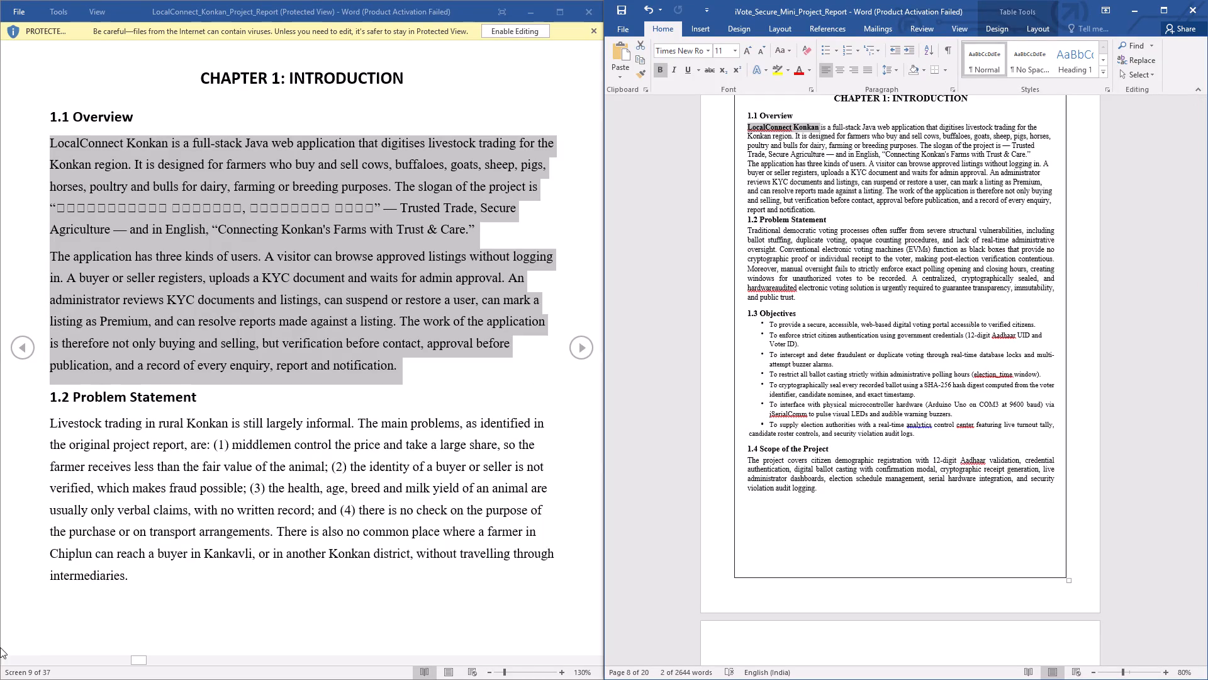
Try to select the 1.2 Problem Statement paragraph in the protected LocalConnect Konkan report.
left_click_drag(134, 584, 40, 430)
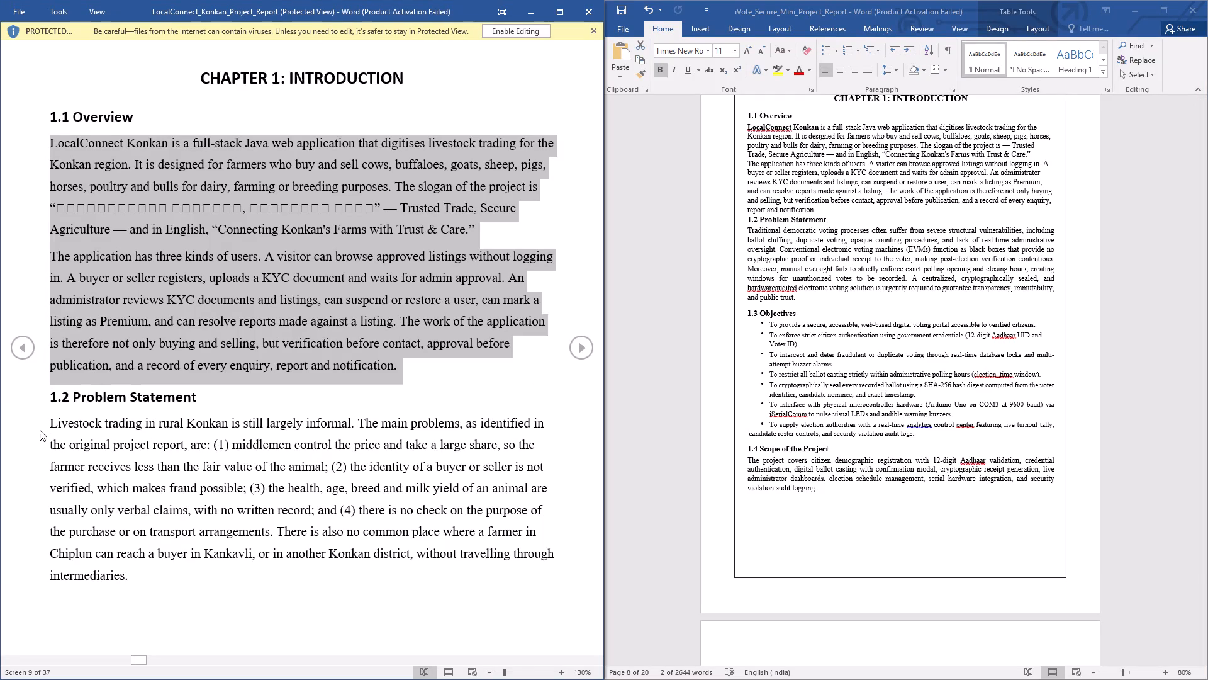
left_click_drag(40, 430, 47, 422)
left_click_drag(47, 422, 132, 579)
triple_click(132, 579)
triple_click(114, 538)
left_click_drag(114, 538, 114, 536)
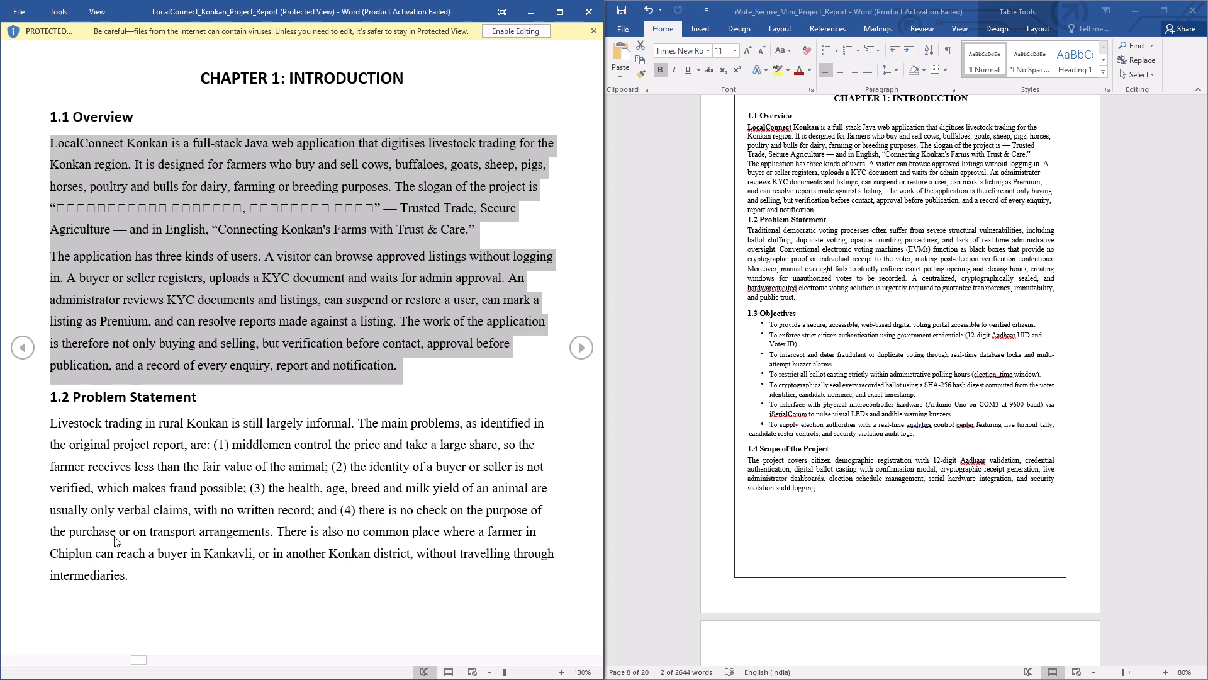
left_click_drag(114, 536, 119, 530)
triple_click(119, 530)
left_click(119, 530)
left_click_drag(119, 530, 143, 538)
Reopen the LocalConnect Konkan project report in an editable window instead of Protected View.
double_click(228, 354)
left_click(771, 349)
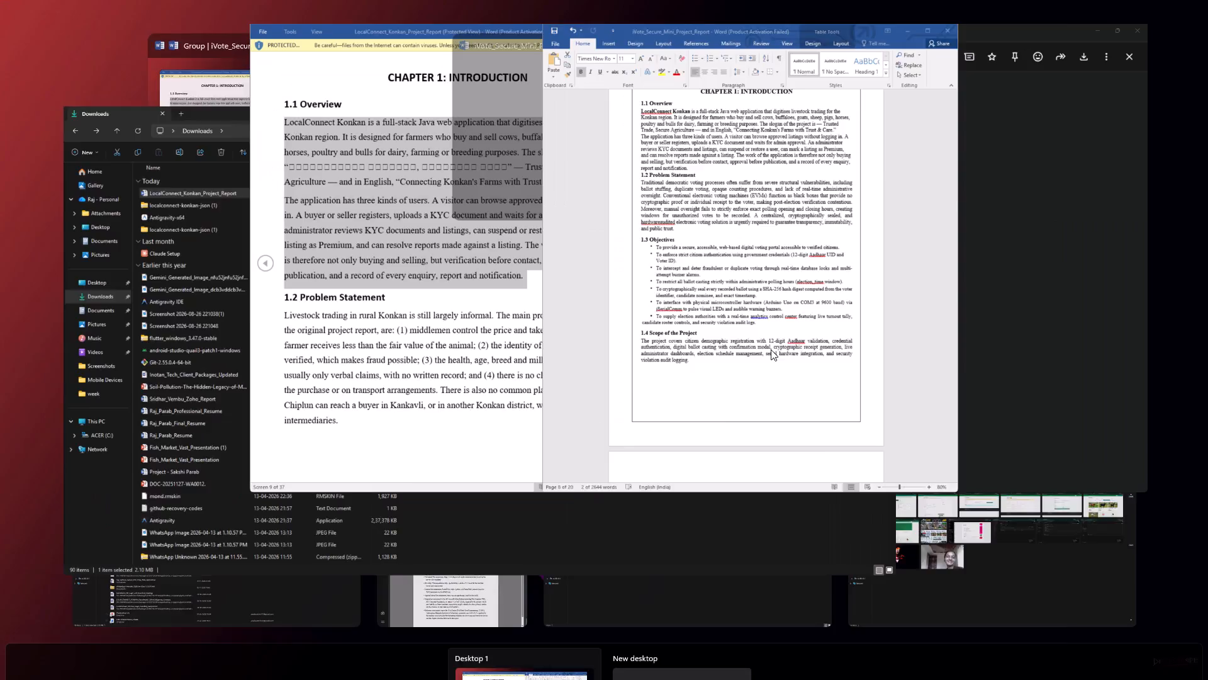
Enable editing of the LocalConnect Konkan project report that is open in Protected View.
triple_click(347, 493)
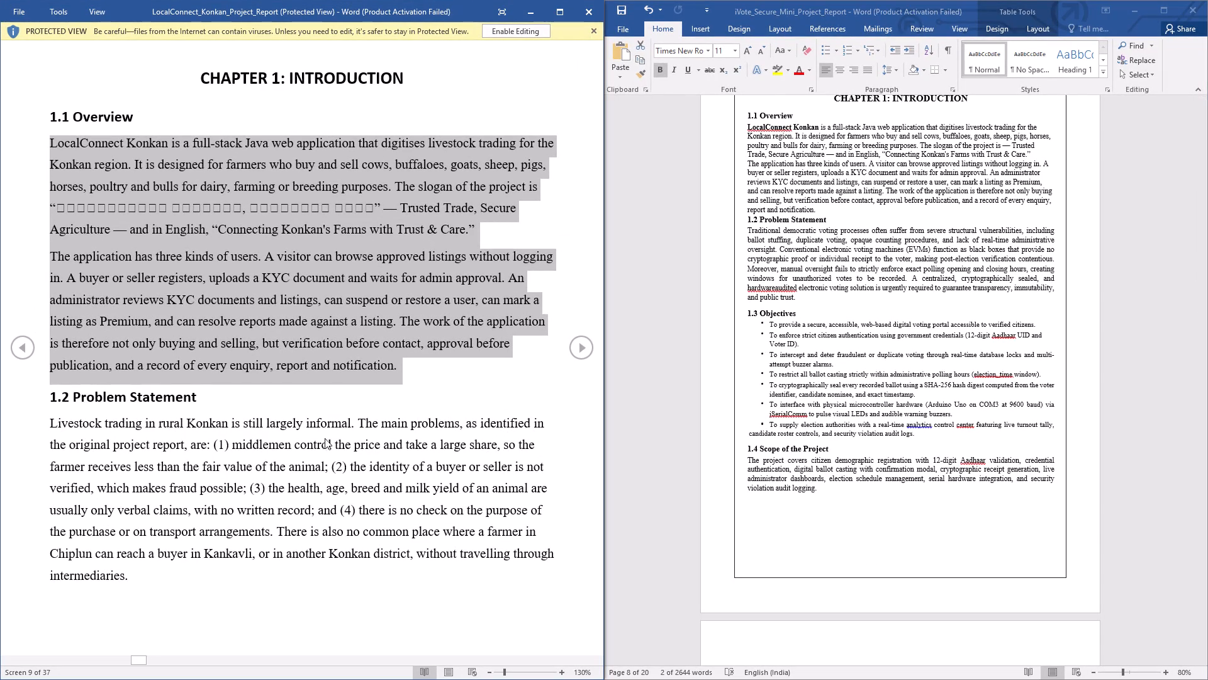
left_click_drag(313, 350, 377, 445)
triple_click(377, 445)
double_click(522, 30)
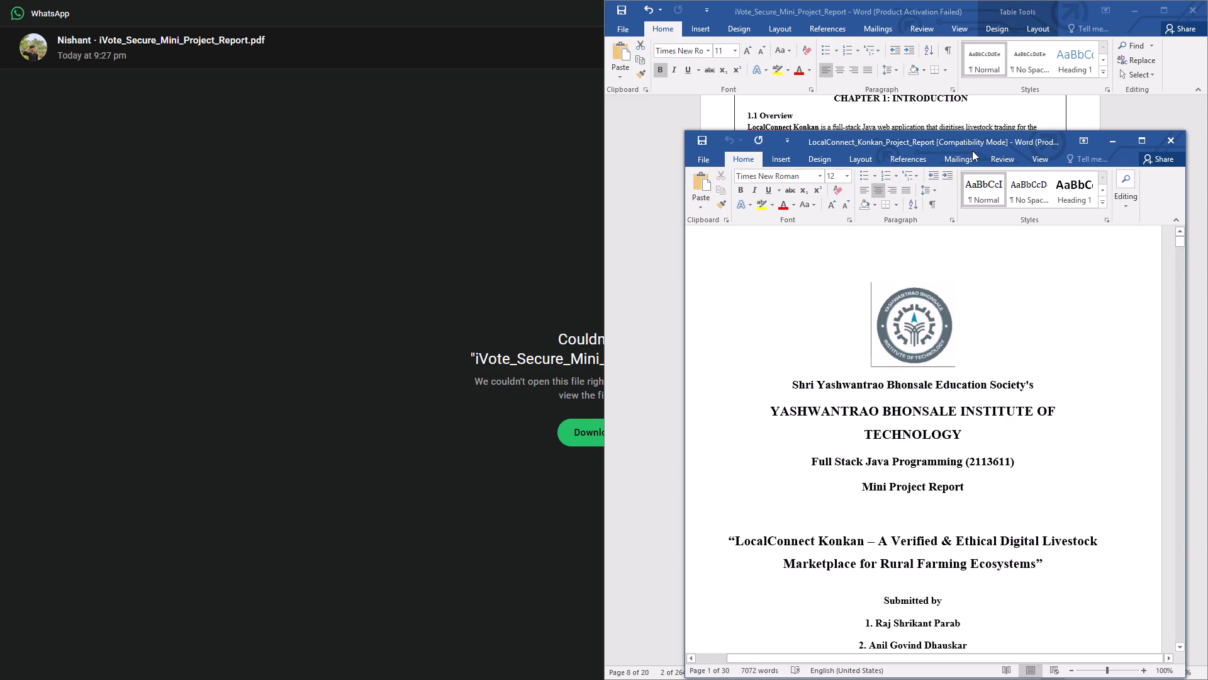
Snap the editable LocalConnect Konkan report window to half the screen, side by side with the iVote Secure report.
left_click_drag(970, 149, 937, 142)
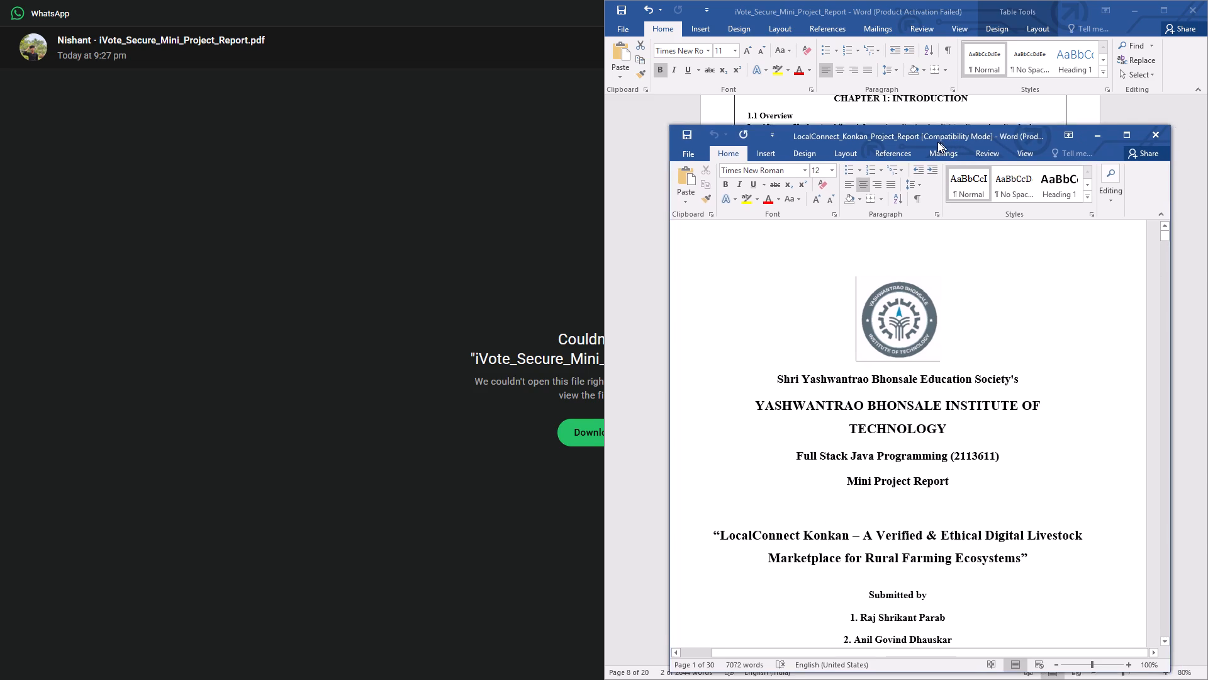
left_click_drag(937, 142, 374, 42)
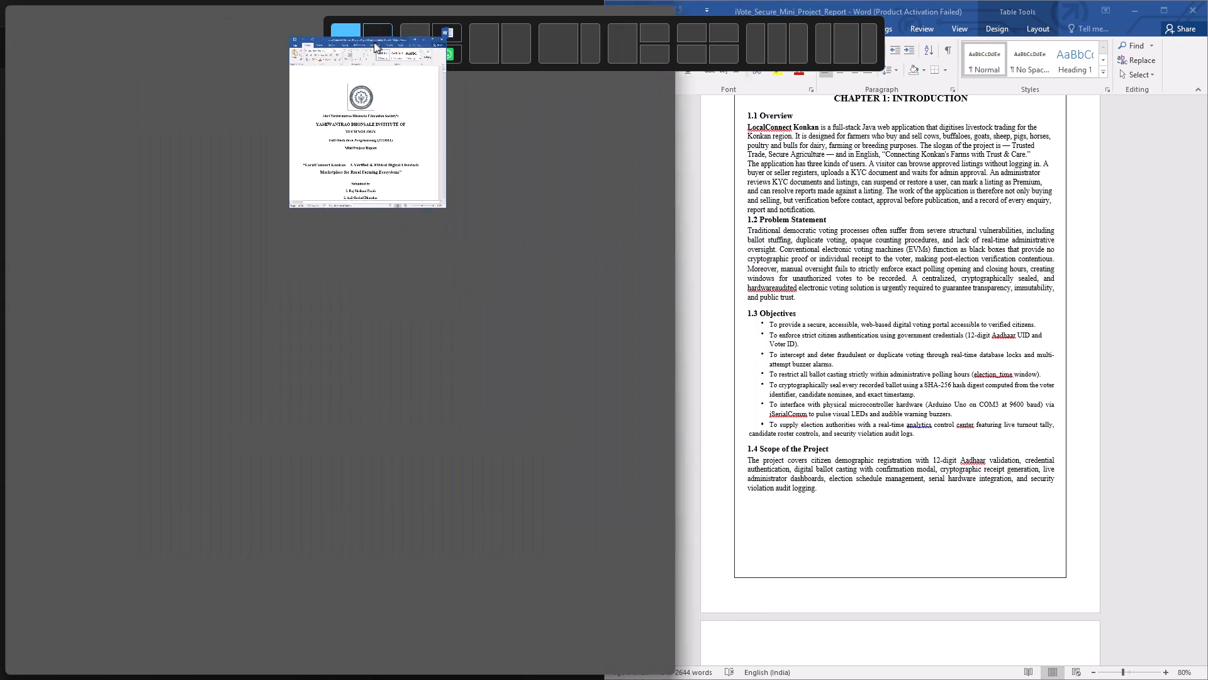
left_click_drag(374, 42, 315, 30)
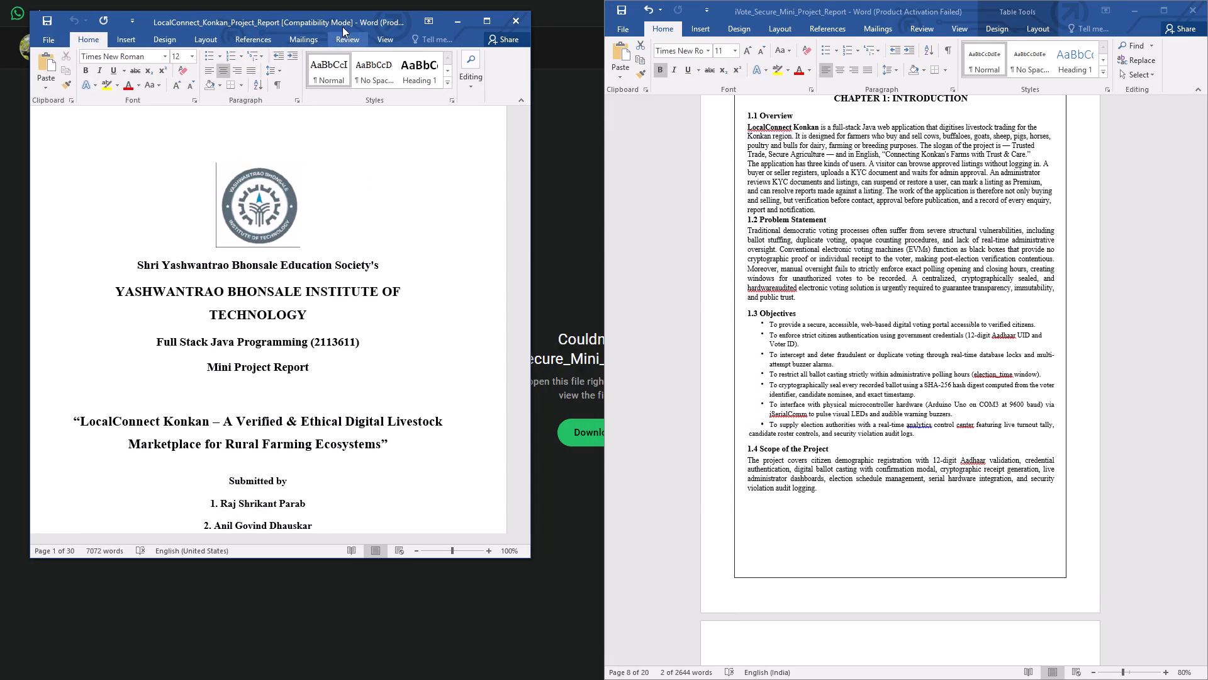
left_click_drag(345, 18, 391, 0)
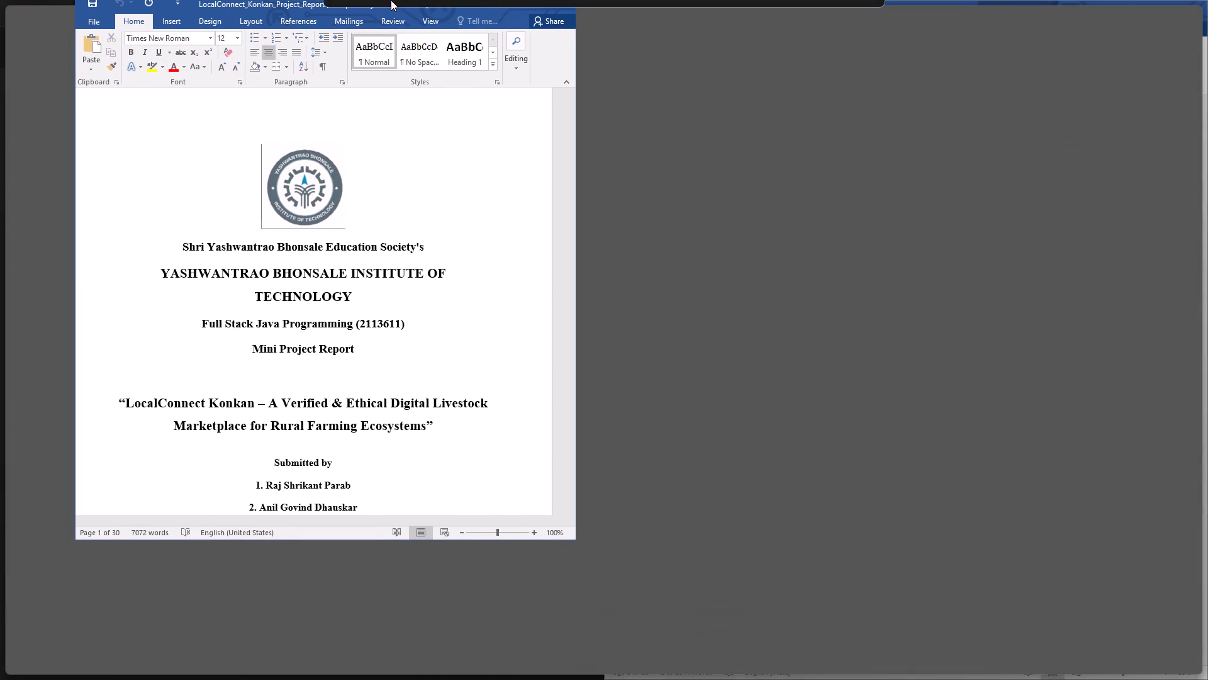
left_click_drag(391, 0, 423, 40)
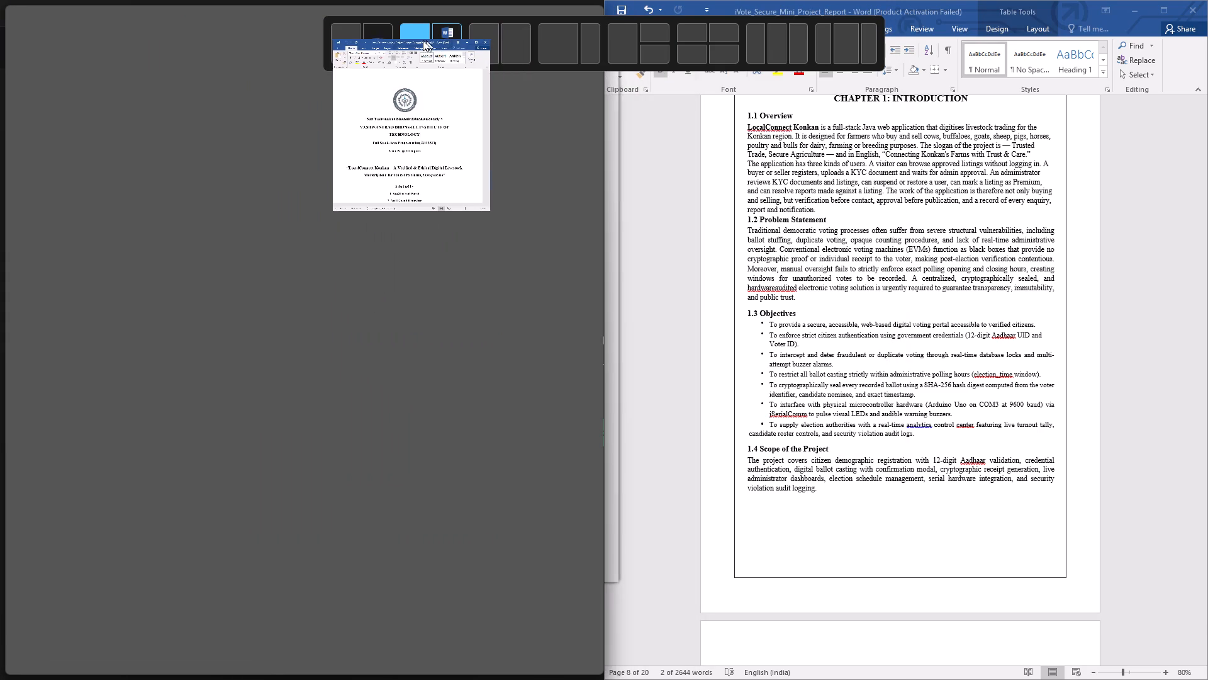
left_click_drag(423, 40, 373, 43)
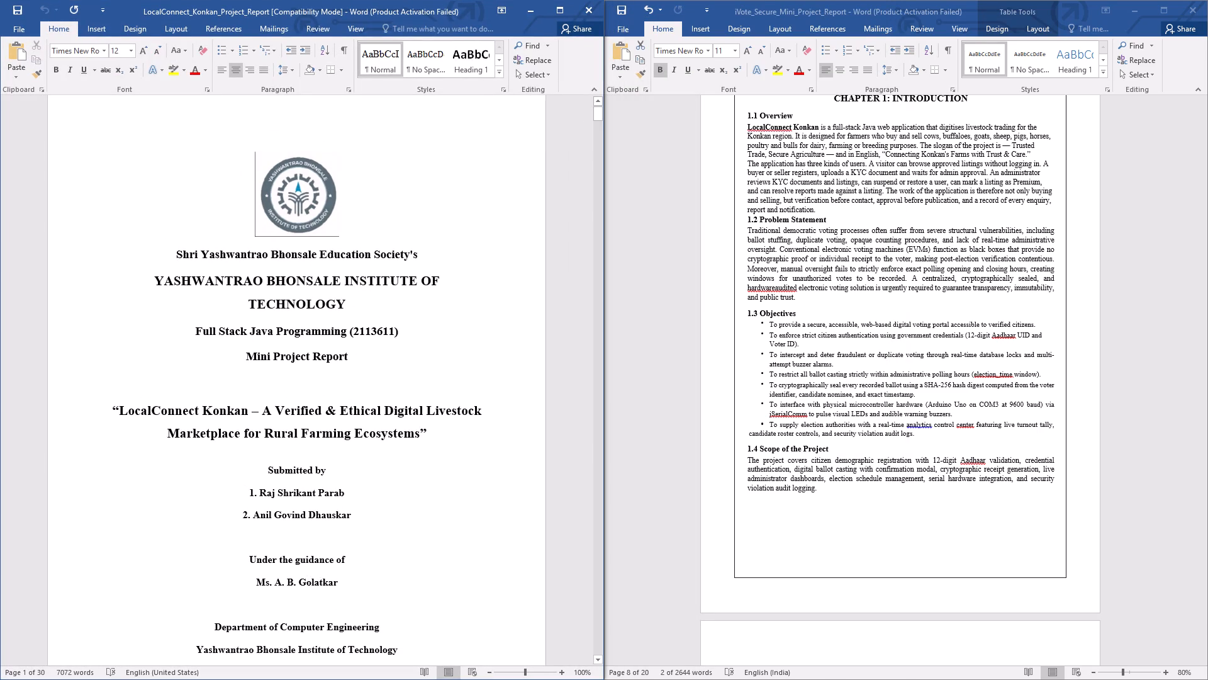
Replace the 1.2 Problem Statement paragraph in the iVote Secure report with the one copied from the LocalConnect Konkan report.
scroll(368, 258, "down", 5)
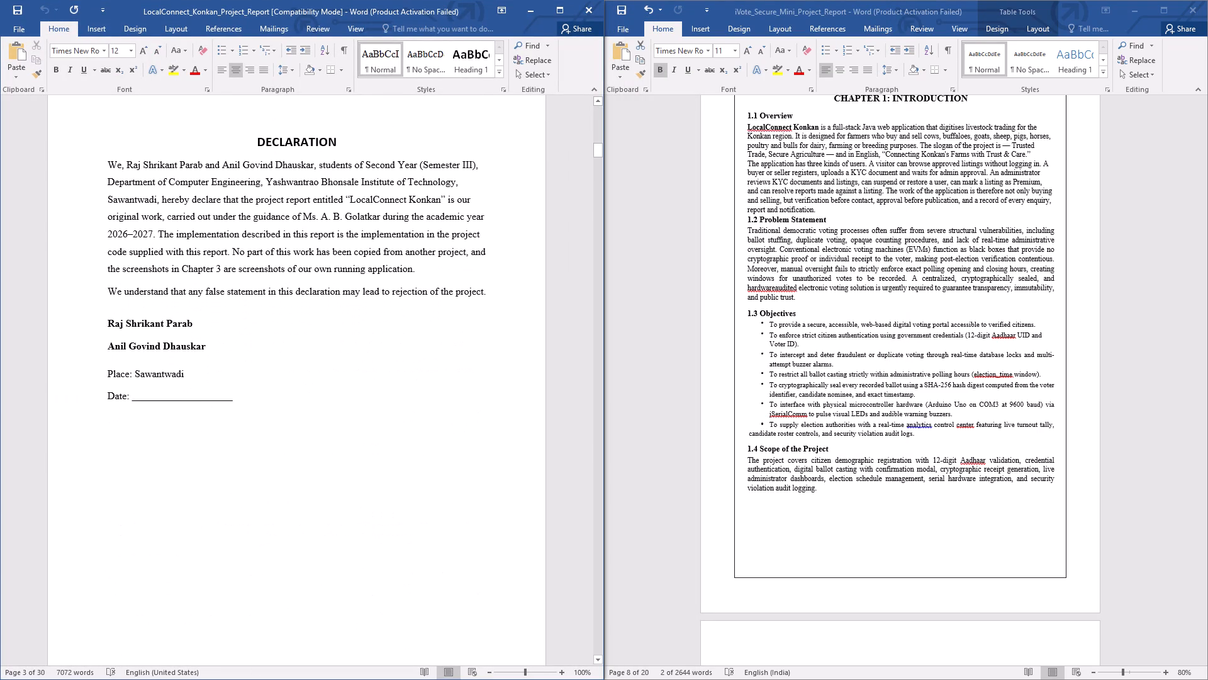
scroll(368, 258, "down", 6)
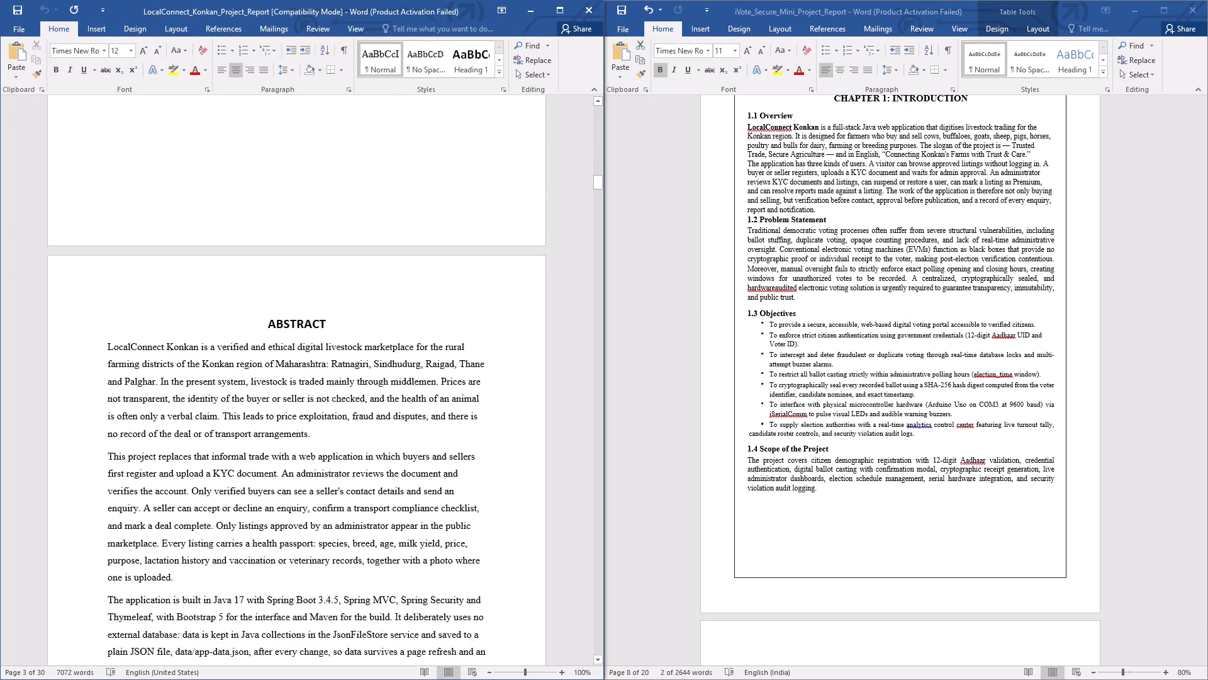
scroll(368, 258, "down", 3)
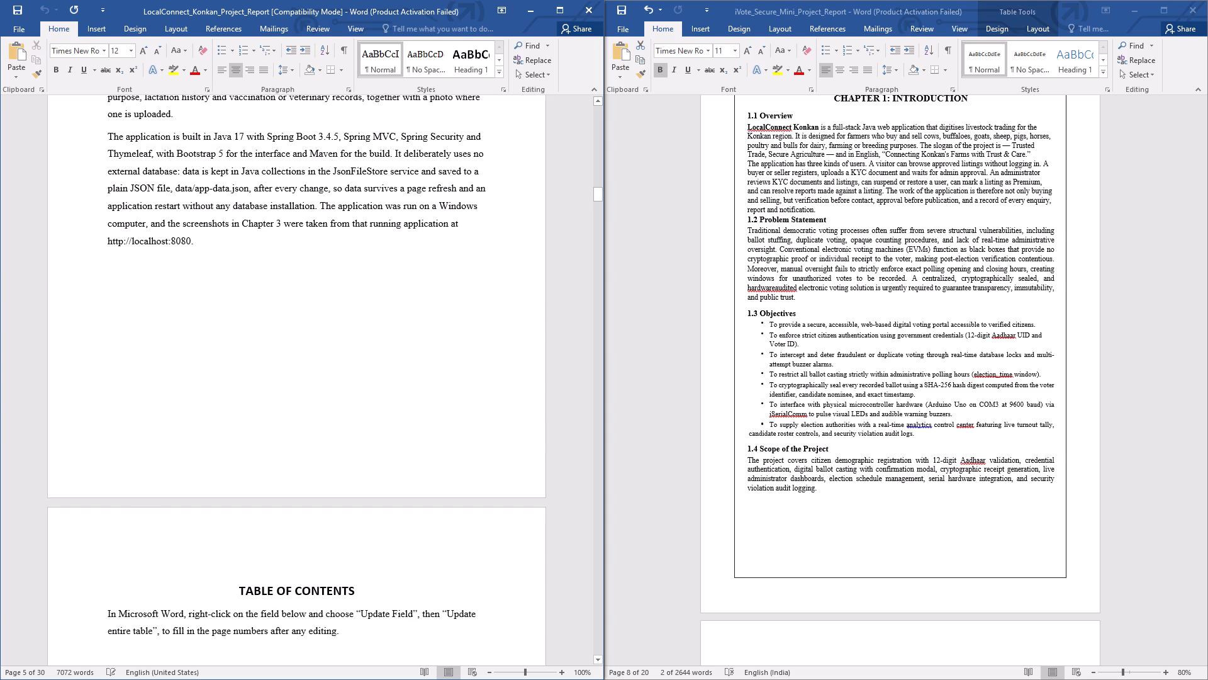
scroll(368, 258, "down", 3)
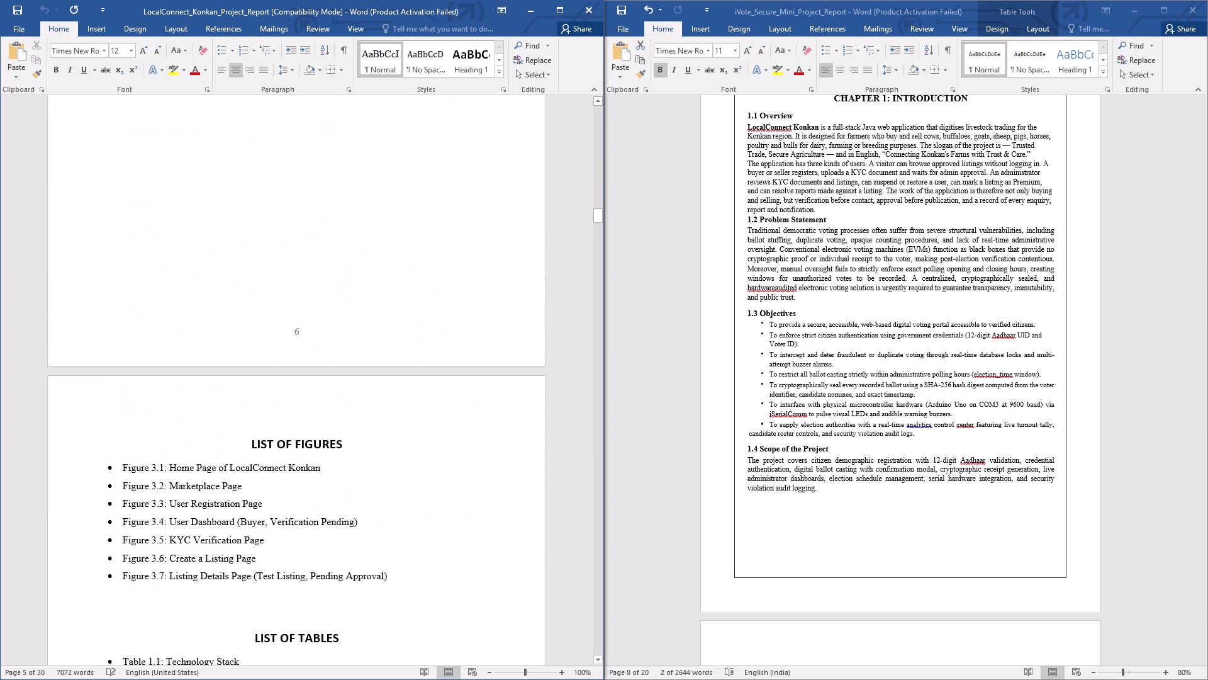
scroll(368, 258, "down", 3)
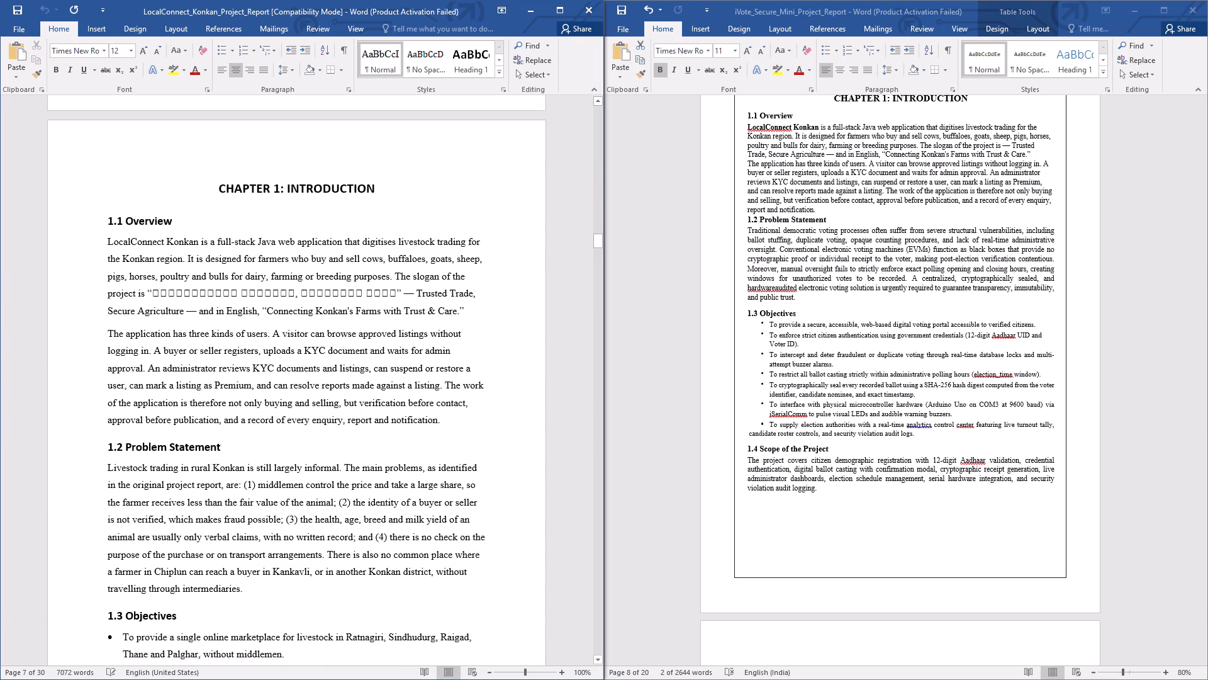
scroll(368, 258, "down", 1)
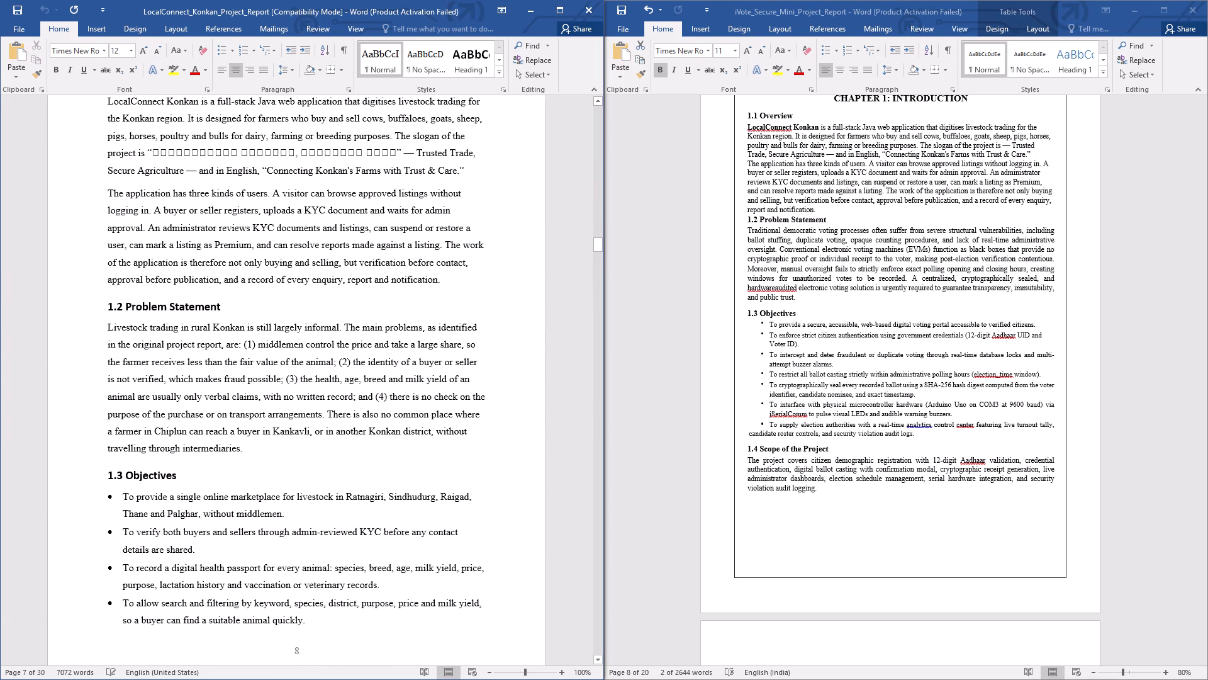
left_click_drag(249, 453, 94, 326)
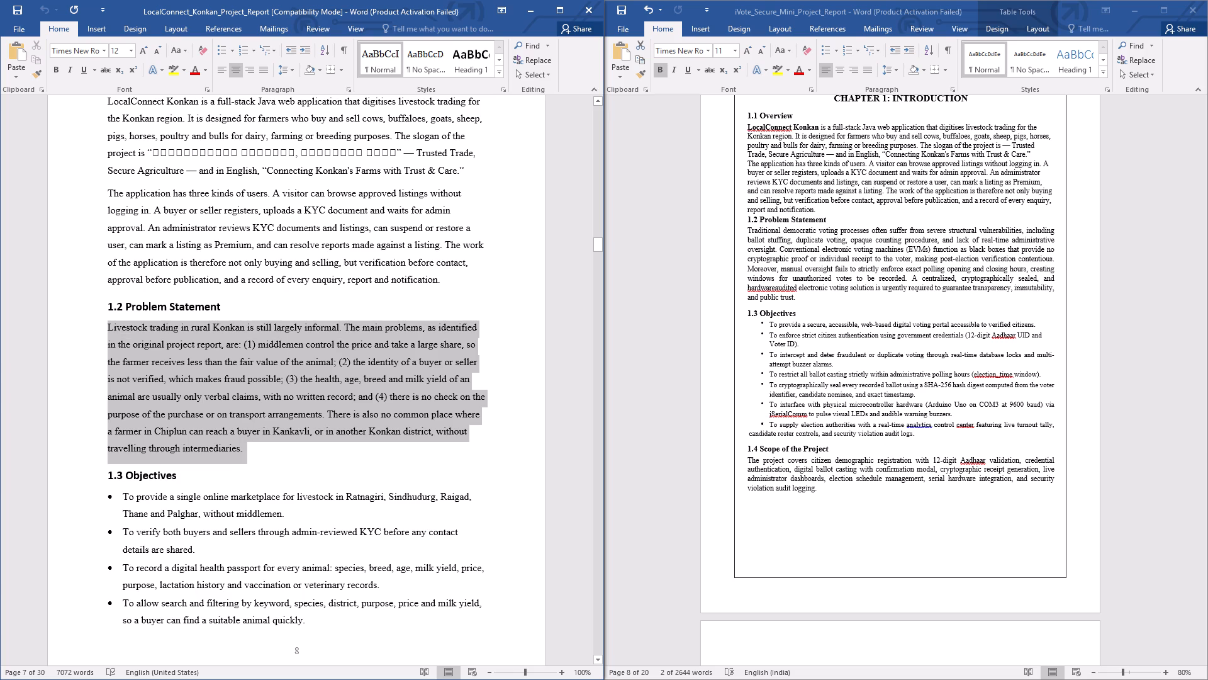
left_click_drag(94, 326, 26, 331)
key("ctrl+c")
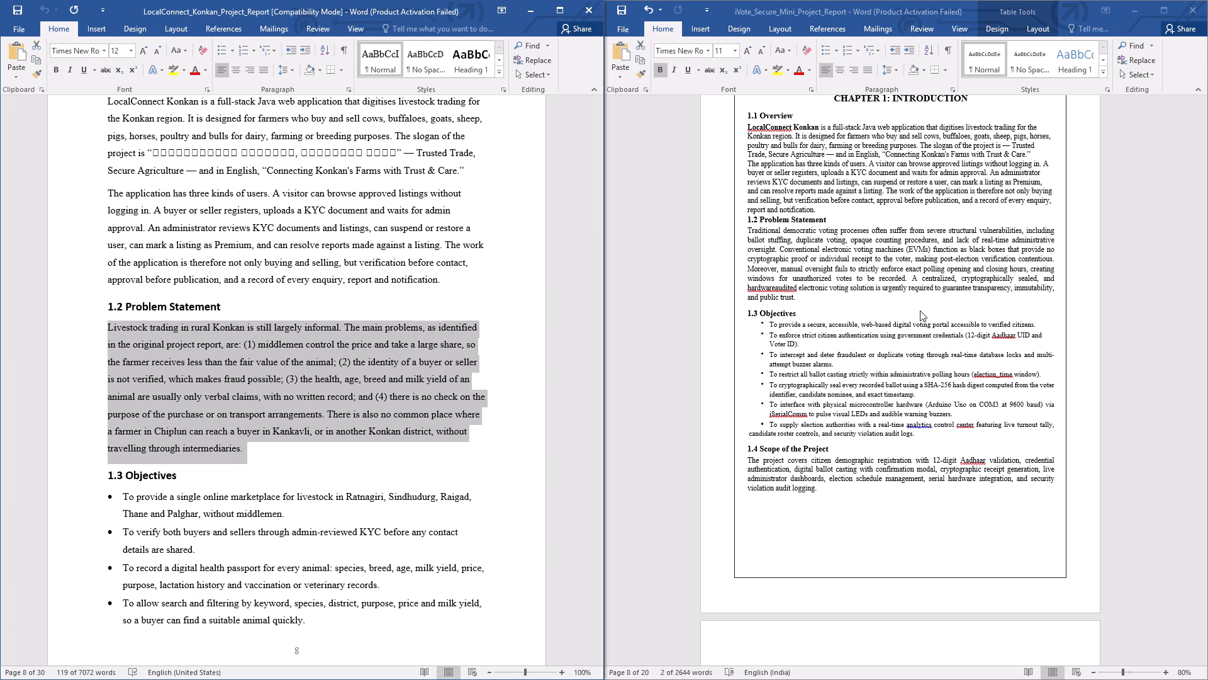
left_click(799, 300)
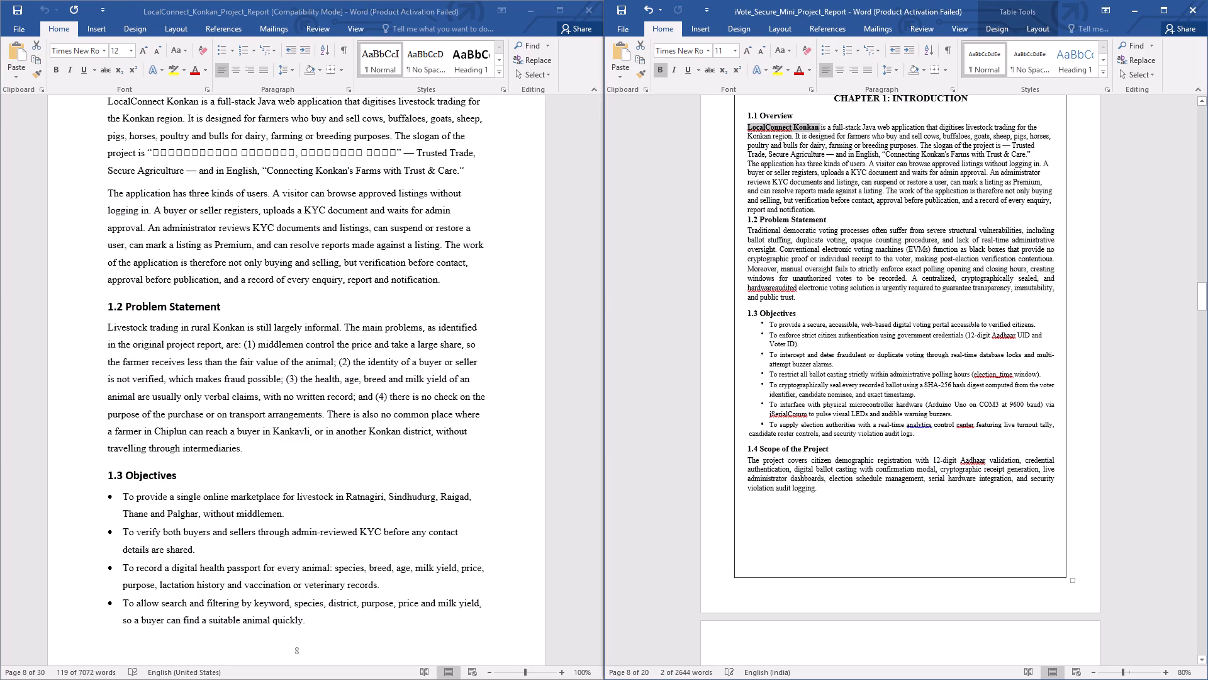
left_click_drag(797, 297, 762, 269)
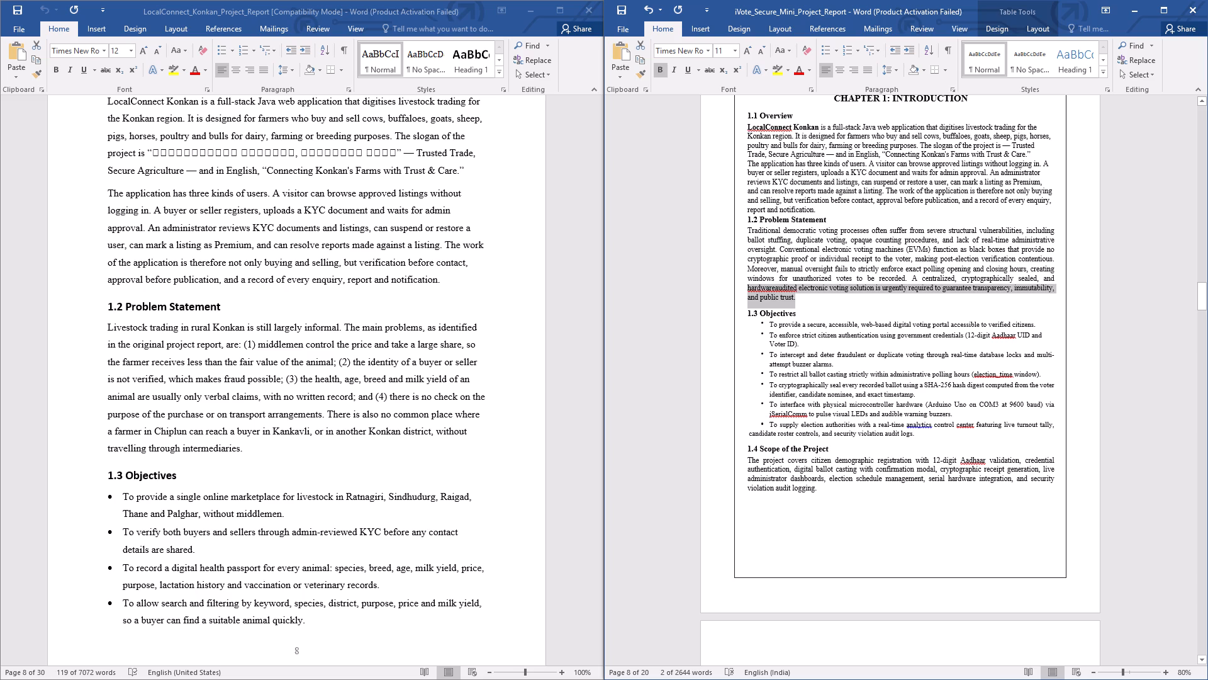
left_click_drag(762, 269, 749, 234)
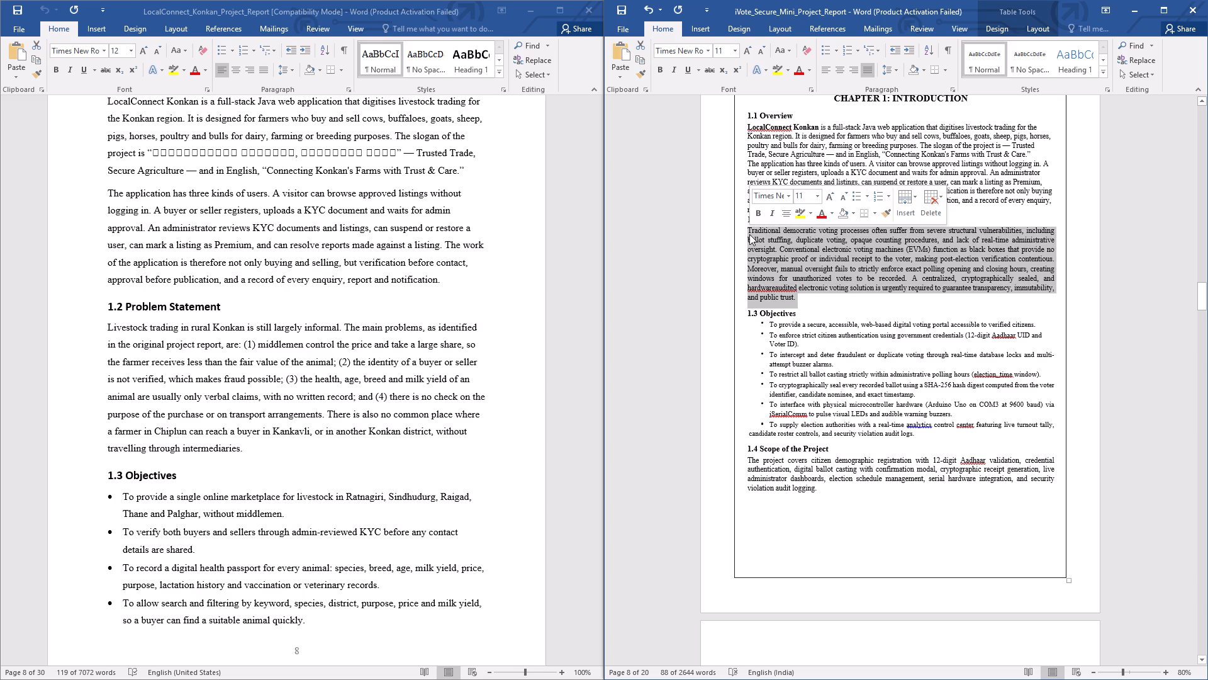
key("ctrl+v")
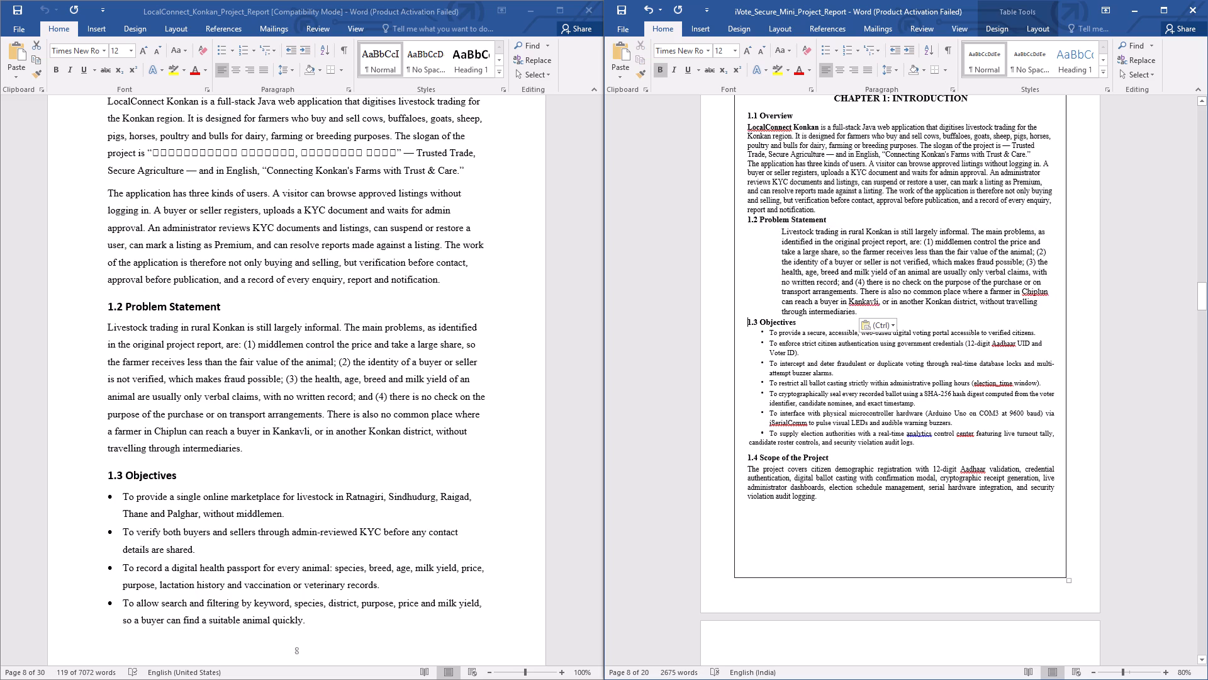
Remove the left indent from the 1.2 Problem Statement paragraph so it lines up with its heading.
left_click(781, 235)
key("BackSpace")
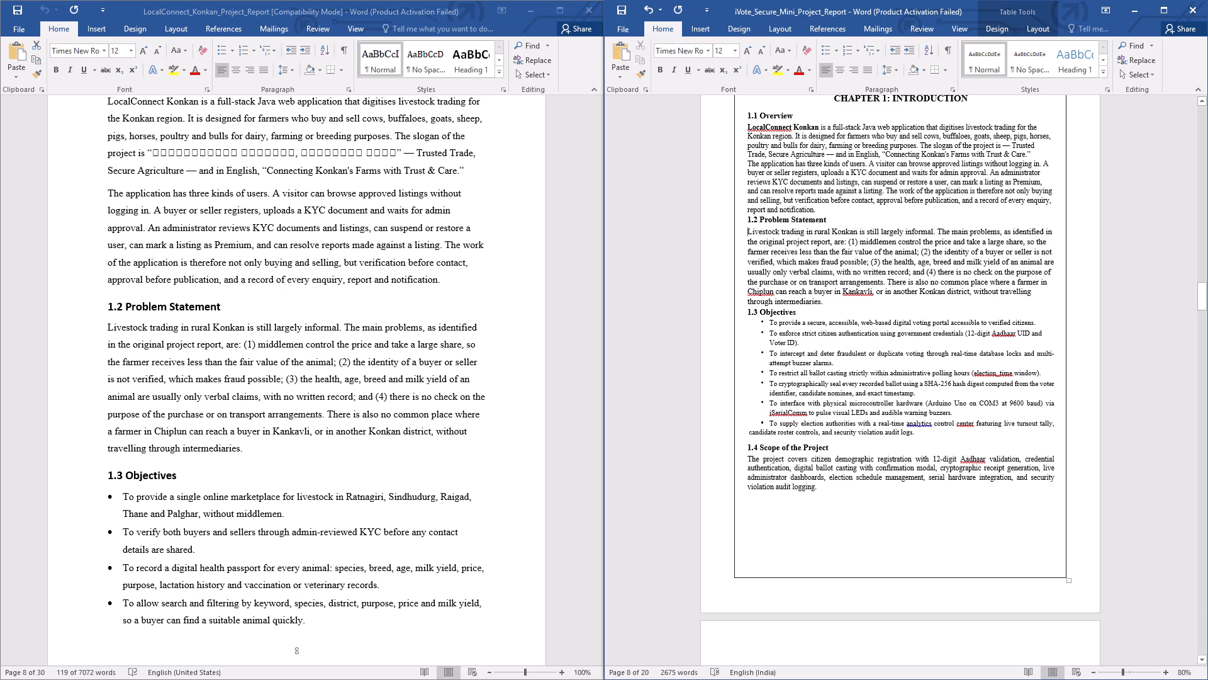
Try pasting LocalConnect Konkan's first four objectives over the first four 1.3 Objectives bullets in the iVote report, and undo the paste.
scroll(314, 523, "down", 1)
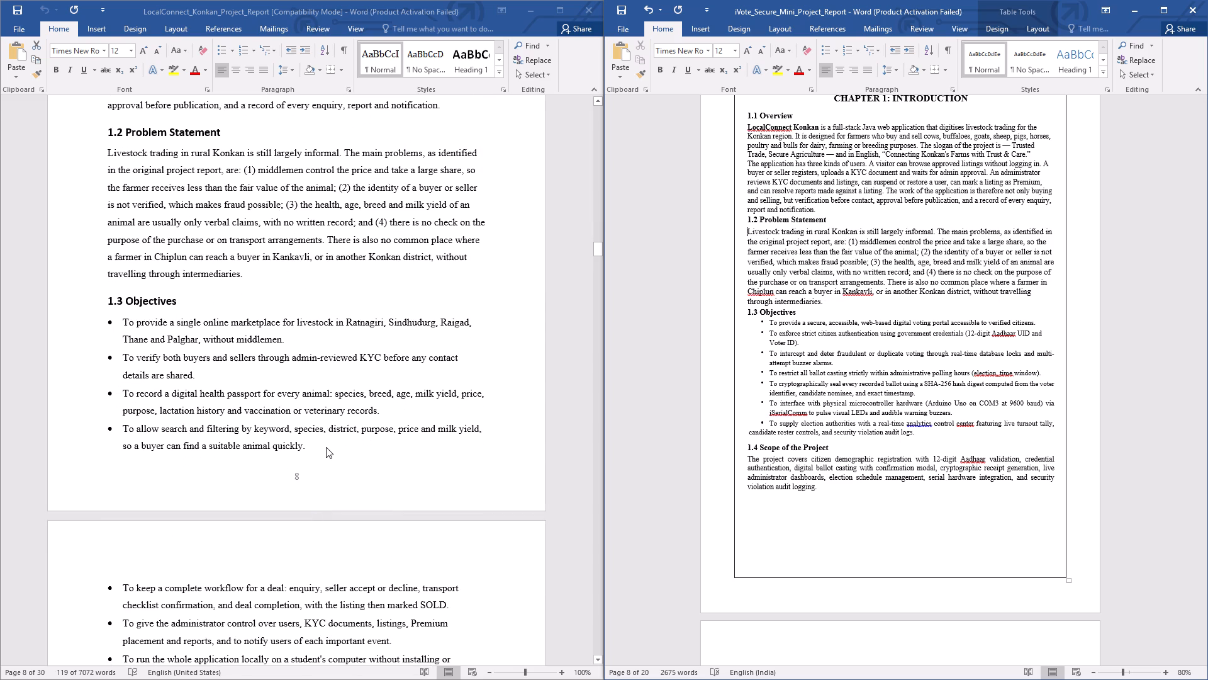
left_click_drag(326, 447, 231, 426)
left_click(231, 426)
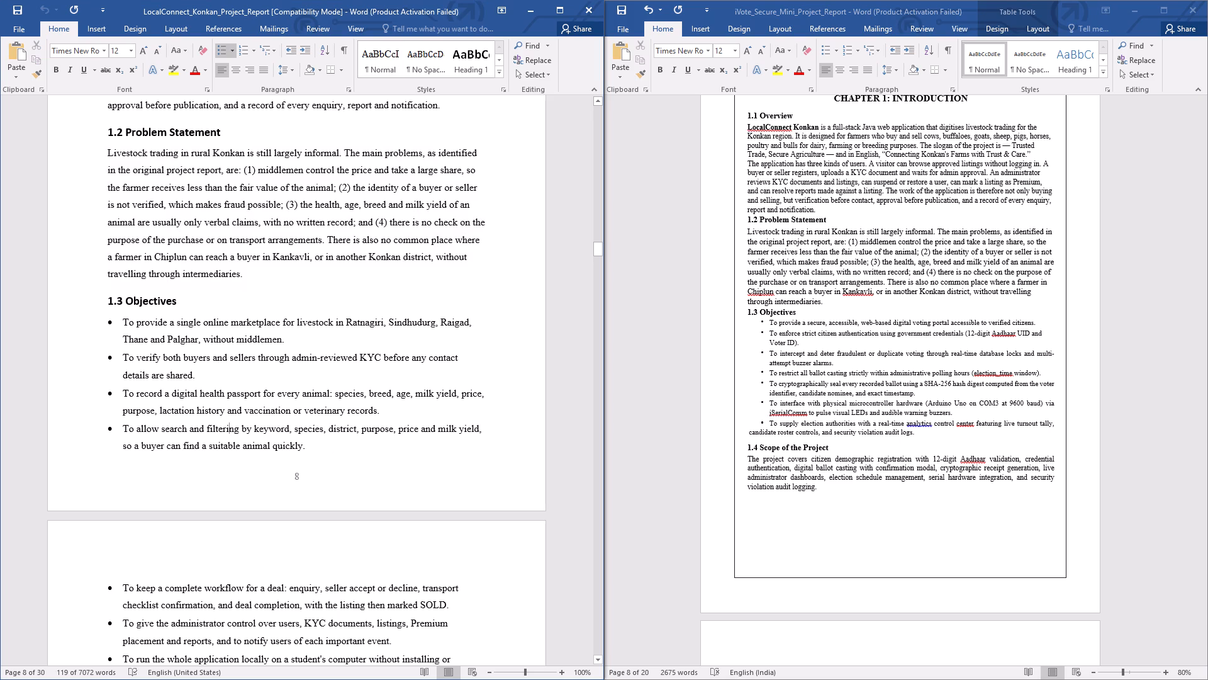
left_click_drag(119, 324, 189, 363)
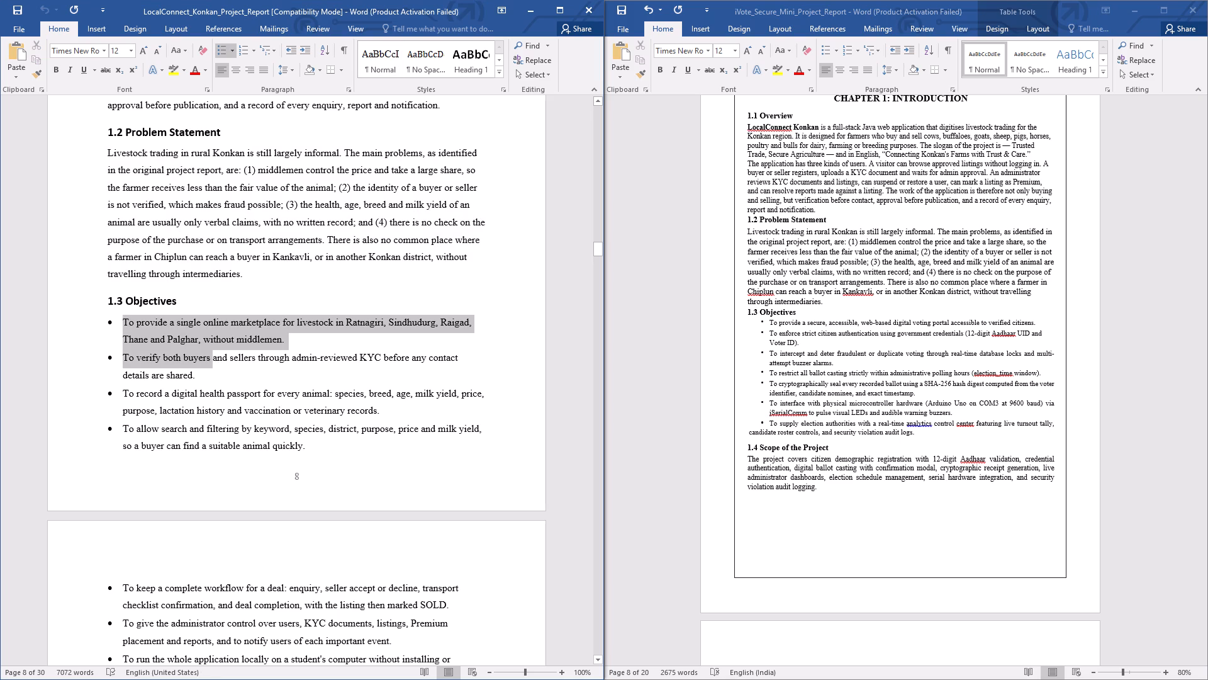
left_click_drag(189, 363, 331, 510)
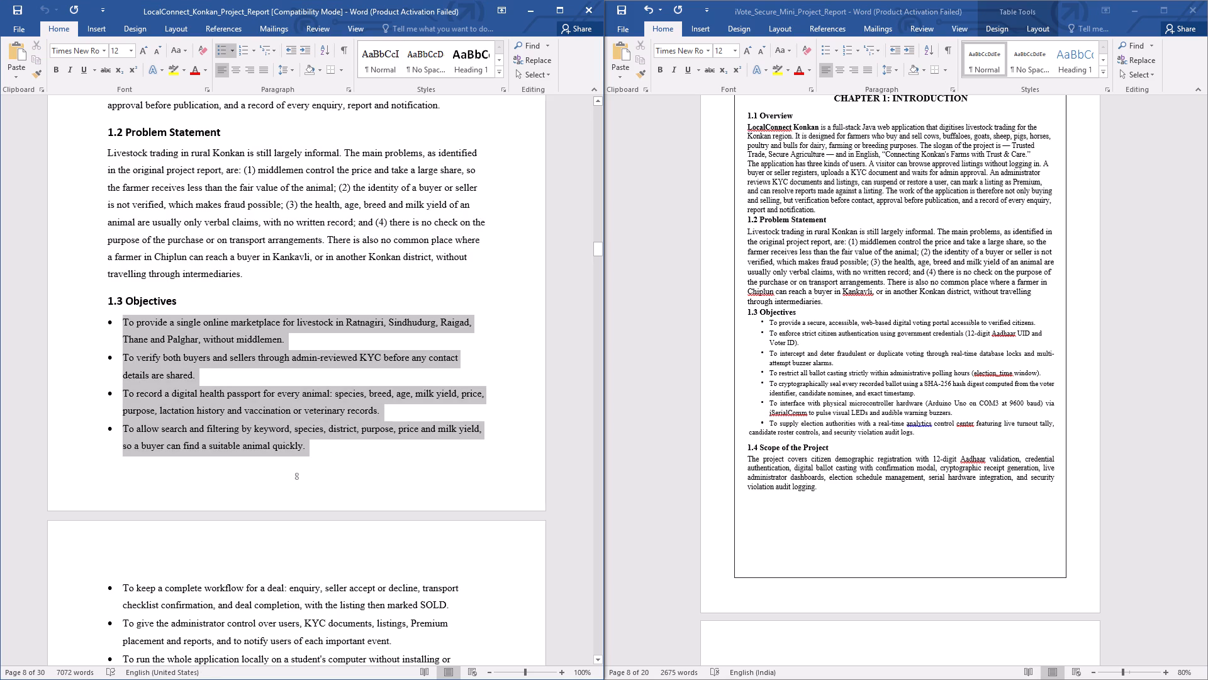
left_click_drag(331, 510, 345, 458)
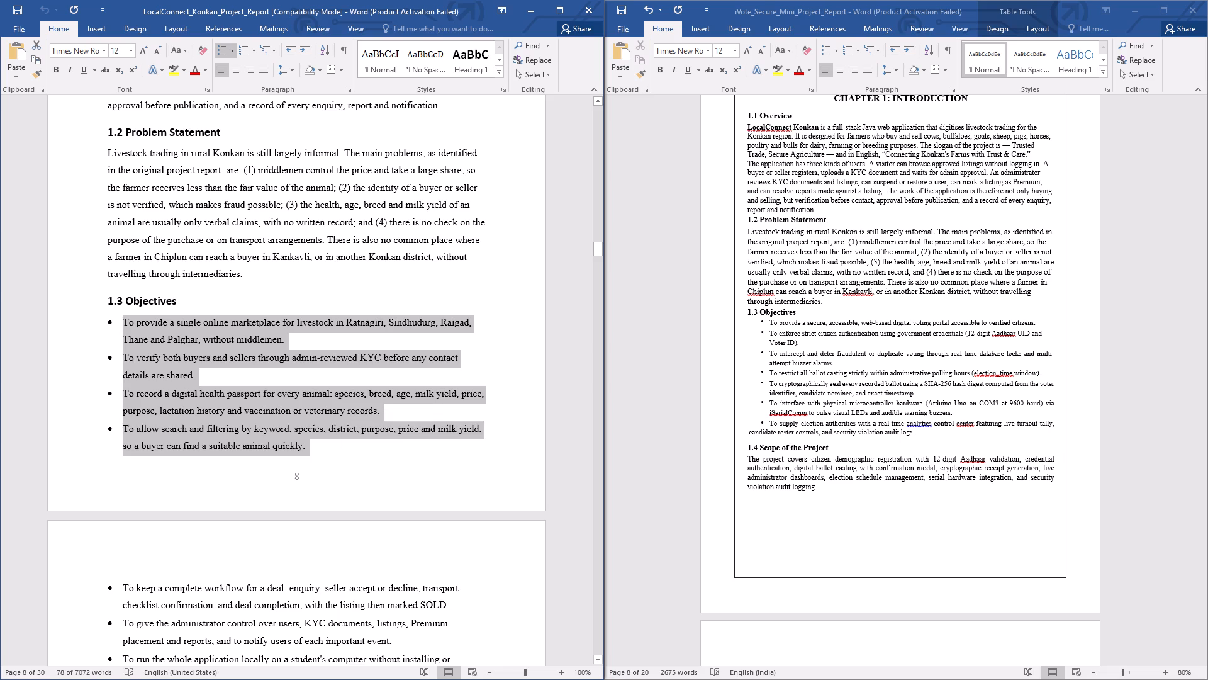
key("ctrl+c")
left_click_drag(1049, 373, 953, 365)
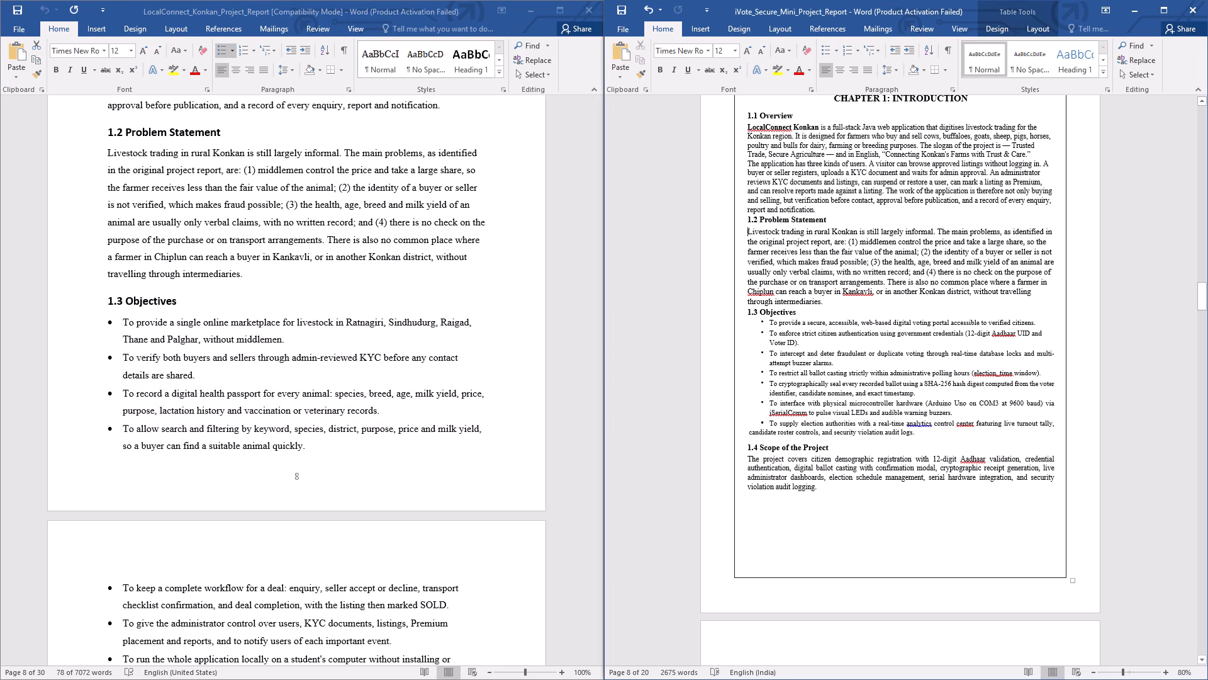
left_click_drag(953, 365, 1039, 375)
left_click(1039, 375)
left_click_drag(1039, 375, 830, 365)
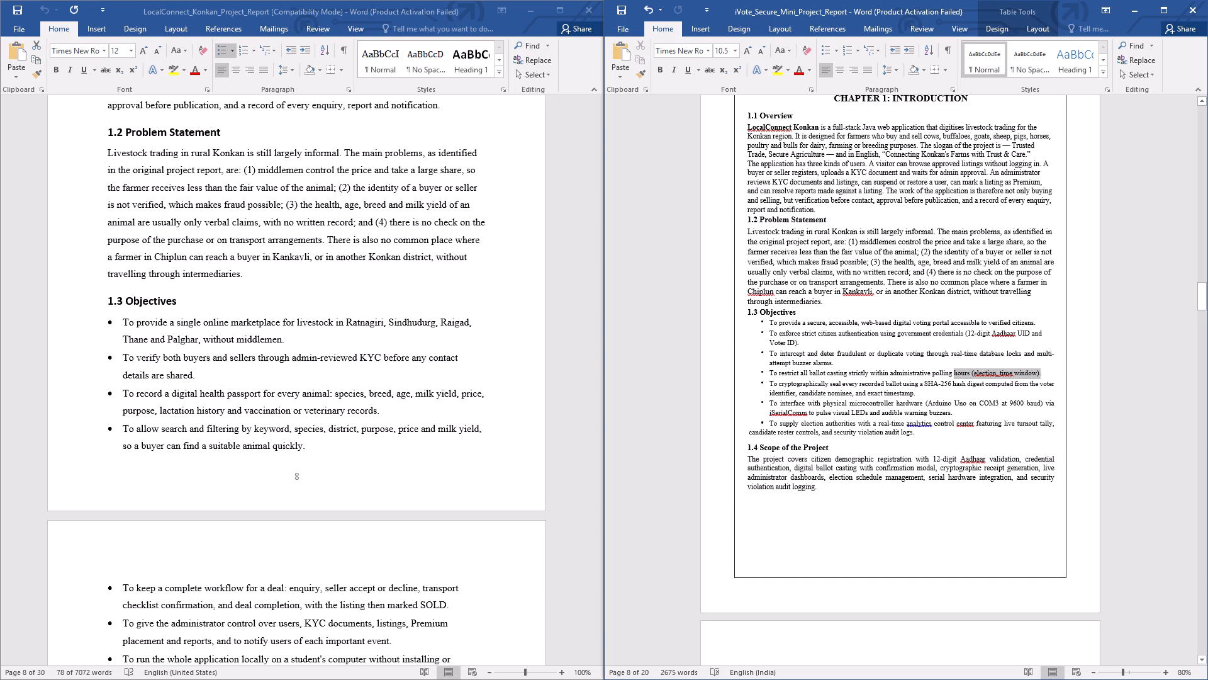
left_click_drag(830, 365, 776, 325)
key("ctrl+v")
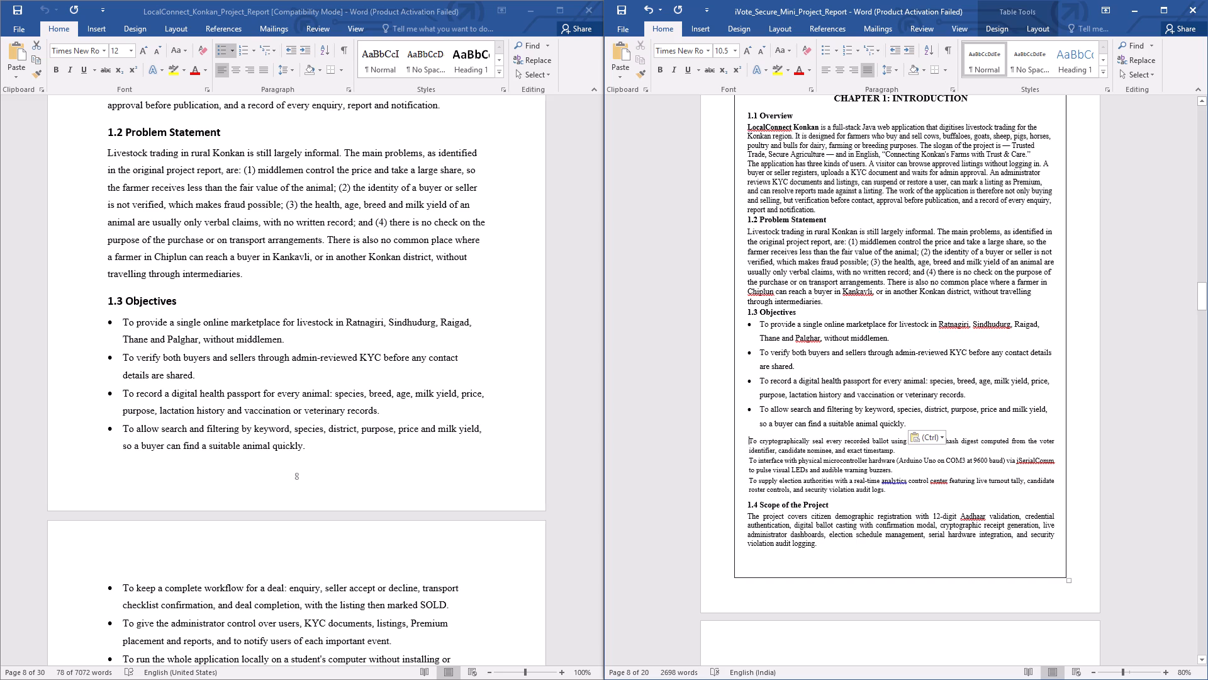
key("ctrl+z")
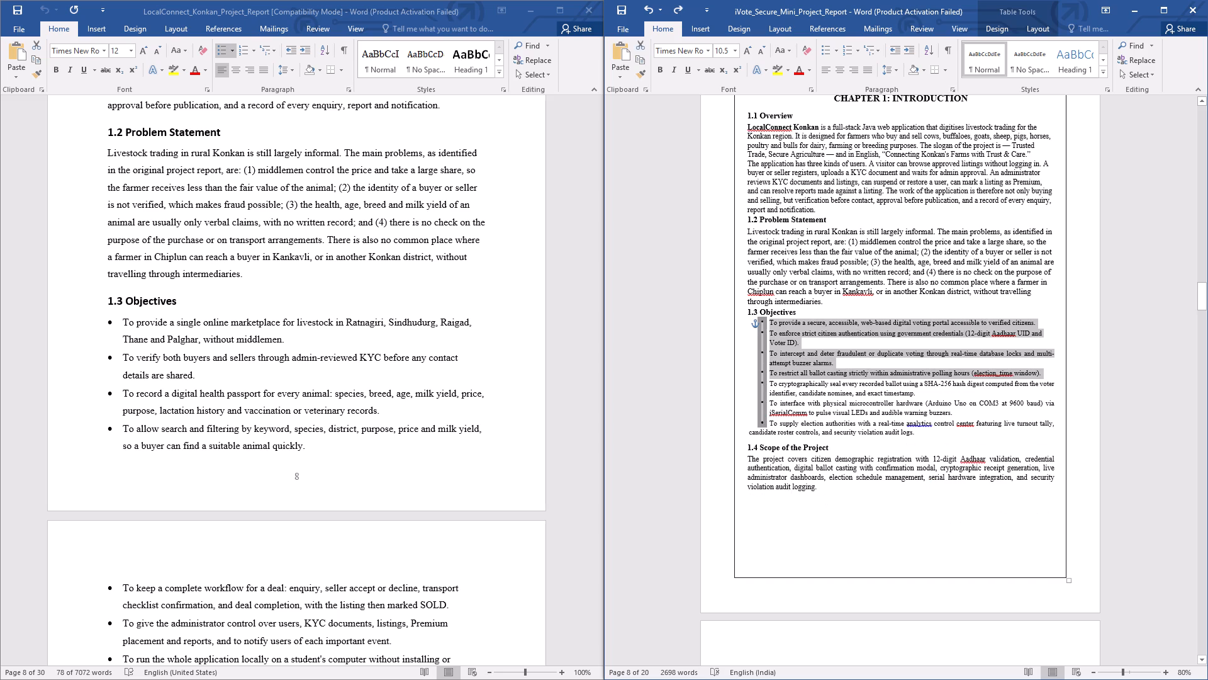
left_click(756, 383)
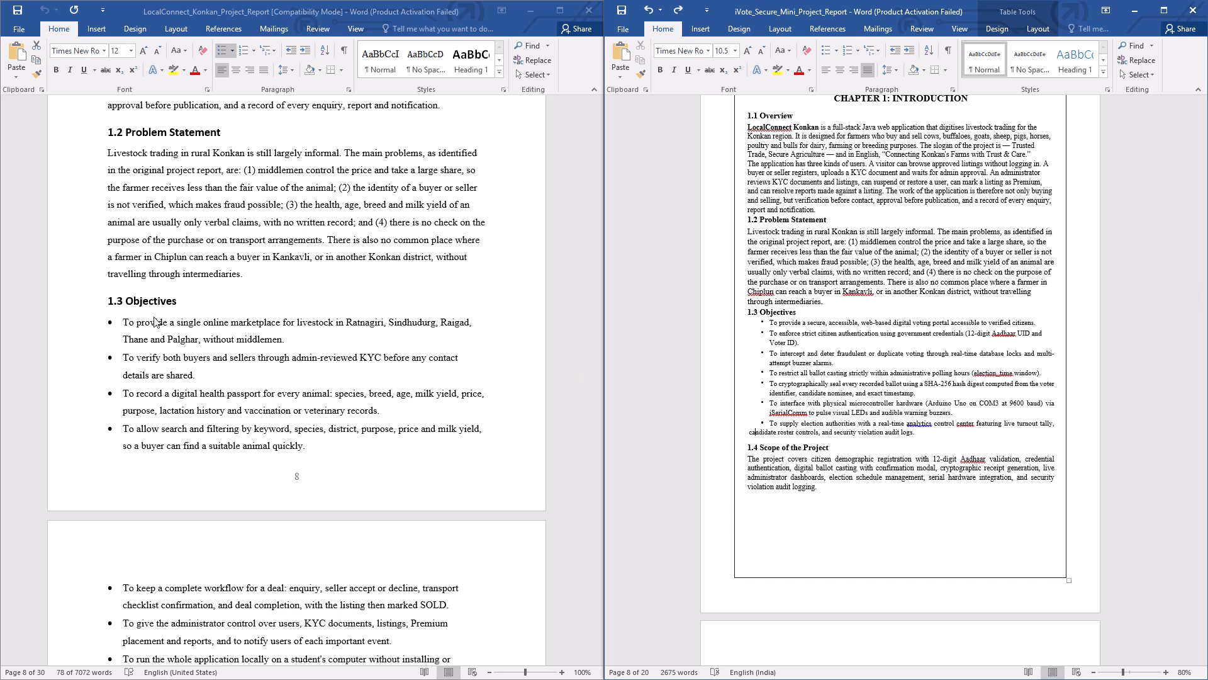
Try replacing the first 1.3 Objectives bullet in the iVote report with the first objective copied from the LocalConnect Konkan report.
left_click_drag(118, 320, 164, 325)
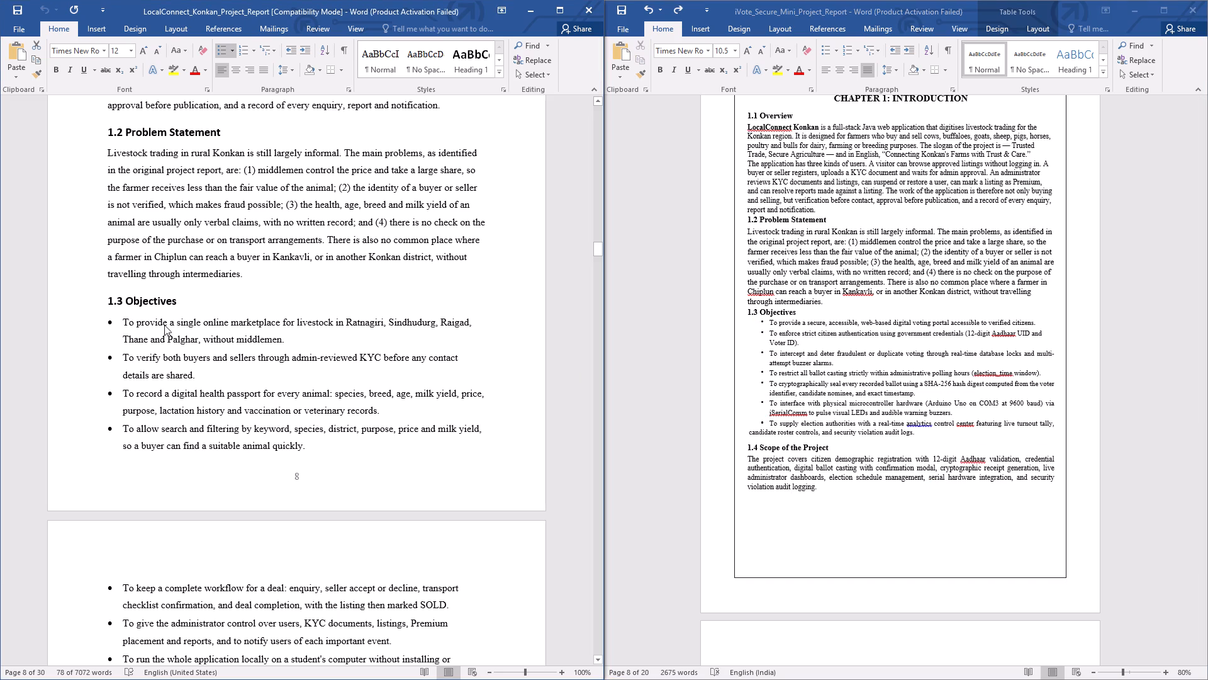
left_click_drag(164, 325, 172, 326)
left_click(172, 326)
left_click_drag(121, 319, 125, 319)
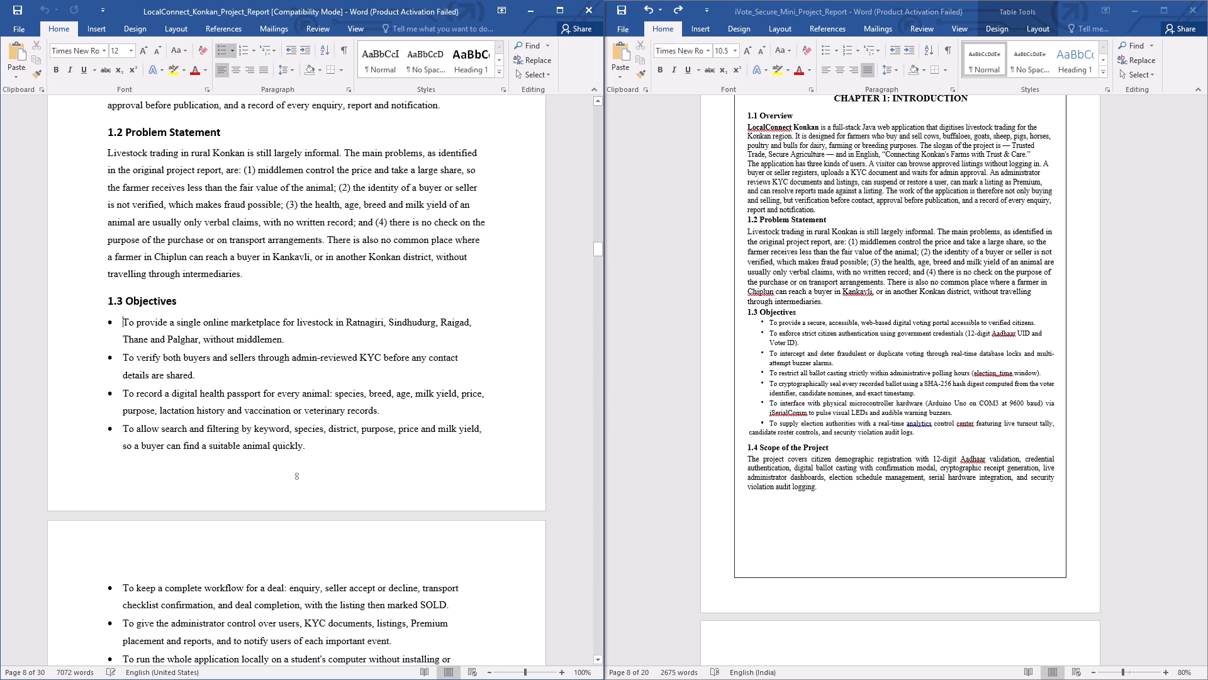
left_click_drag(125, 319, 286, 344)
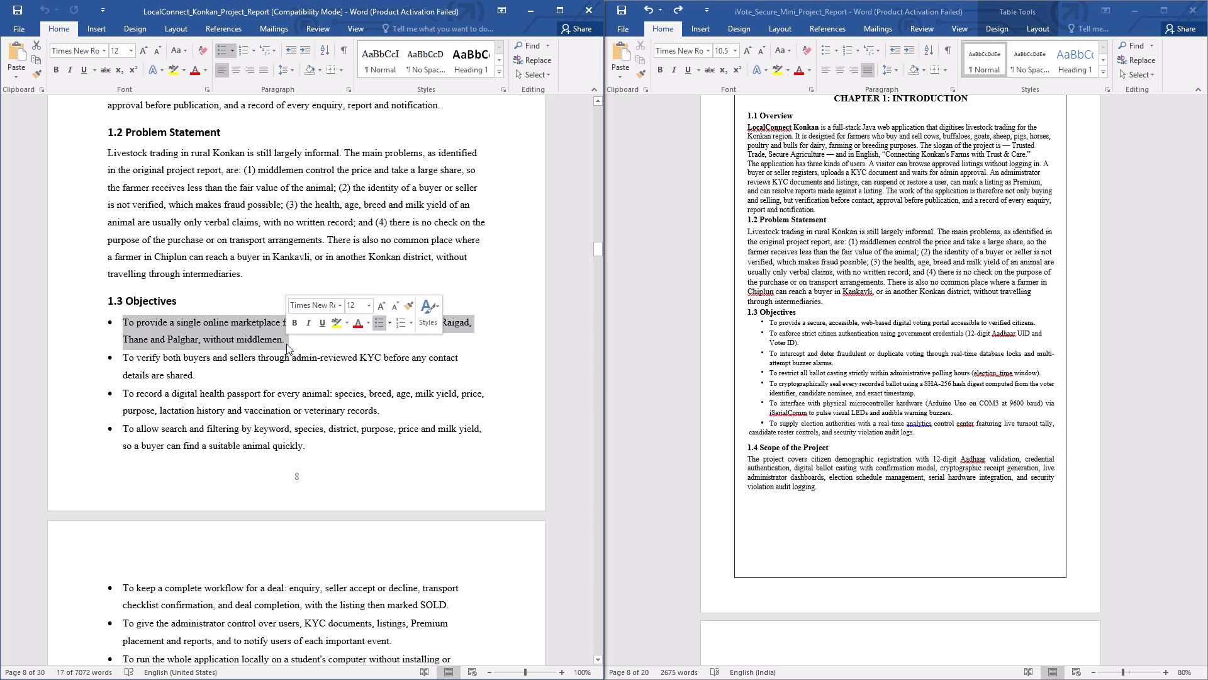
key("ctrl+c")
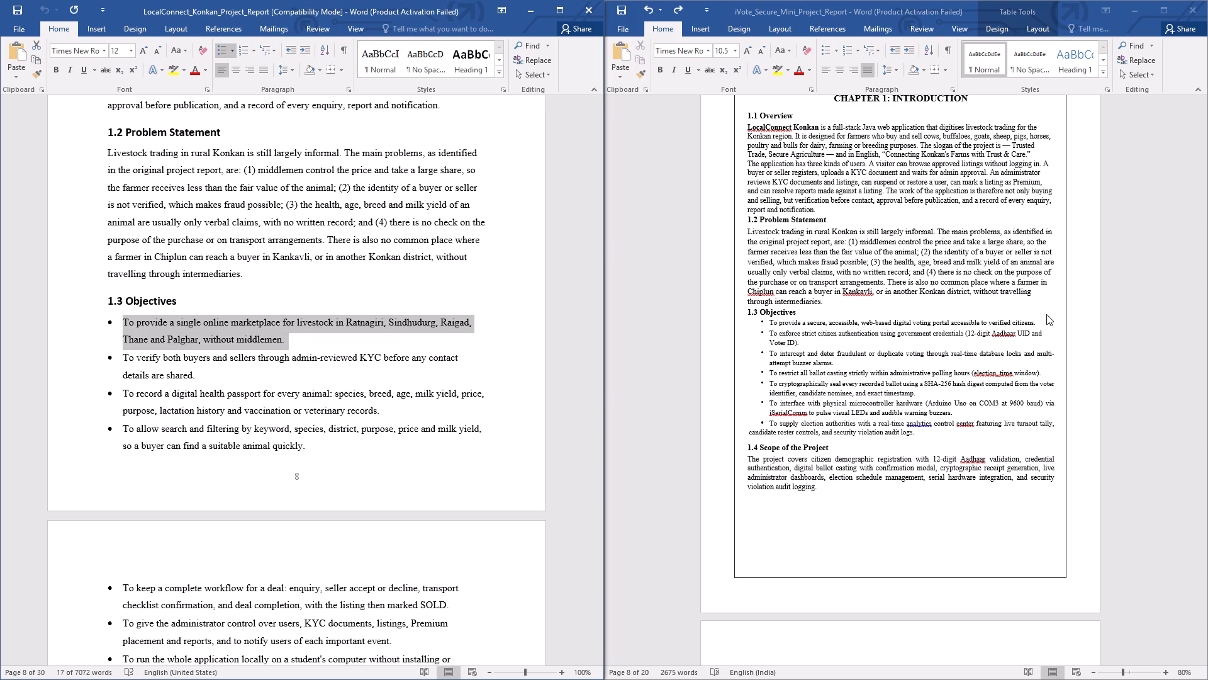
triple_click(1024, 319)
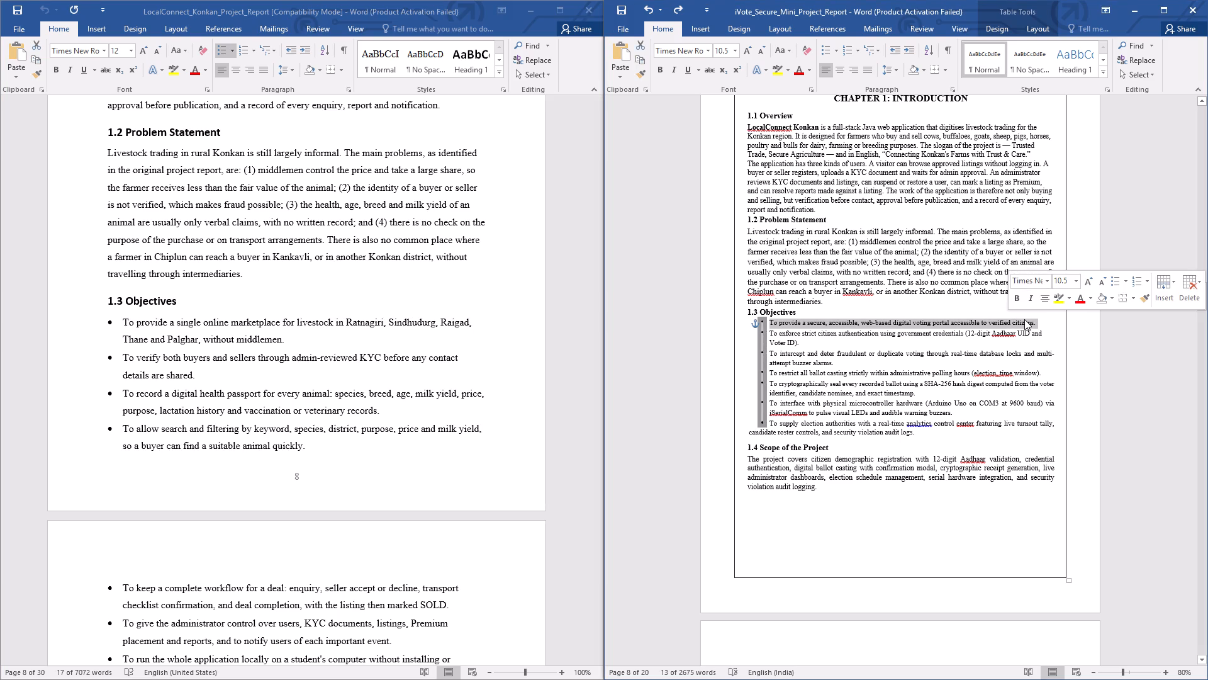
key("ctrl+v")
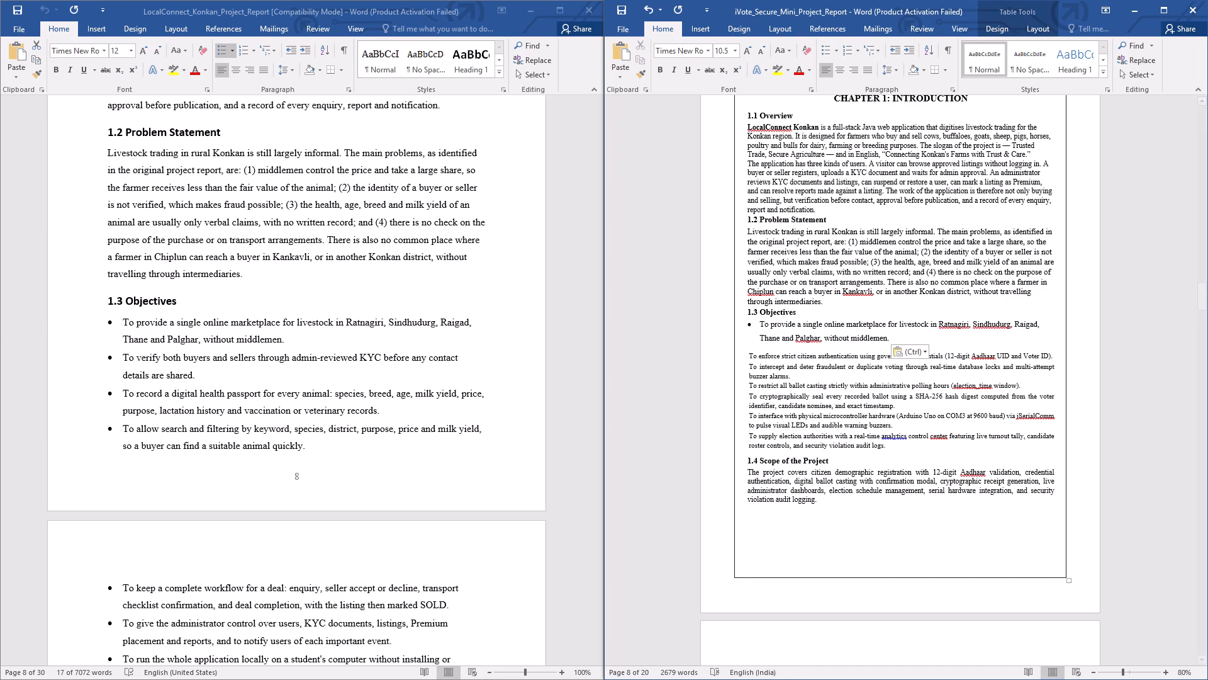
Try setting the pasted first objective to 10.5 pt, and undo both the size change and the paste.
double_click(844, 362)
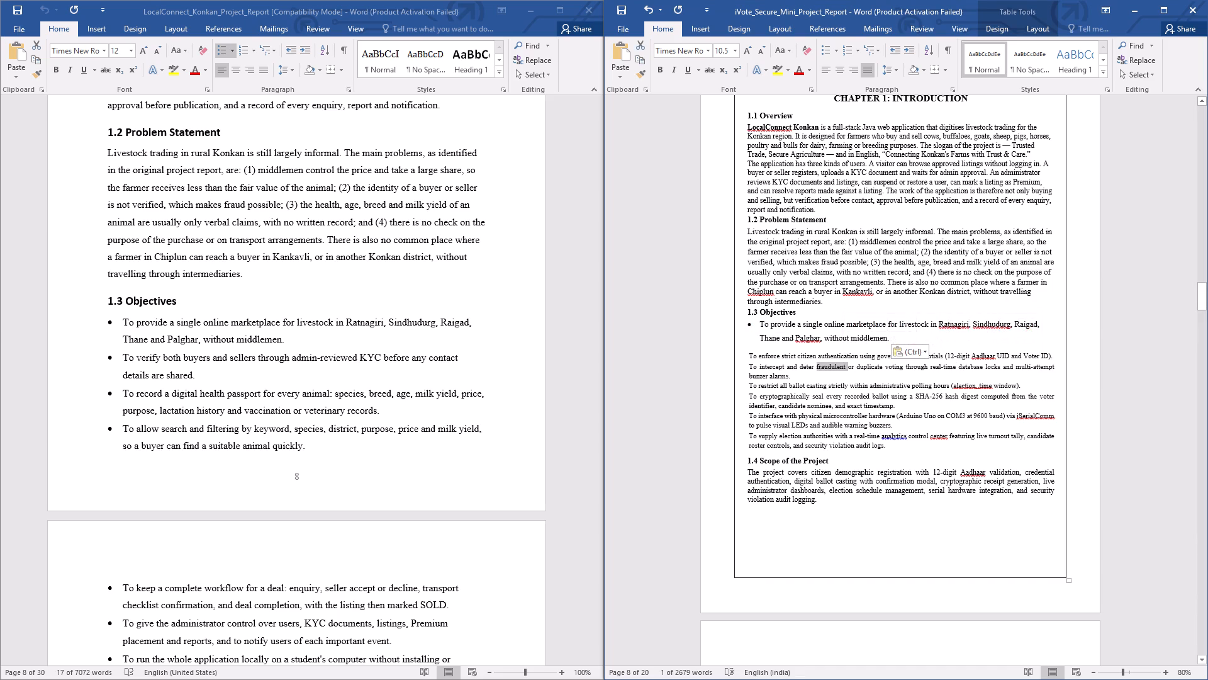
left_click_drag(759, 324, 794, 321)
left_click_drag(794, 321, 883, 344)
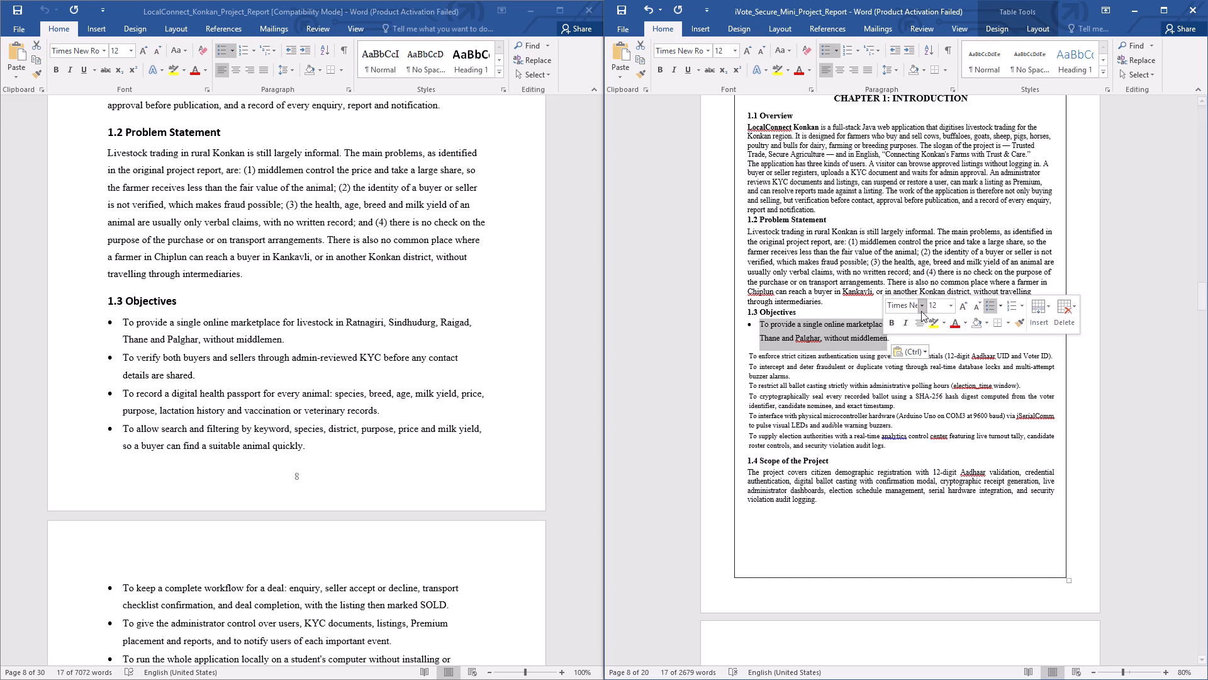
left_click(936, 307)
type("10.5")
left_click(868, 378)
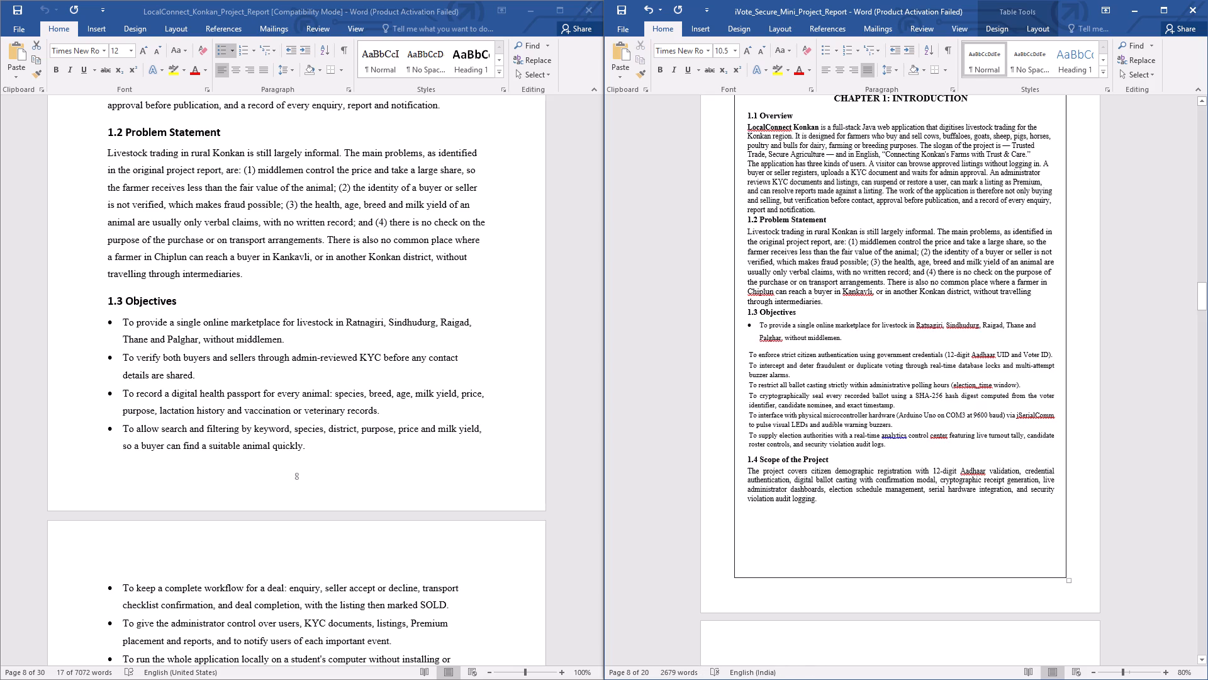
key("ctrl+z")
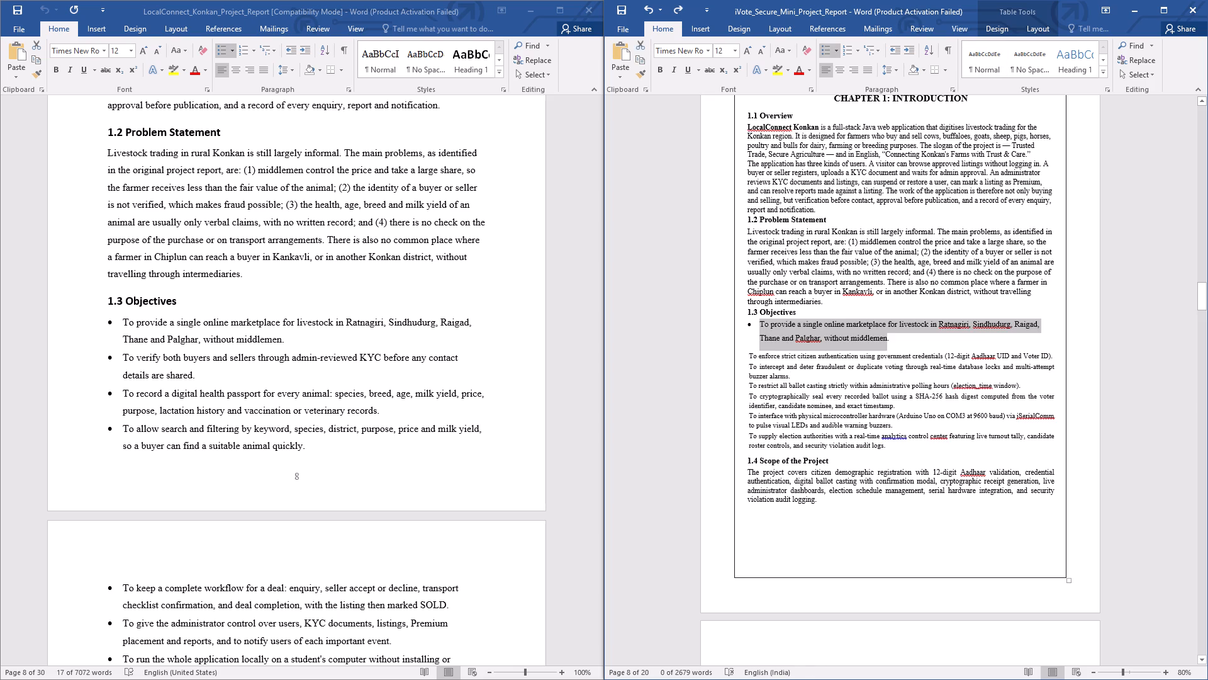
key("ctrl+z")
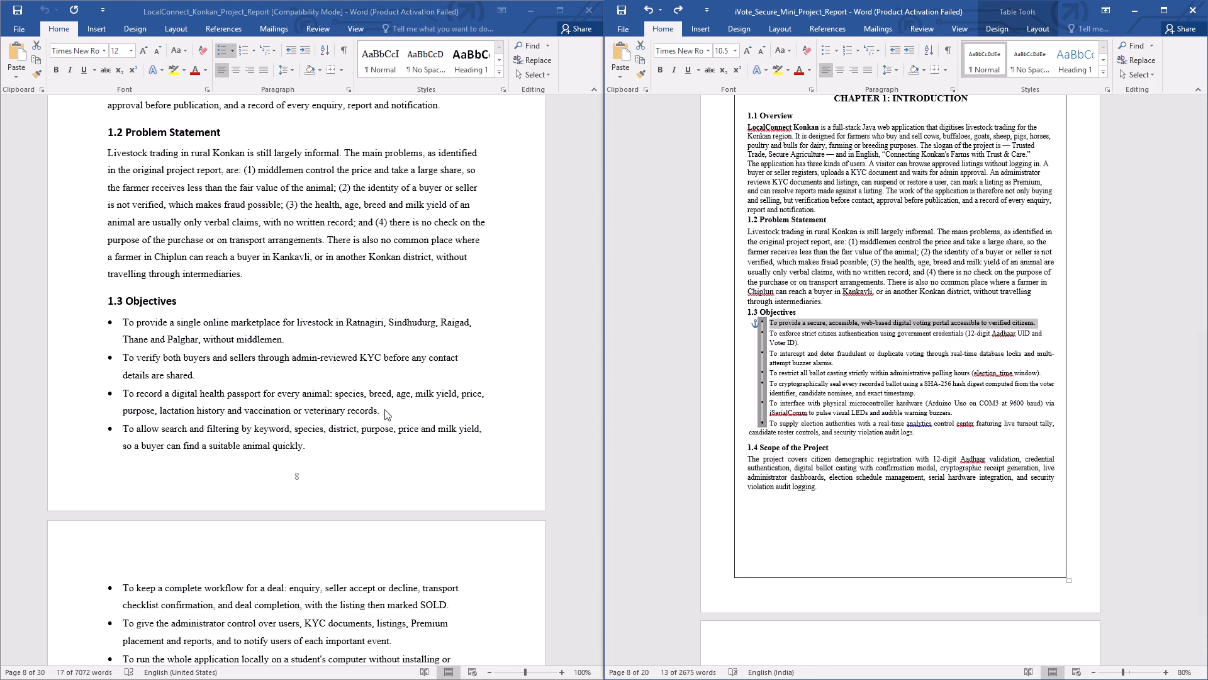
Copy all seven 1.3 Objectives bullets from the LocalConnect Konkan report, across both pages.
scroll(314, 452, "down", 1)
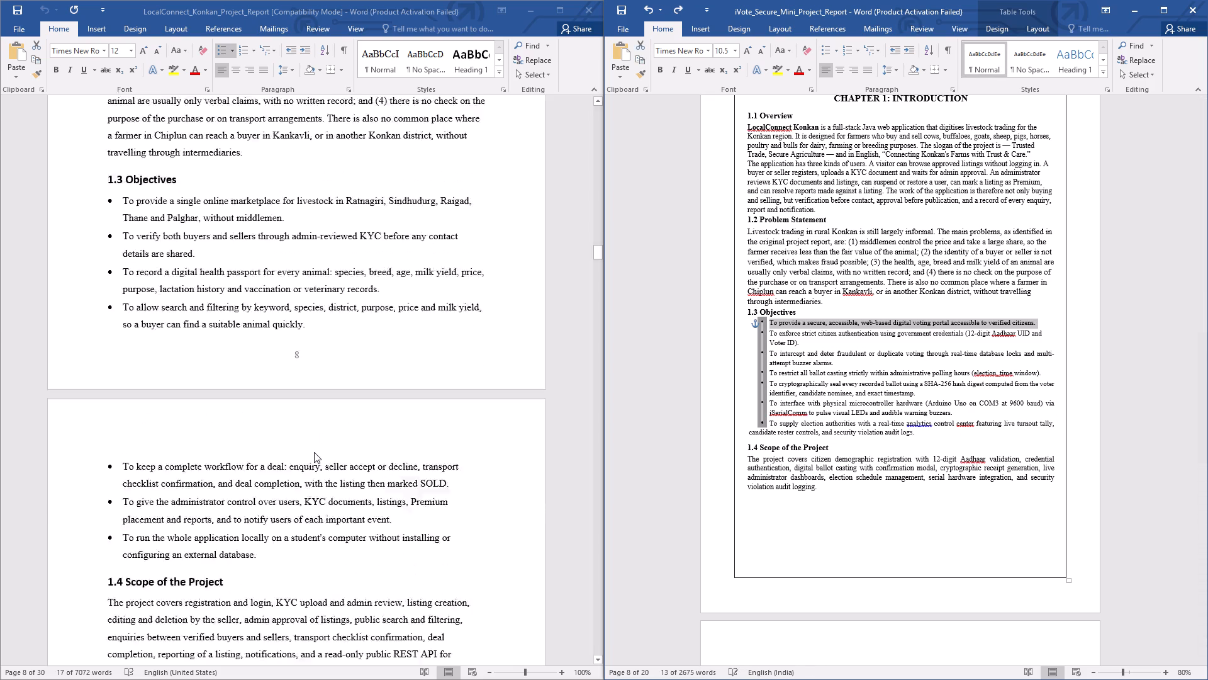
scroll(314, 452, "down", 1)
left_click_drag(259, 497, 121, 399)
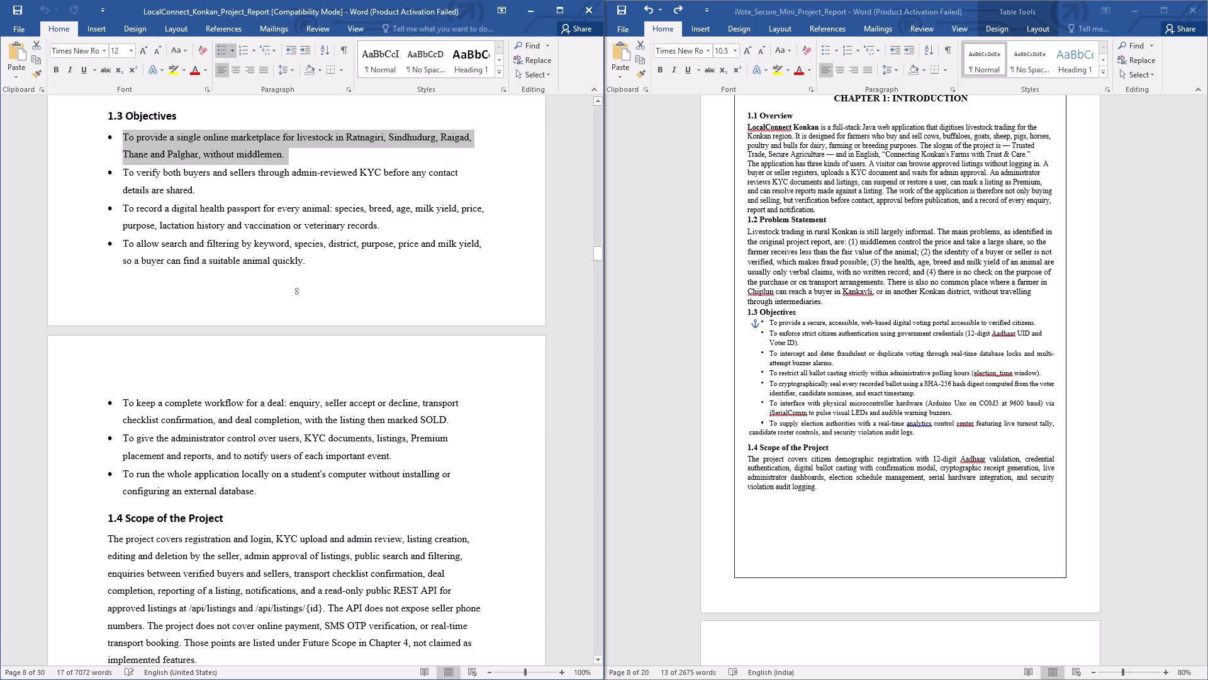
left_click_drag(121, 399, 175, 433)
left_click(175, 433)
left_click_drag(254, 492, 123, 128)
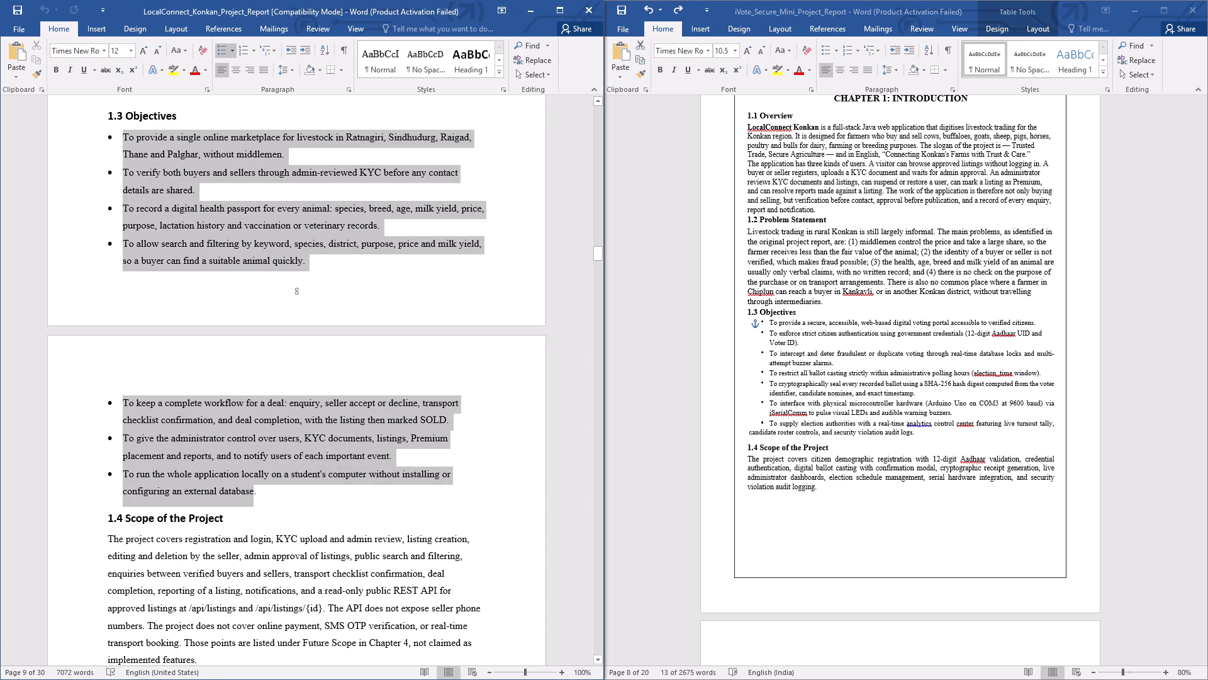
left_click_drag(123, 128, 122, 139)
key("ctrl+c")
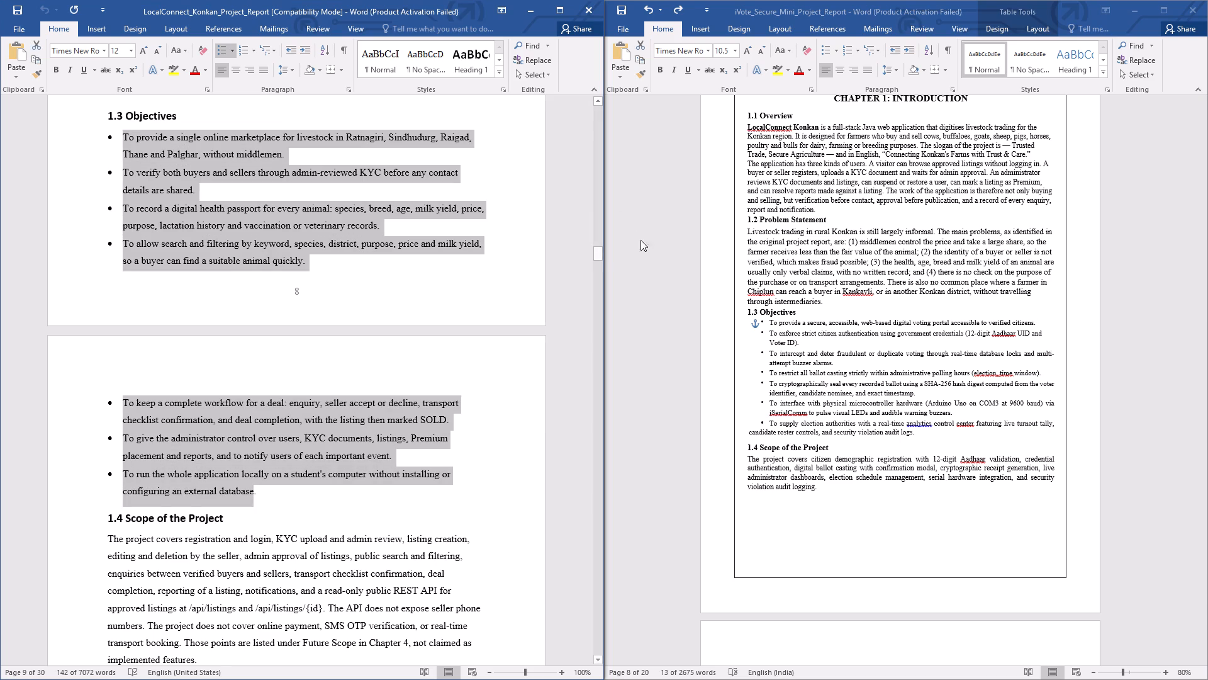
Replace all the 1.3 Objectives bullets in the iVote report with the copied LocalConnect Konkan objectives, leaving the section heading in place.
left_click_drag(920, 435, 871, 435)
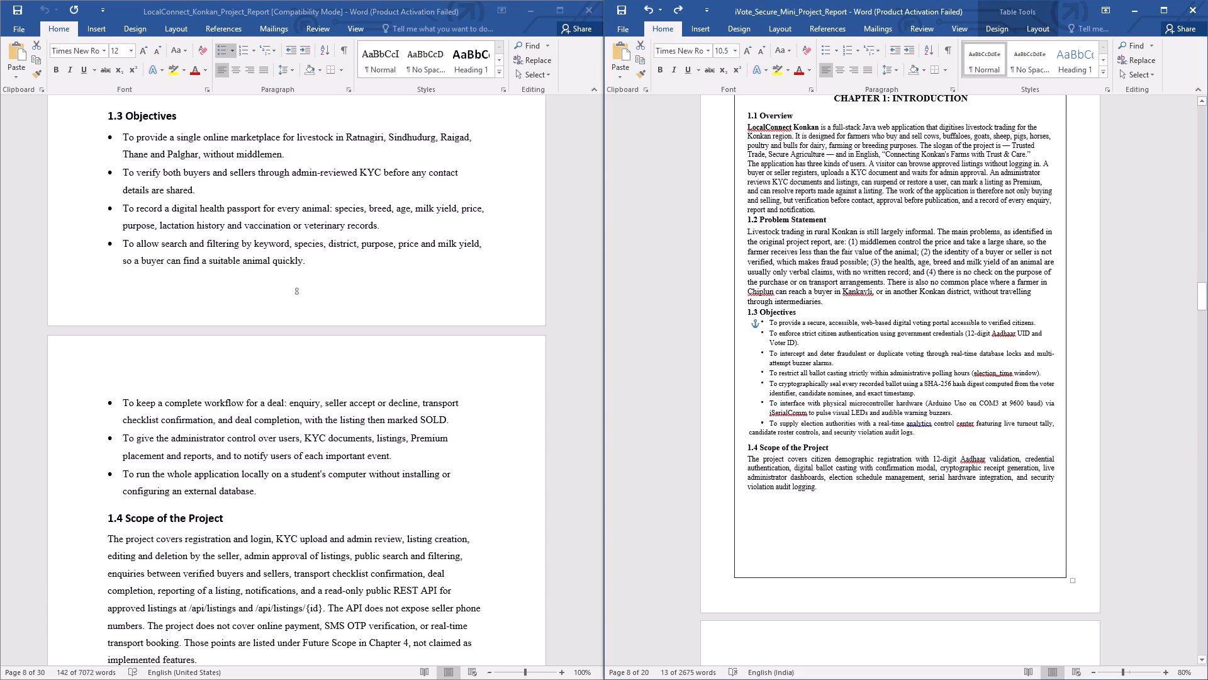
left_click_drag(871, 435, 882, 452)
left_click(882, 452)
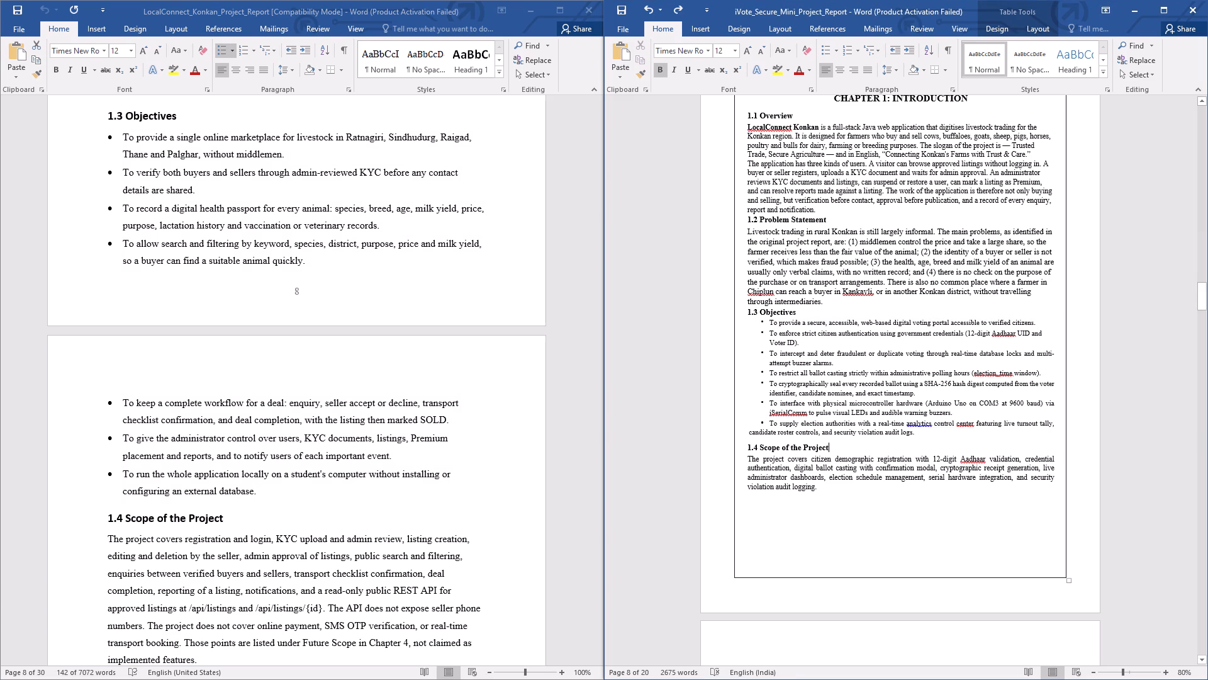
left_click_drag(921, 437, 767, 323)
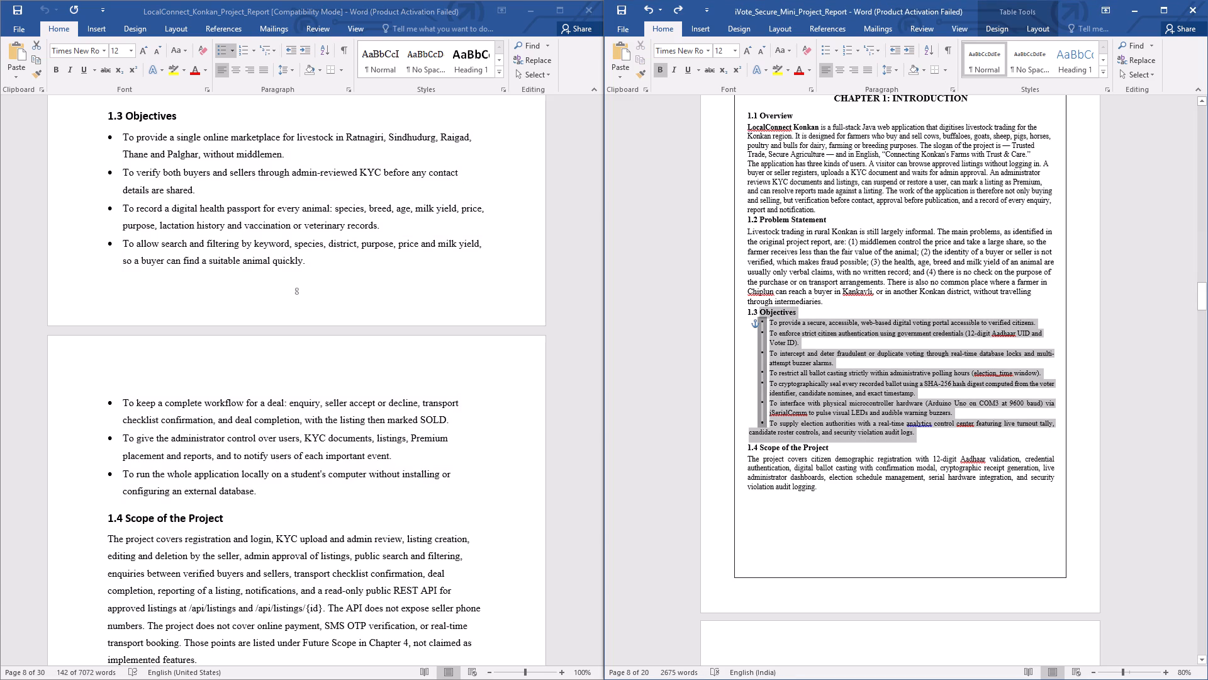
left_click_drag(767, 323, 769, 333)
left_click_drag(769, 333, 819, 336)
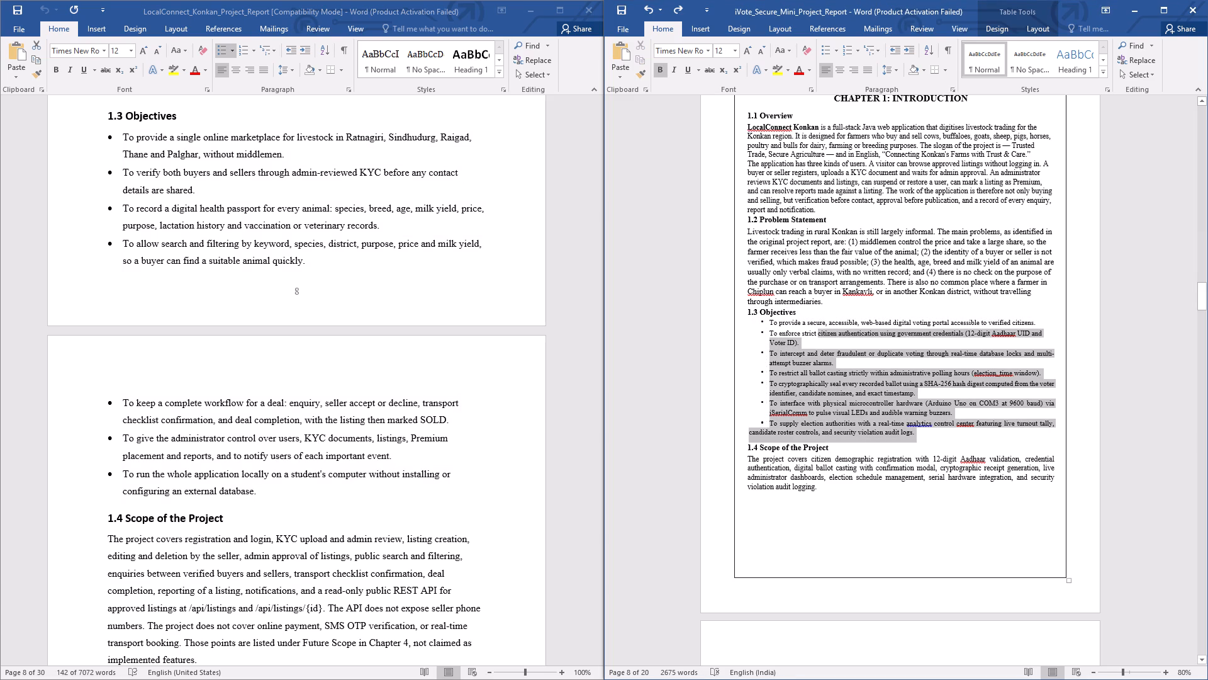
left_click(819, 336)
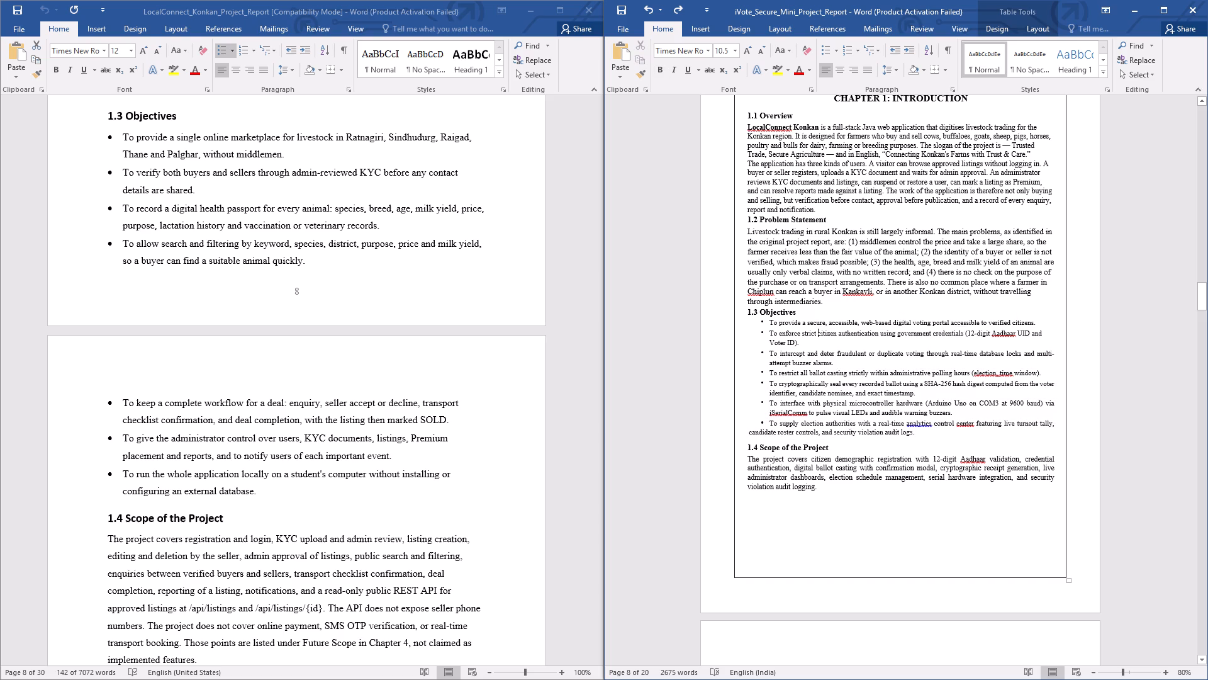
left_click_drag(768, 325, 893, 409)
left_click(893, 409)
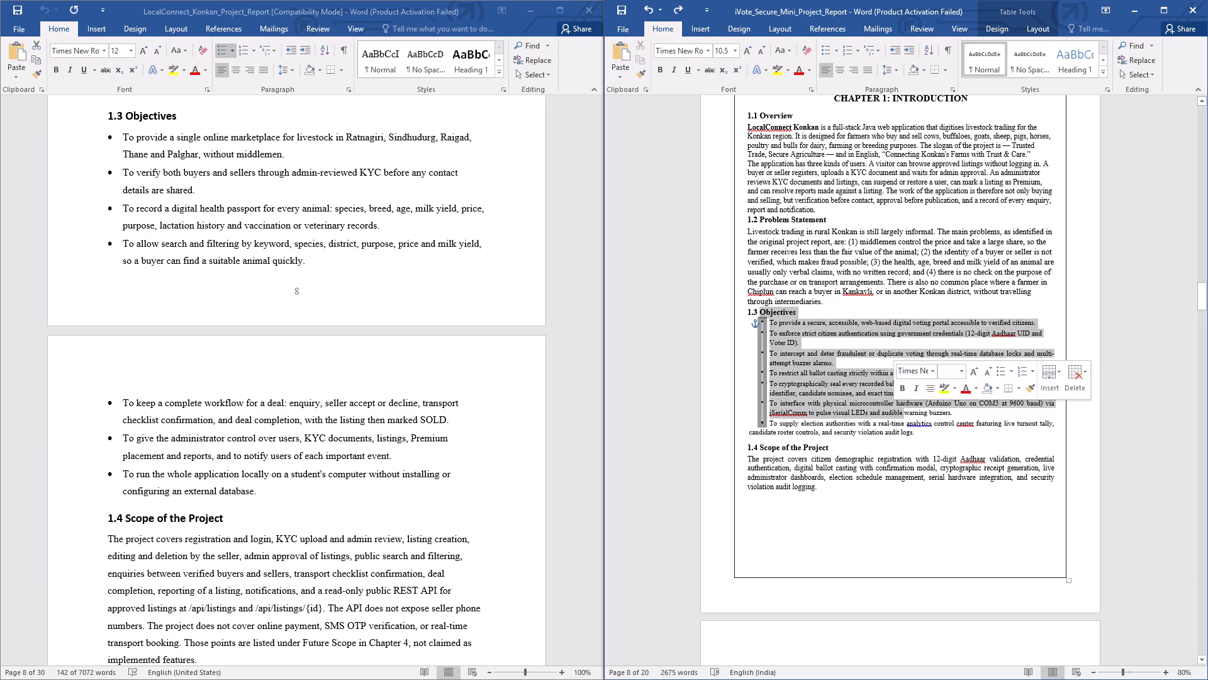
left_click_drag(918, 435, 738, 349)
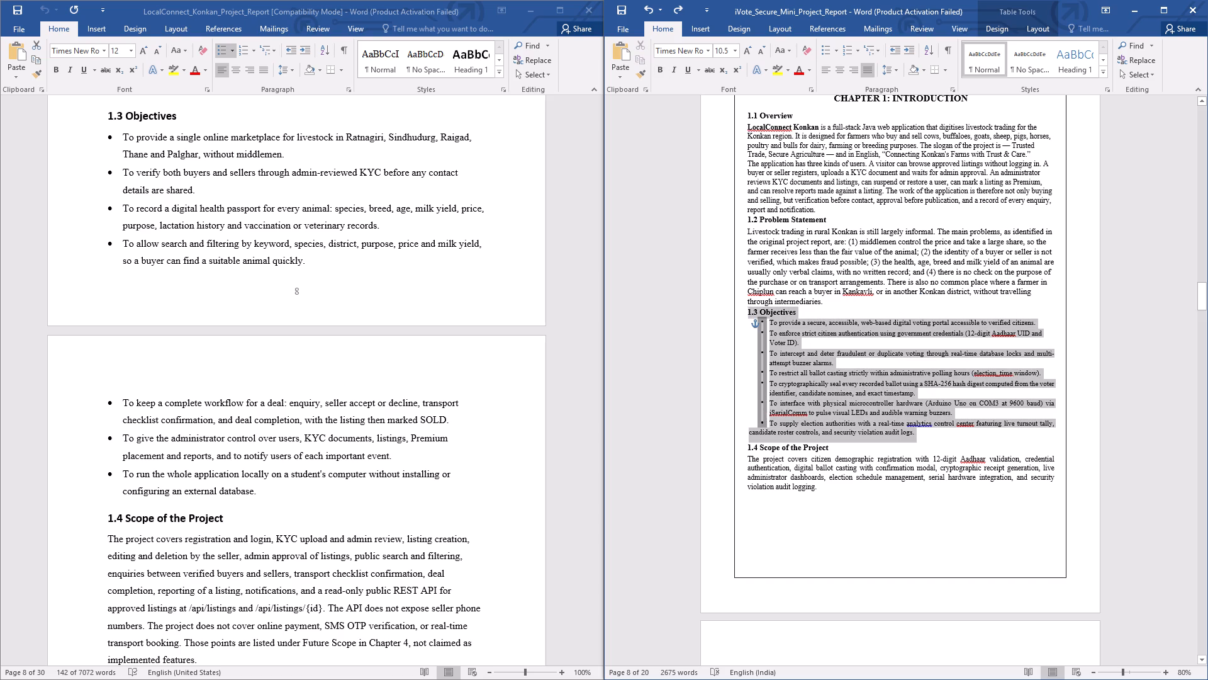
left_click_drag(738, 349, 776, 321)
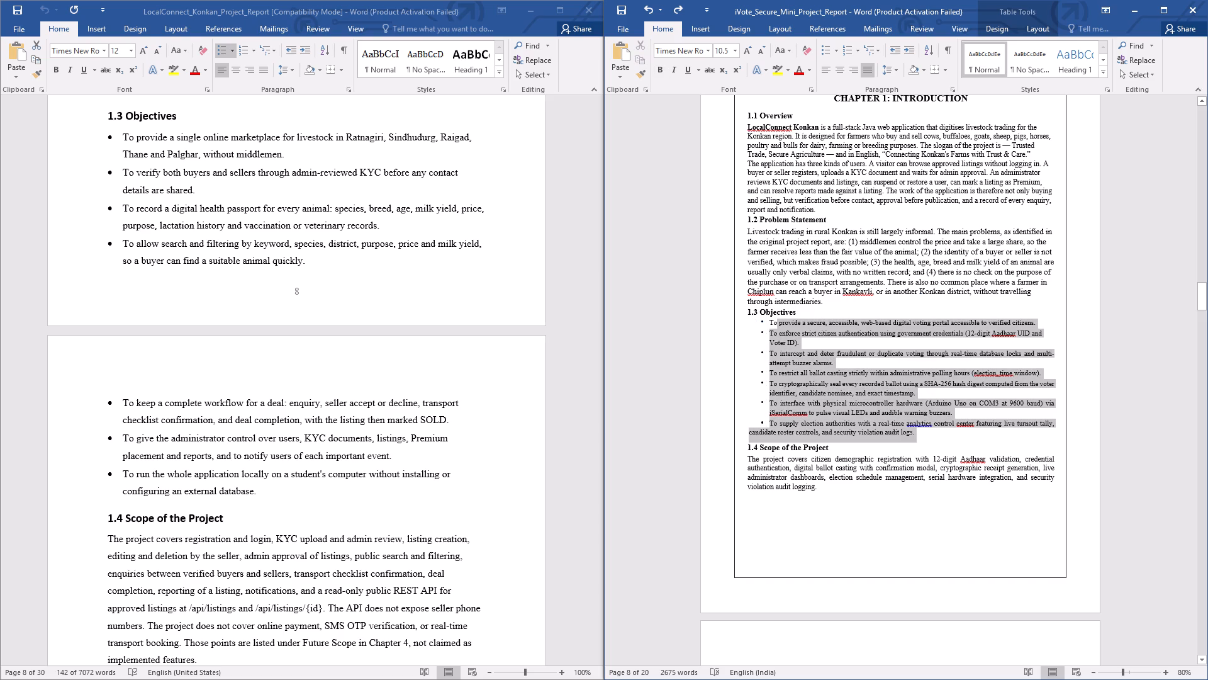
left_click_drag(776, 321, 773, 324)
left_click_drag(773, 324, 772, 324)
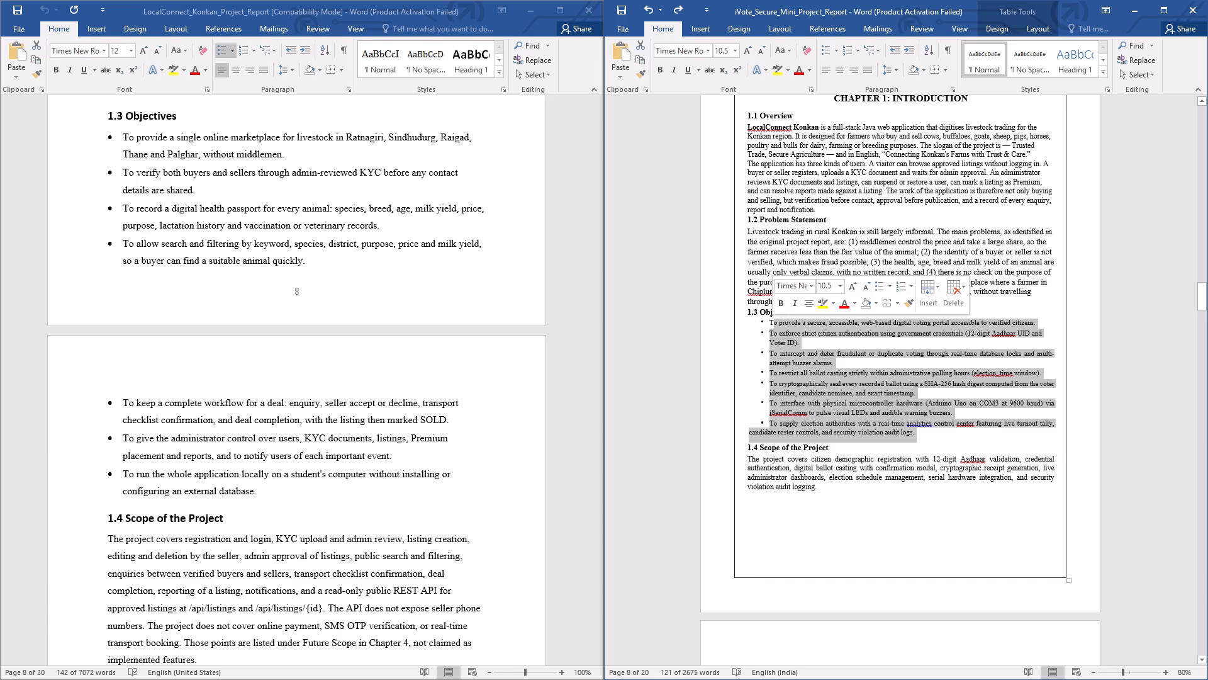
double_click(772, 324)
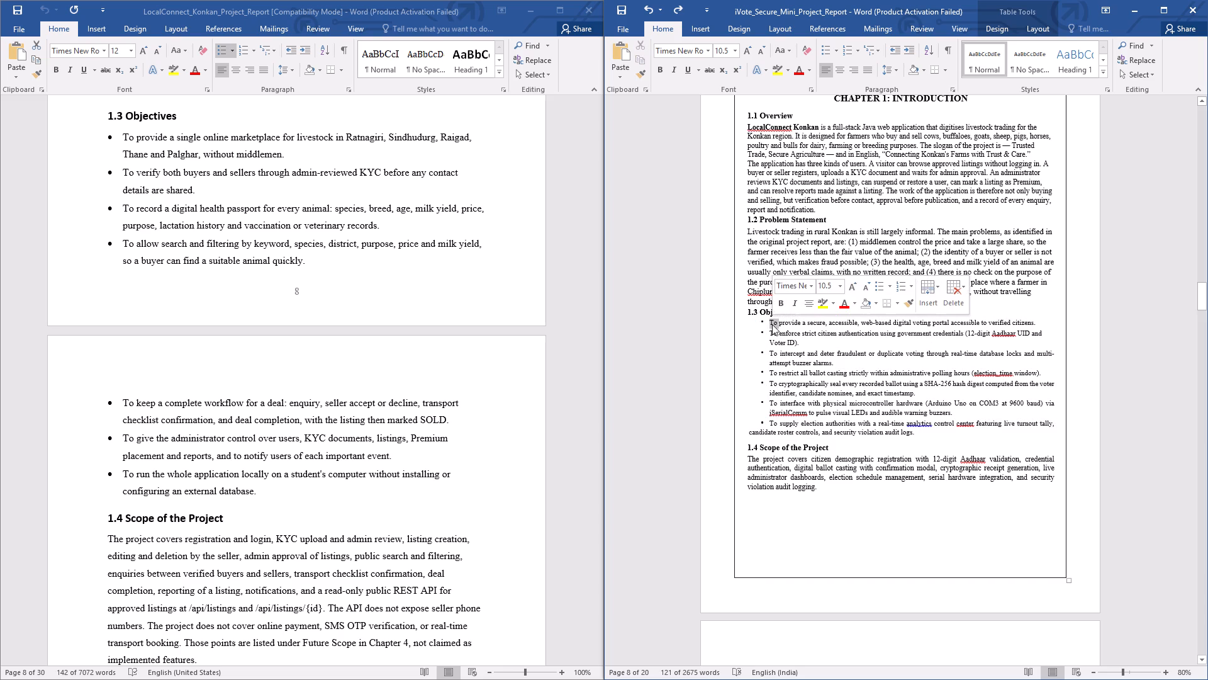
left_click(776, 329)
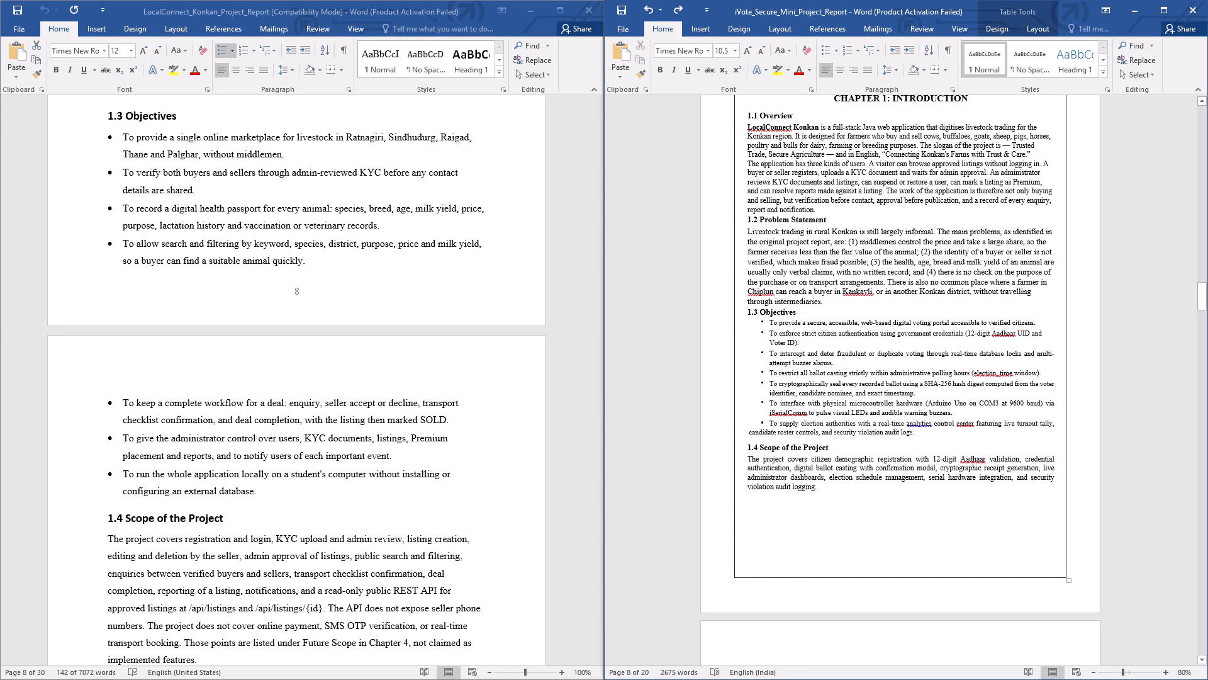
left_click_drag(913, 431, 774, 341)
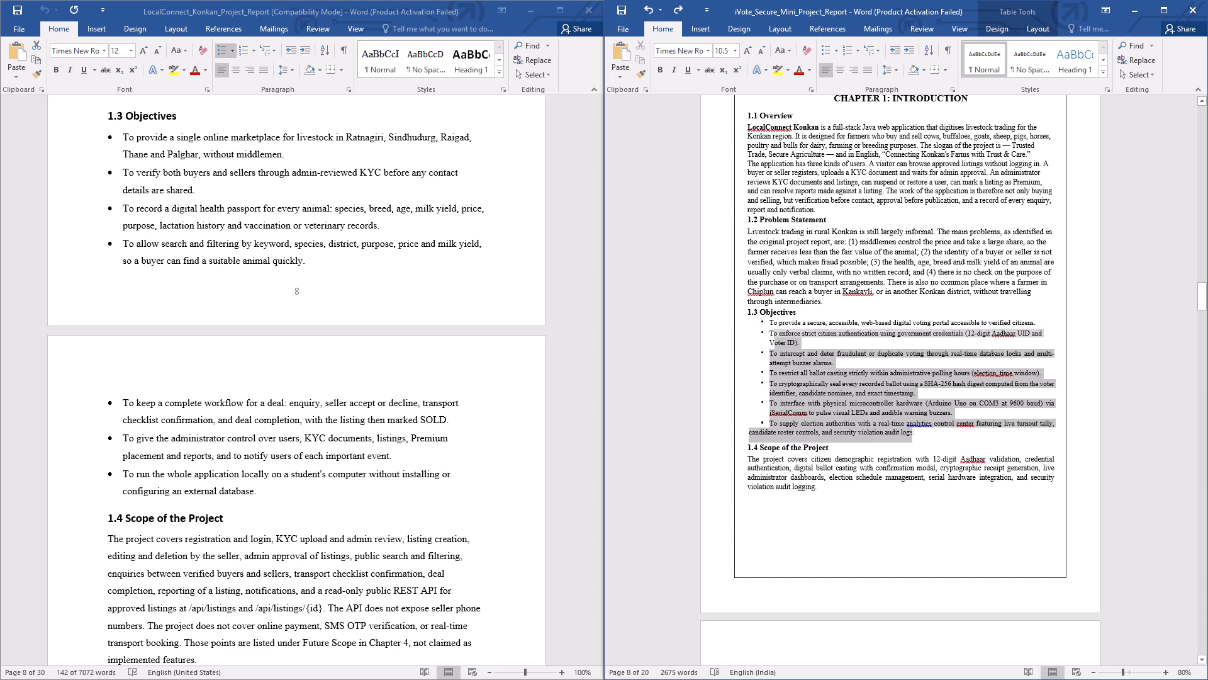
left_click_drag(774, 341, 773, 324)
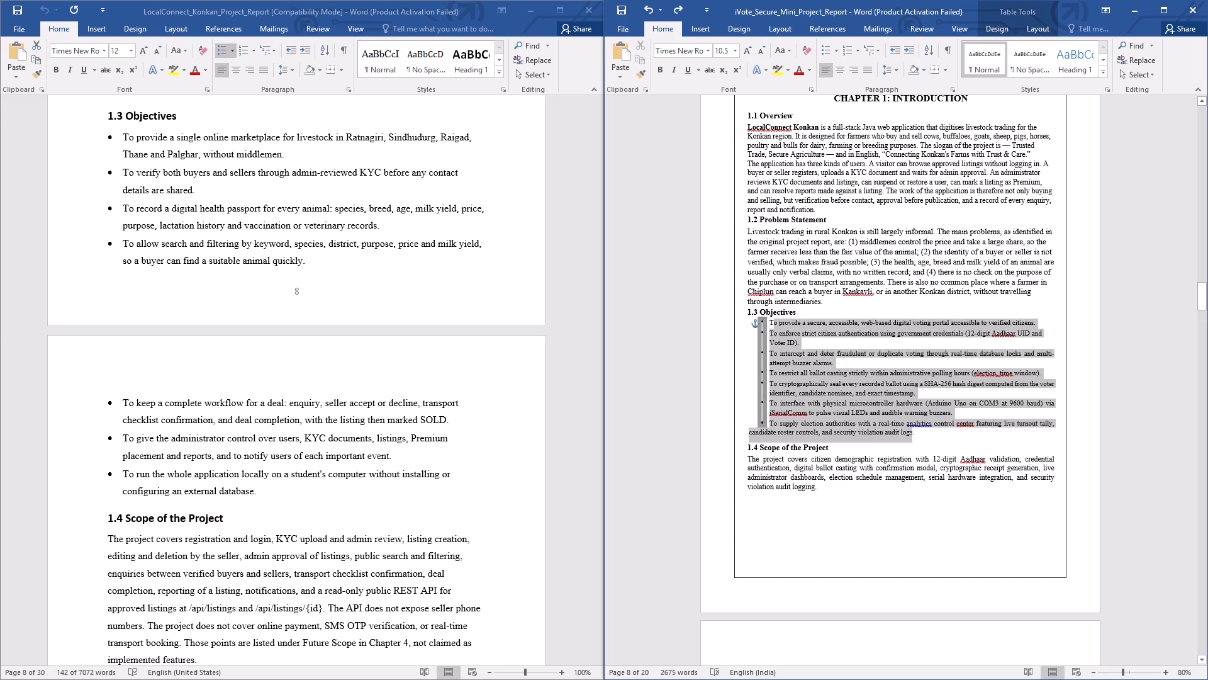
left_click_drag(773, 324, 770, 324)
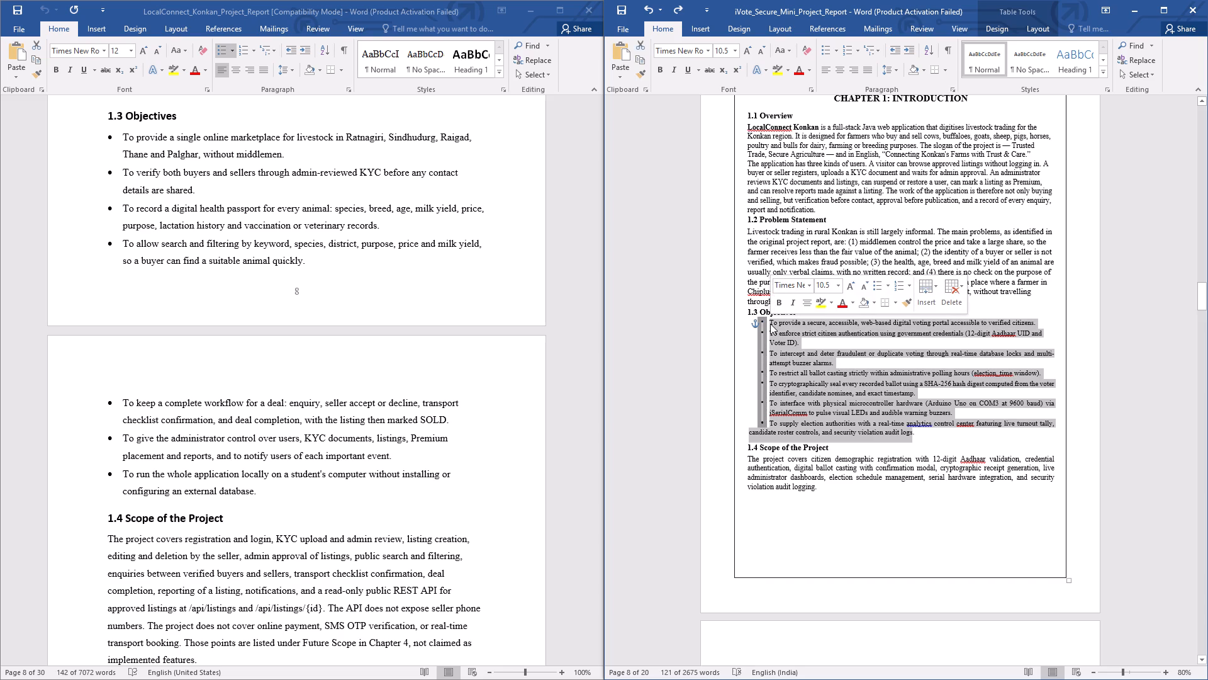
key("ctrl+v")
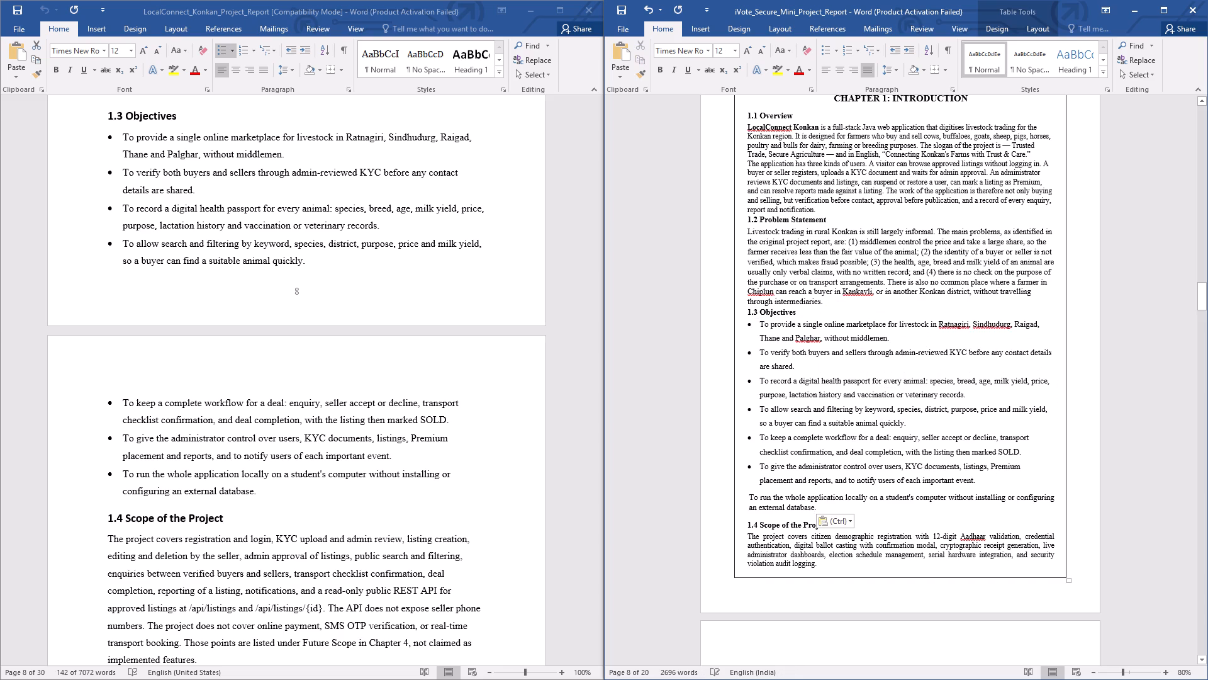
Set all the pasted 1.3 Objectives text in the iVote report to 10.5 pt, leaving out the section heading.
left_click_drag(832, 509, 754, 465)
left_click_drag(754, 465, 758, 281)
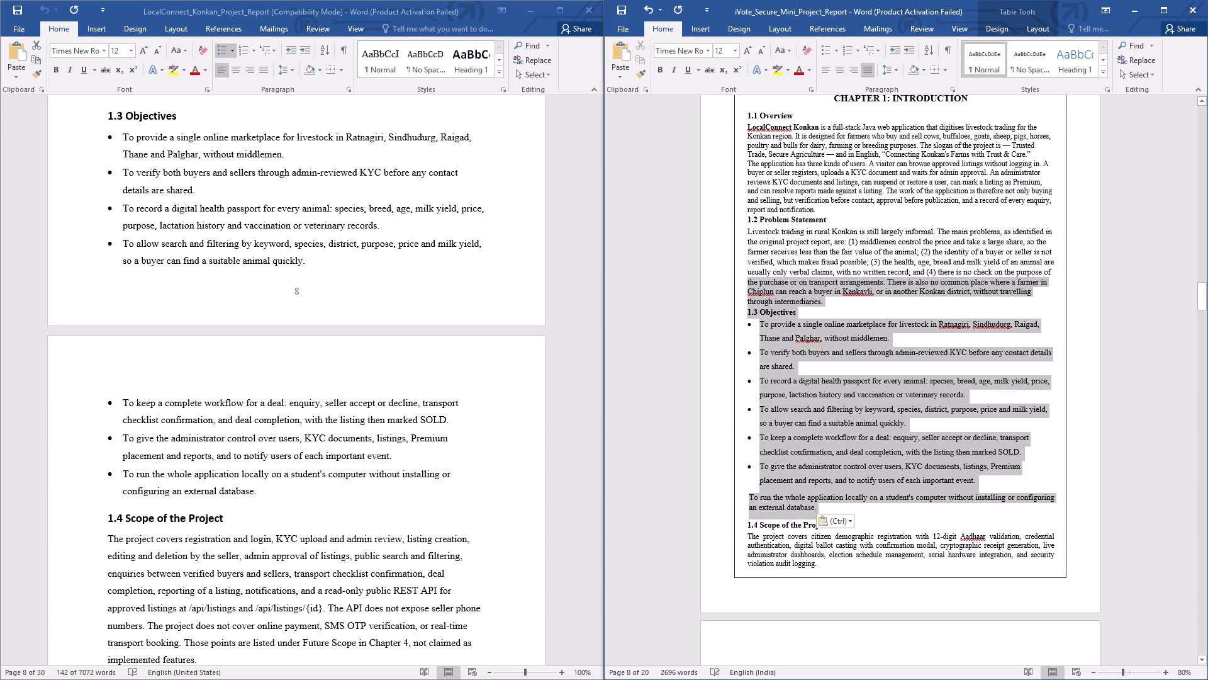
left_click_drag(758, 281, 758, 326)
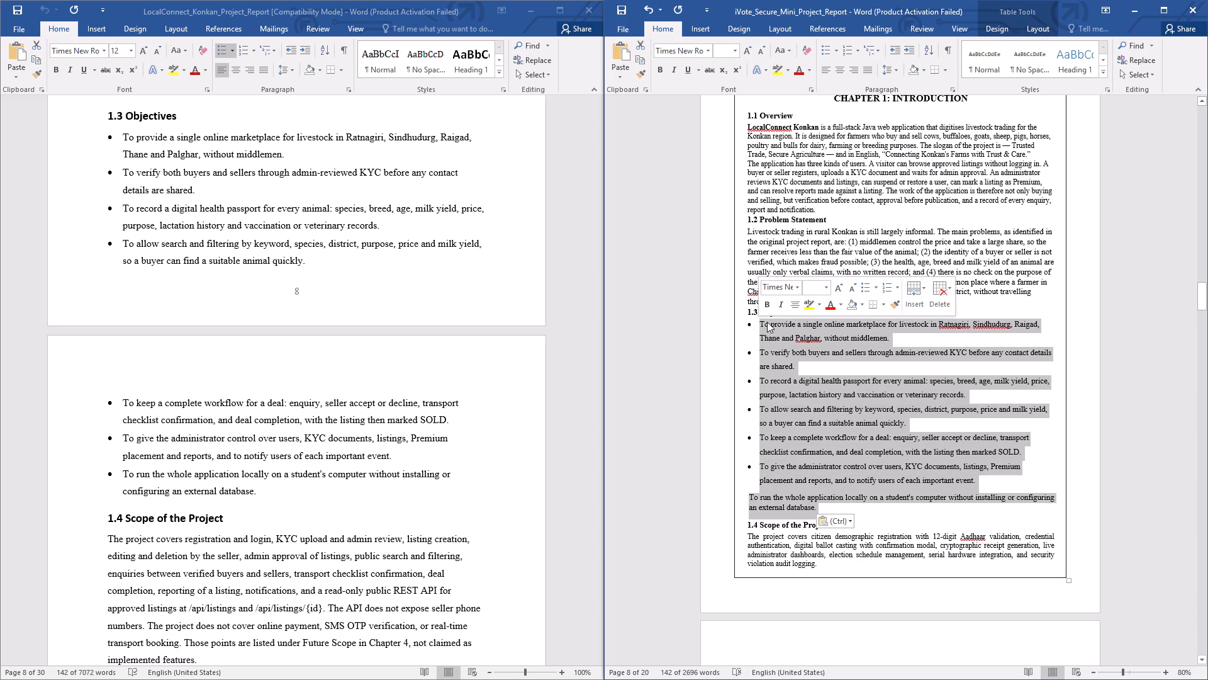
left_click(815, 293)
type("10.5")
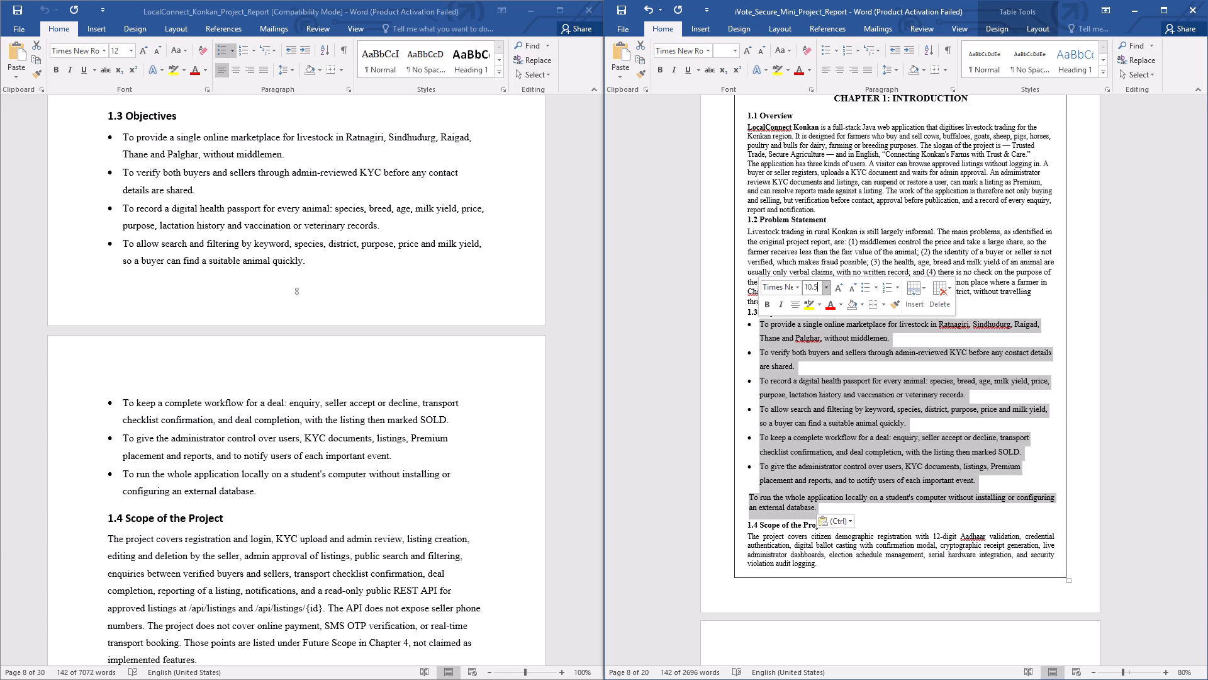
left_click(808, 383)
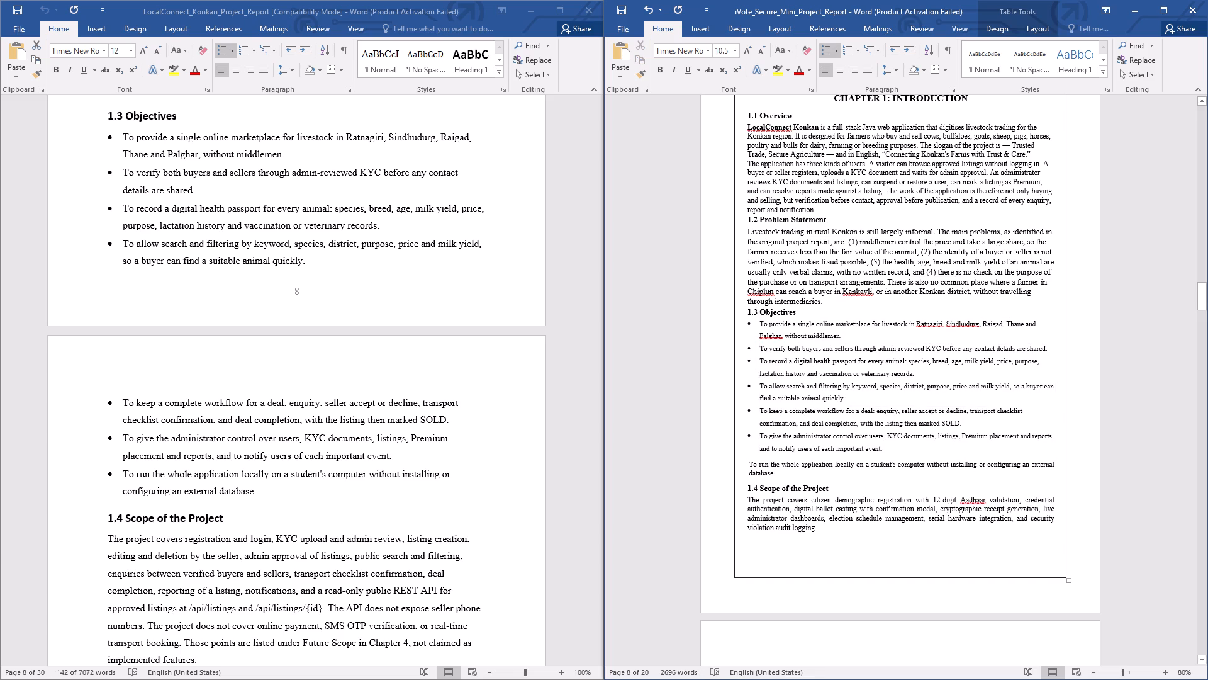
Copy both body paragraphs of 1.4 Scope of the Project from the LocalConnect Konkan report.
scroll(817, 479, "down", 2)
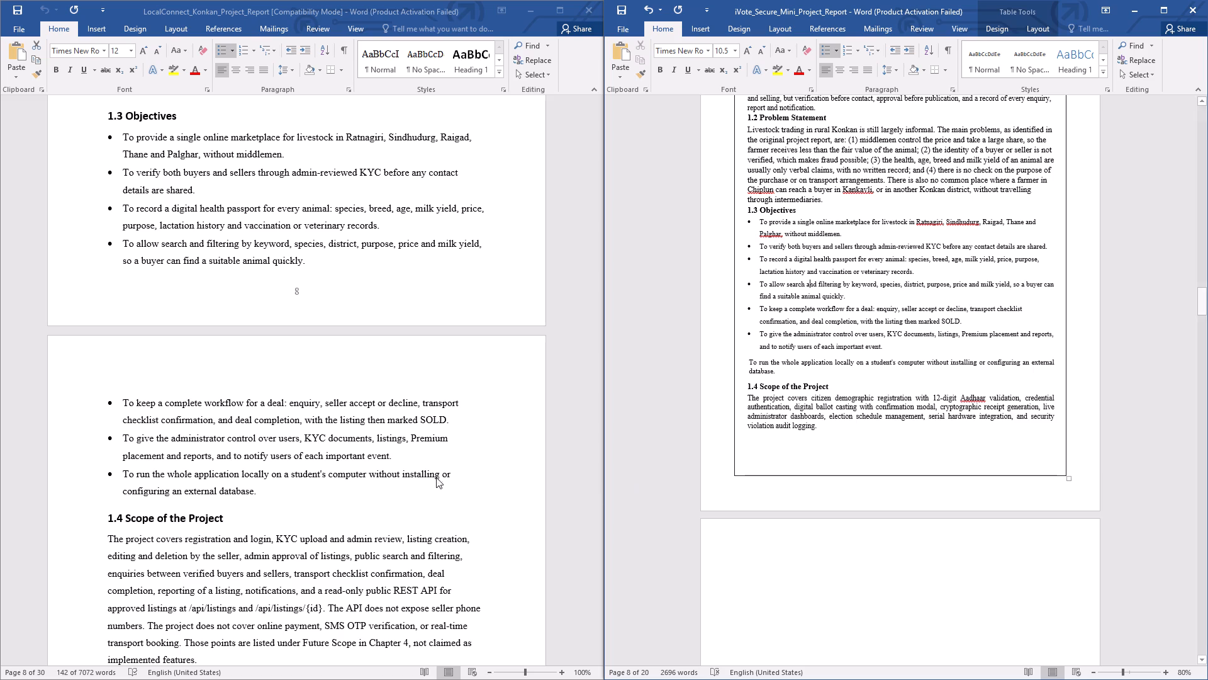
scroll(430, 480, "down", 1)
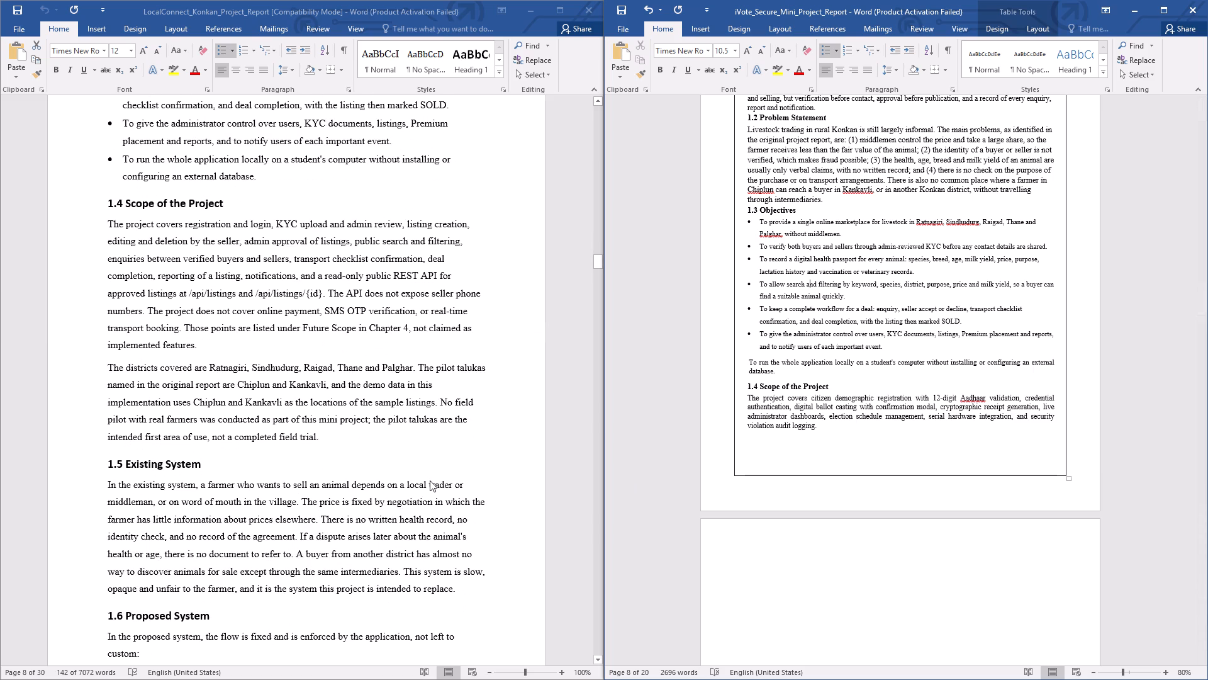
left_click_drag(325, 438, 157, 378)
left_click(157, 378)
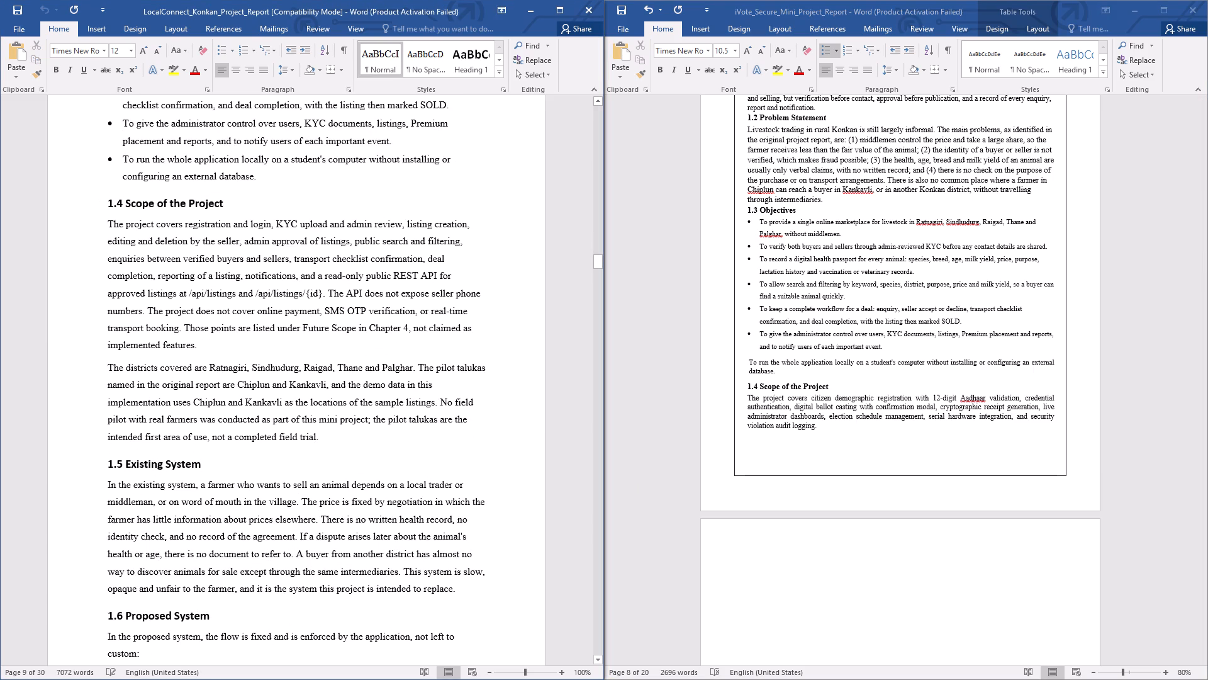
left_click_drag(104, 220, 317, 441)
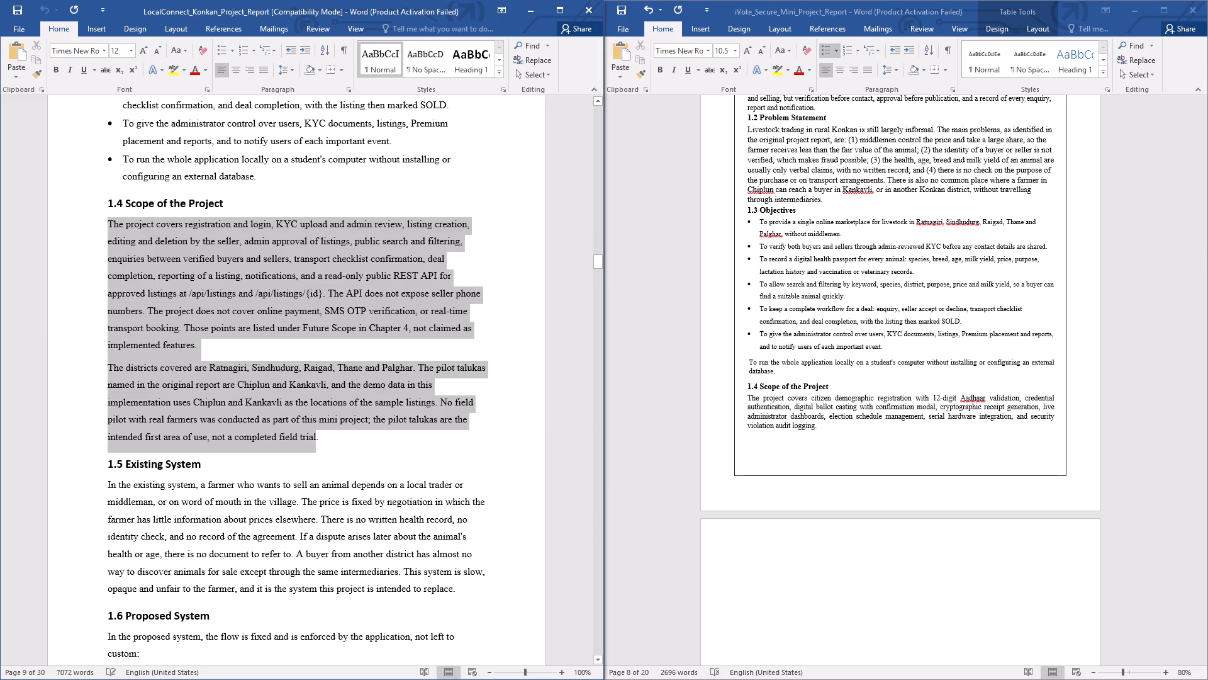
left_click_drag(317, 441, 317, 439)
key("ctrl+c")
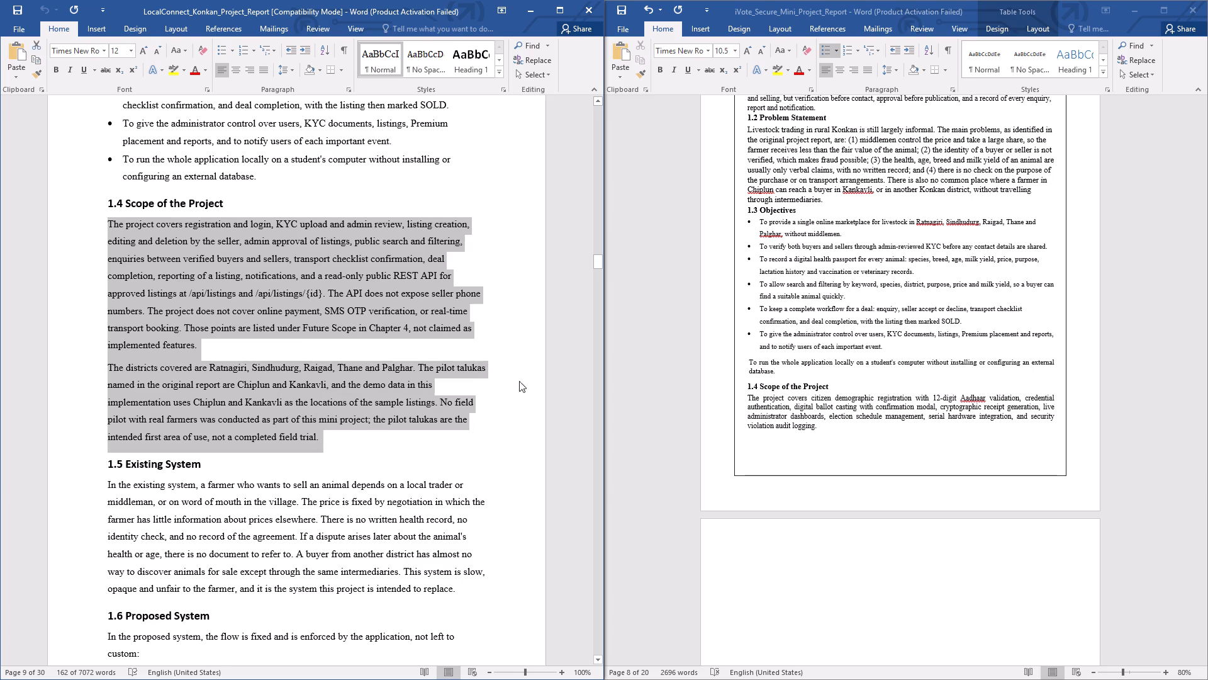
Replace the body paragraph under 1.4 Scope of the Project in the iVote report with the copied LocalConnect Konkan paragraphs.
scroll(751, 399, "down", 1)
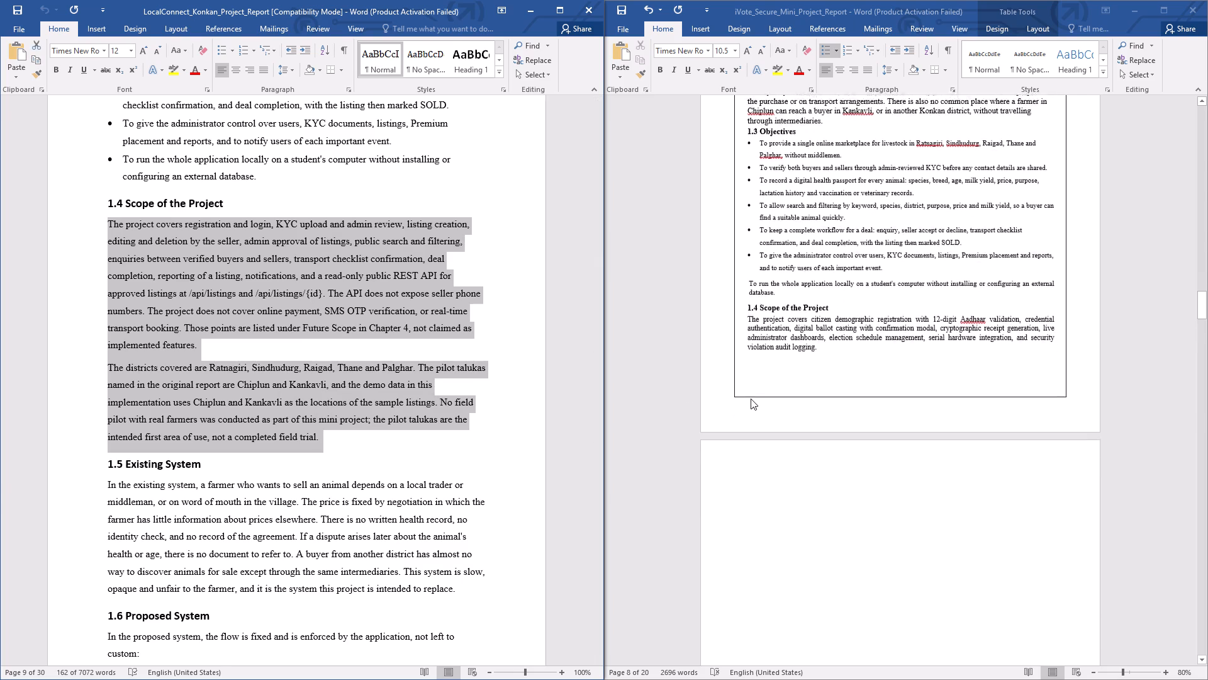
scroll(751, 399, "down", 1)
scroll(832, 368, "down", 2)
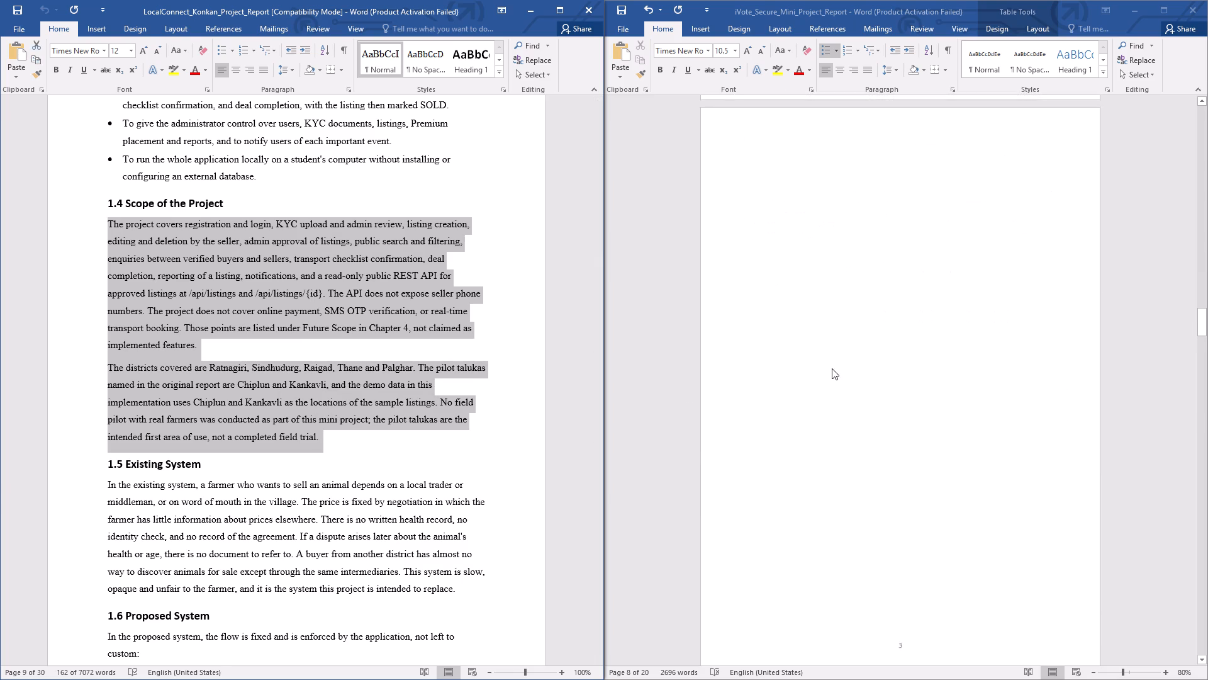
scroll(832, 368, "down", 2)
scroll(832, 368, "up", 3)
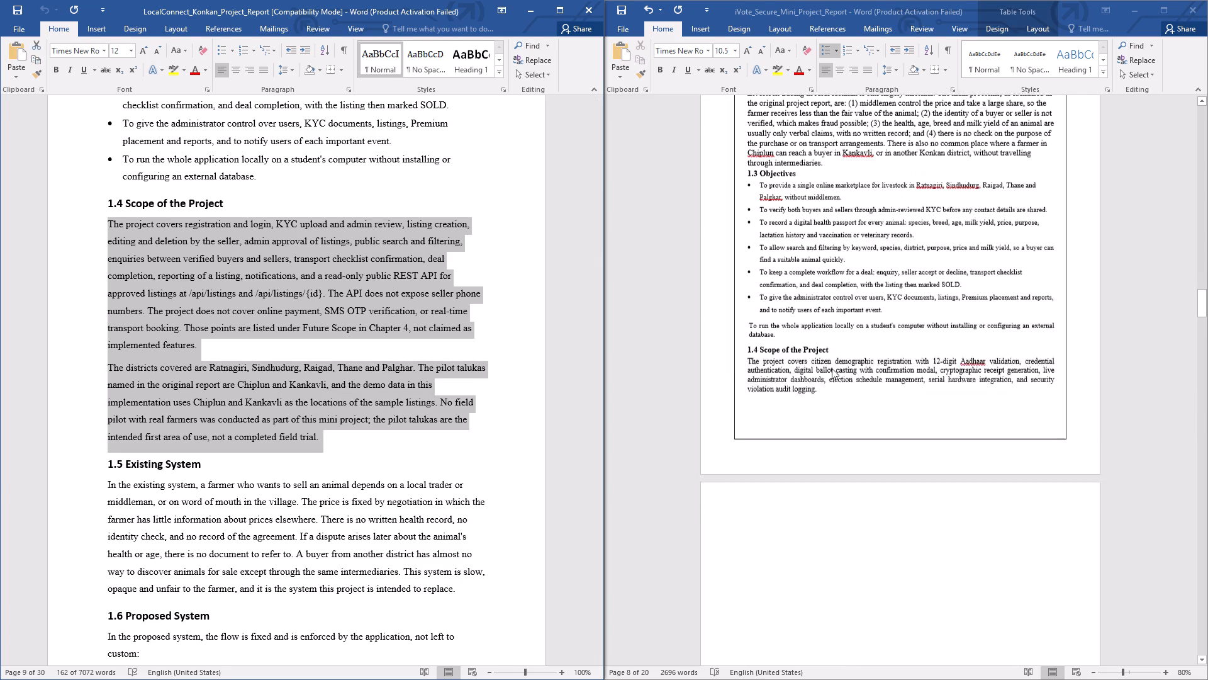
scroll(832, 368, "up", 1)
left_click_drag(823, 421, 746, 412)
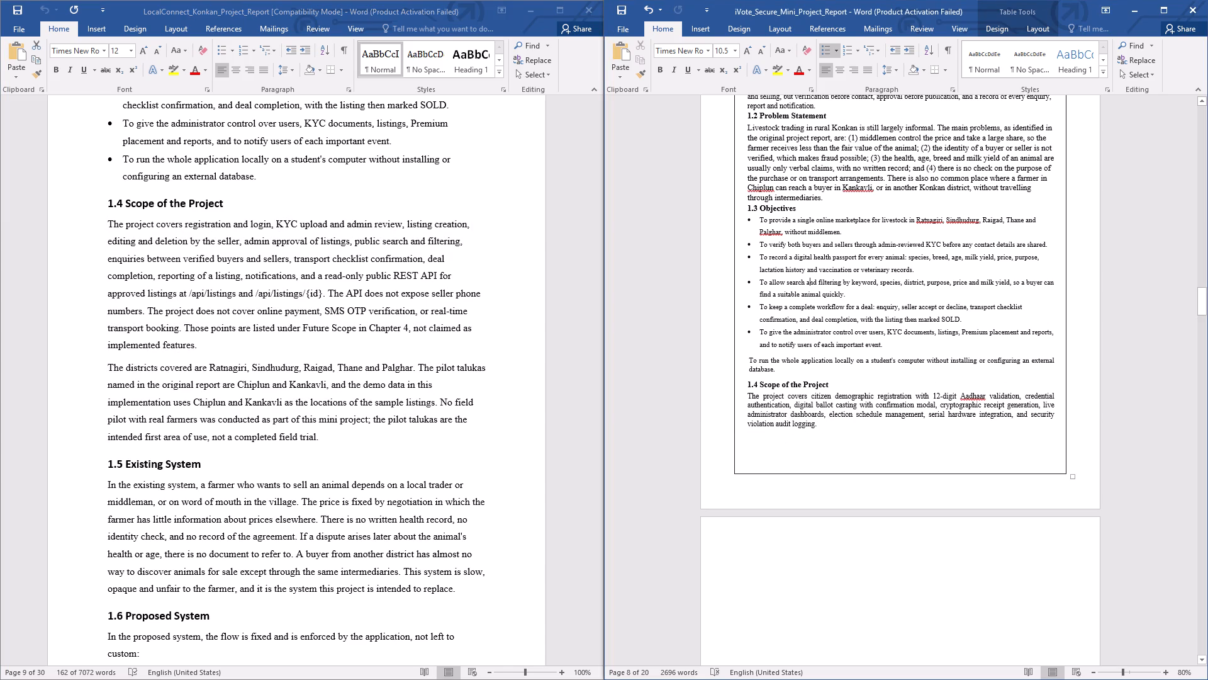
left_click_drag(746, 412, 748, 398)
left_click(748, 398)
left_click_drag(748, 398, 800, 428)
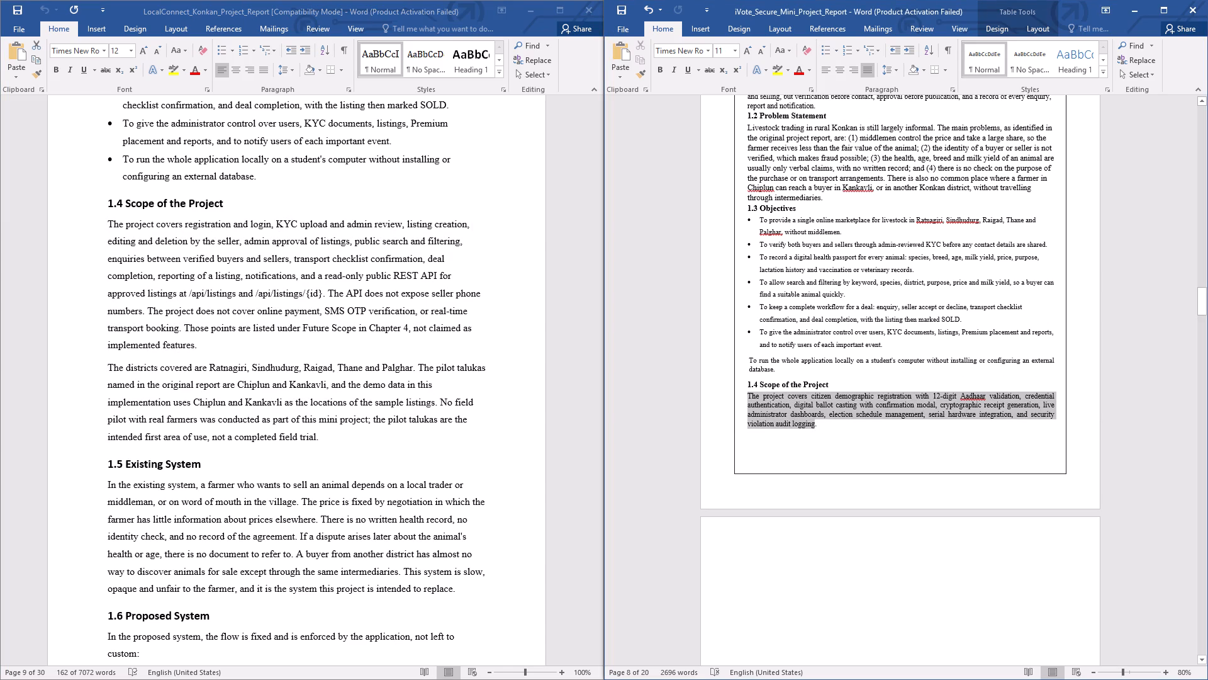
left_click_drag(800, 428, 808, 429)
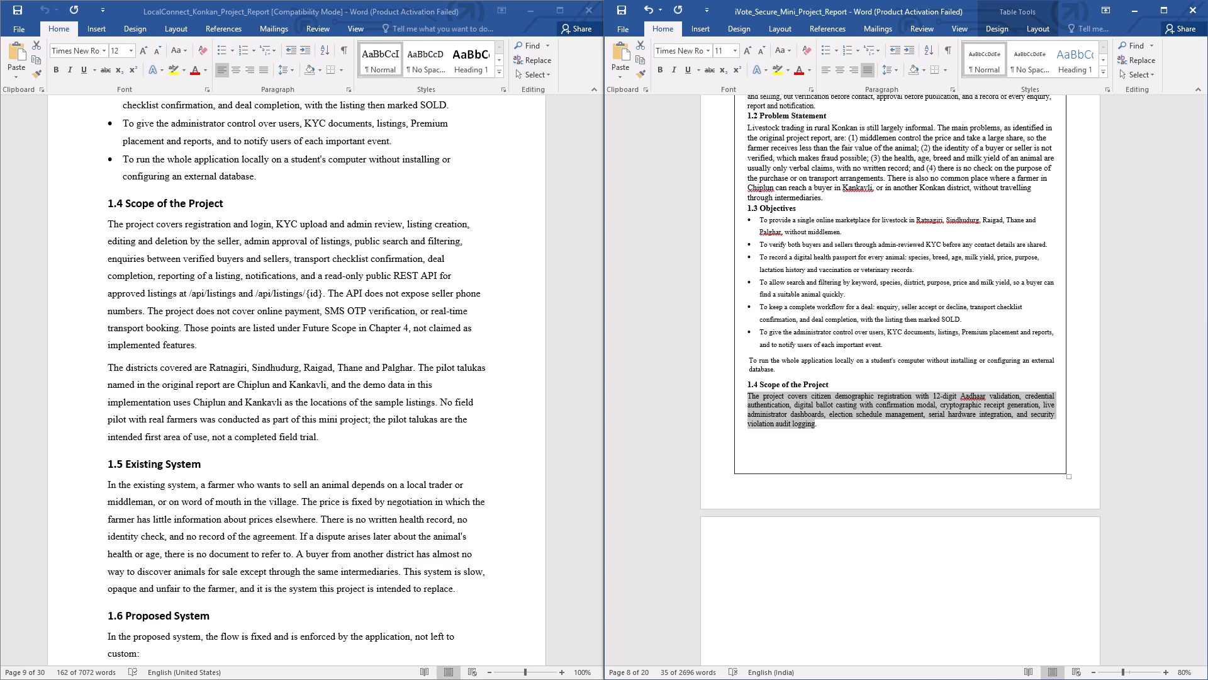
key("ctrl+v")
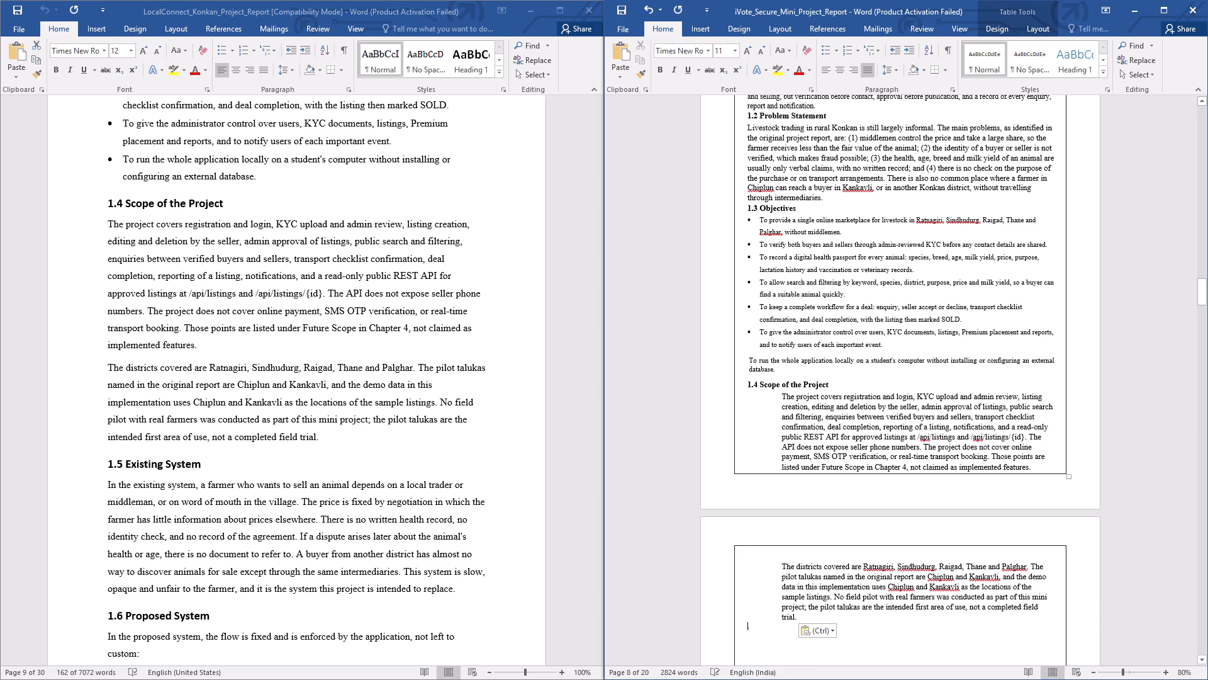
Remove the indent from both pasted 1.4 Scope paragraphs so they align with the section heading.
left_click(783, 400)
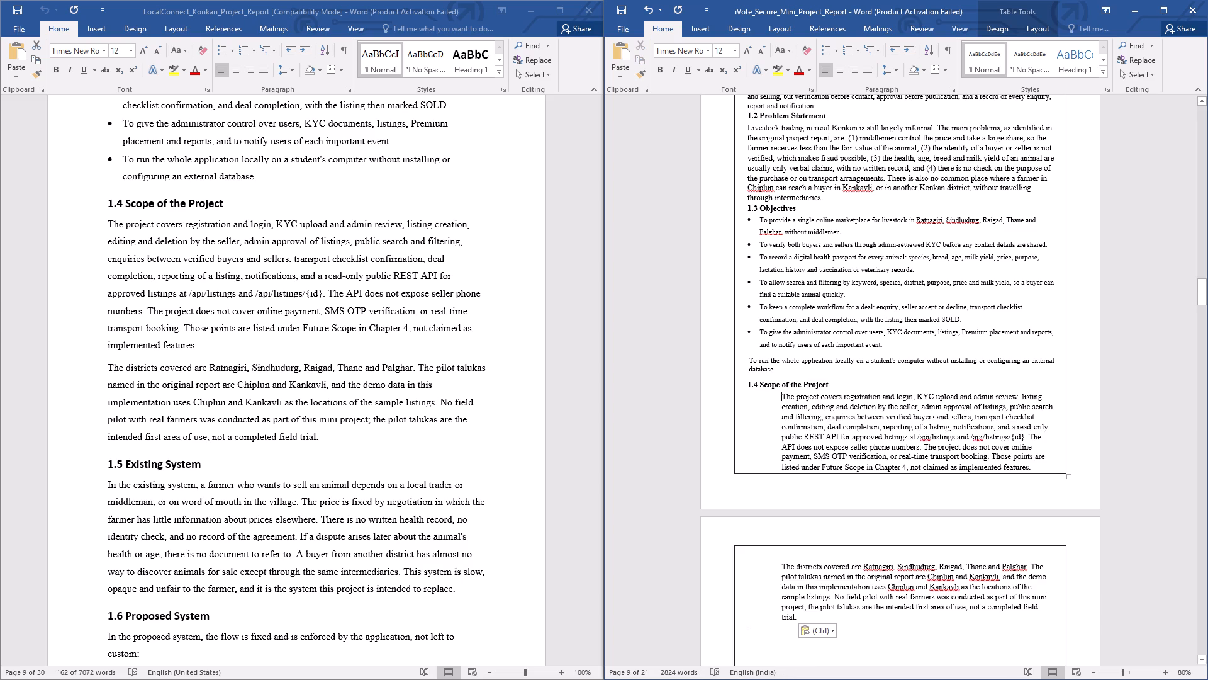
key("BackSpace")
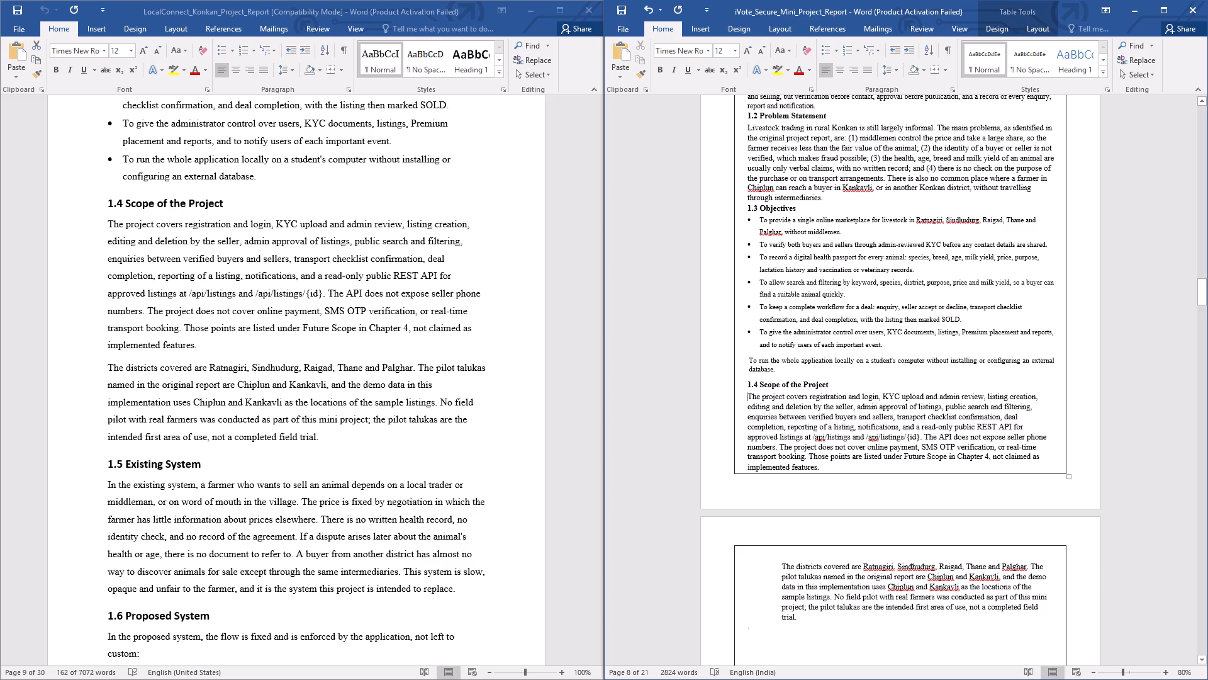
left_click(780, 569)
key("BackSpace")
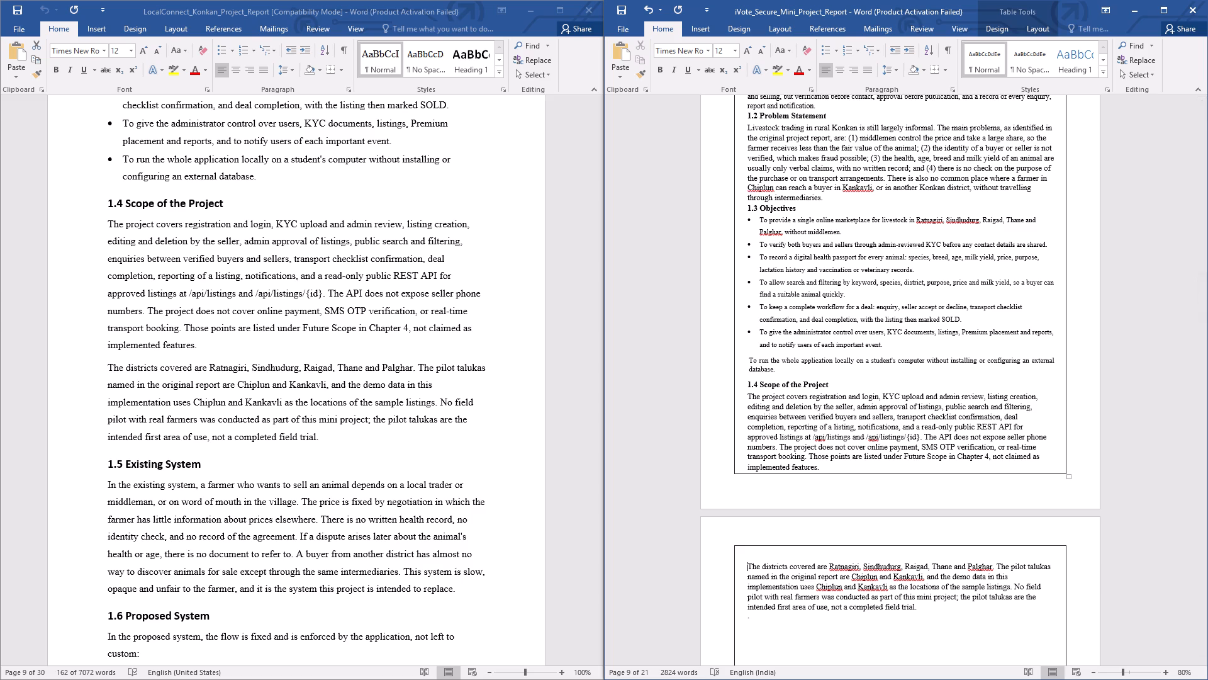
Examine the iVote report's pages after 1.4 Scope, from 1.5 Technology Stack to 1.7 Ballot Casting & Verification Workflow.
scroll(924, 614, "down", 2)
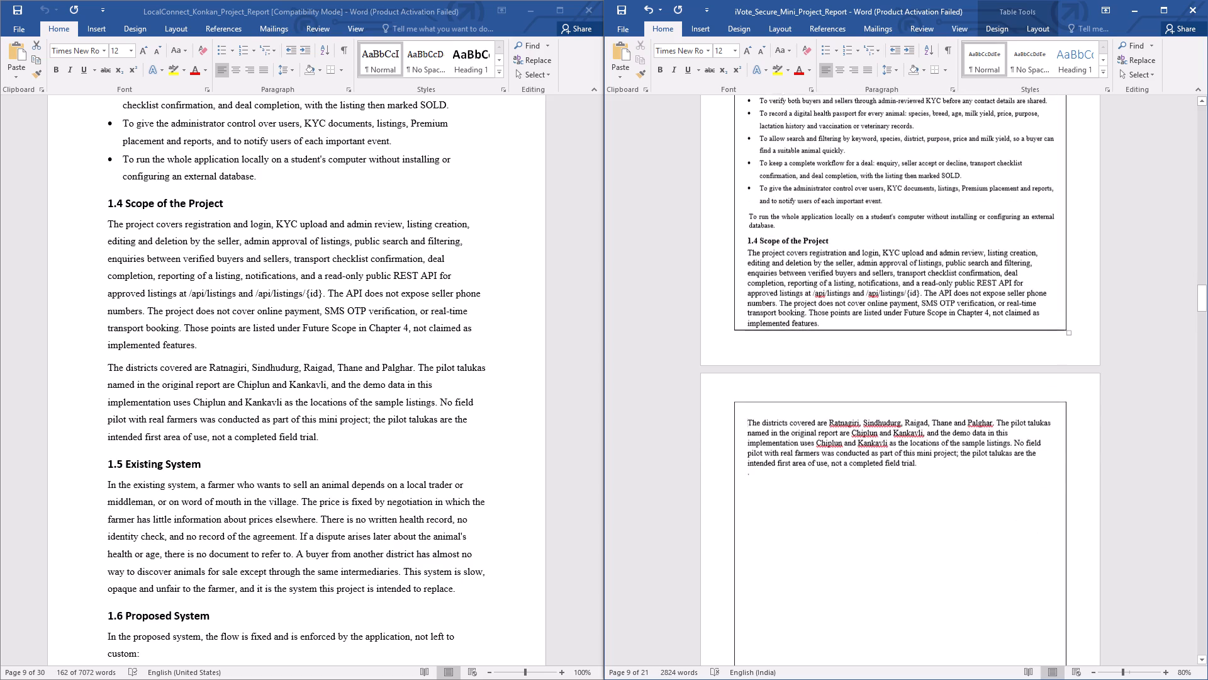
scroll(924, 614, "down", 2)
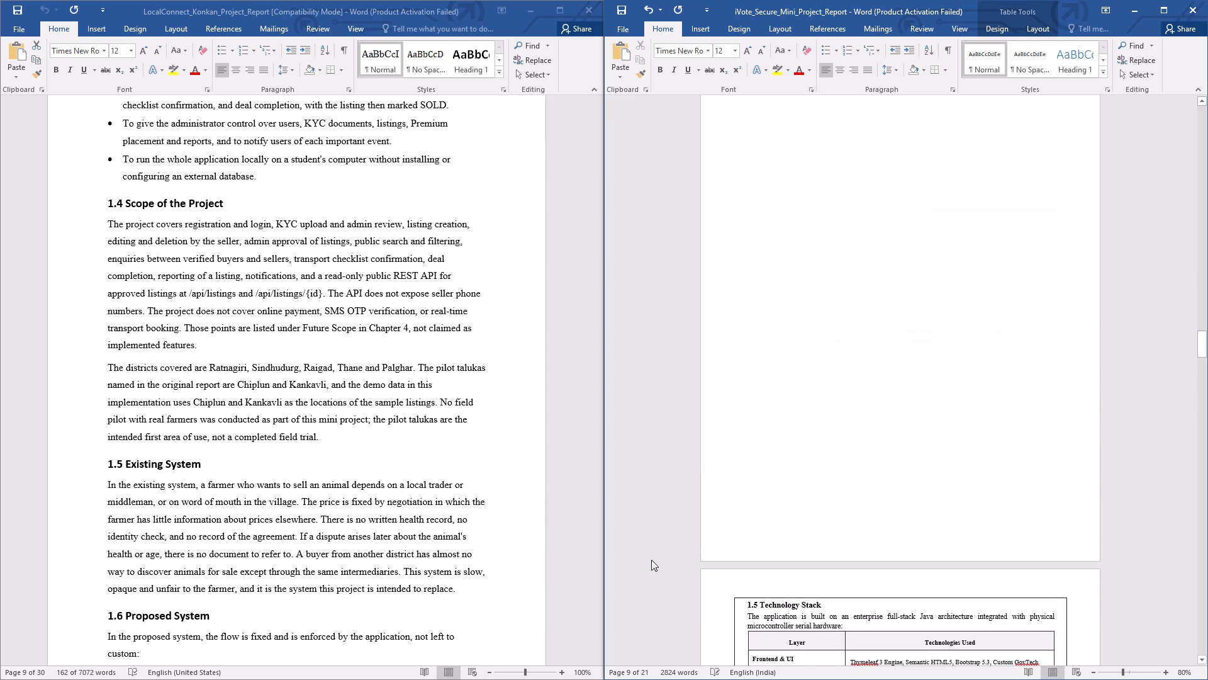
scroll(747, 508, "down", 3)
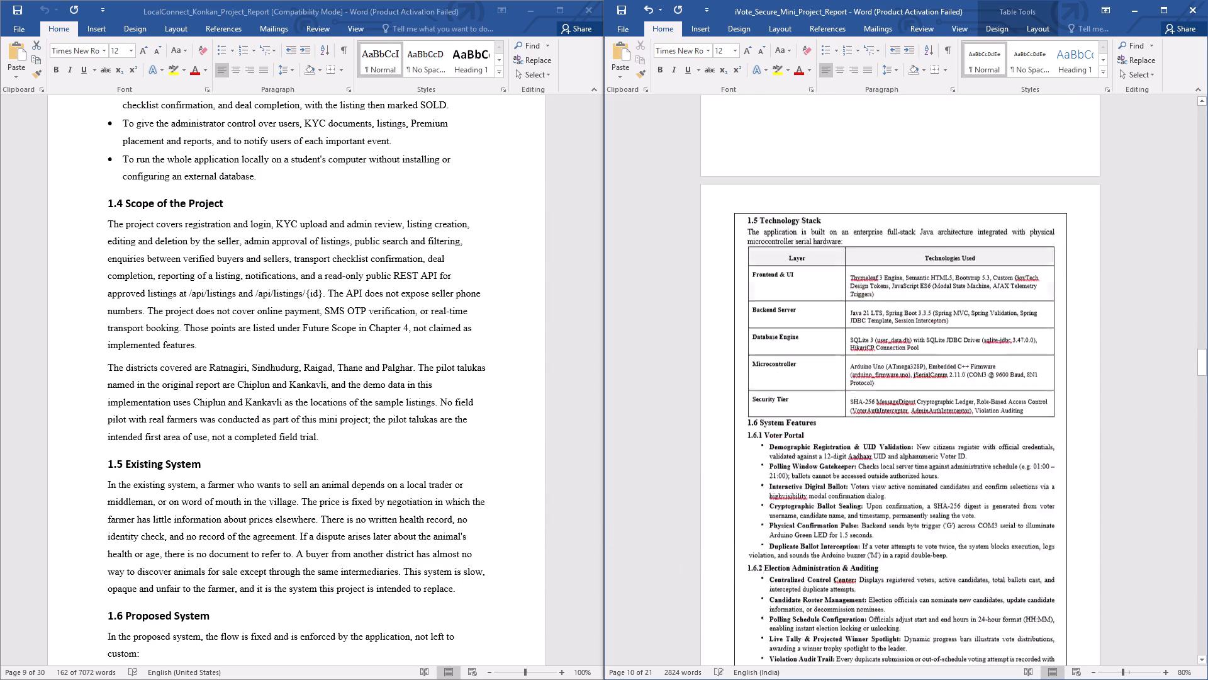
scroll(747, 508, "down", 5)
scroll(747, 508, "up", 1)
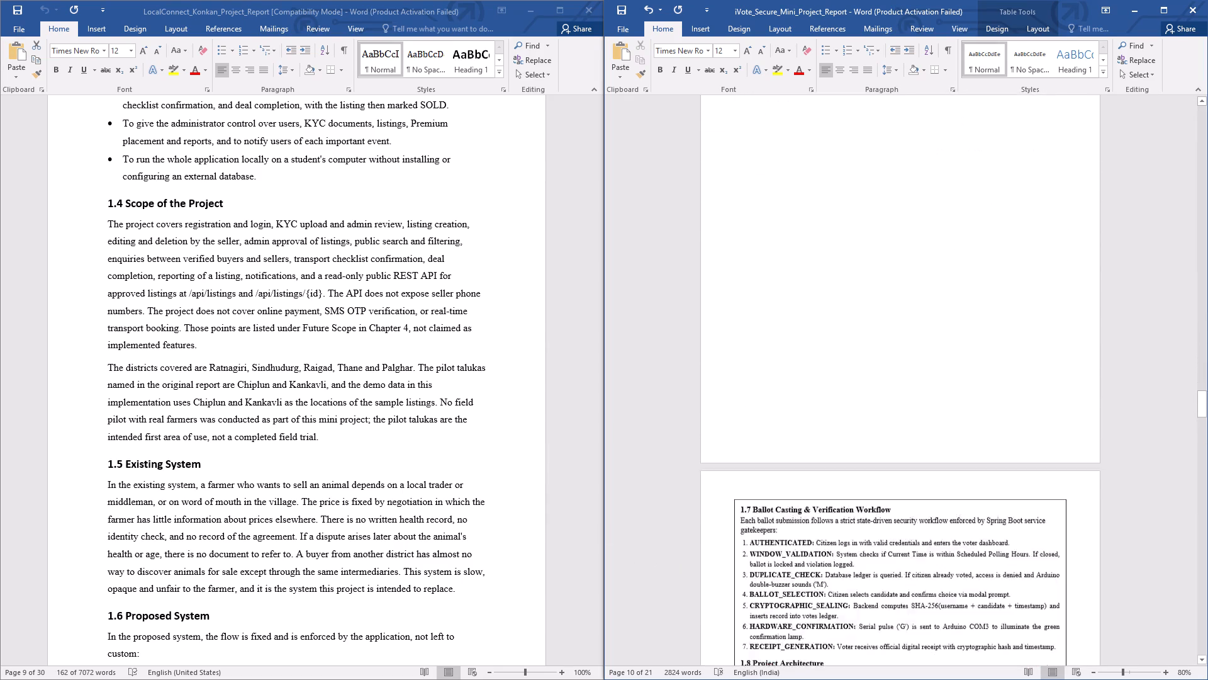
scroll(747, 508, "up", 4)
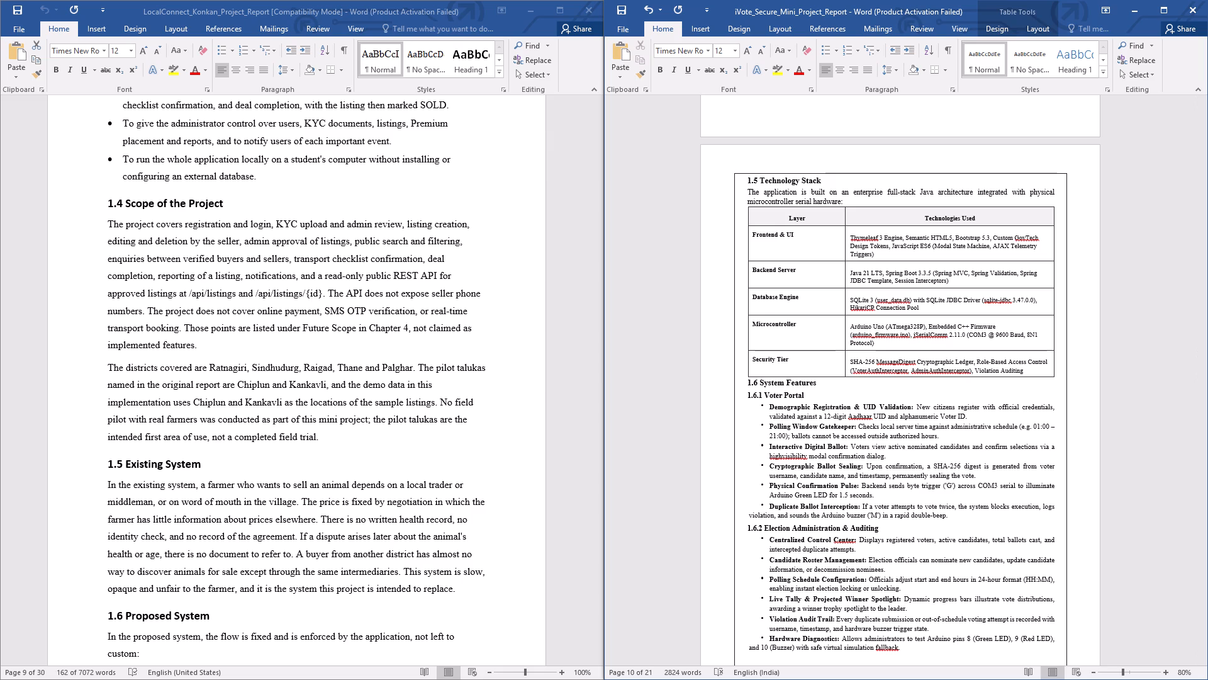
scroll(872, 402, "up", 3)
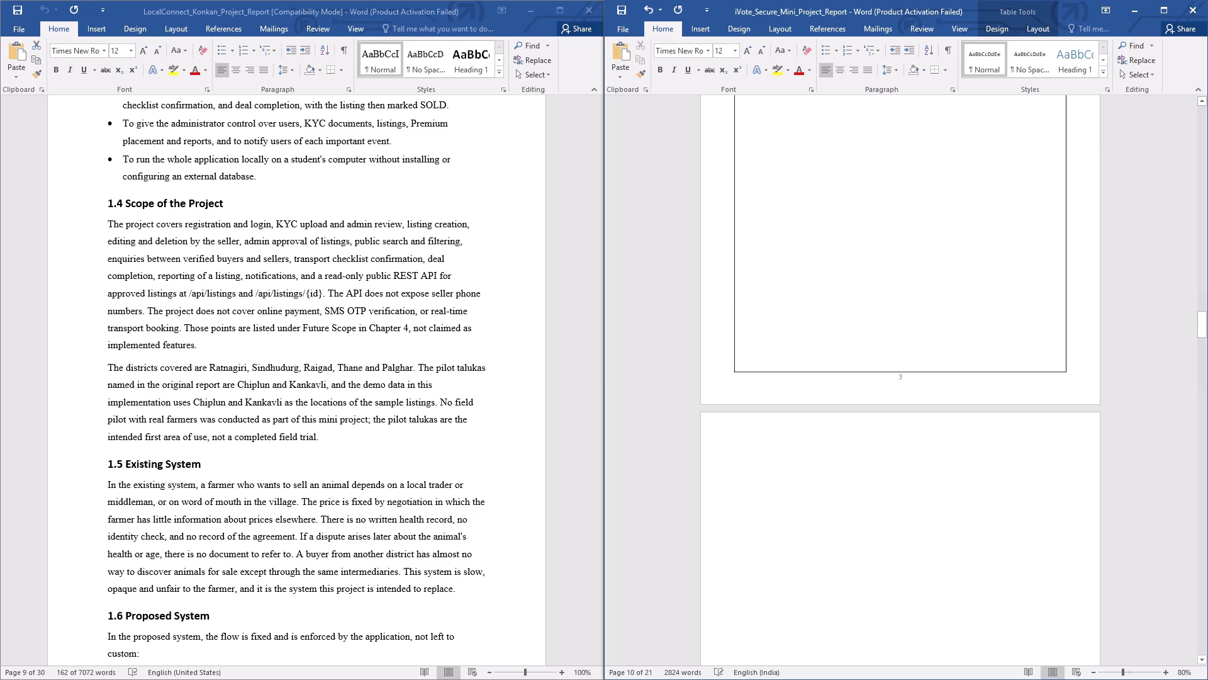
Delete the second 1.4 Scope paragraph about the covered districts, along with the leftover empty line on the overflow page.
scroll(872, 402, "up", 1)
left_click_drag(942, 208, 766, 192)
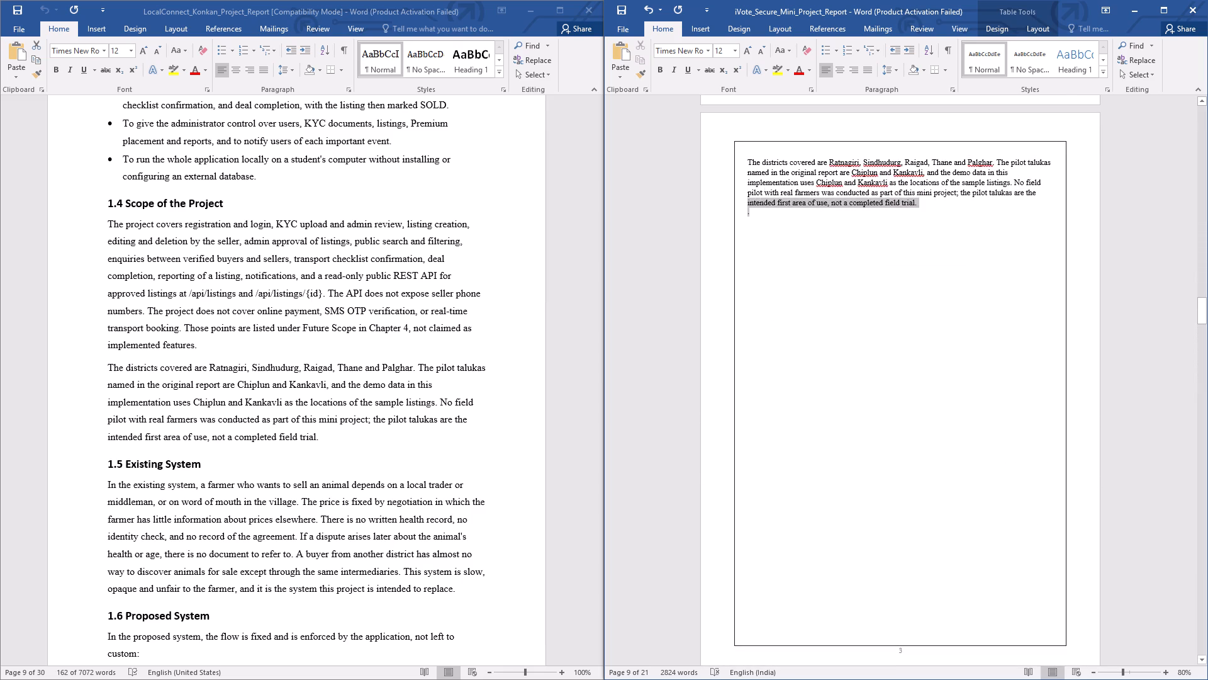
left_click_drag(766, 192, 744, 163)
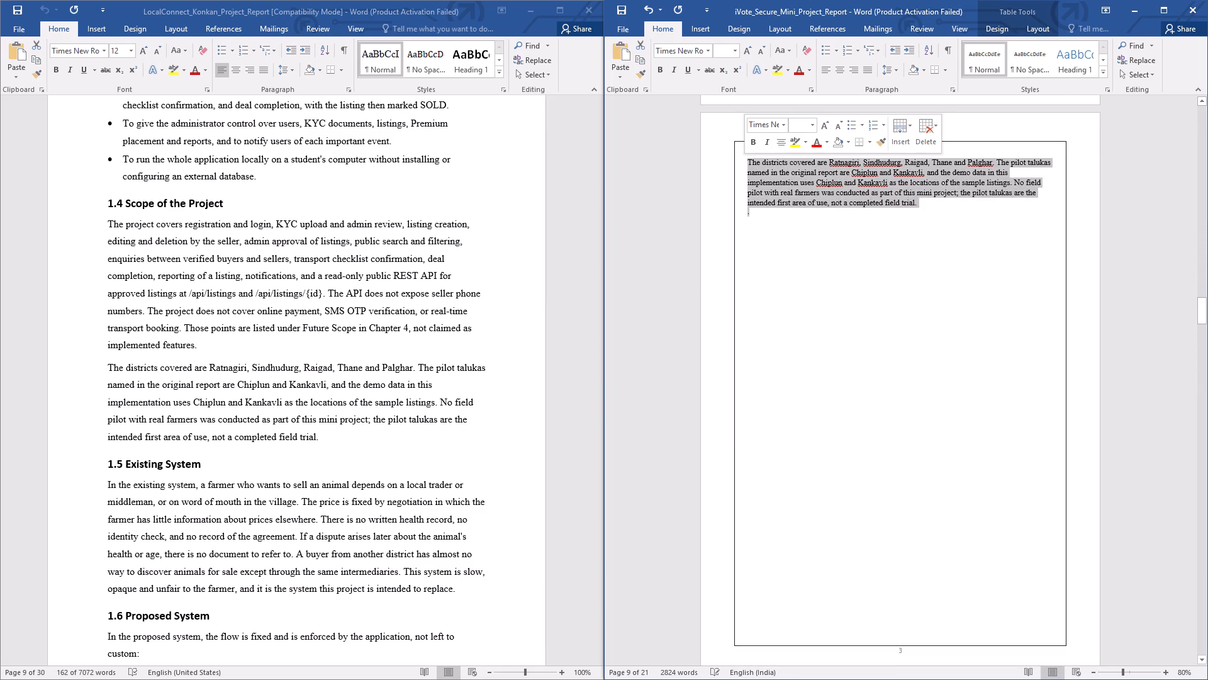
key("BackSpace")
scroll(744, 163, "up", 1)
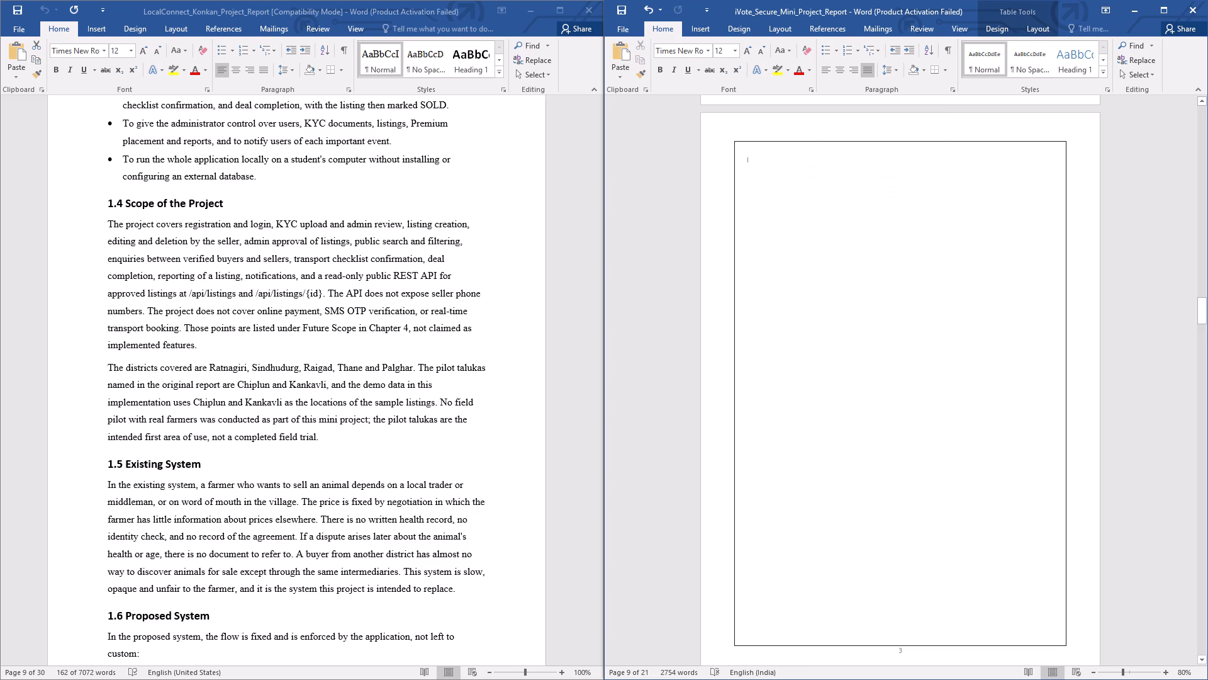
scroll(744, 163, "up", 1)
key("BackSpace")
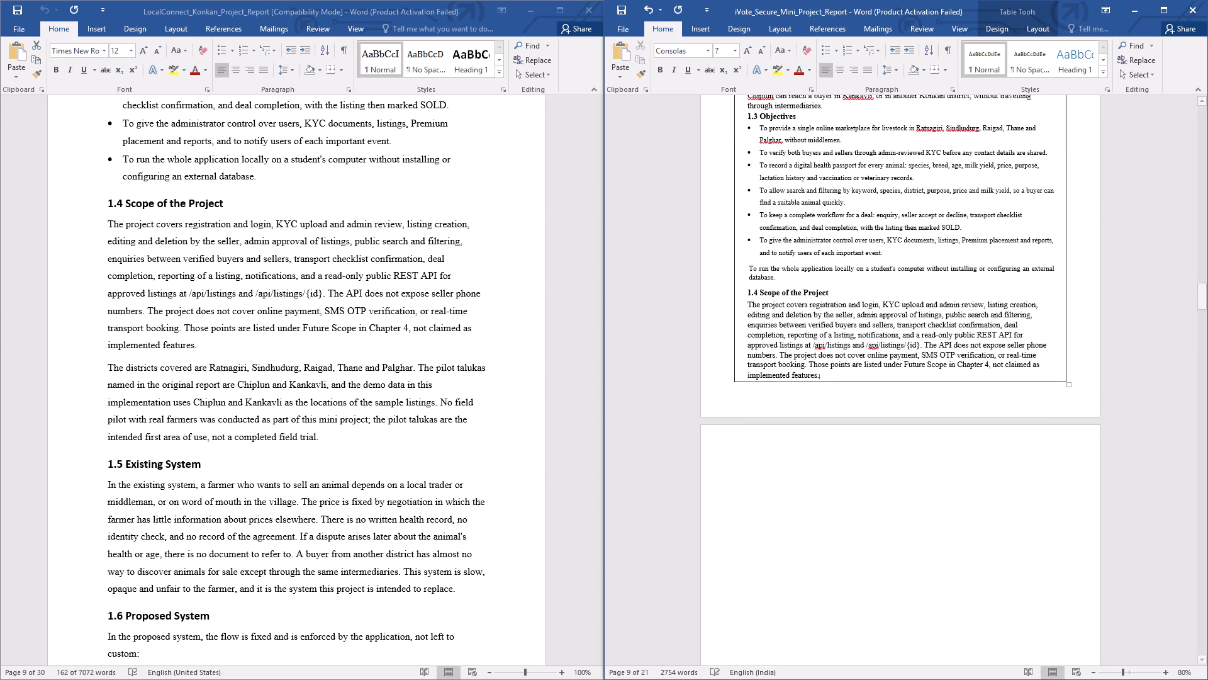
Try to remove the blank page between 1.4 Scope of the Project and 1.5 Technology Stack in the iVote report.
scroll(747, 438, "down", 5)
left_click(802, 445)
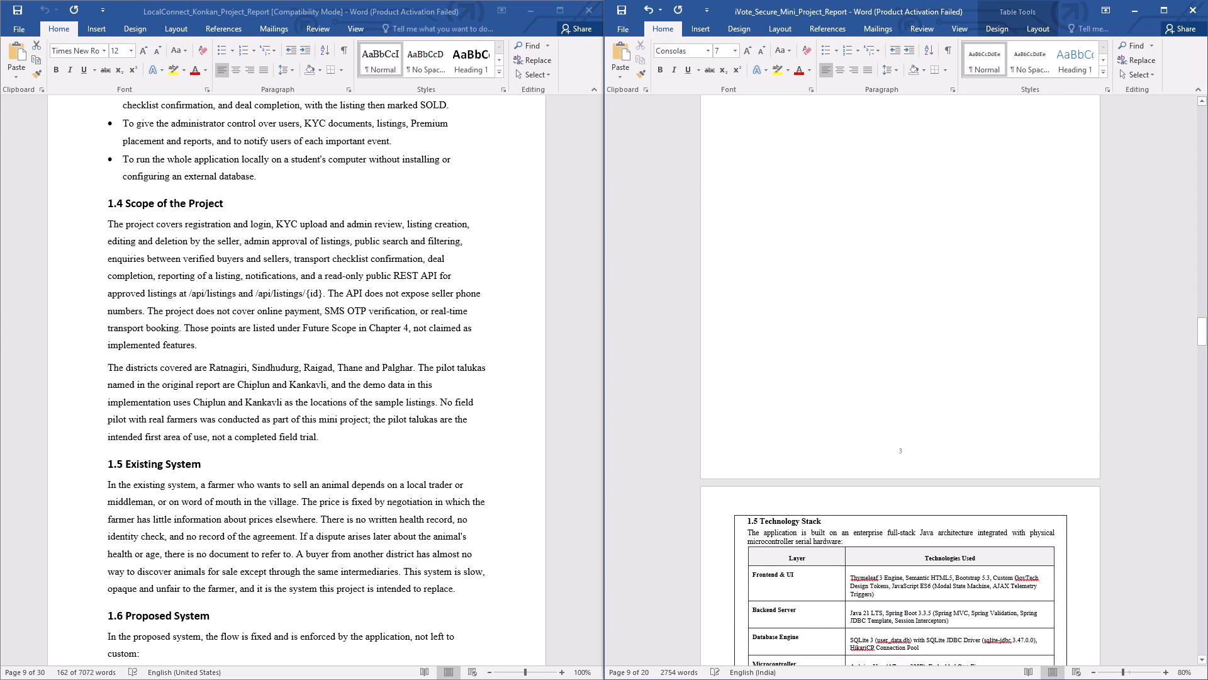
key("BackSpace")
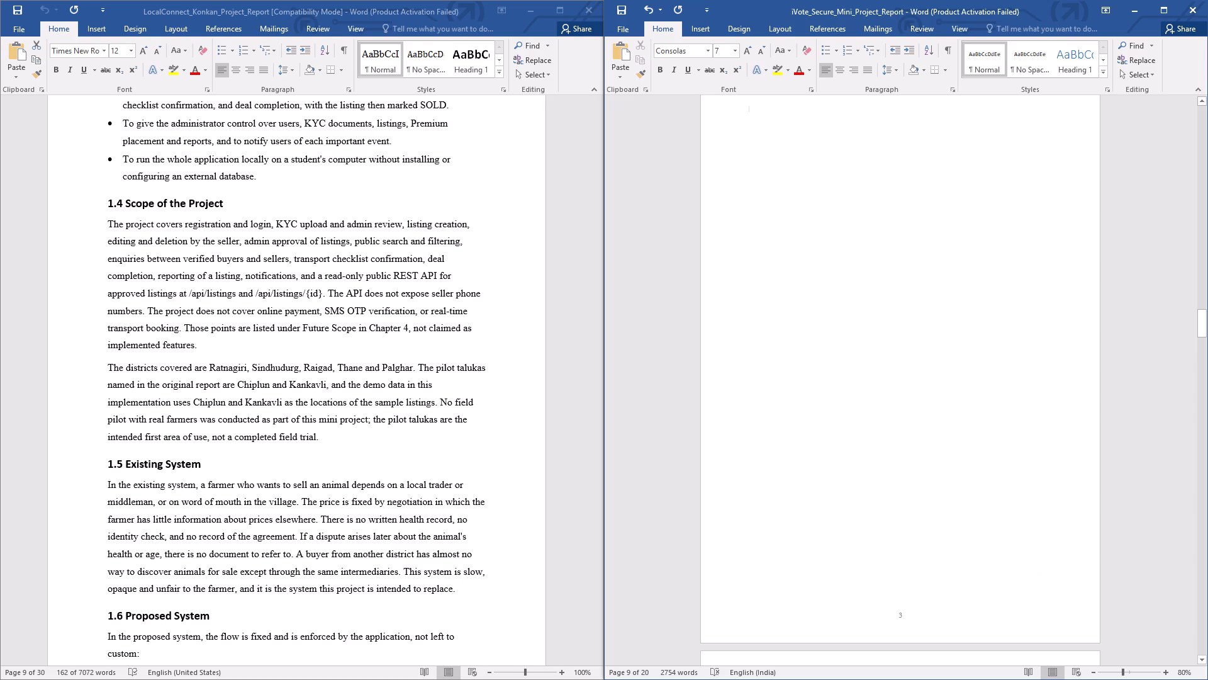
double_click(802, 445)
key("BackSpace")
key("Delete")
scroll(863, 380, "up", 3)
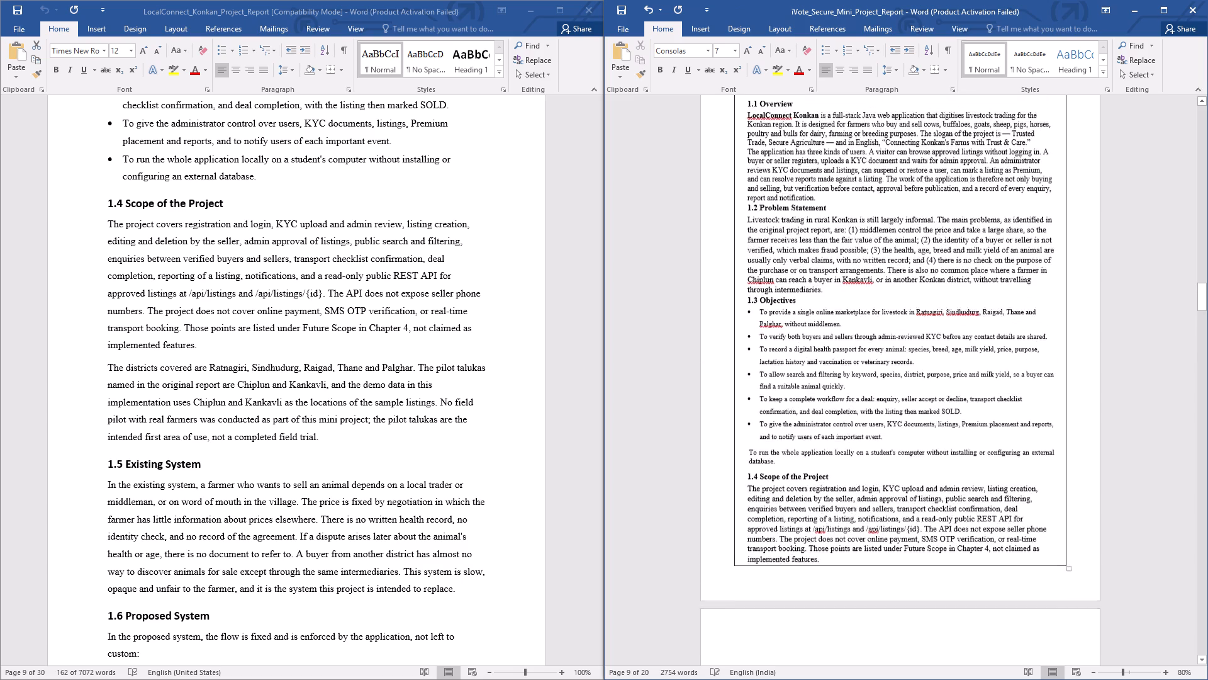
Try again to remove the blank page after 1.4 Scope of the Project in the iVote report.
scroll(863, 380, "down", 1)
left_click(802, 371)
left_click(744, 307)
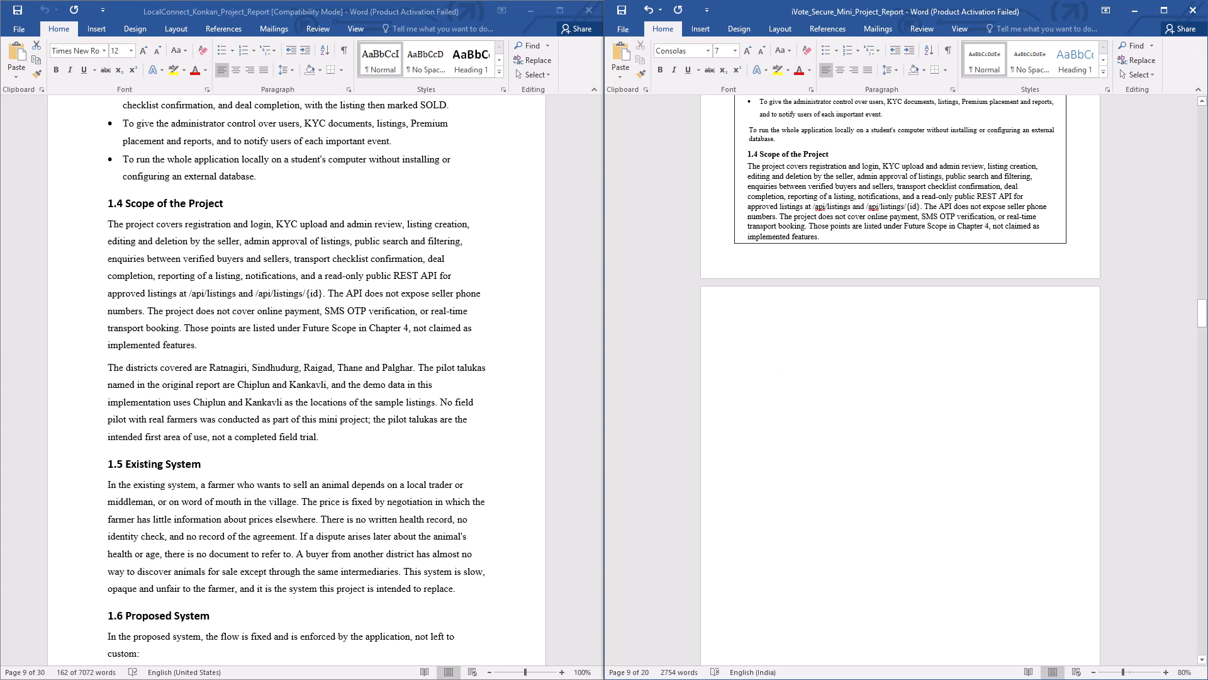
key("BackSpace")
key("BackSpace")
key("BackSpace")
Examine the iVote report's pages around the blank page, from Chapter 1: Introduction to the start of Chapter 2: Source Code.
scroll(792, 377, "down", 3)
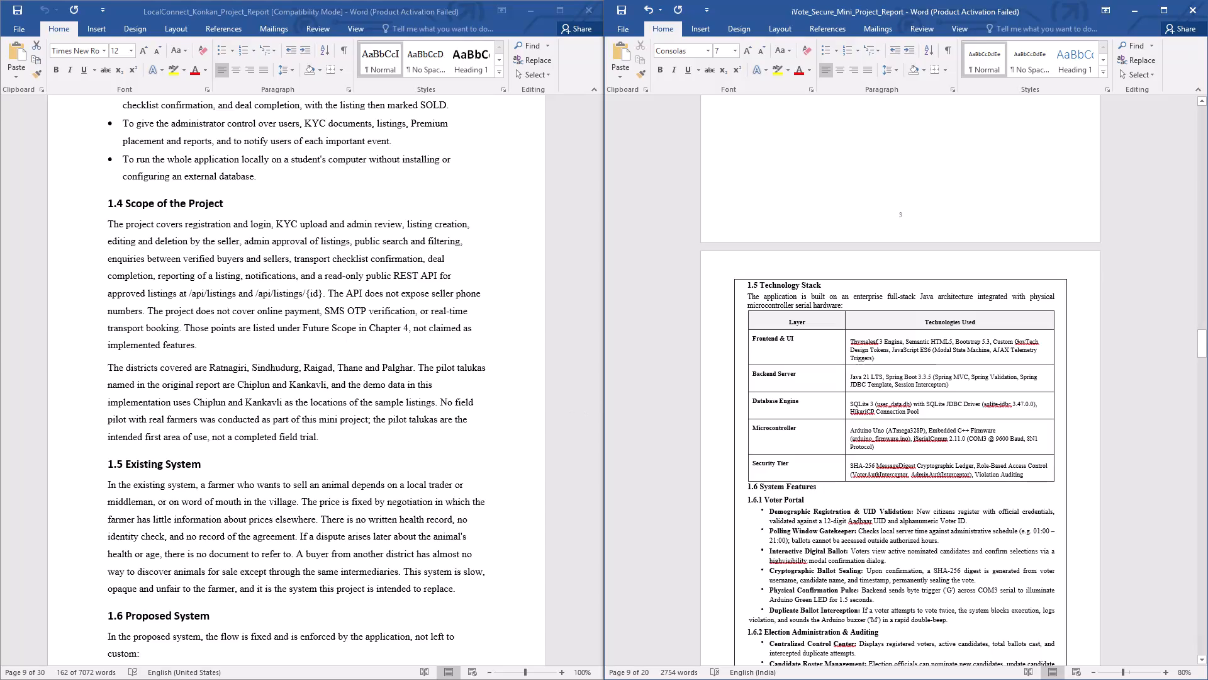
scroll(793, 264, "up", 3)
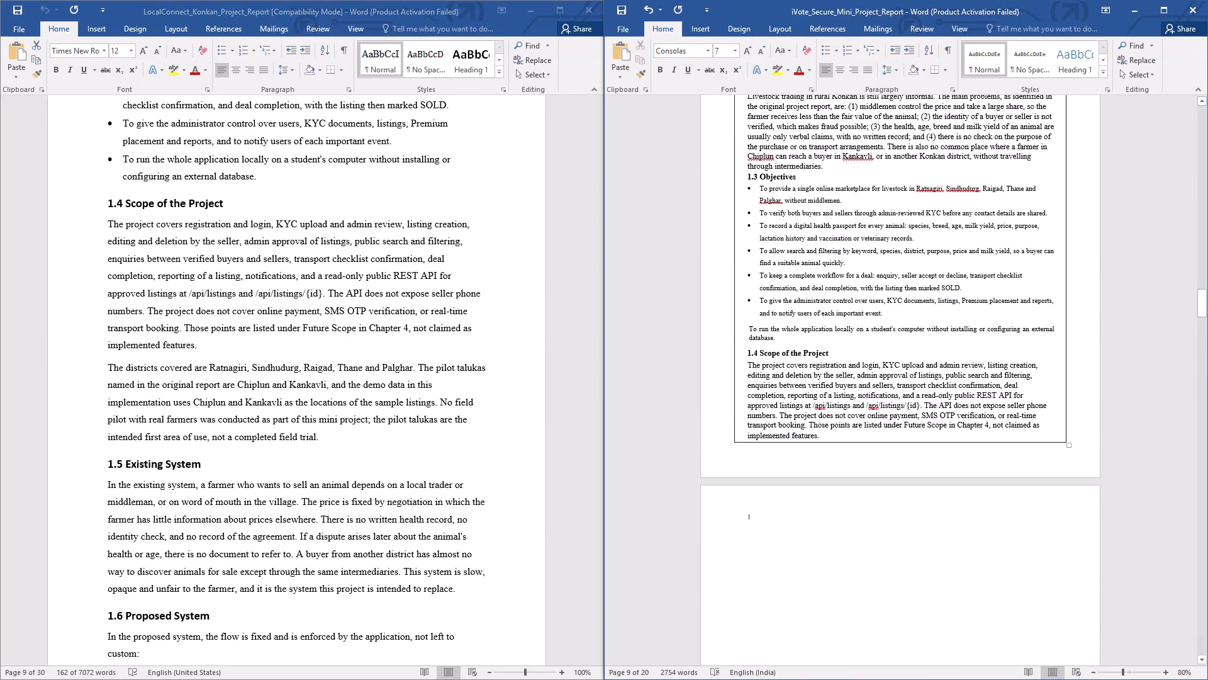
scroll(793, 264, "down", 1)
scroll(793, 264, "up", 1)
scroll(793, 264, "down", 1)
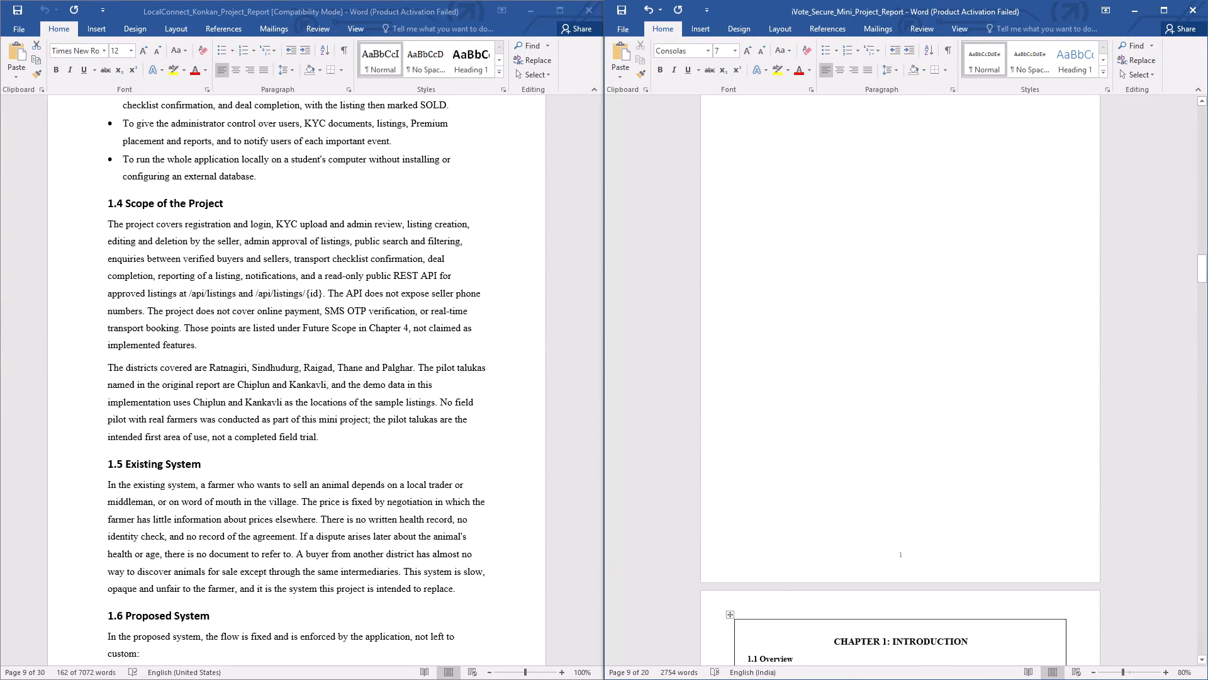
scroll(793, 264, "down", 1)
scroll(793, 264, "up", 2)
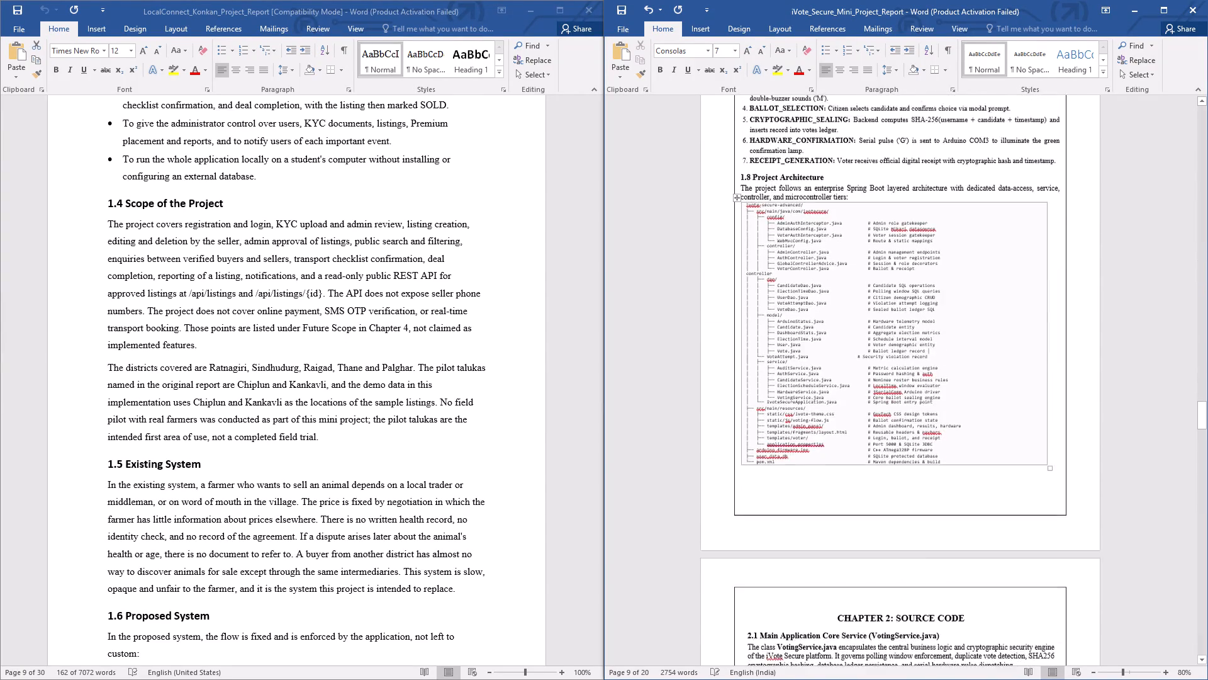
scroll(793, 264, "up", 2)
scroll(793, 264, "down", 3)
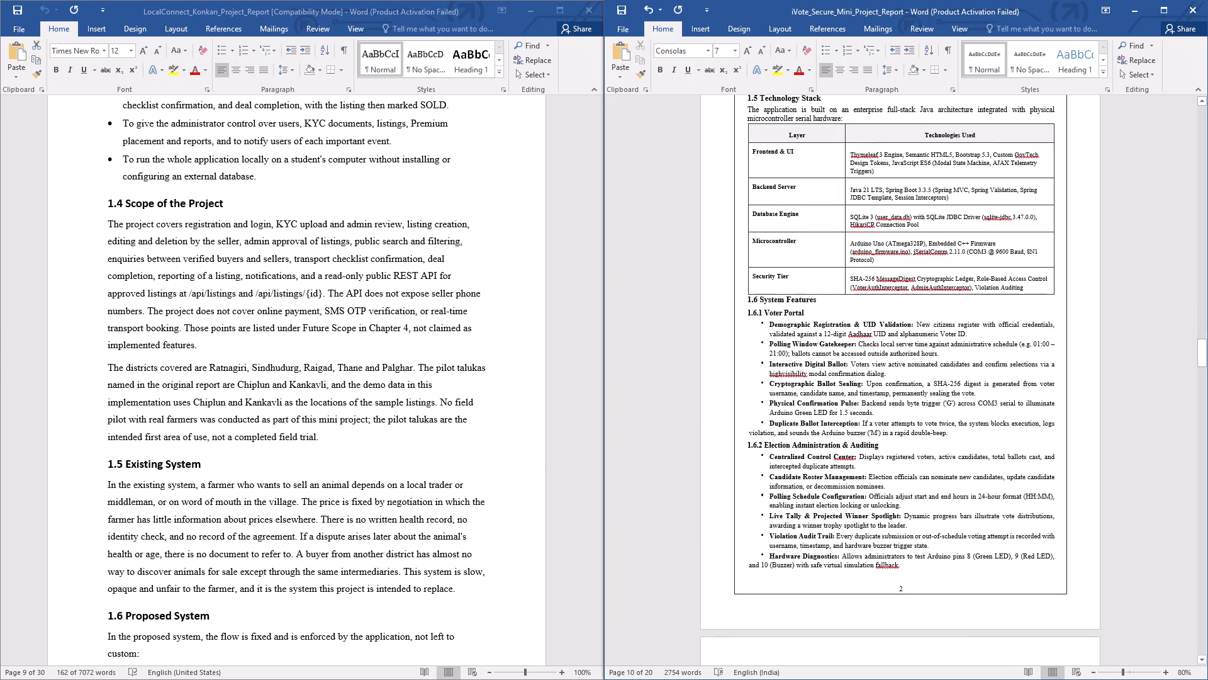
Compare LocalConnect's sections 1.5 Existing System to 1.7 Technology Stack with the iVote report's 1.5 Technology Stack text and table.
scroll(423, 360, "down", 1)
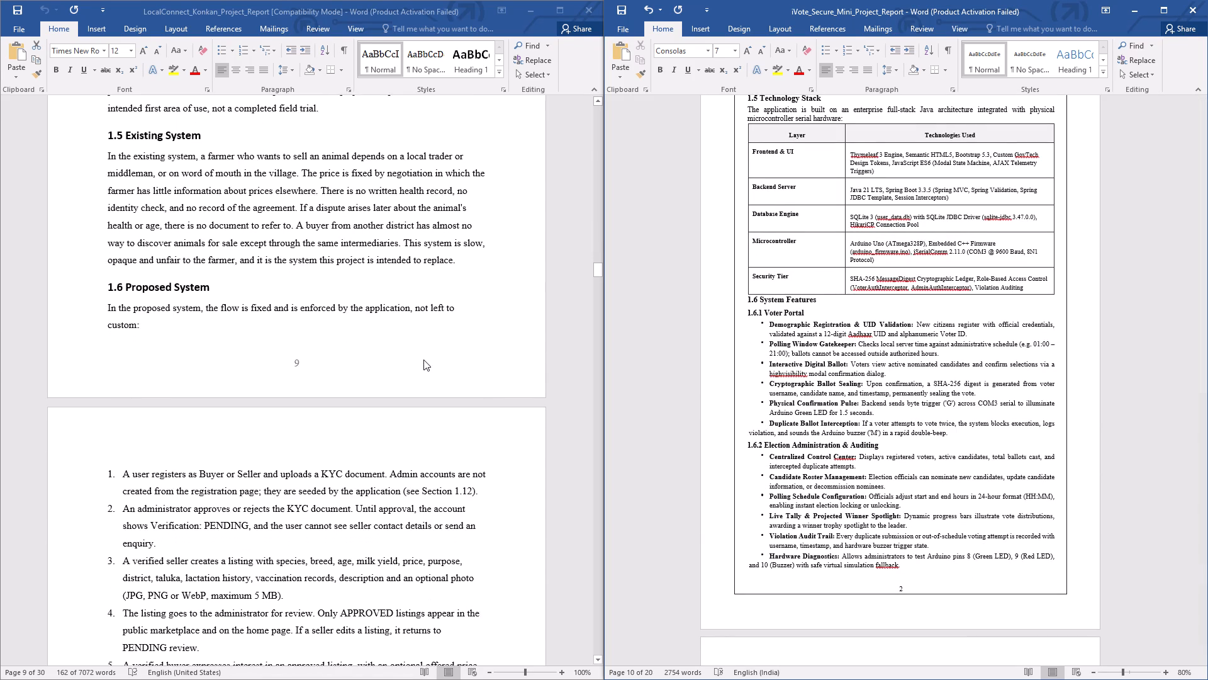
scroll(423, 360, "down", 2)
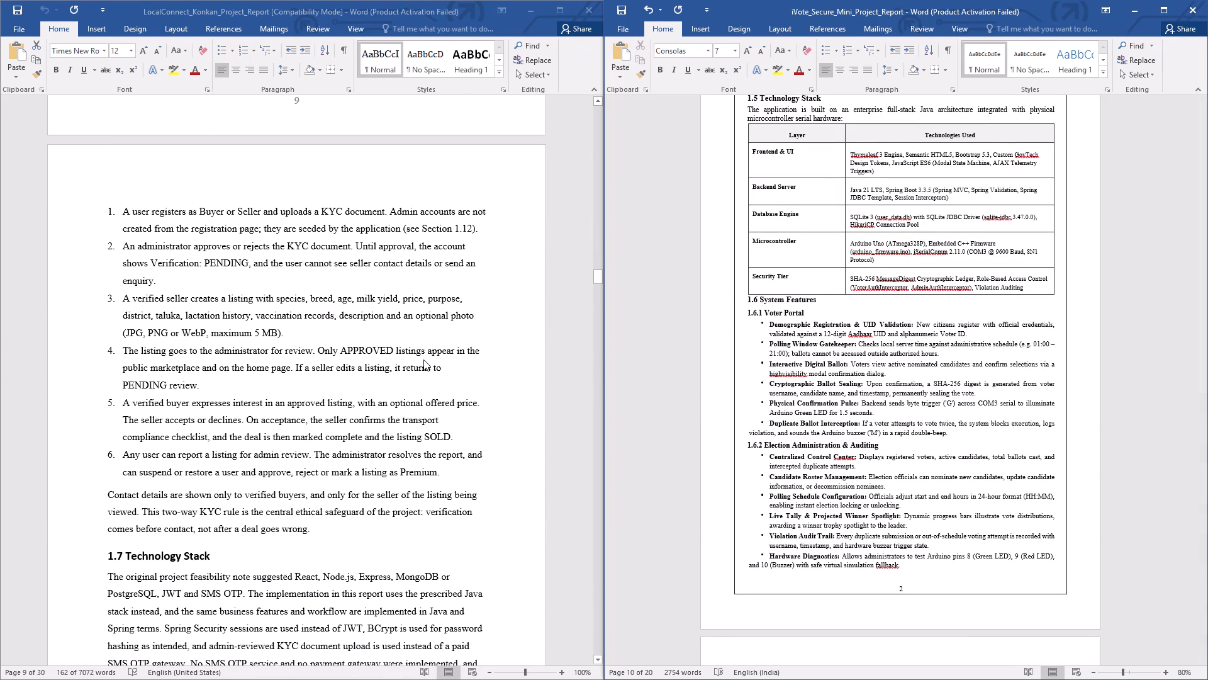
scroll(423, 360, "down", 1)
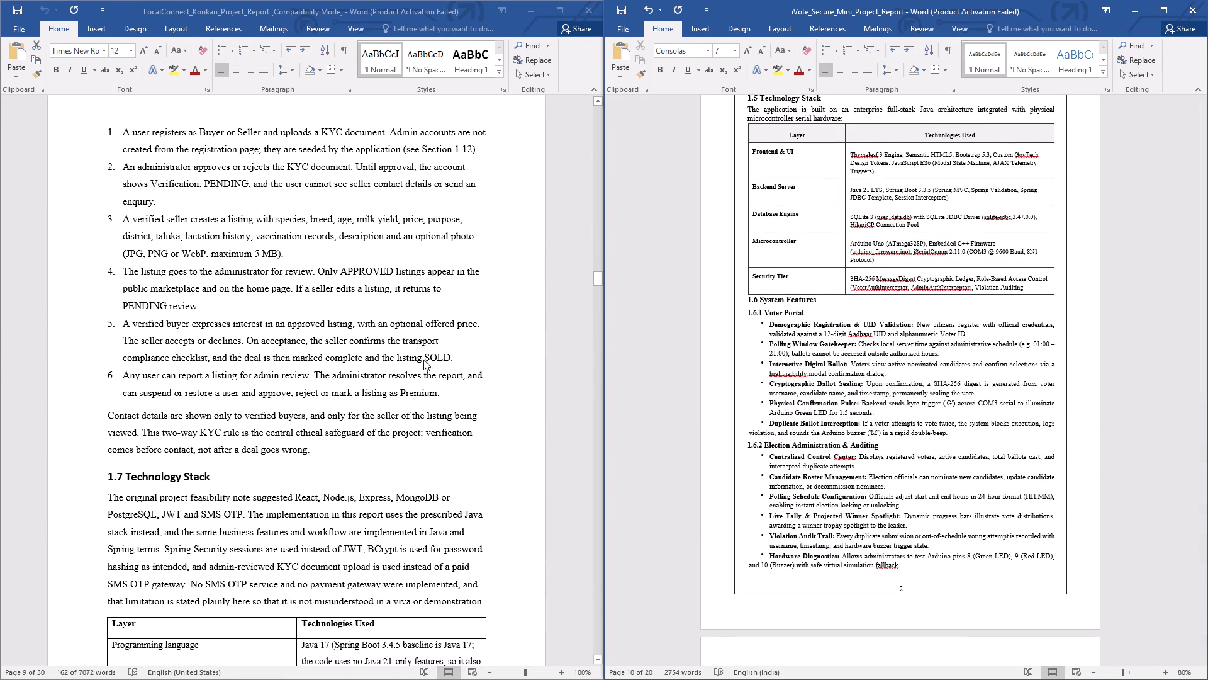
scroll(423, 360, "down", 1)
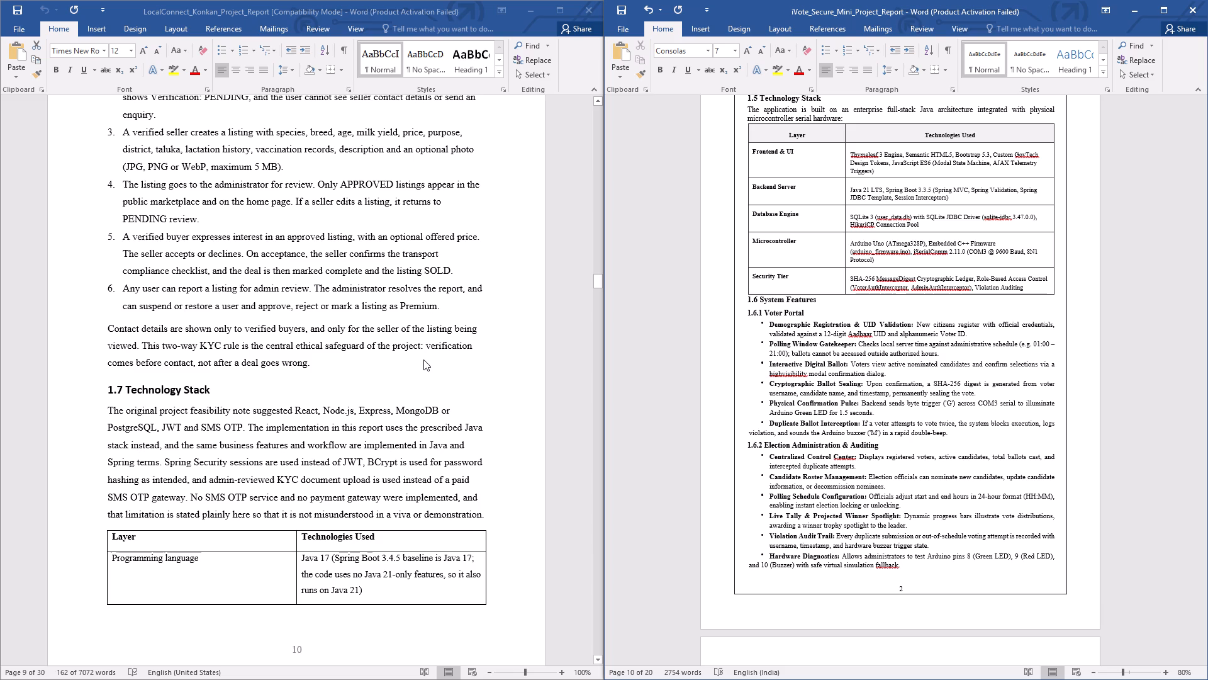
scroll(335, 414, "down", 1)
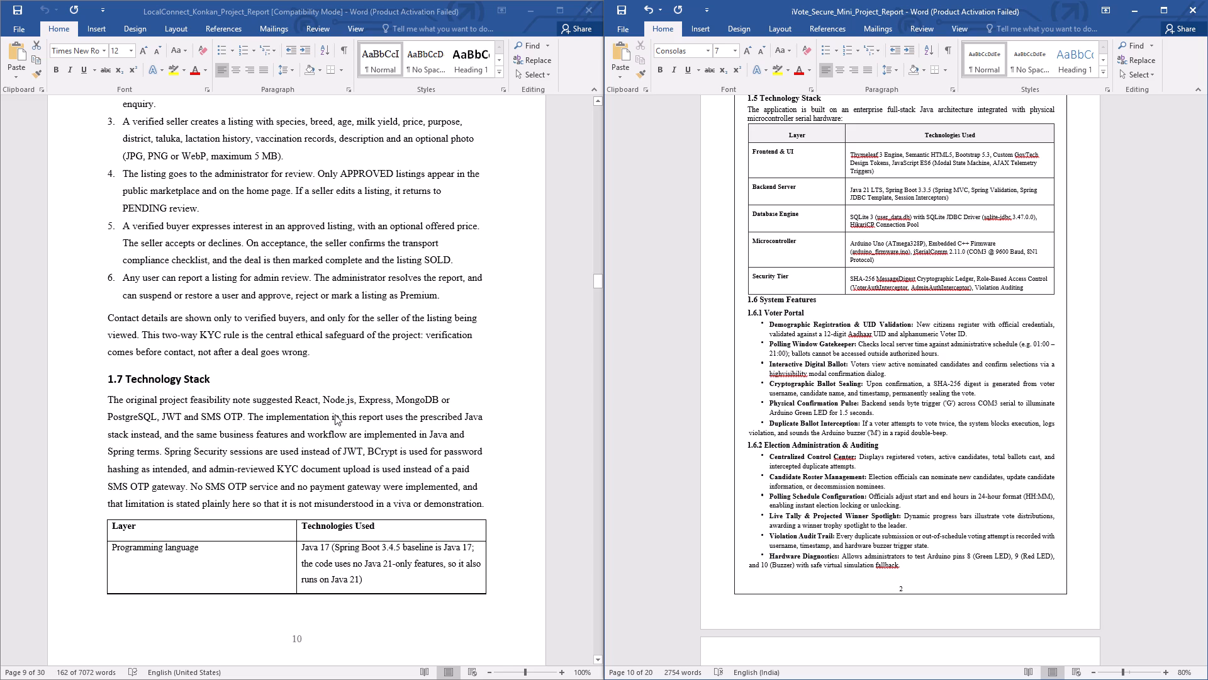
scroll(296, 404, "down", 1)
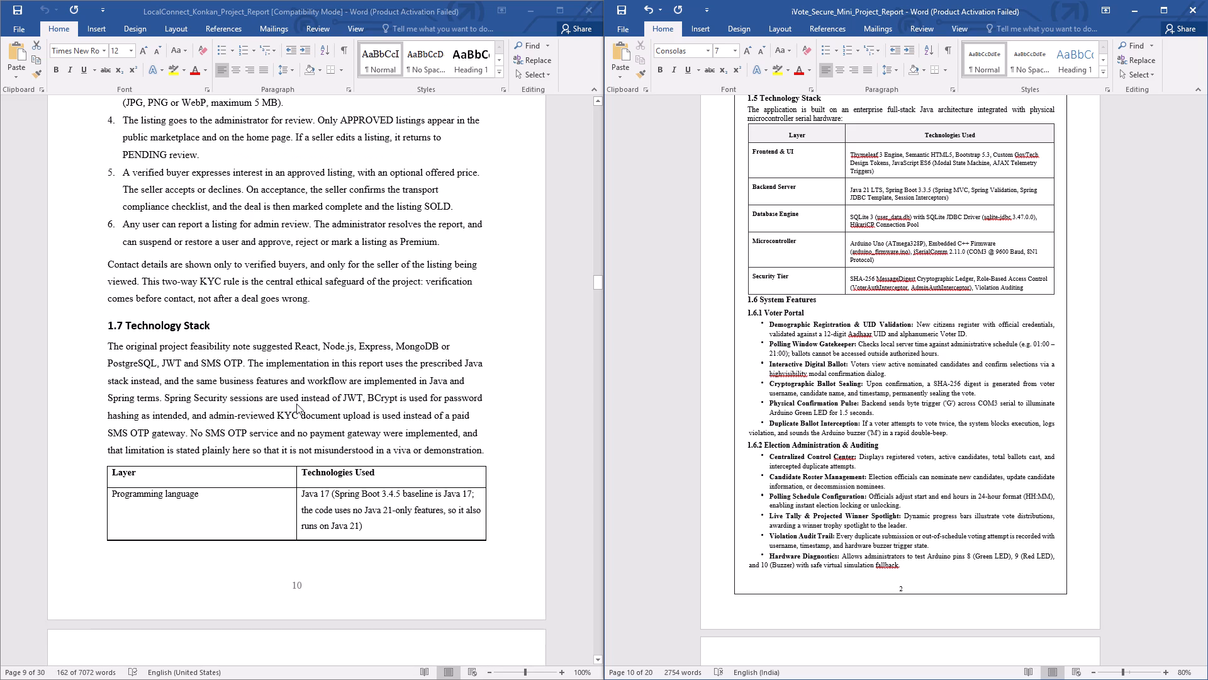
scroll(296, 404, "down", 1)
double_click(761, 152)
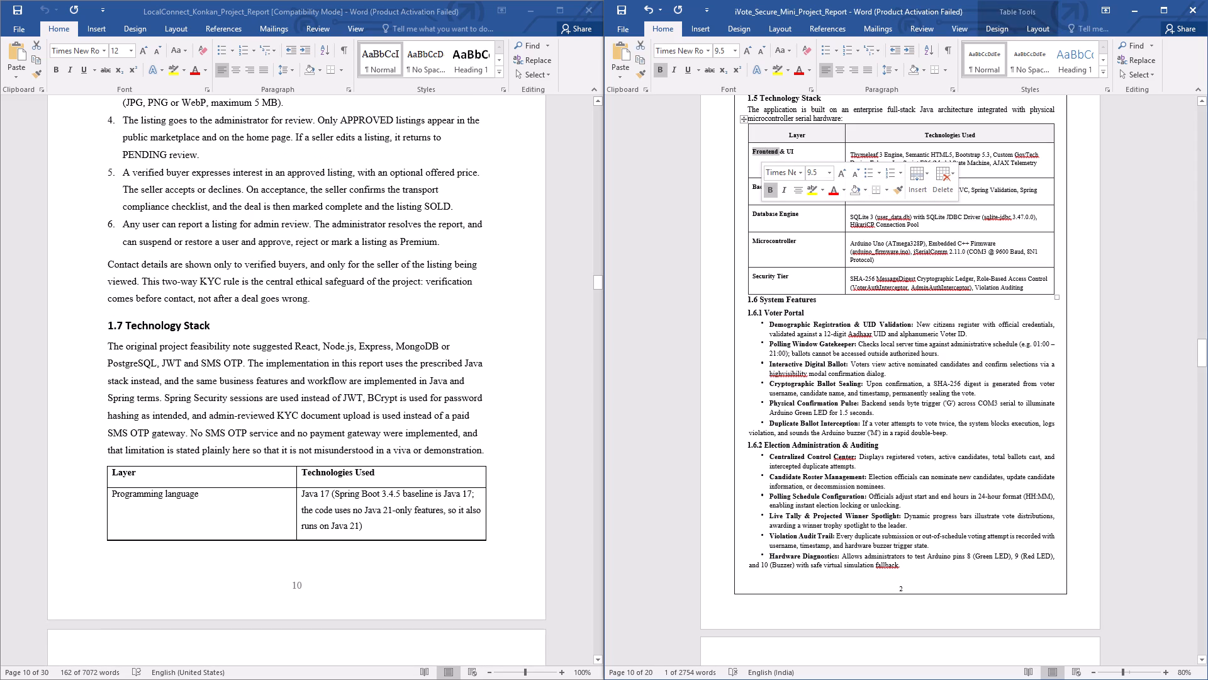
double_click(873, 152)
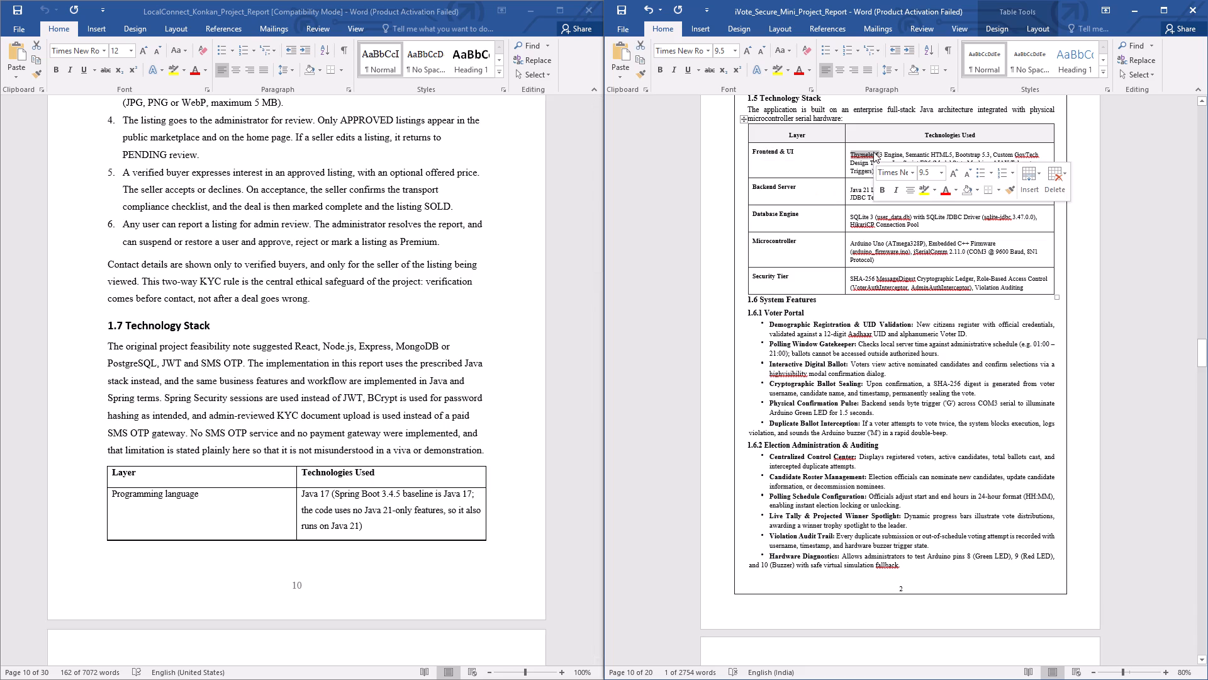
double_click(878, 112)
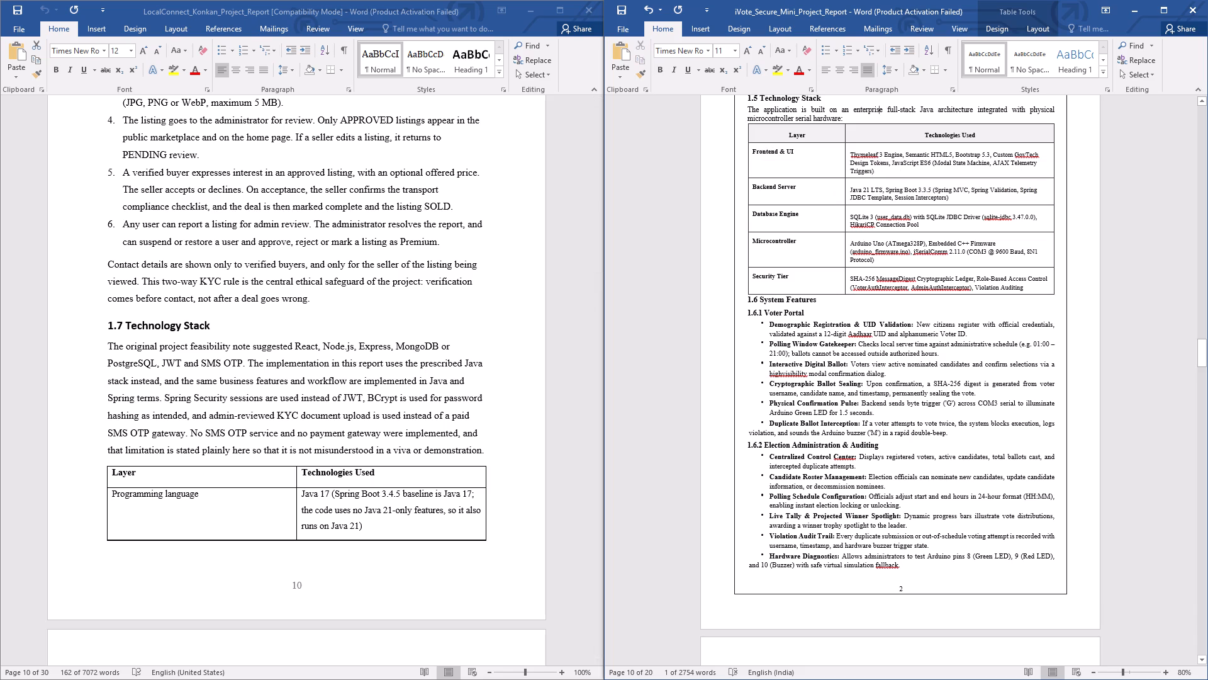
left_click(832, 176)
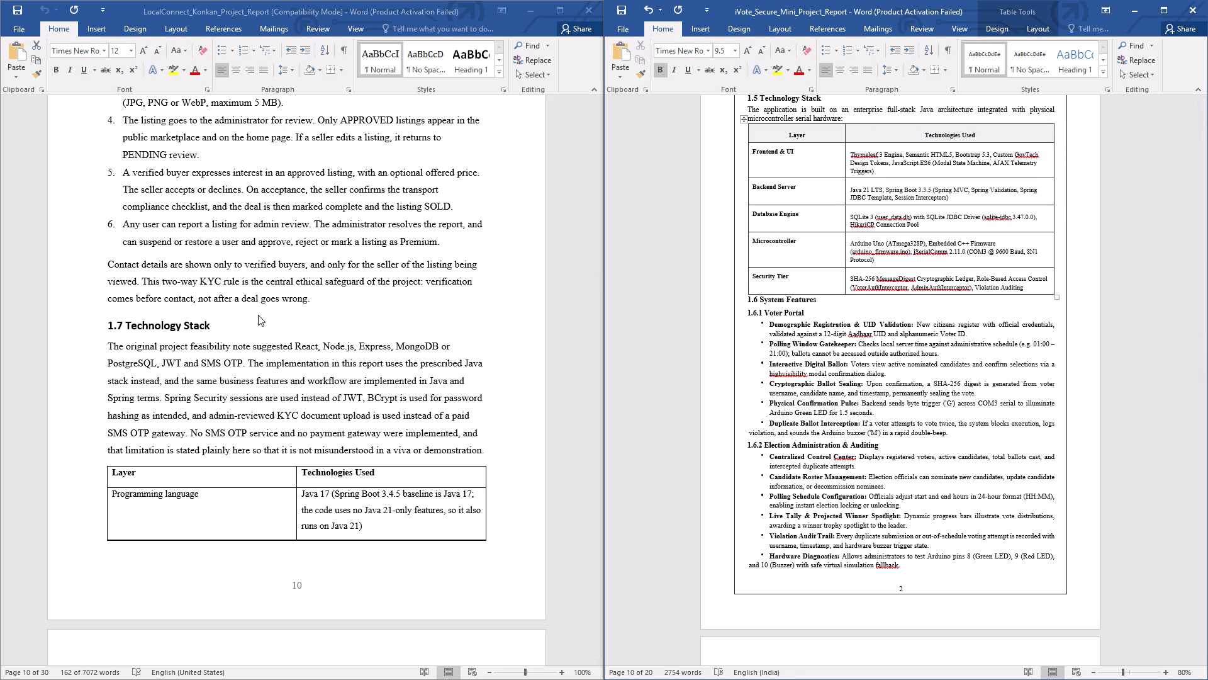
Copy the full introductory paragraph of 1.7 Technology Stack, above its table, from the LocalConnect report.
left_click_drag(101, 346, 175, 357)
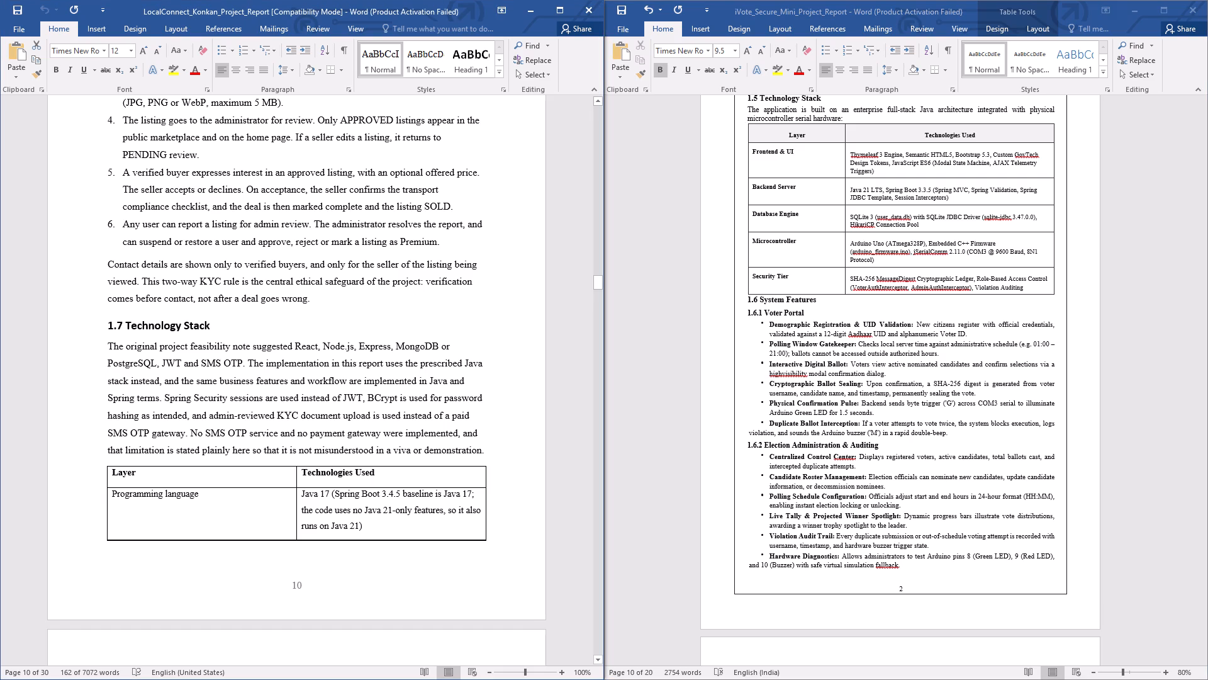
left_click_drag(175, 357, 272, 397)
left_click_drag(491, 452, 106, 353)
key("ctrl+c")
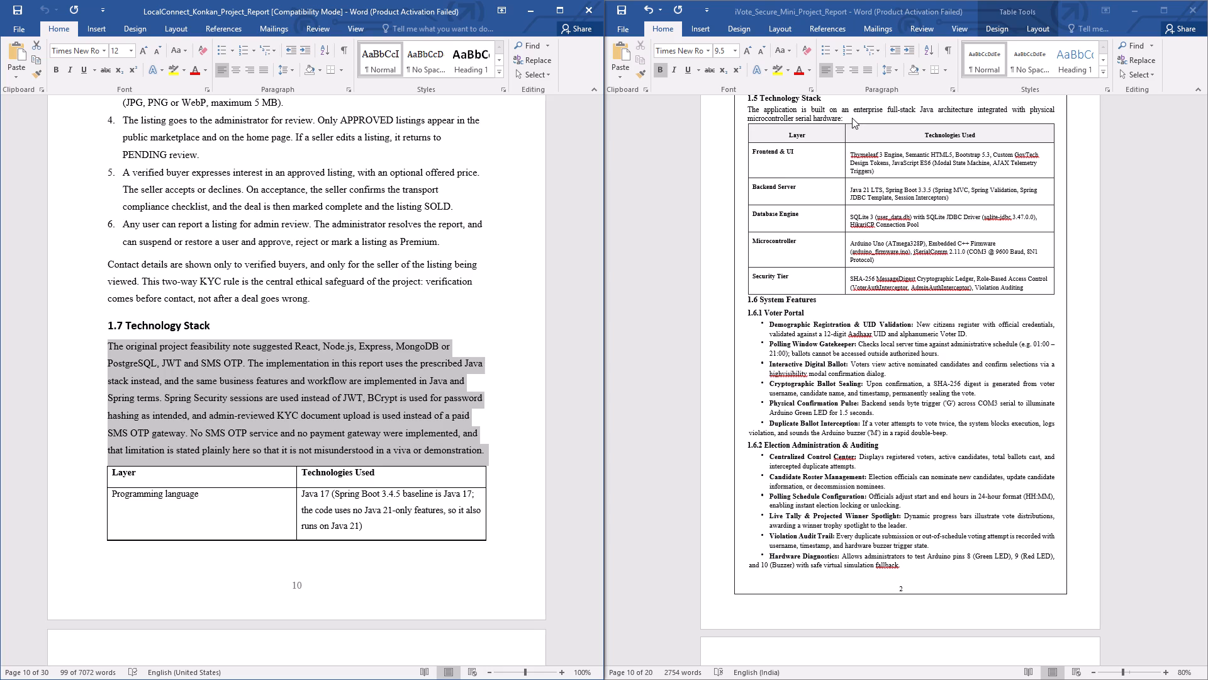
Replace the introductory sentence under 1.5 Technology Stack in the iVote report with the copied LocalConnect paragraph.
left_click_drag(852, 118, 864, 121)
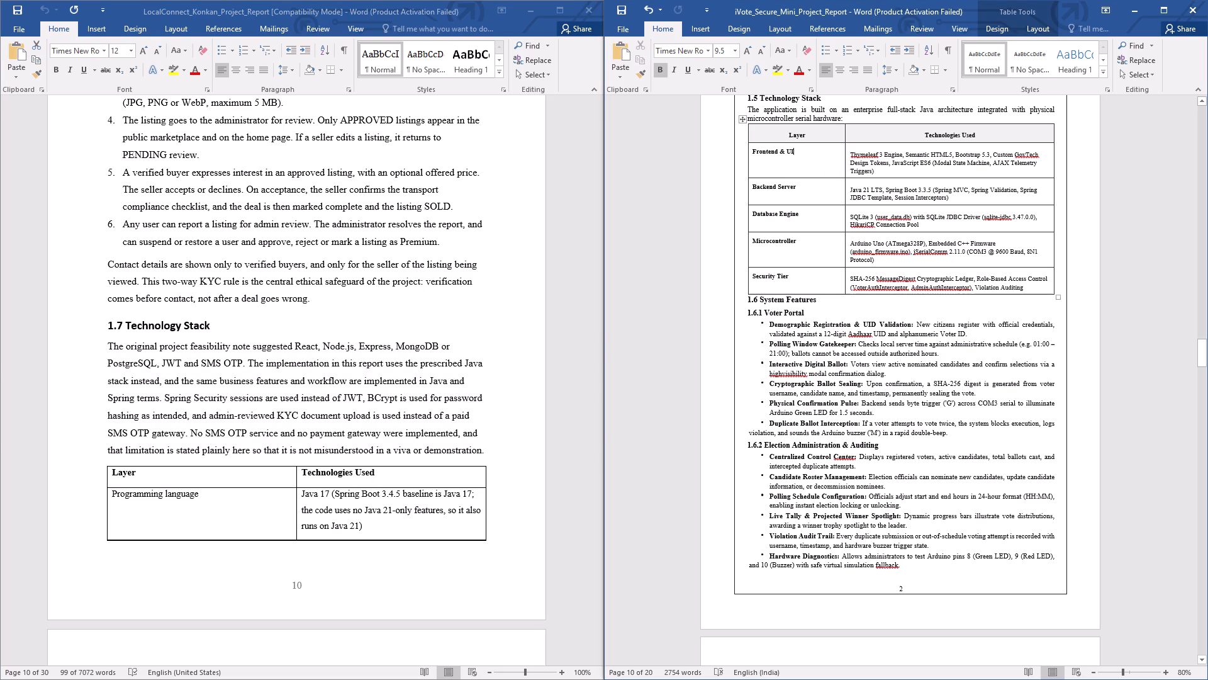
left_click(864, 121)
left_click(864, 121)
left_click_drag(864, 121, 805, 109)
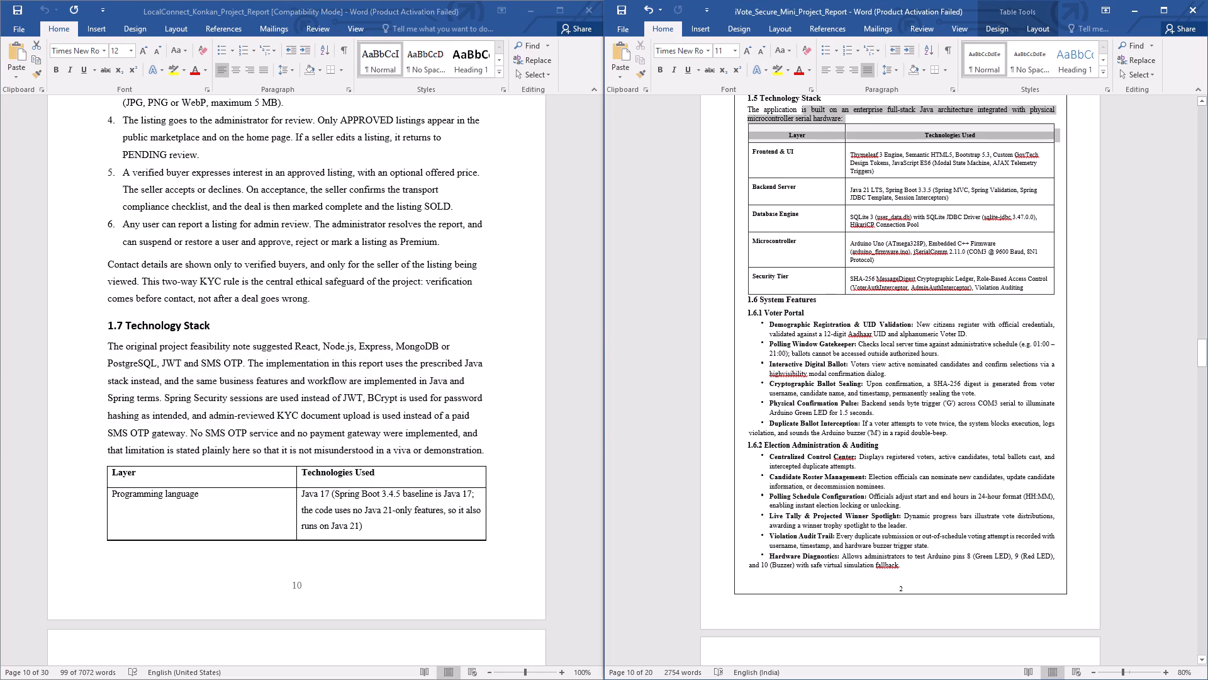
left_click_drag(805, 109, 764, 118)
left_click(764, 118)
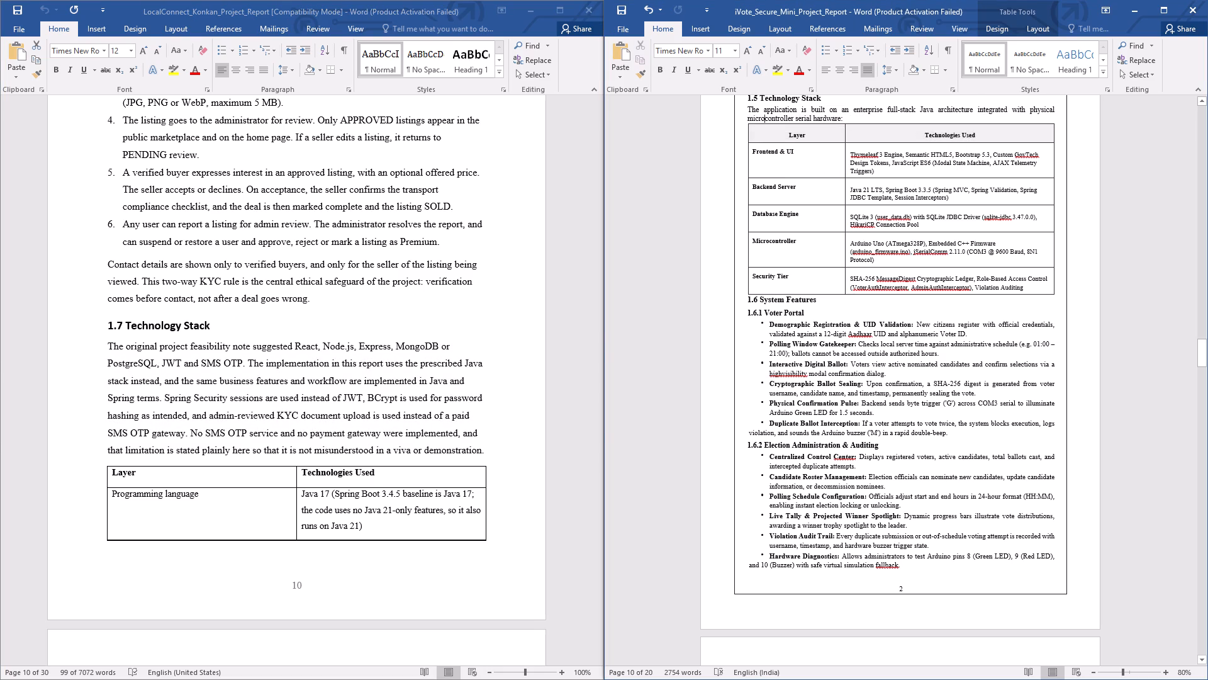
left_click_drag(742, 110, 771, 111)
left_click(771, 111)
left_click_drag(747, 110, 774, 116)
left_click(774, 116)
scroll(774, 116, "up", 4, "ctrl")
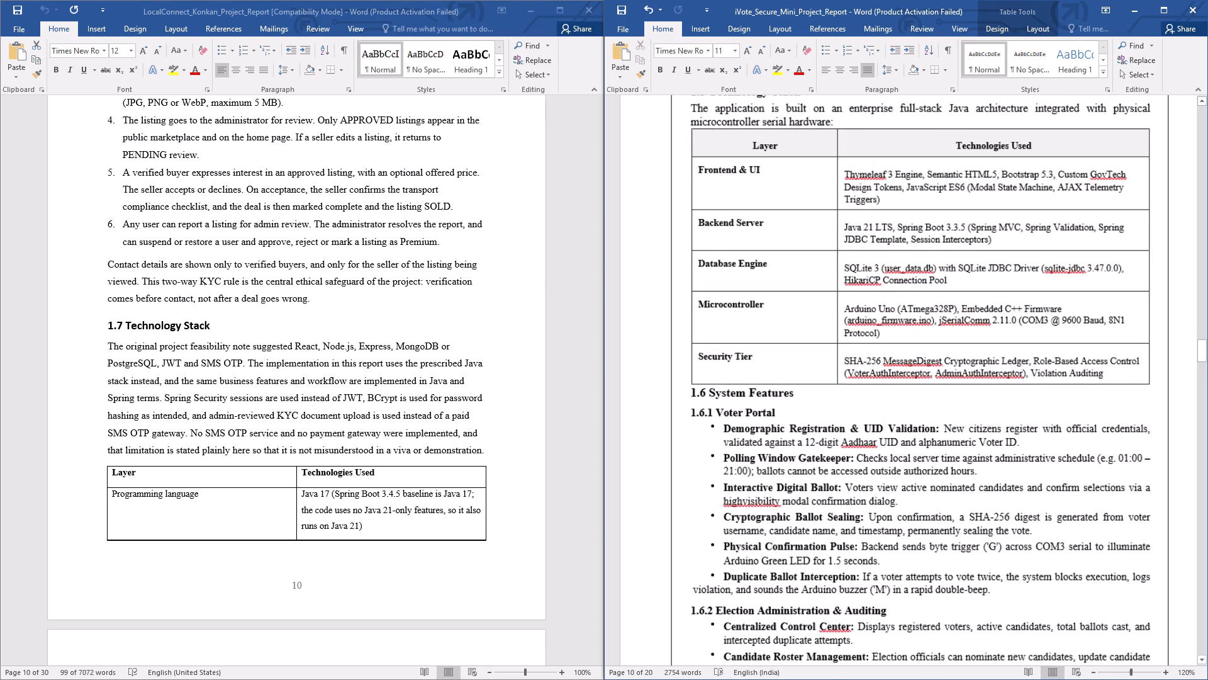
scroll(774, 116, "up", 3, "ctrl")
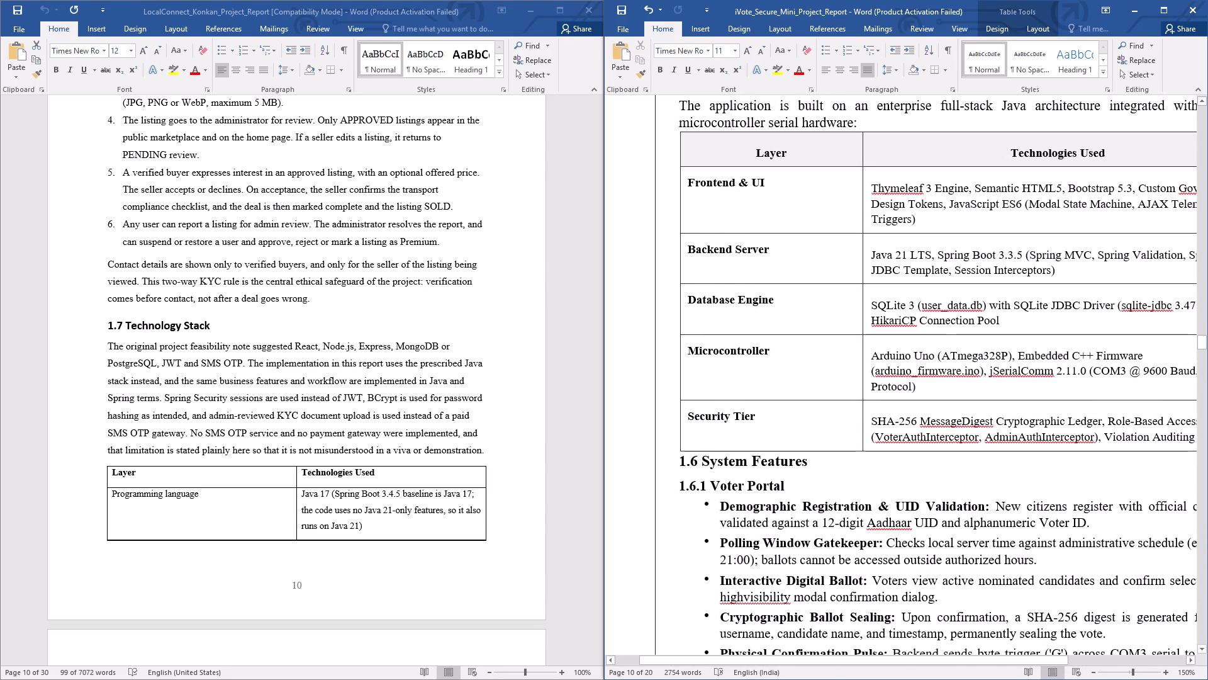
scroll(774, 116, "down", 3, "ctrl")
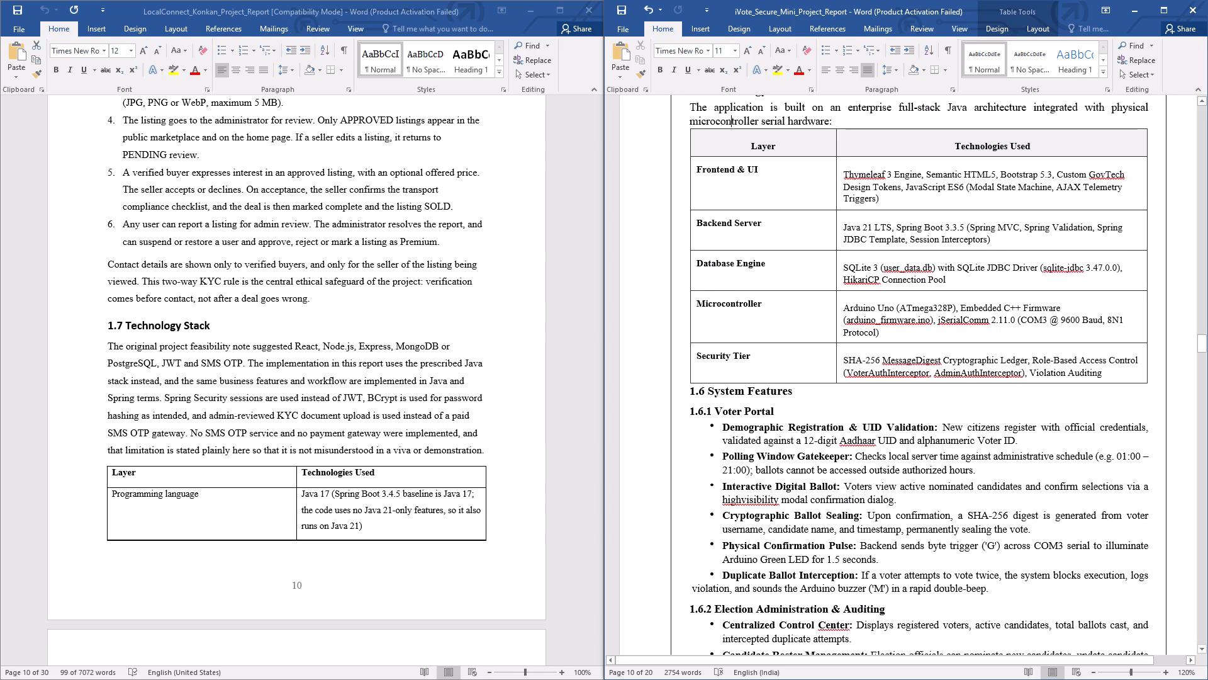
left_click_drag(690, 108, 801, 121)
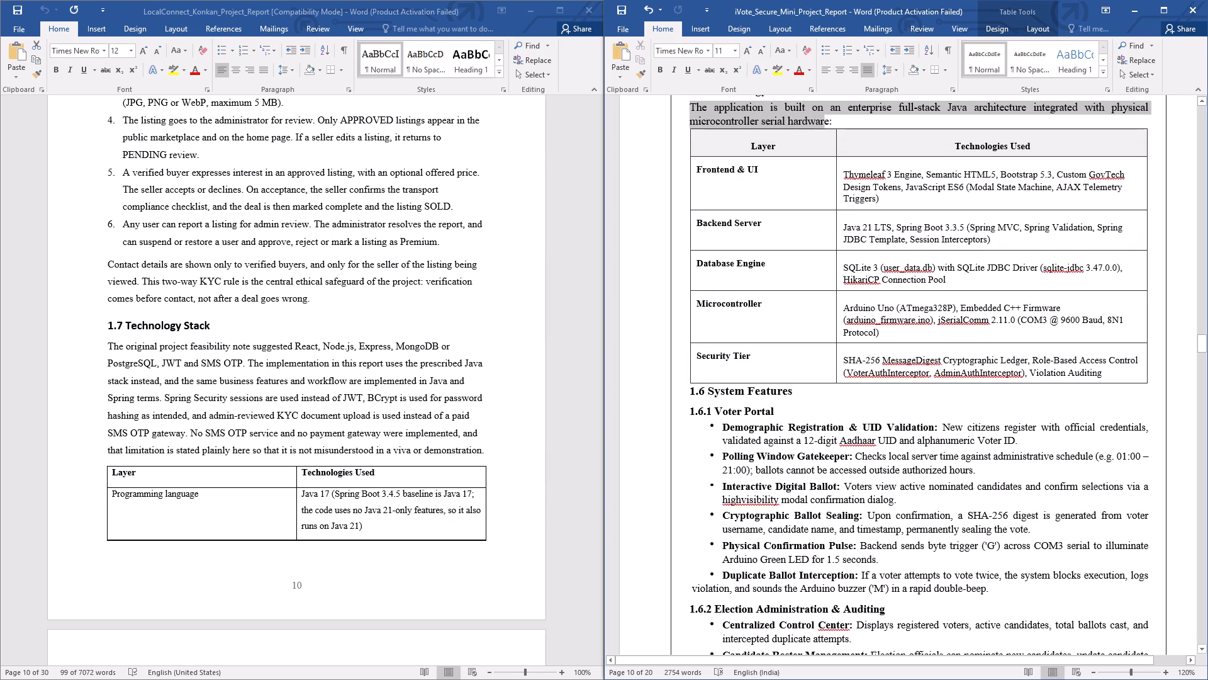
left_click_drag(801, 121, 830, 119)
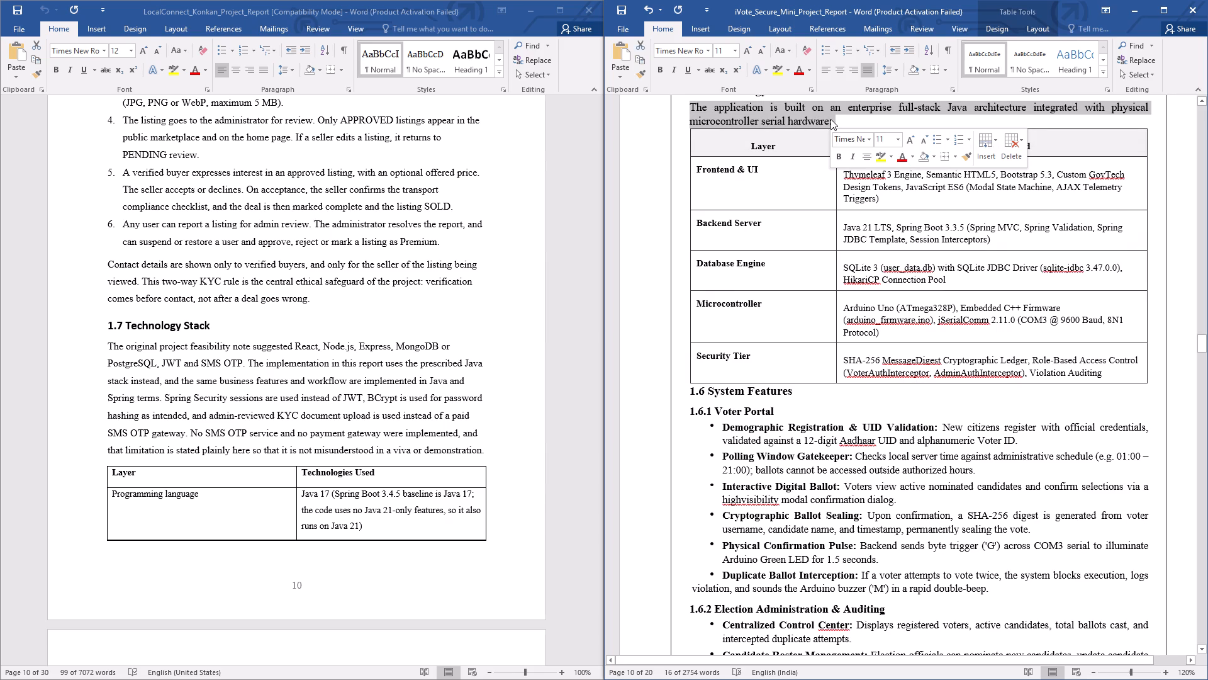
key("ctrl+v")
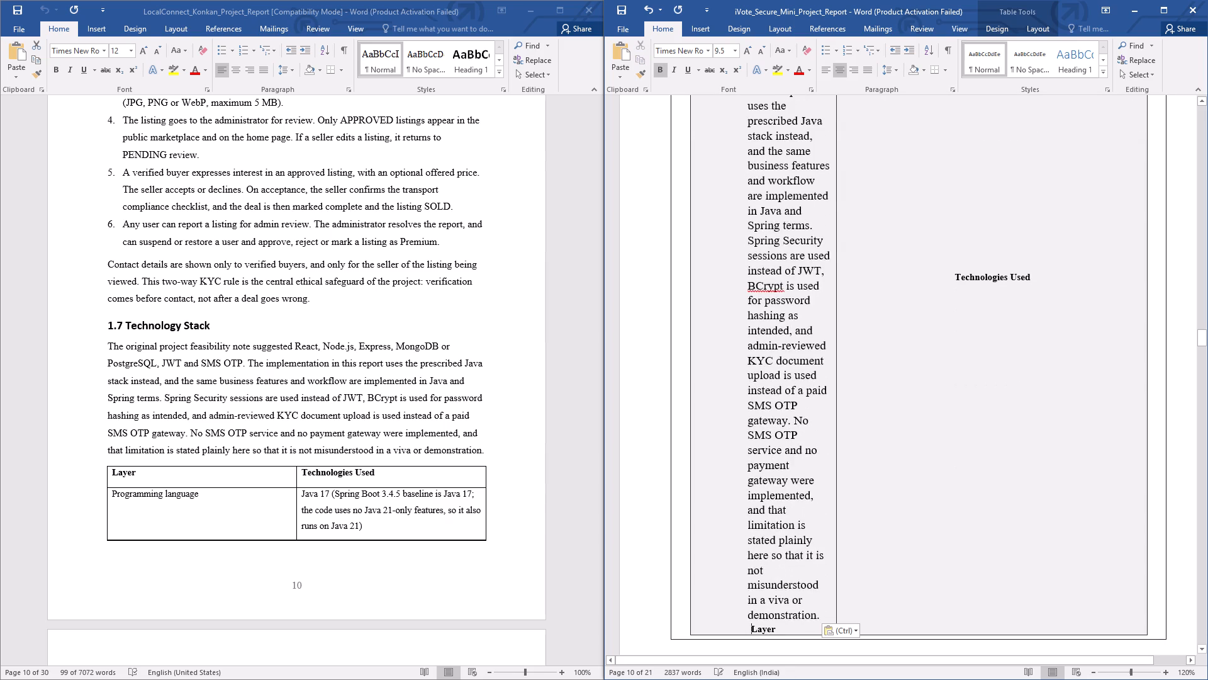
Remove the indent from the pasted Technology Stack paragraph in the iVote report.
scroll(795, 246, "up", 2)
scroll(795, 246, "down", 3, "ctrl")
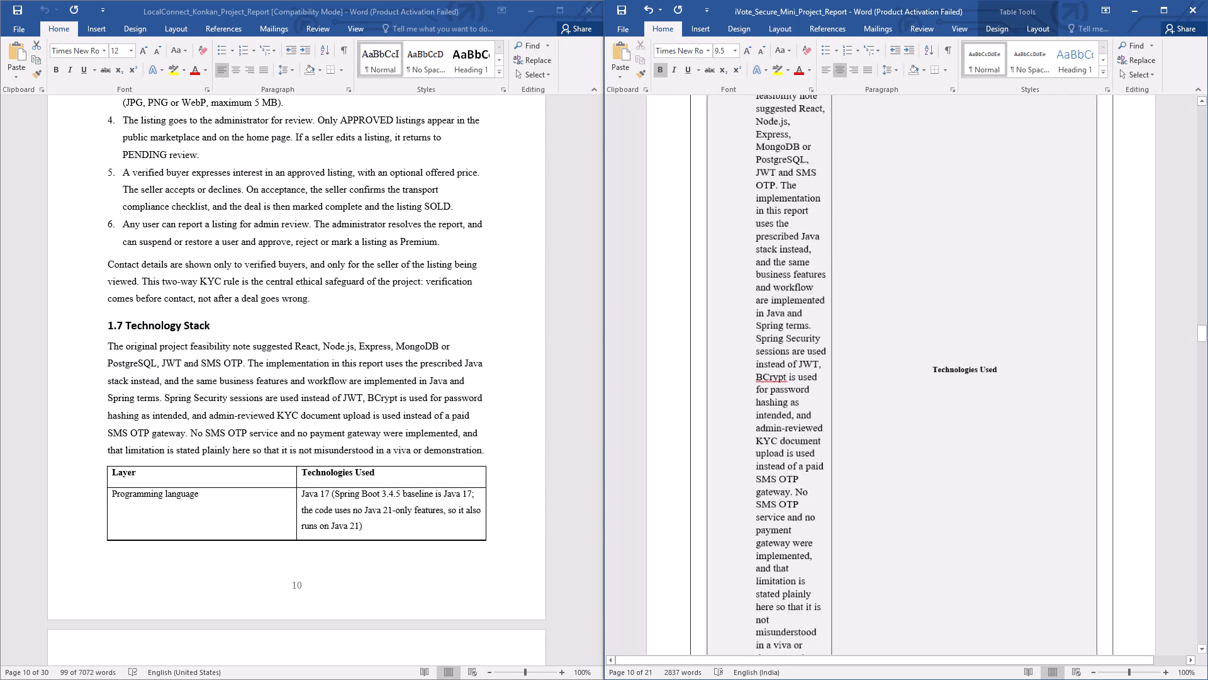
scroll(795, 246, "up", 2)
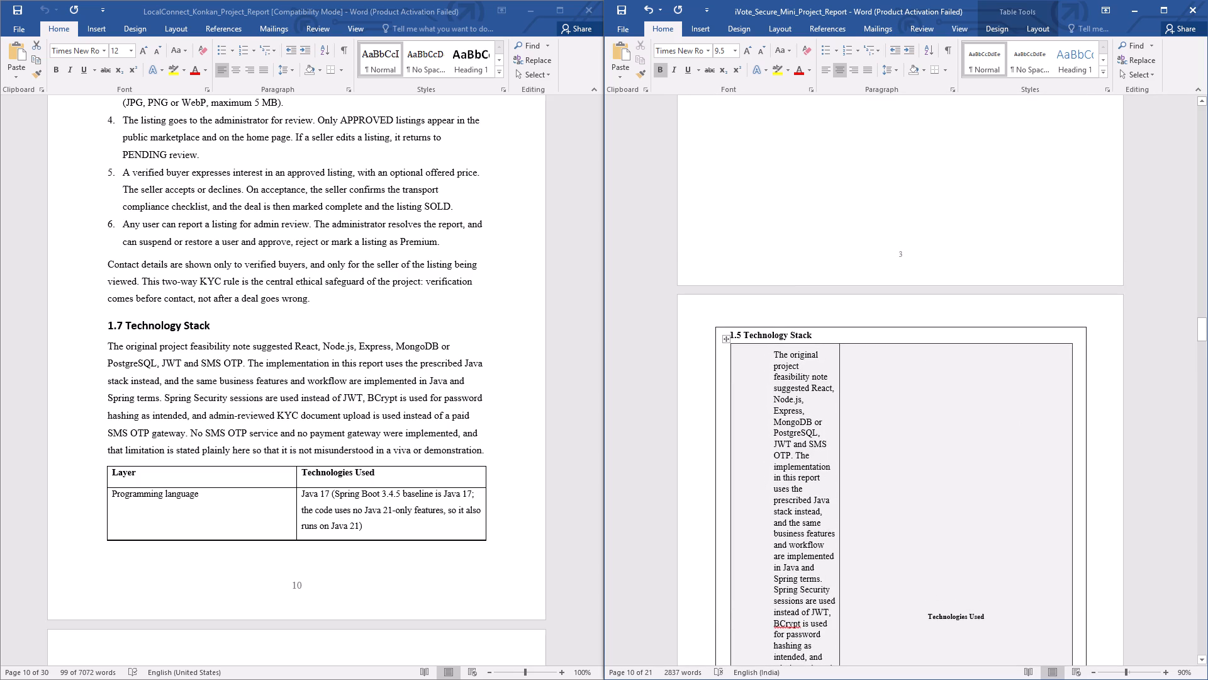
left_click(768, 389)
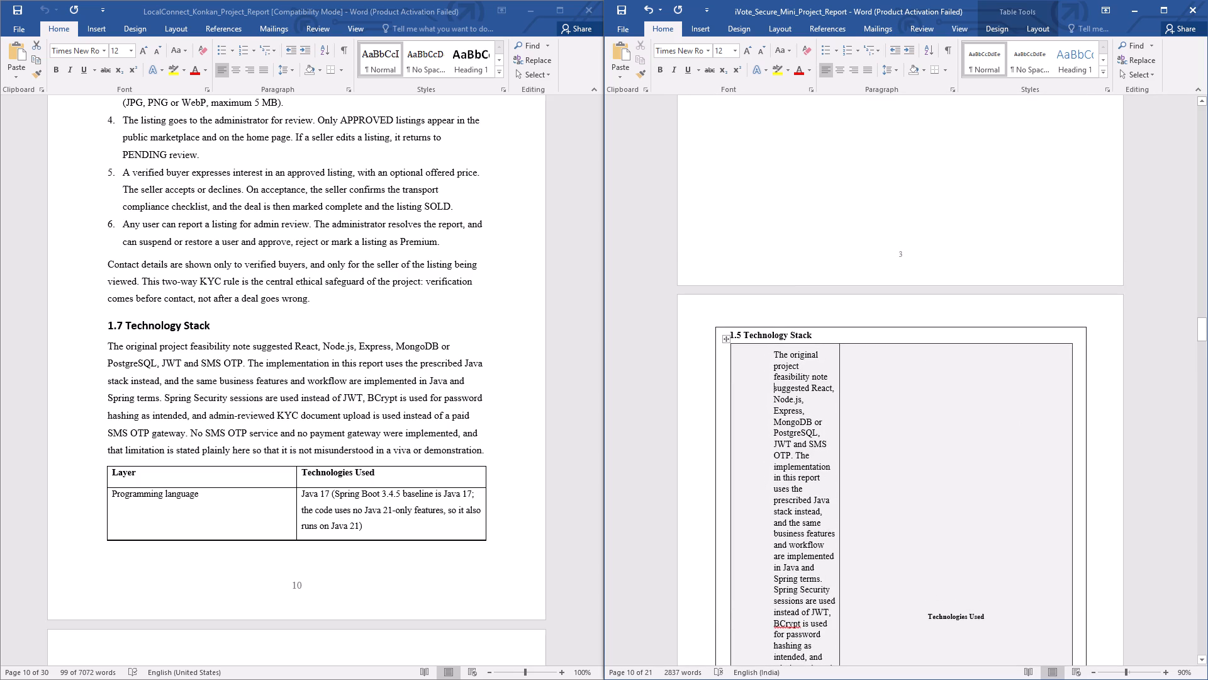
left_click(772, 358)
key("BackSpace")
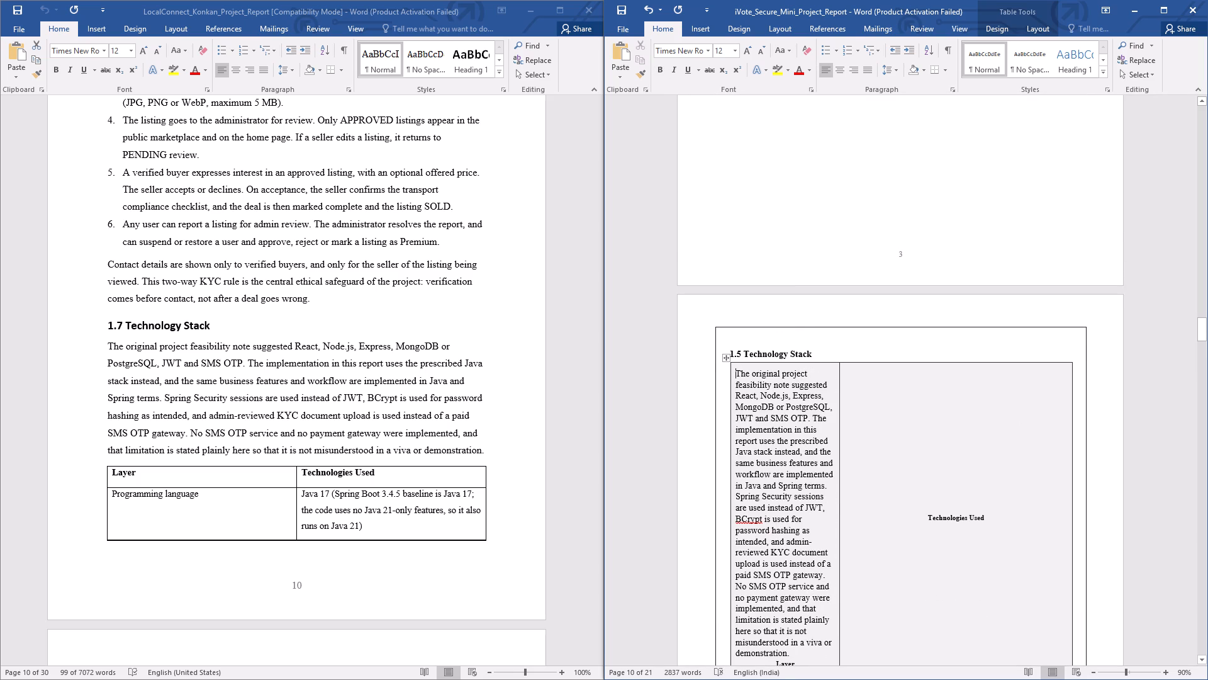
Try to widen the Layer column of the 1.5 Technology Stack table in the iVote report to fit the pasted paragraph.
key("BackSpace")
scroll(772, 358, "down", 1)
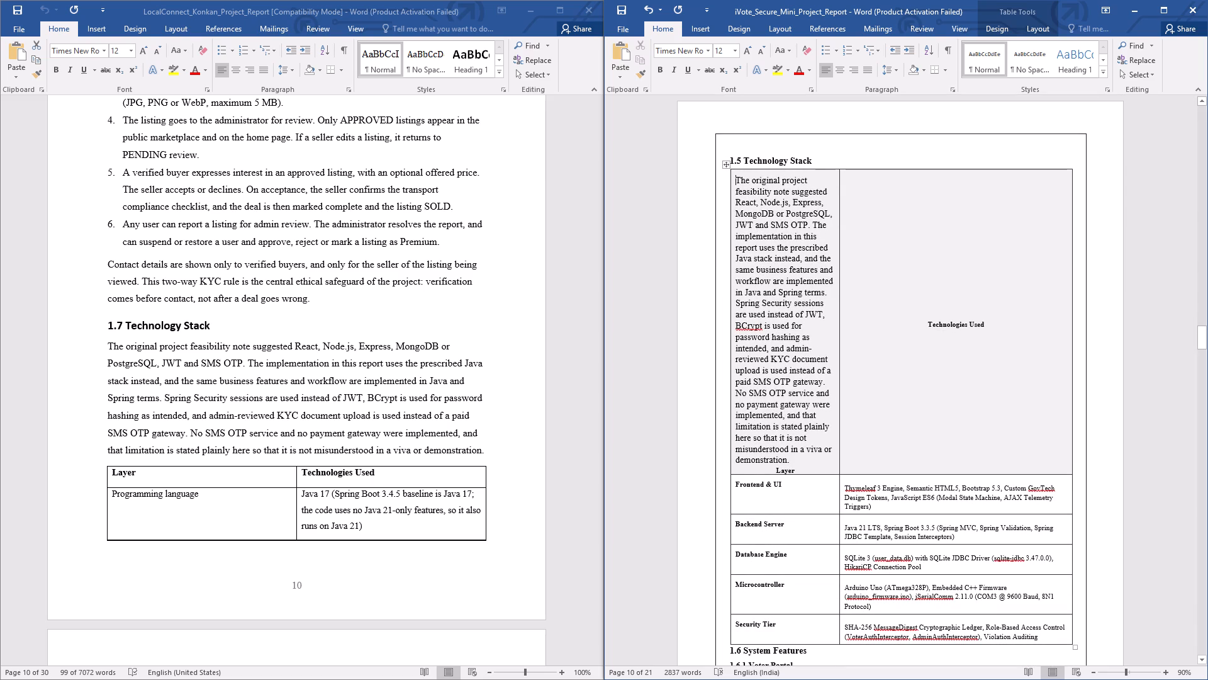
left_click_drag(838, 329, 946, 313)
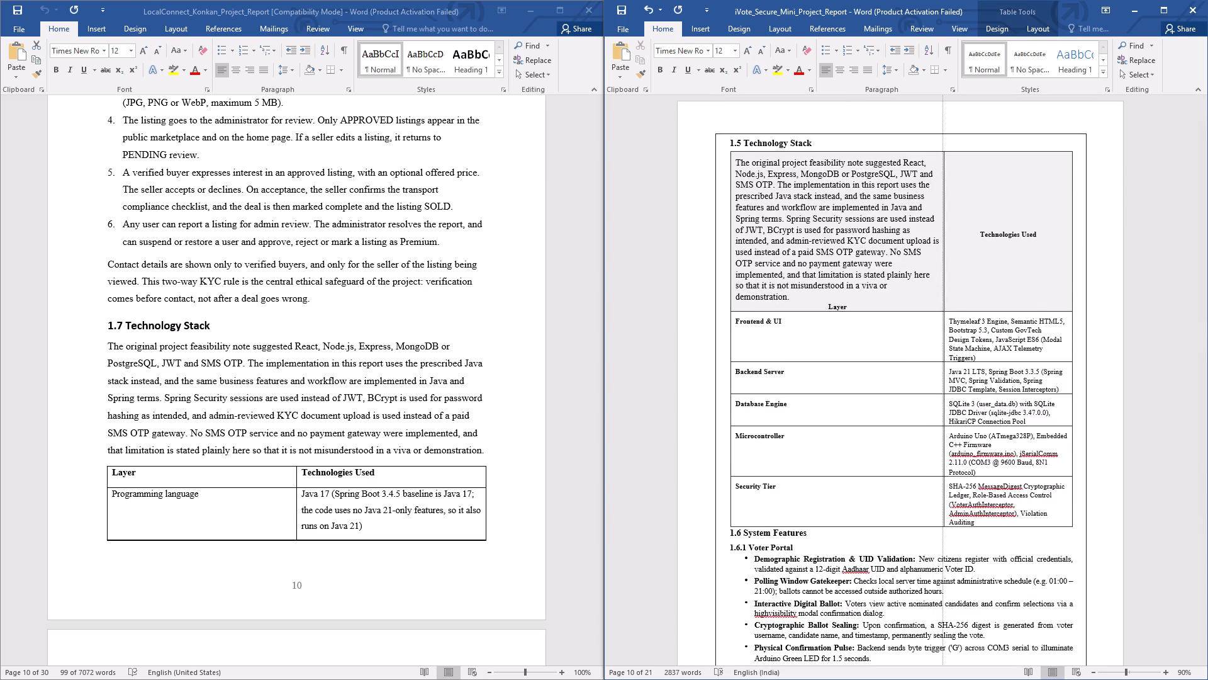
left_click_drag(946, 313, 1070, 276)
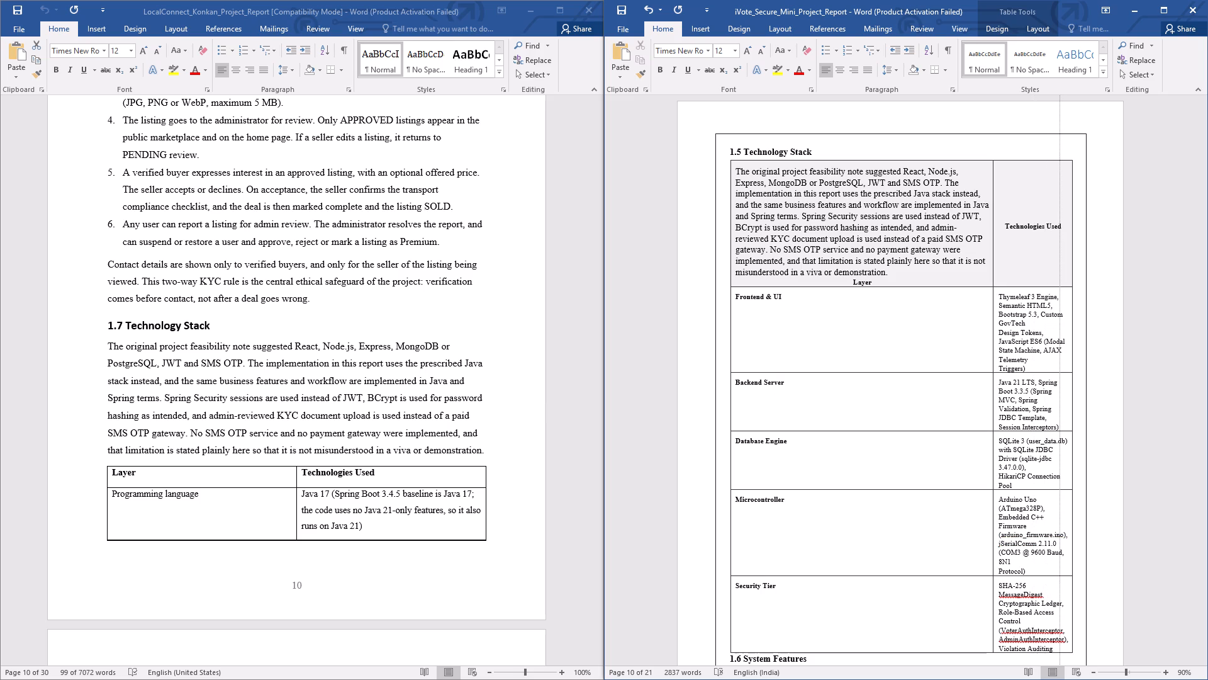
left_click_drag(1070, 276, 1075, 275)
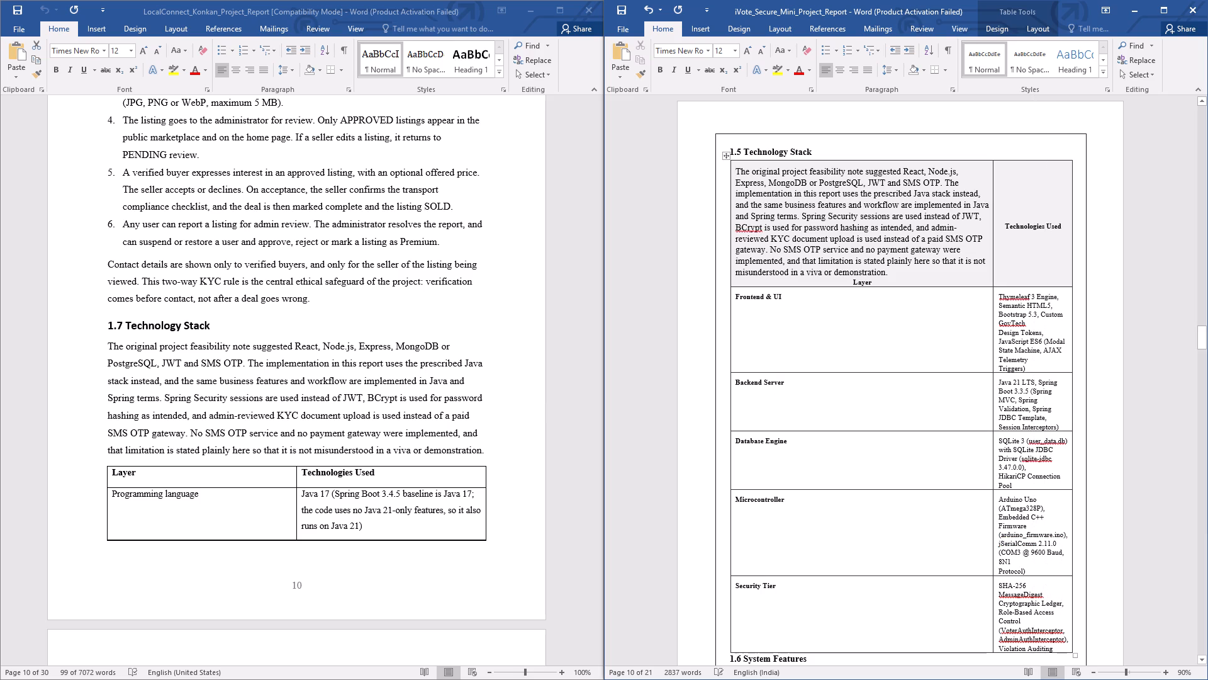
Undo the column widening, the indent removal and the paste of the Technology Stack paragraph in the iVote report.
key("ctrl+z")
key("ctrl+z")
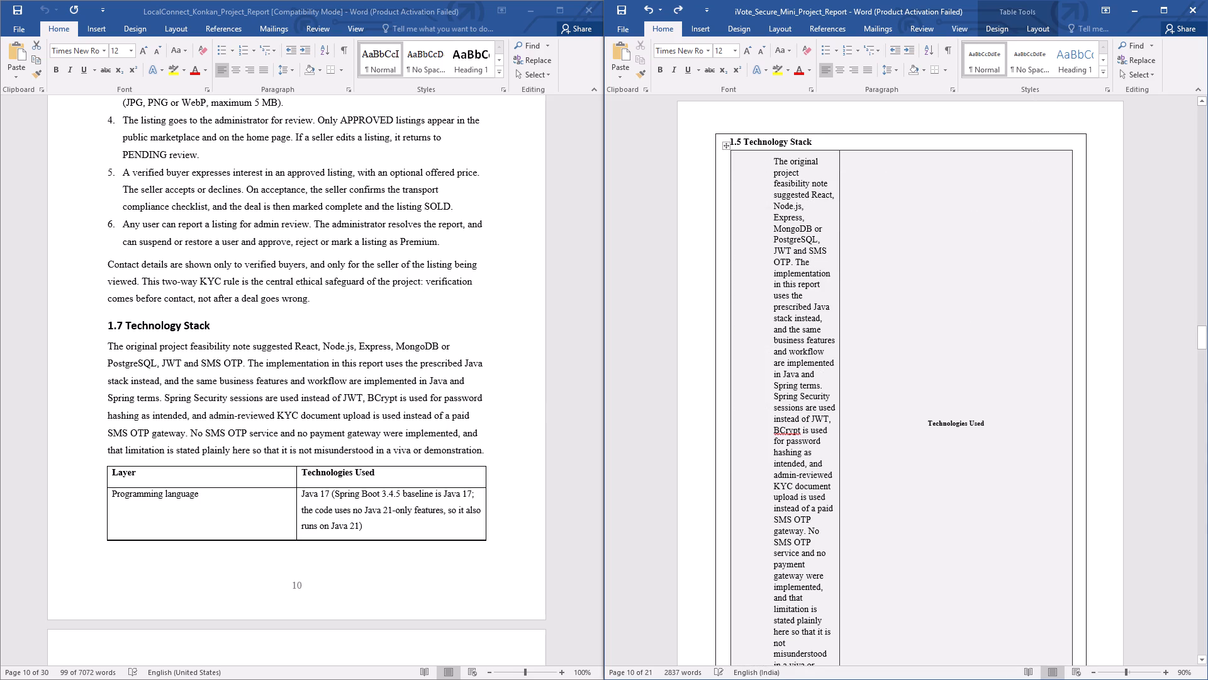
key("ctrl+z")
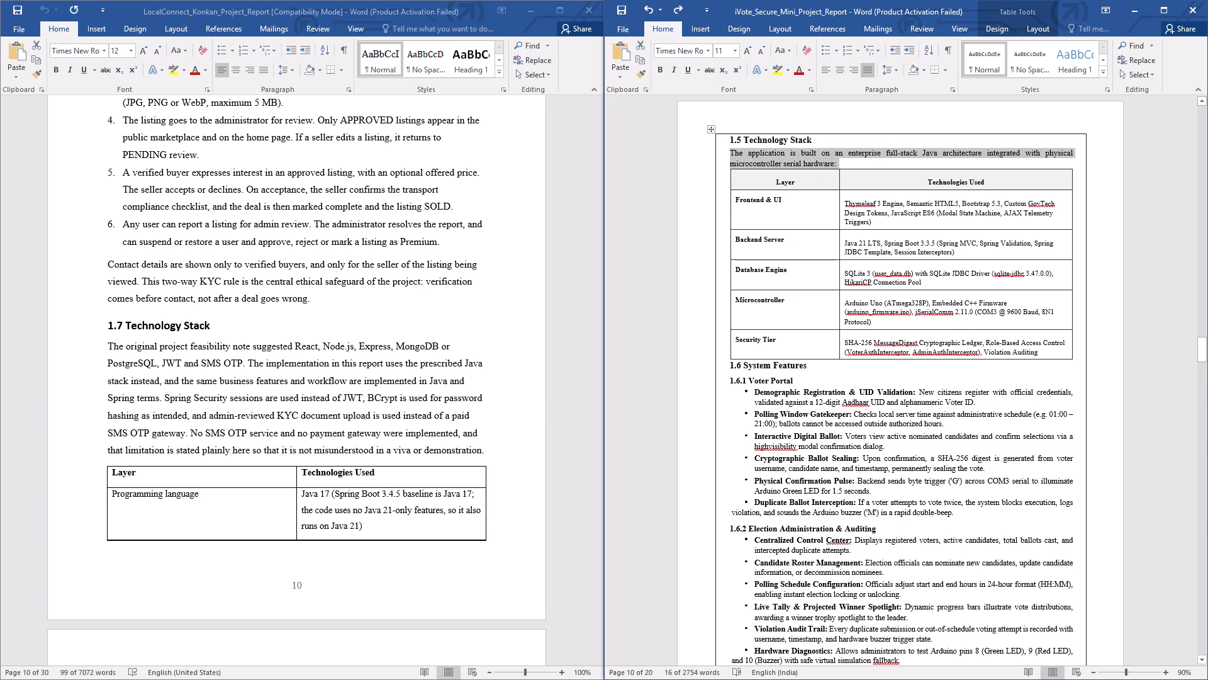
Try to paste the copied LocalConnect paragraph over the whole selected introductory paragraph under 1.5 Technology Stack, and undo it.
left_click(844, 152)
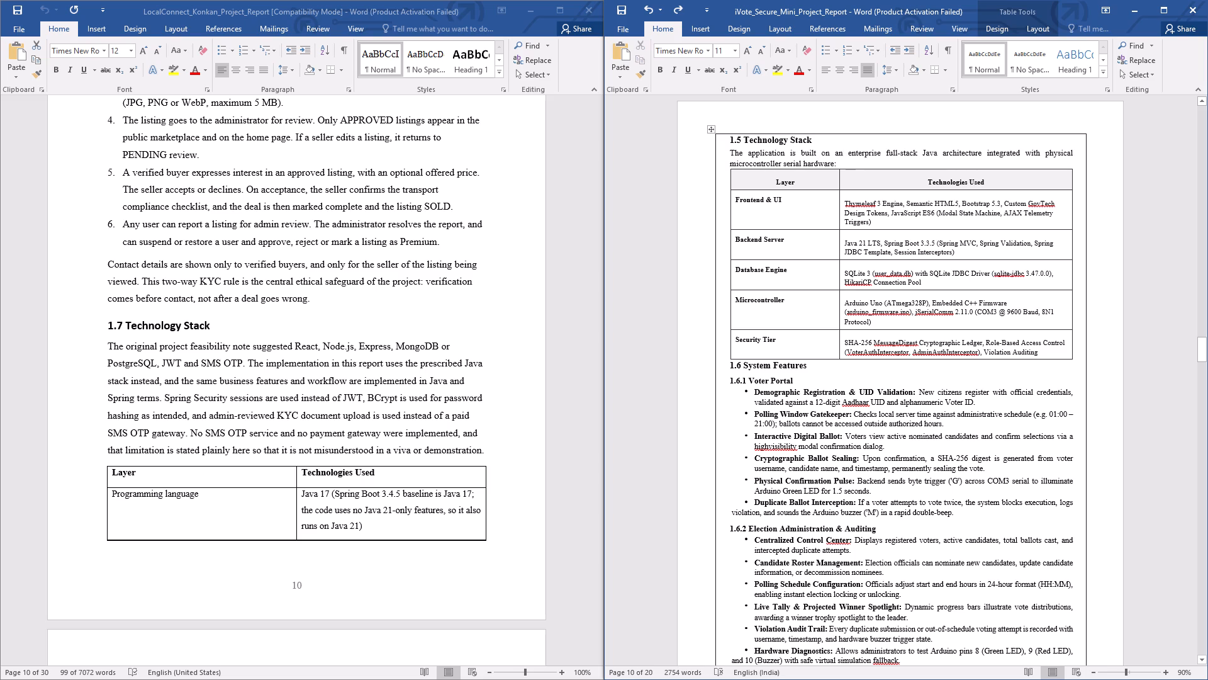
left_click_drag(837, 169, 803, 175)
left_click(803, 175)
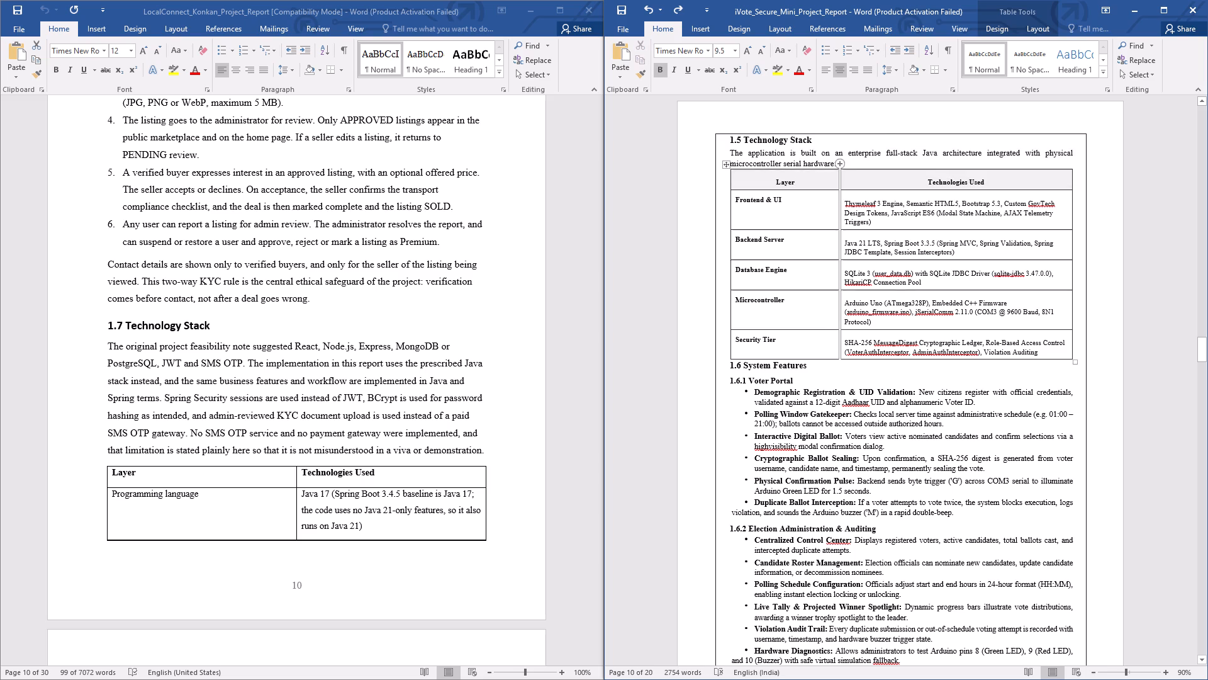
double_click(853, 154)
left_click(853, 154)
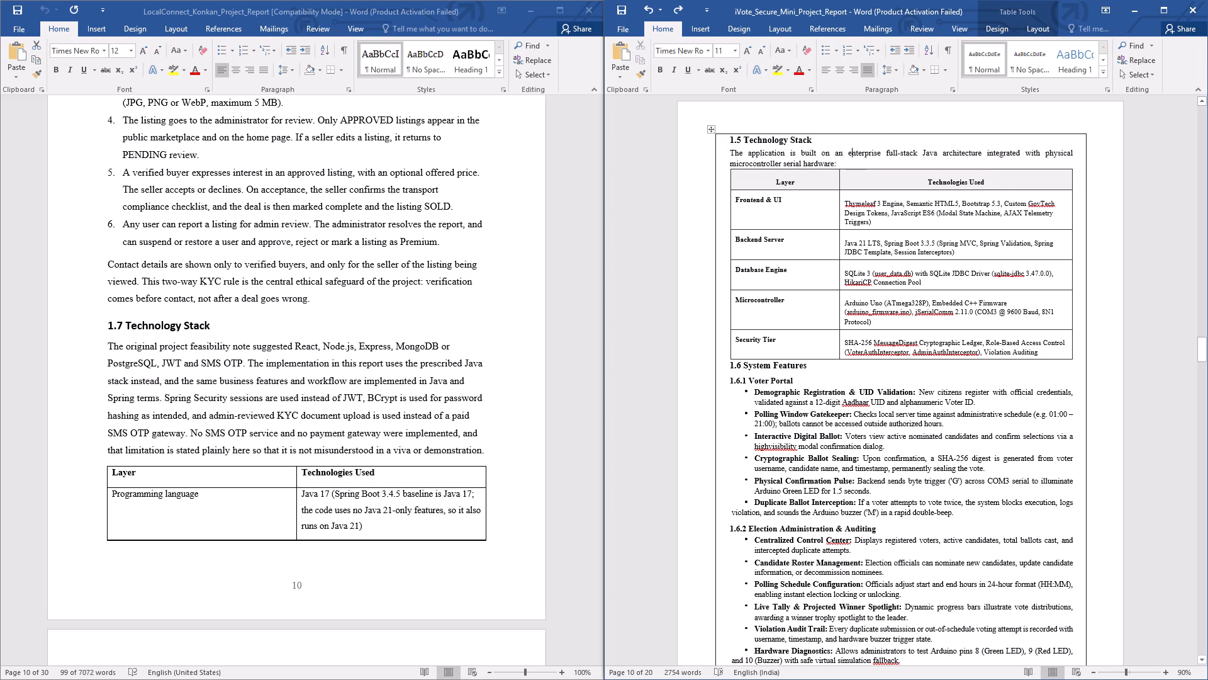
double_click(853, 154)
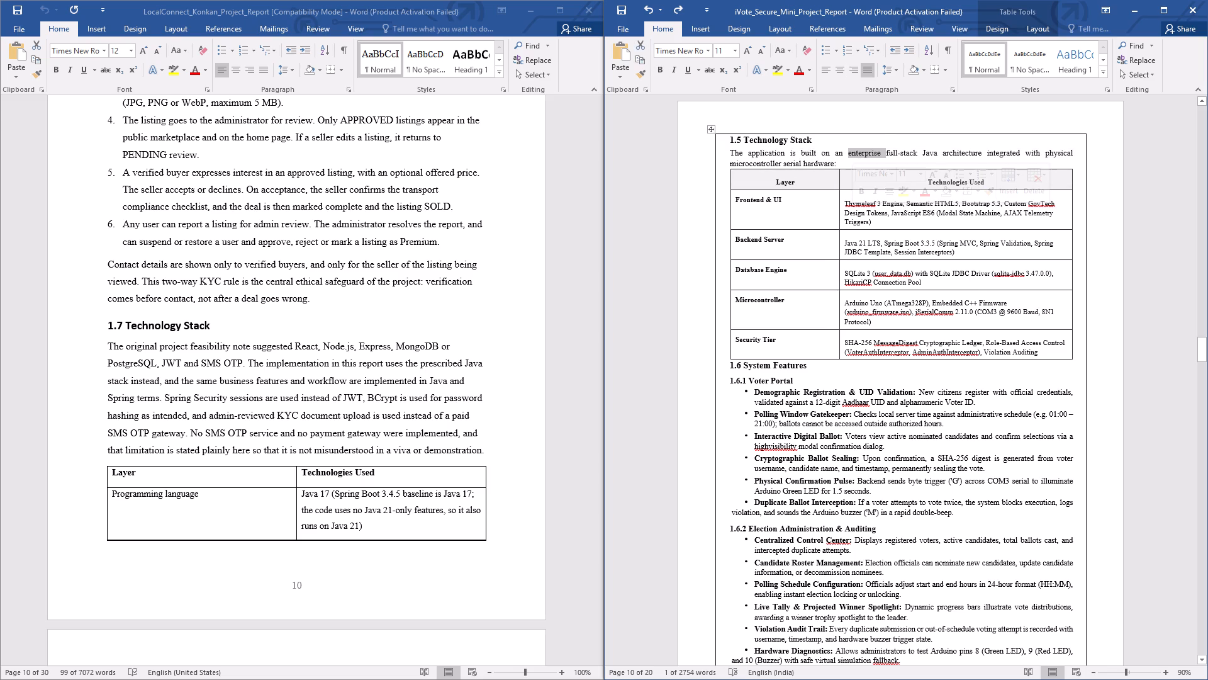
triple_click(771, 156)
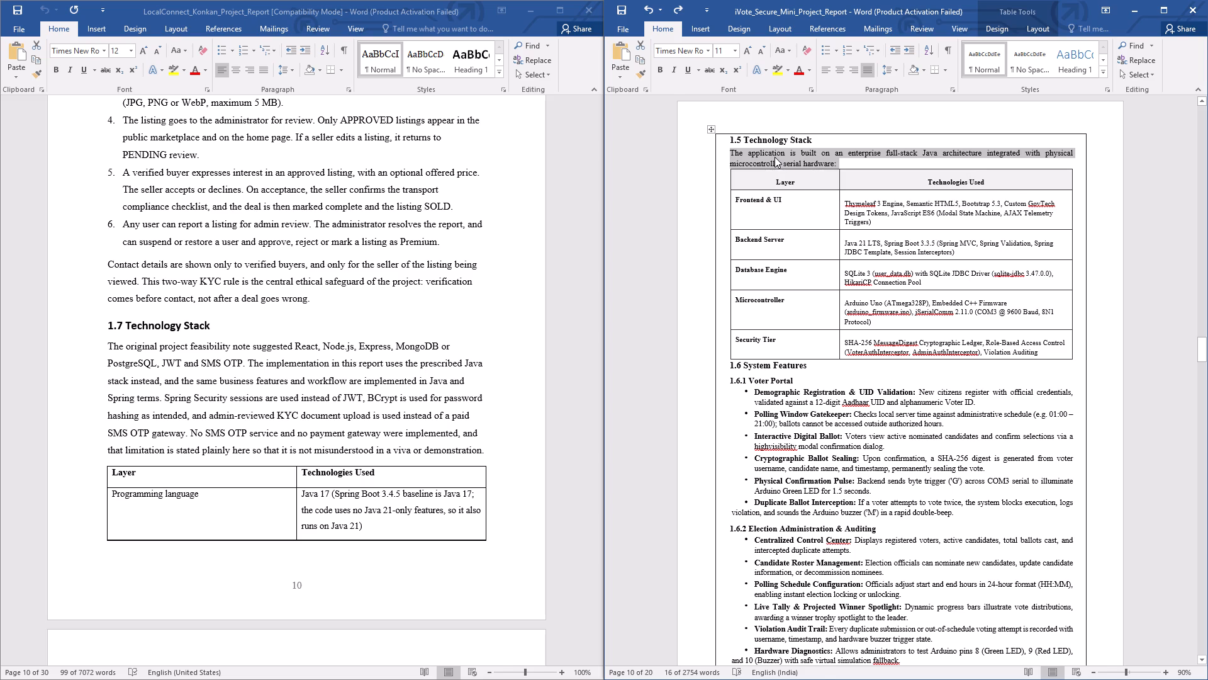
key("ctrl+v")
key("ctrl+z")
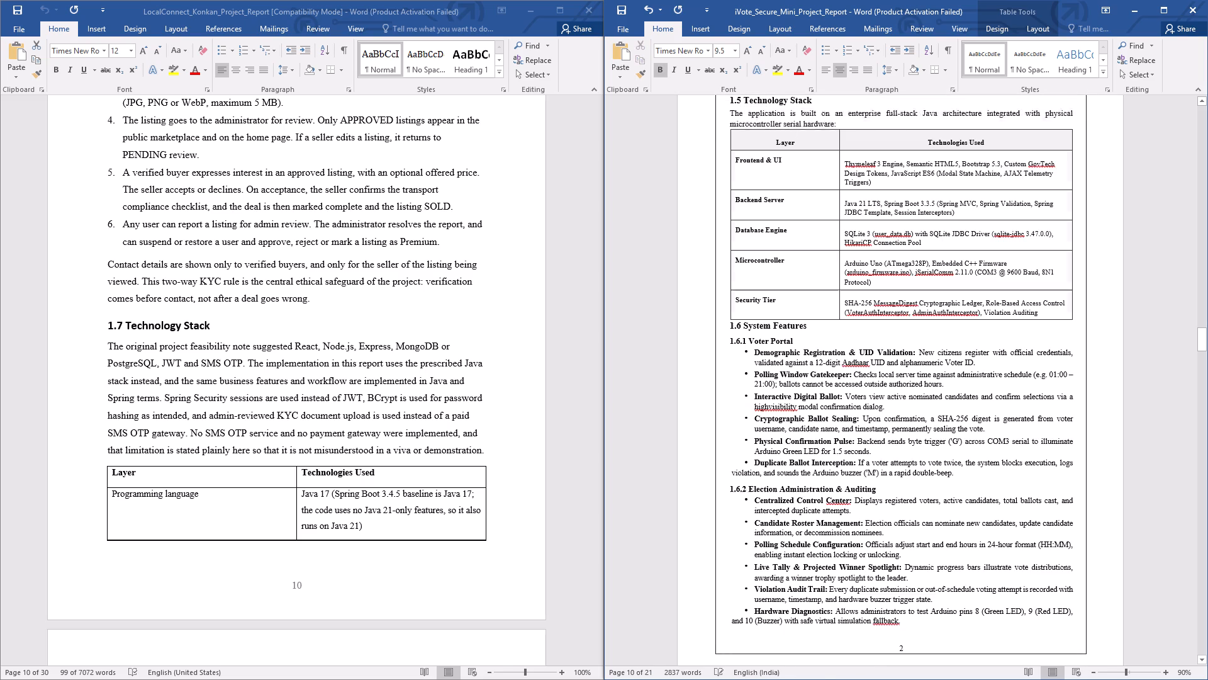
Delete only the text of the introductory sentence under 1.5 Technology Stack and paste the copied LocalConnect paragraph on its emptied line.
left_click(858, 123)
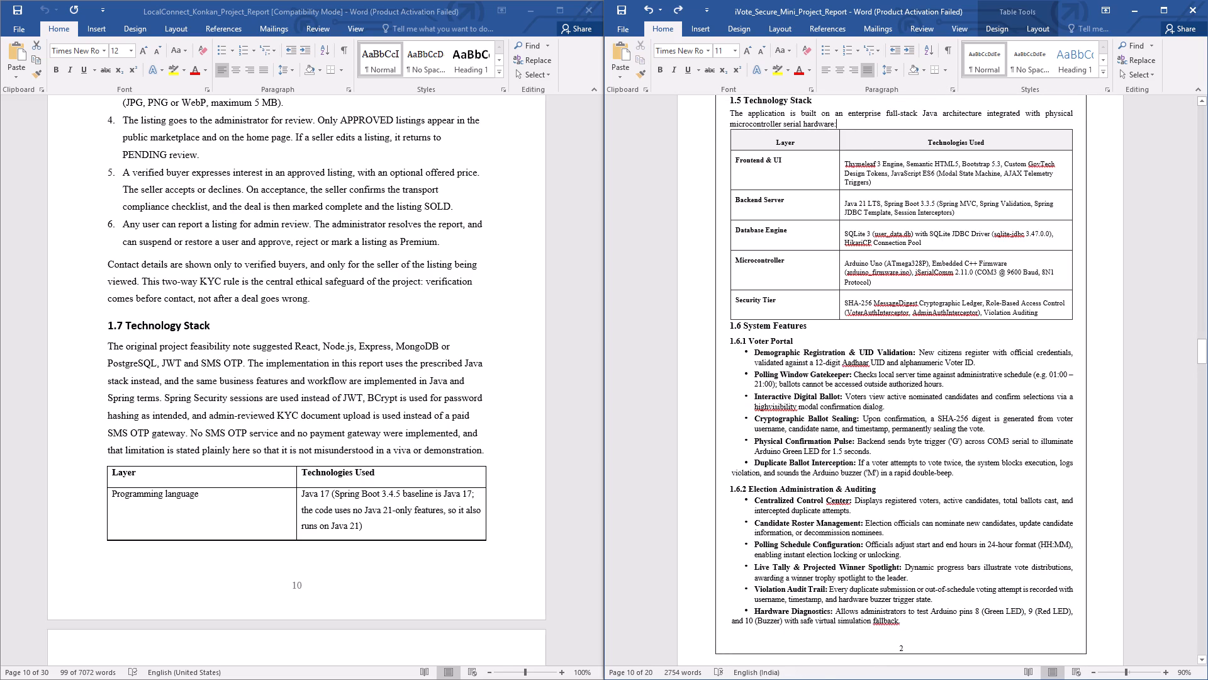
key("BackSpace")
key("BackSpace")
key("BackSpace")
key("BackSpace")
key("BackSpace")
key("BackSpace")
key("BackSpace")
key("BackSpace")
key("BackSpace")
key("BackSpace")
key("BackSpace")
key("BackSpace")
key("BackSpace")
key("BackSpace")
key("BackSpace")
key("BackSpace")
key("BackSpace")
key("BackSpace")
key("BackSpace")
key("BackSpace")
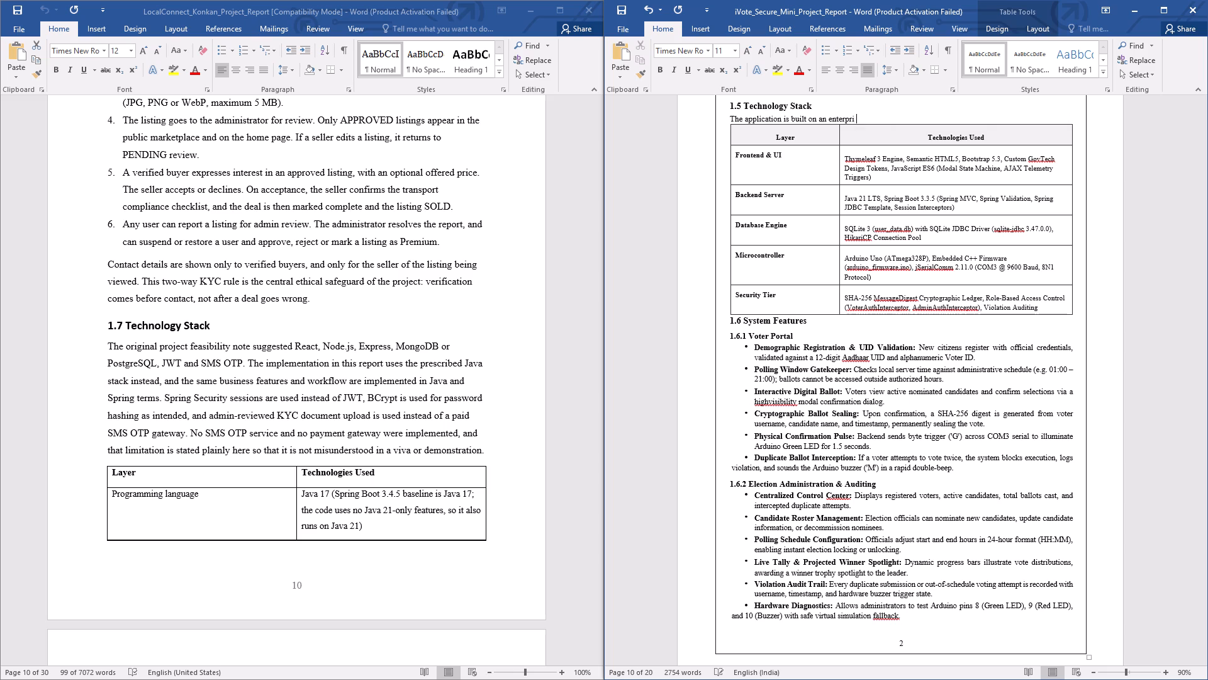
key("BackSpace")
key("BackSpace")
key("ctrl+v")
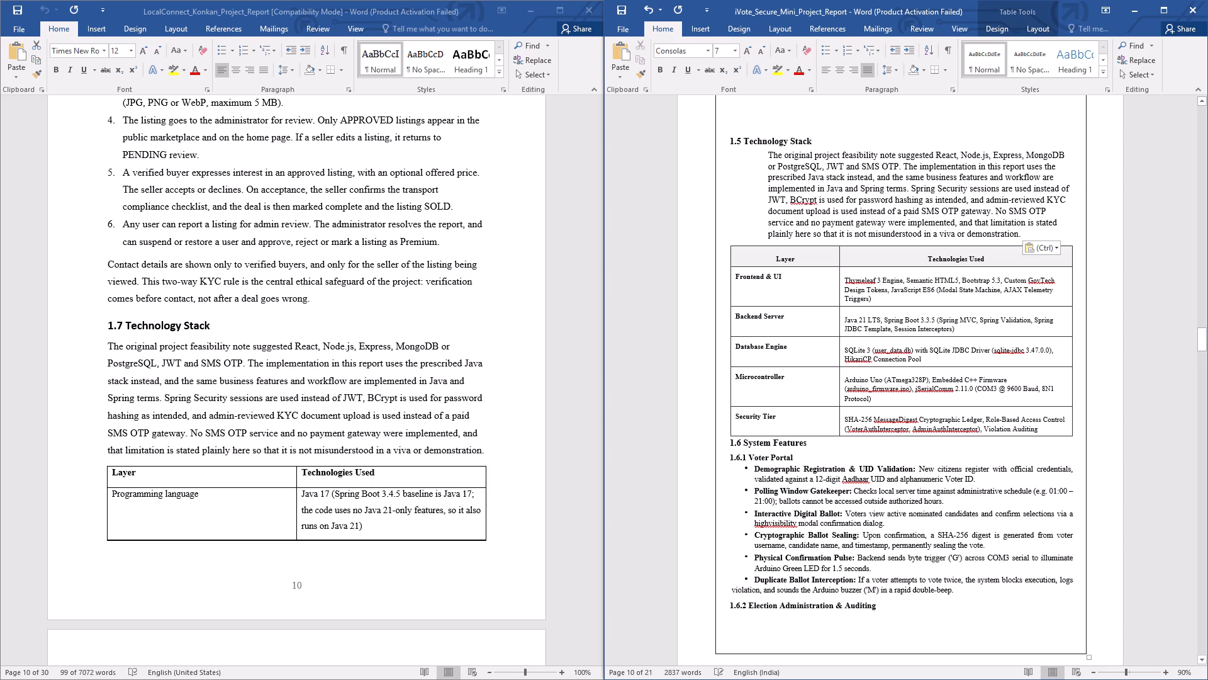
Remove the indent from the pasted paragraph under 1.5 Technology Stack so it aligns with the heading.
left_click(770, 152)
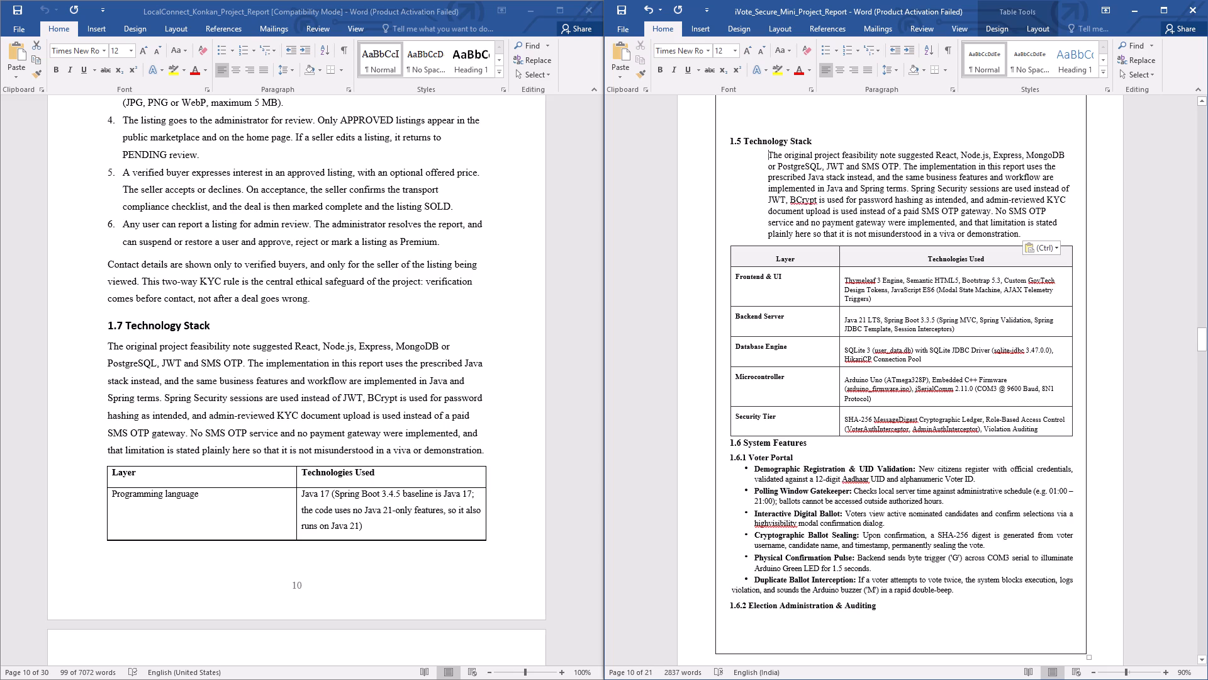
key("BackSpace")
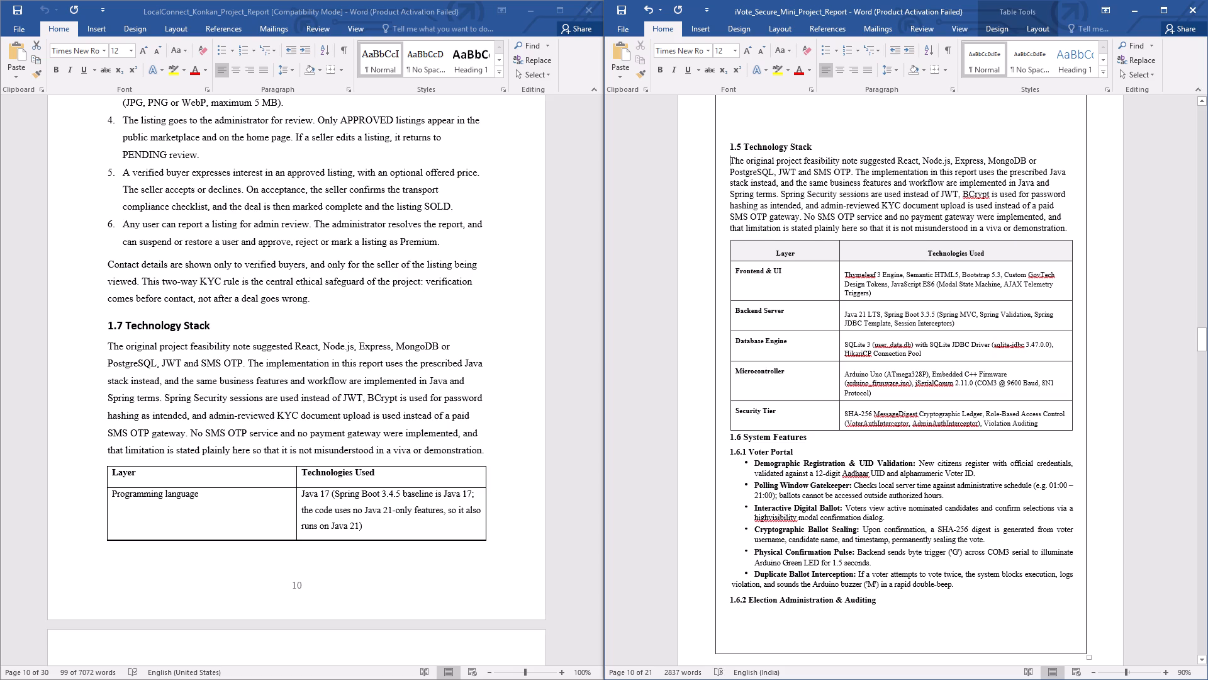
Set the font size of the whole pasted Technology Stack paragraph to 11.
triple_click(903, 201)
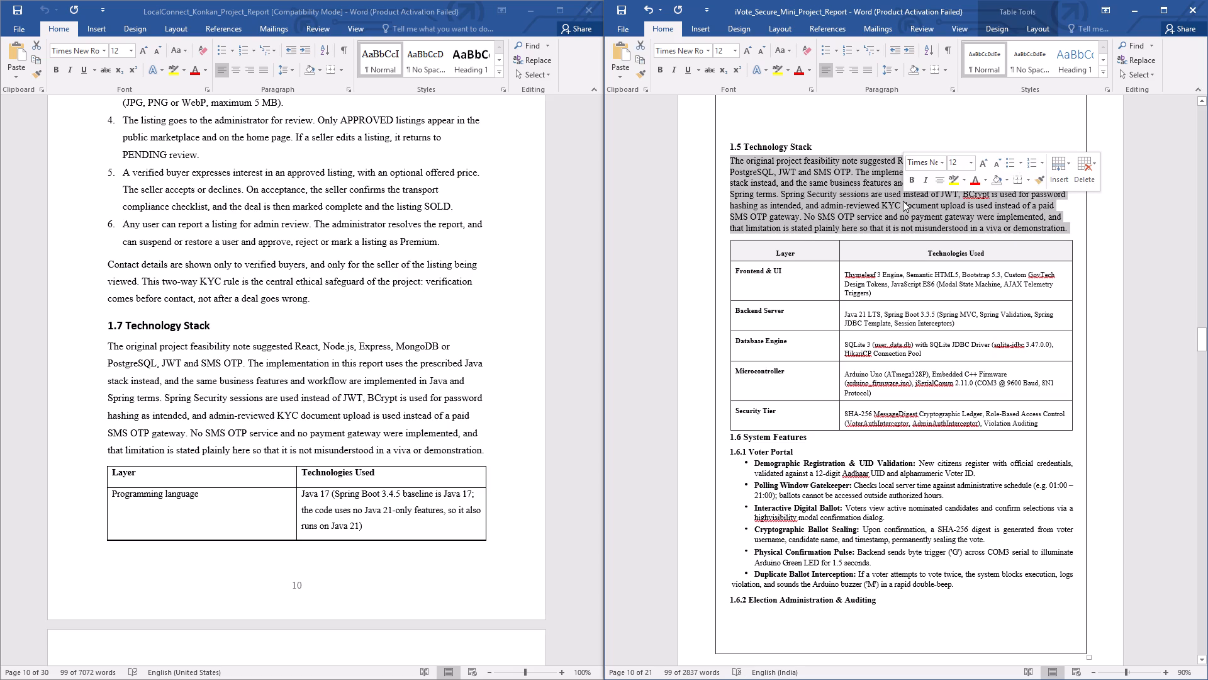
left_click(961, 159)
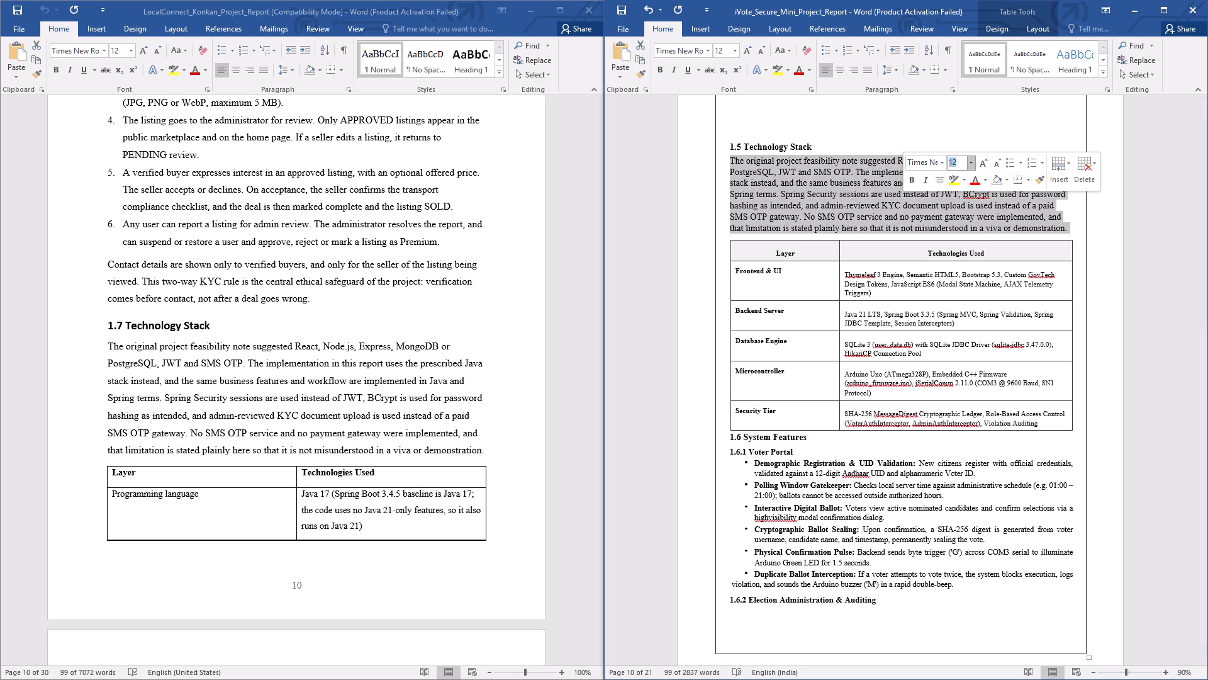
type("11")
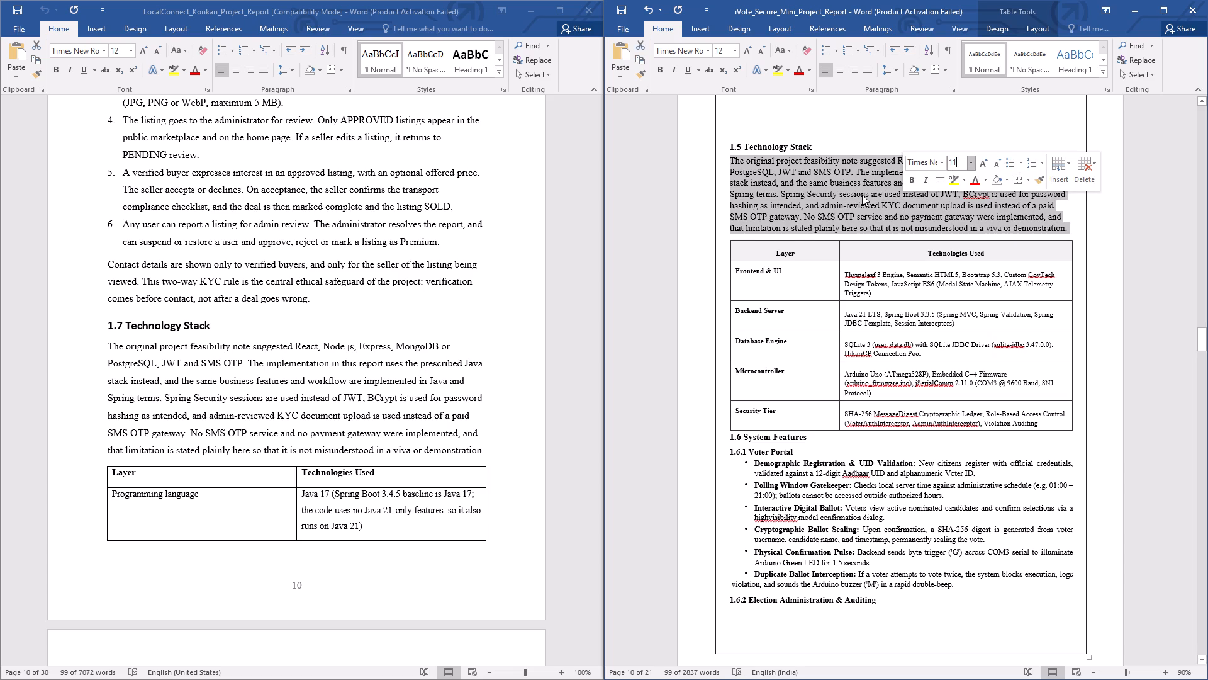
left_click(862, 195)
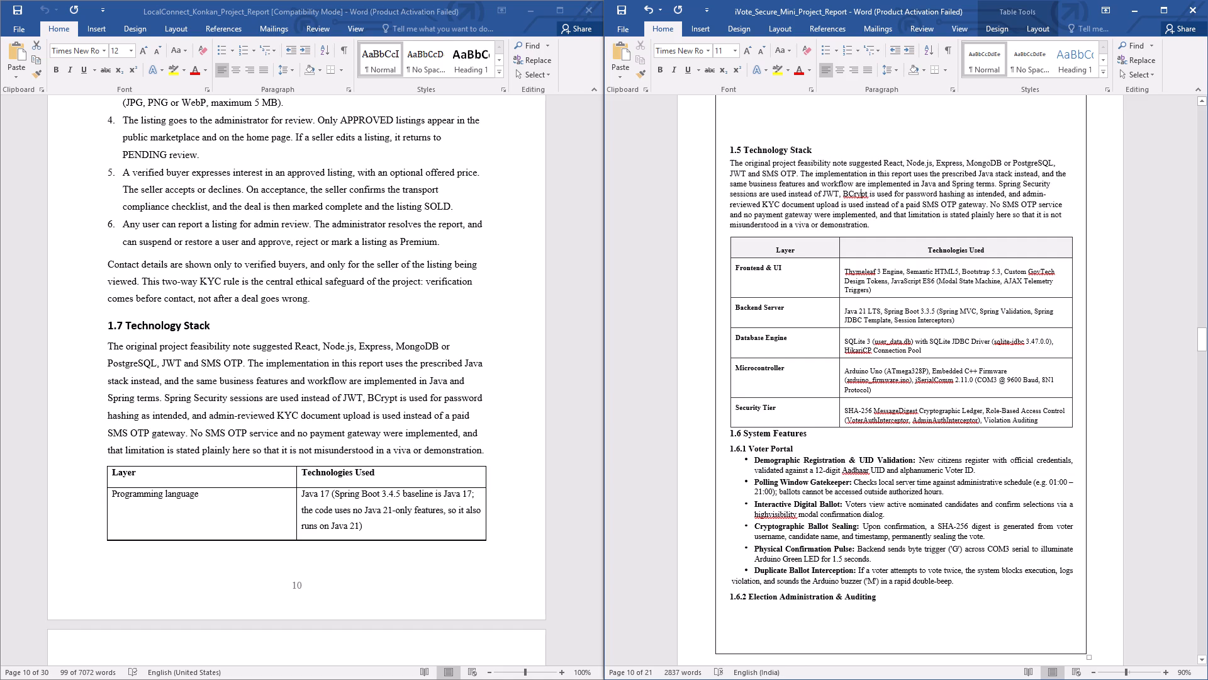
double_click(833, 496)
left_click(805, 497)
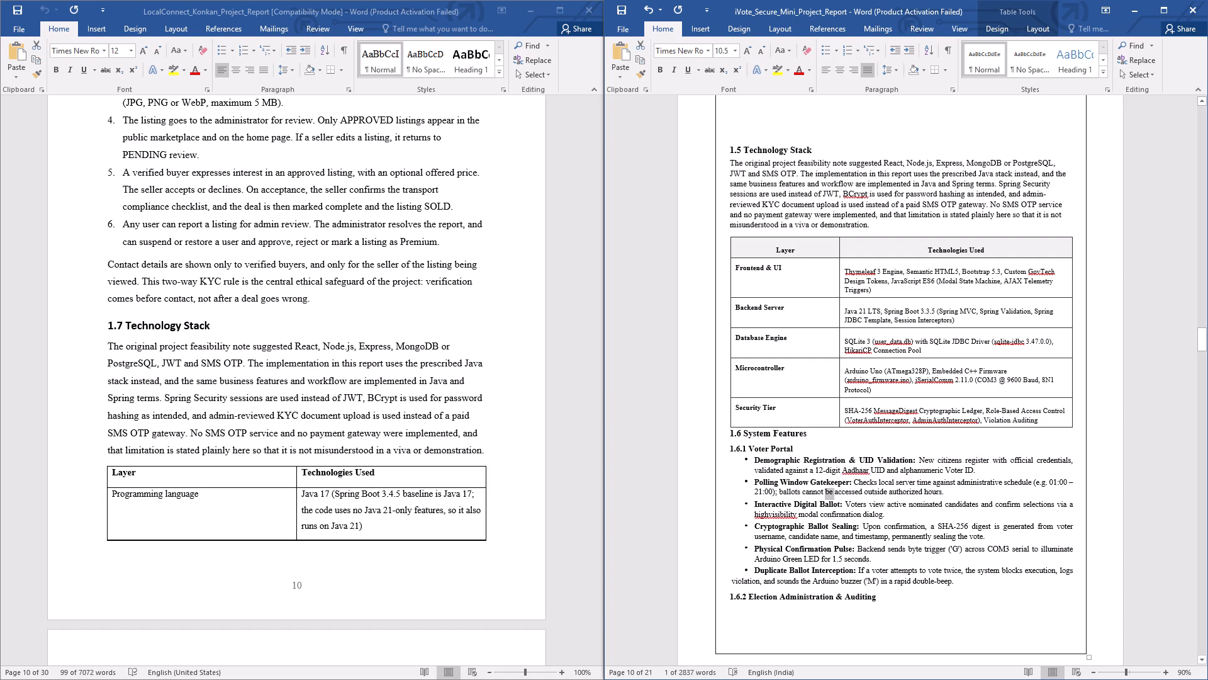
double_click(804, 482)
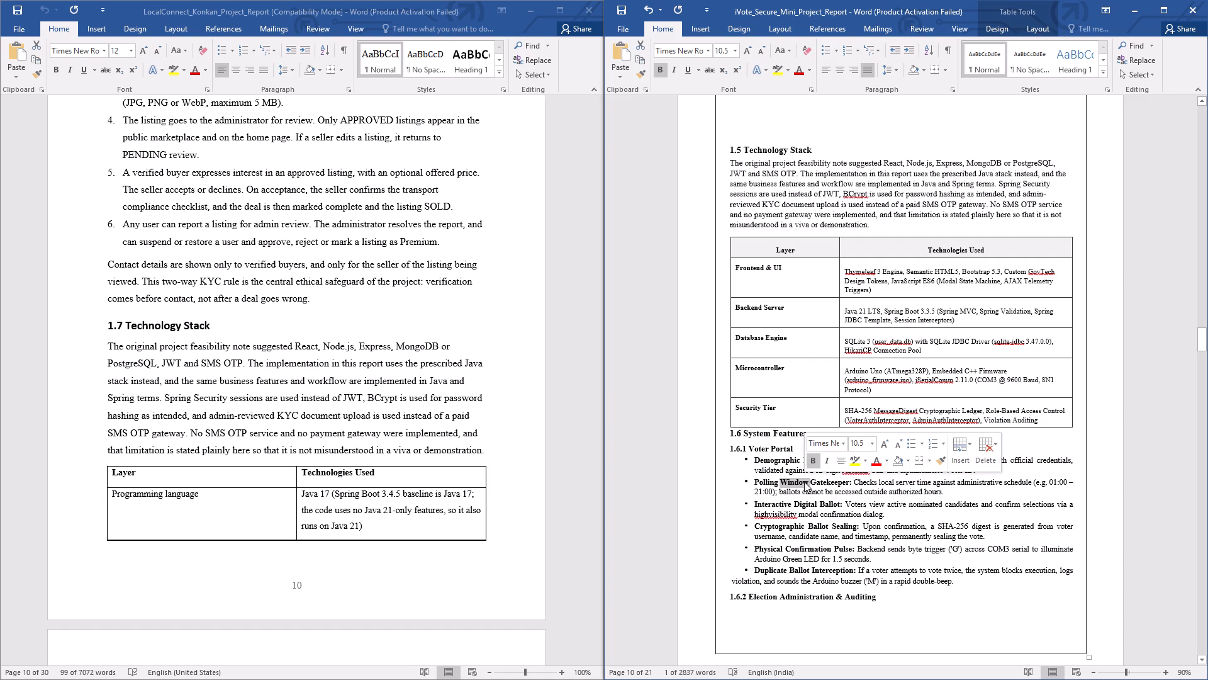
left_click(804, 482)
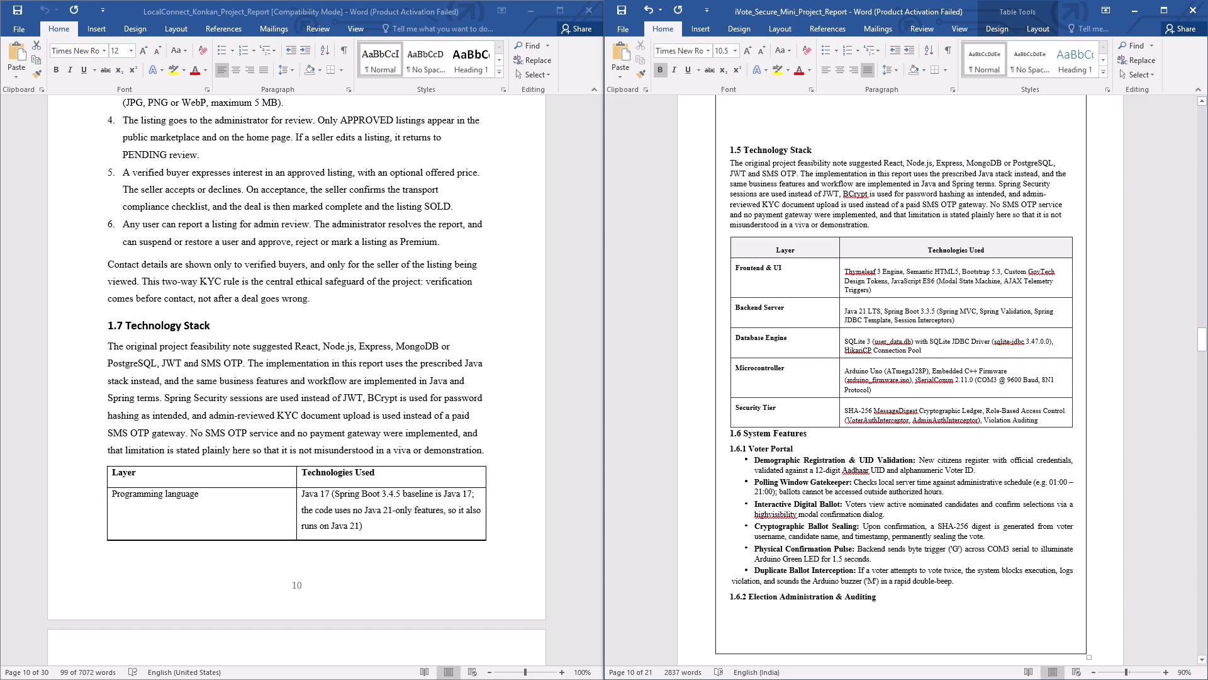
Copy the Frontend row's technologies, "Thymeleaf templates, HTML5, CSS3, JavaScript, Bootstrap 5.3", from the LocalConnect report's 1.7 Technology Stack table.
scroll(469, 439, "down", 1)
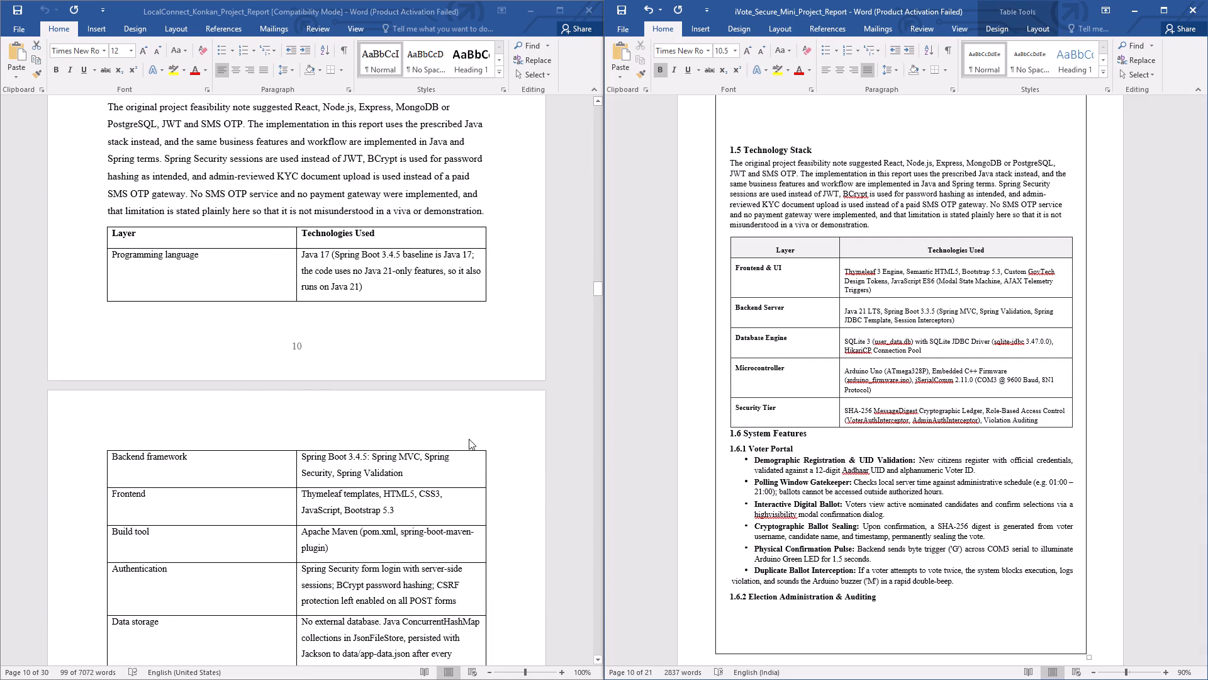
scroll(469, 439, "down", 2)
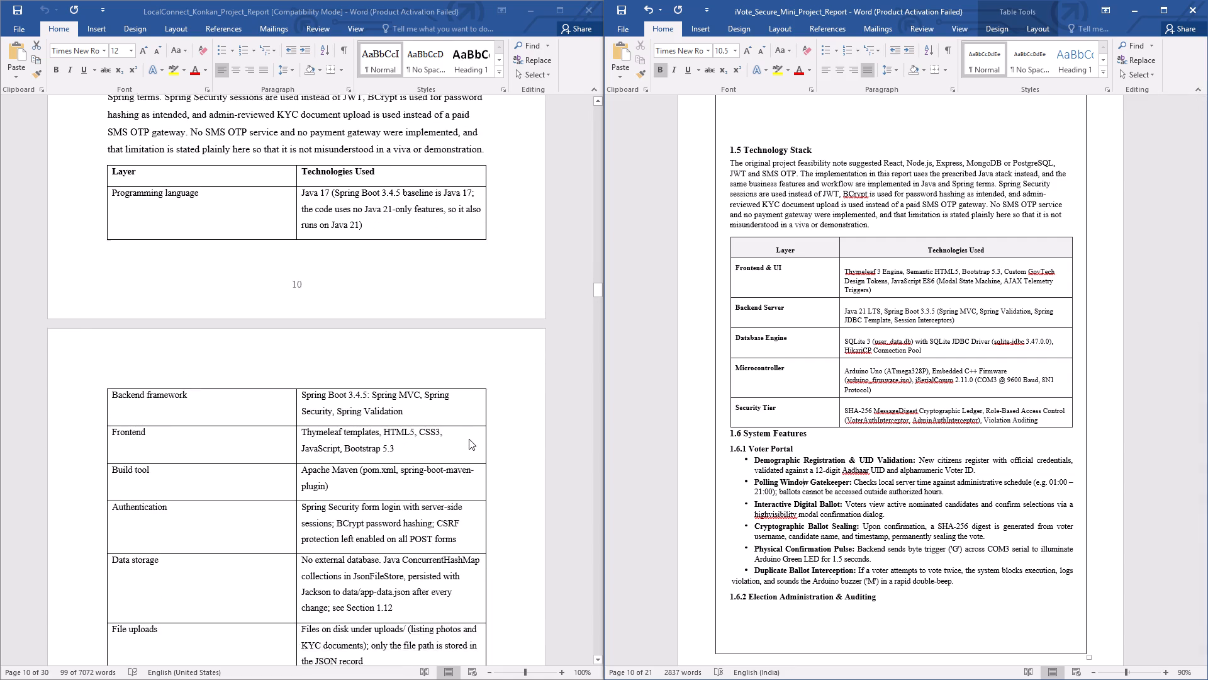
scroll(469, 439, "down", 4)
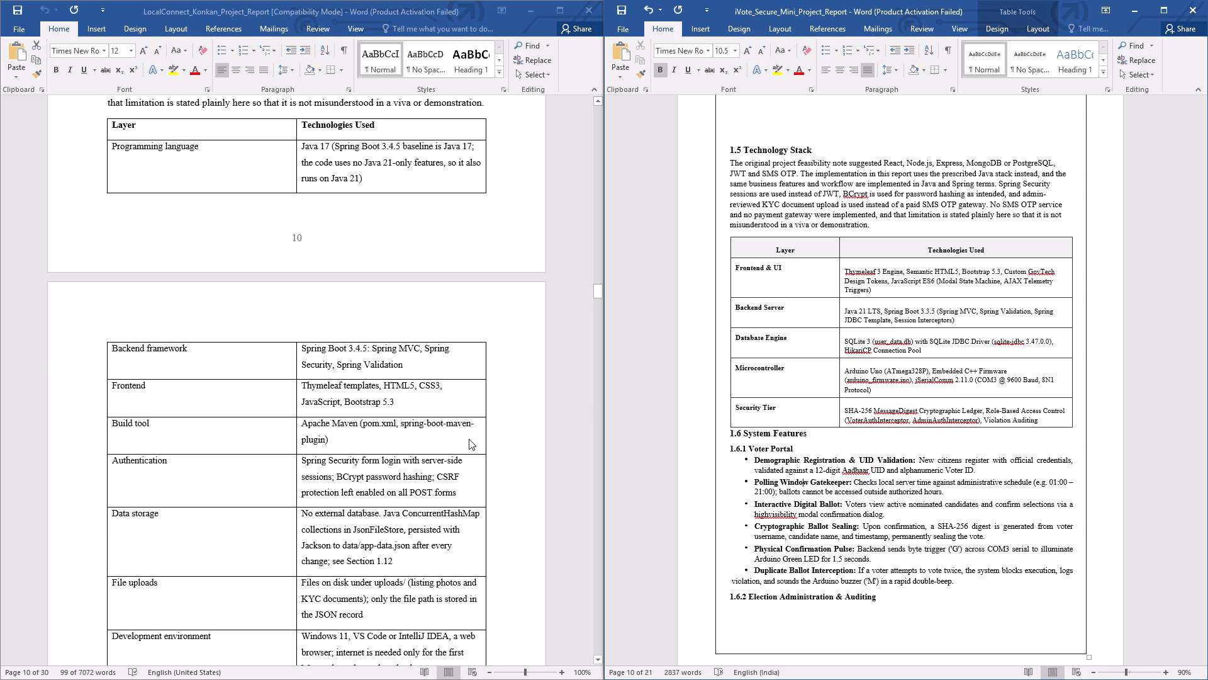
scroll(469, 439, "down", 2)
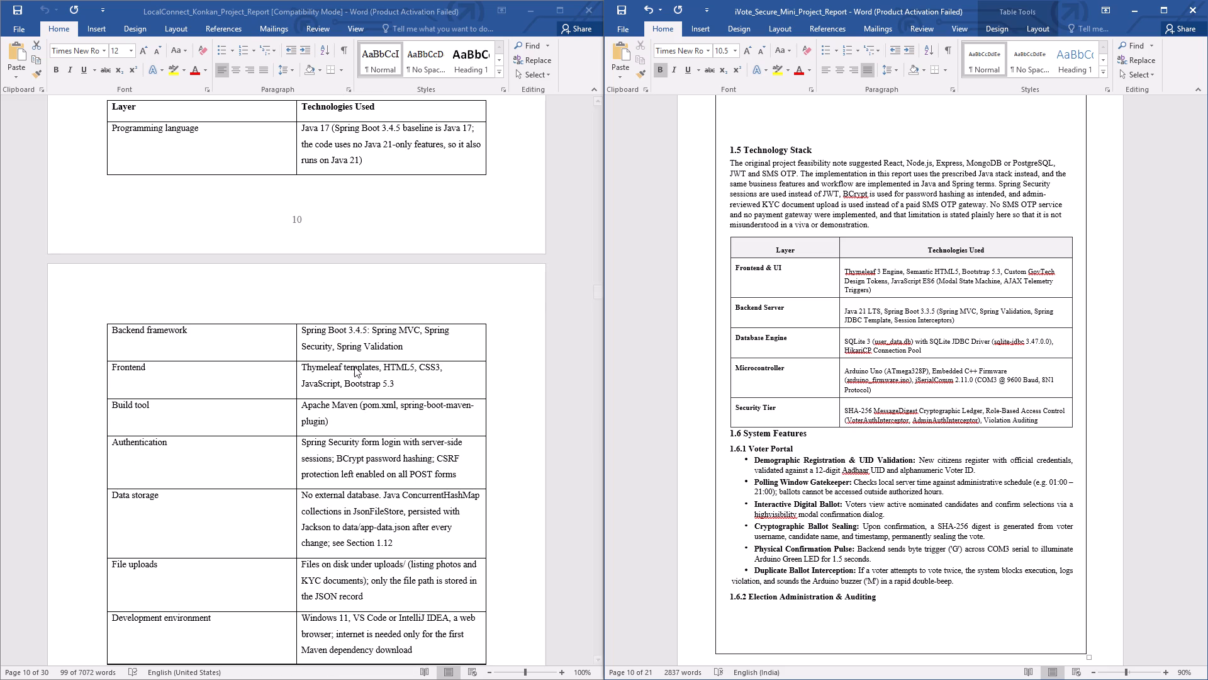
left_click_drag(402, 387, 324, 374)
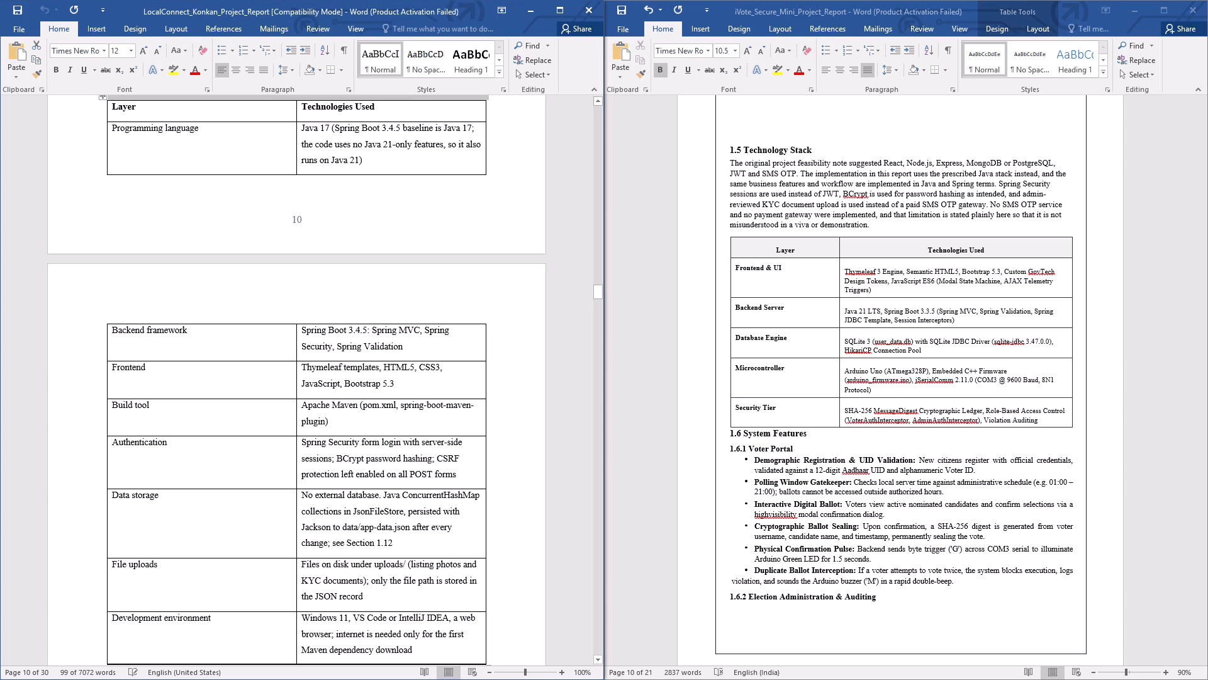
left_click_drag(324, 374, 303, 370)
left_click(303, 370)
left_click_drag(303, 370, 404, 385)
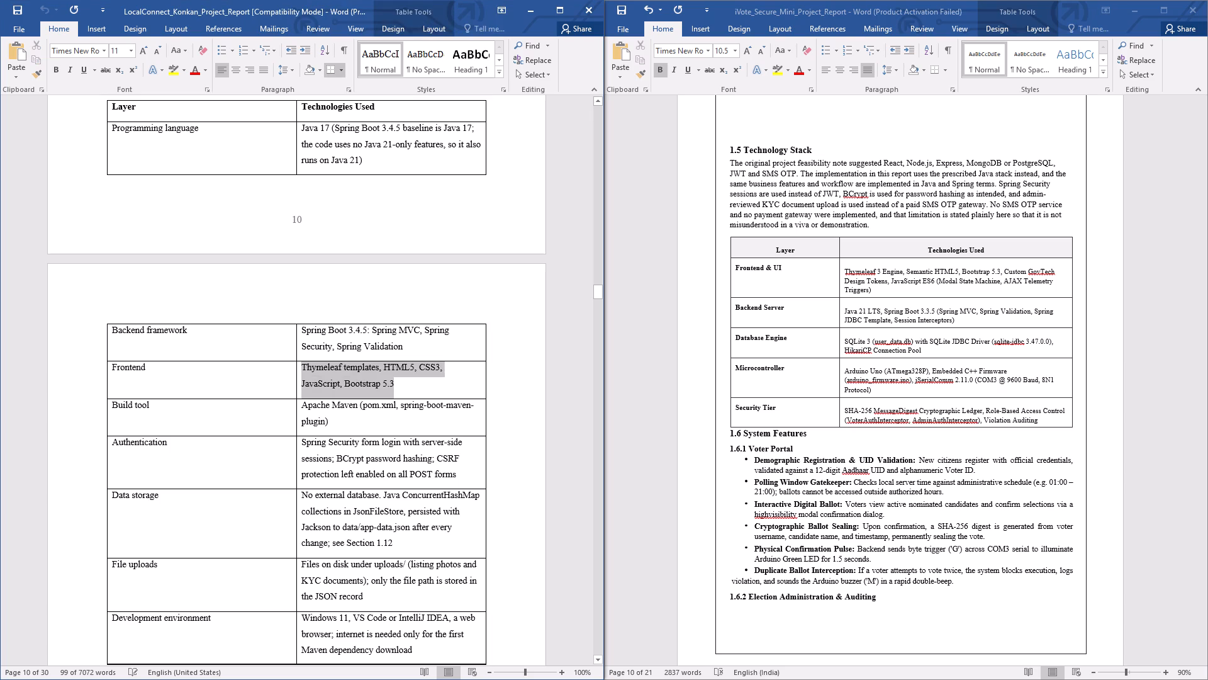
left_click_drag(404, 385, 404, 383)
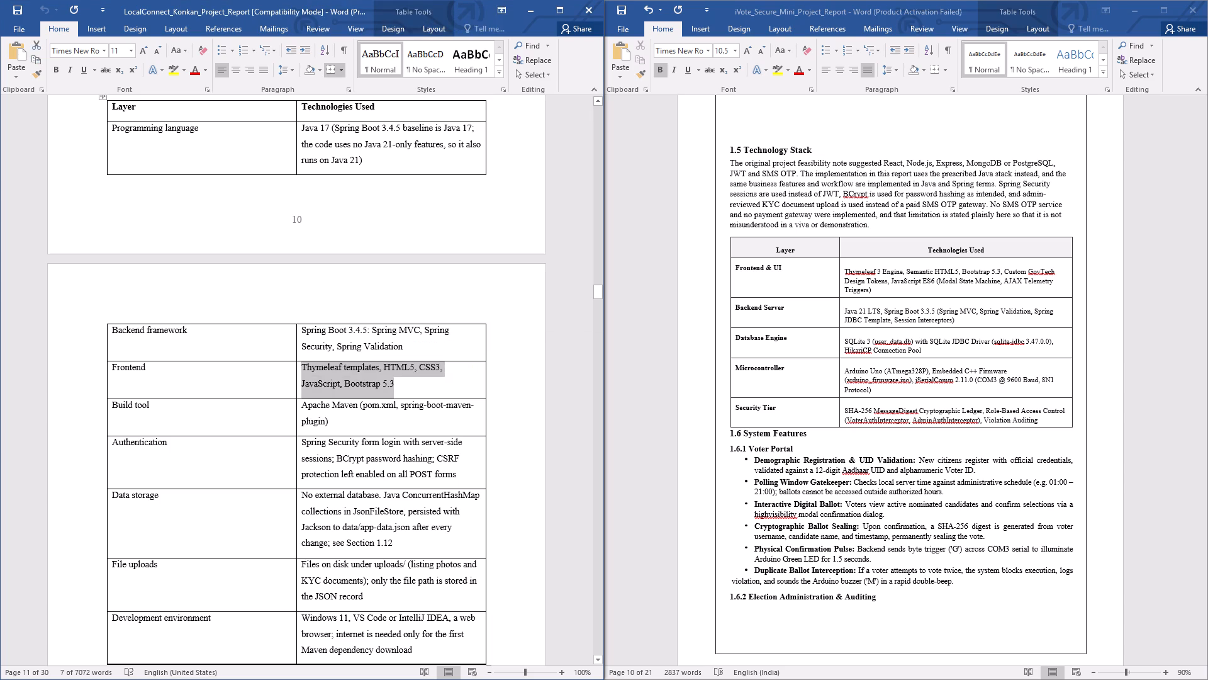
key("ctrl+c")
Replace the Frontend & UI row's technologies in the 1.5 Technology Stack table with the copied LocalConnect frontend text.
left_click_drag(844, 266, 871, 287)
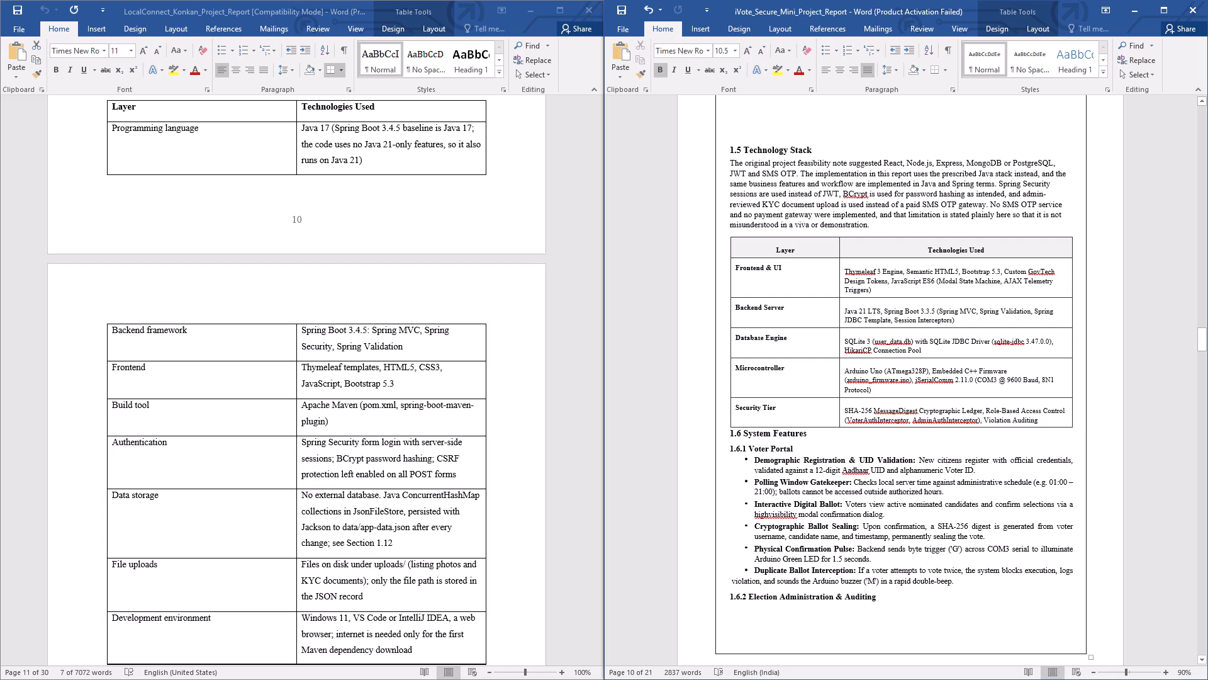
left_click_drag(871, 287, 873, 289)
double_click(873, 289)
left_click_drag(873, 289, 849, 278)
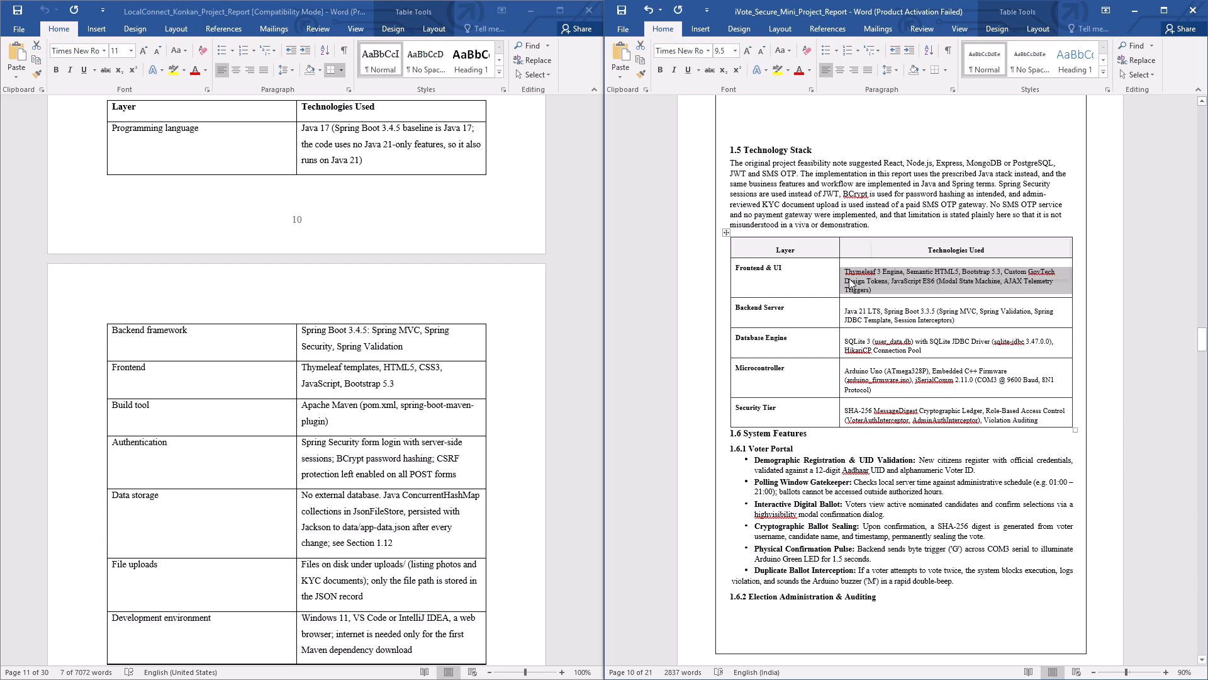
key("ctrl+v")
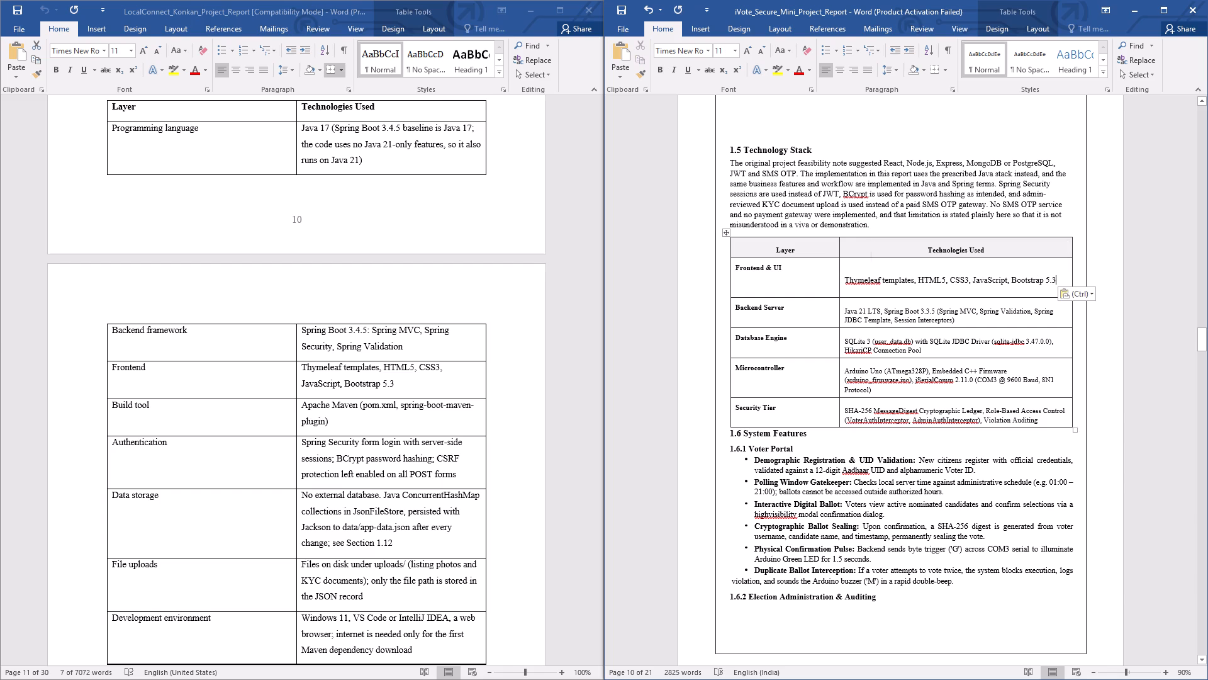
Set the font size of the pasted Frontend & UI technologies to 9.5 to match the table's other rows.
double_click(897, 320)
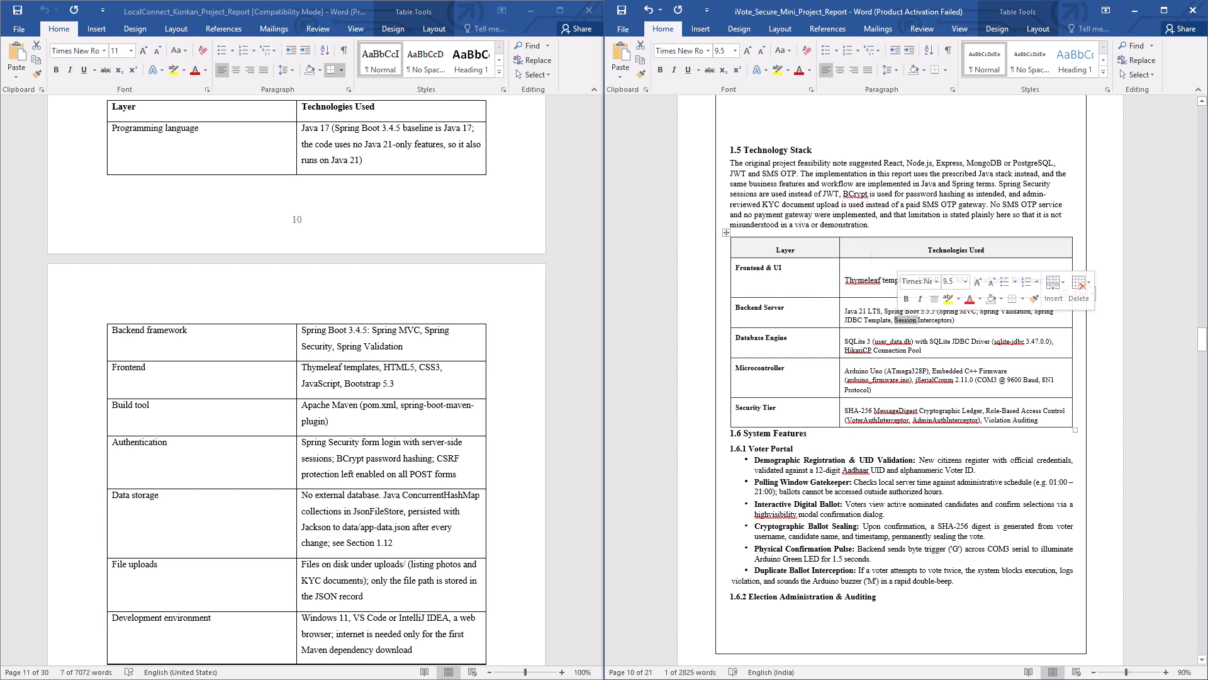
triple_click(880, 283)
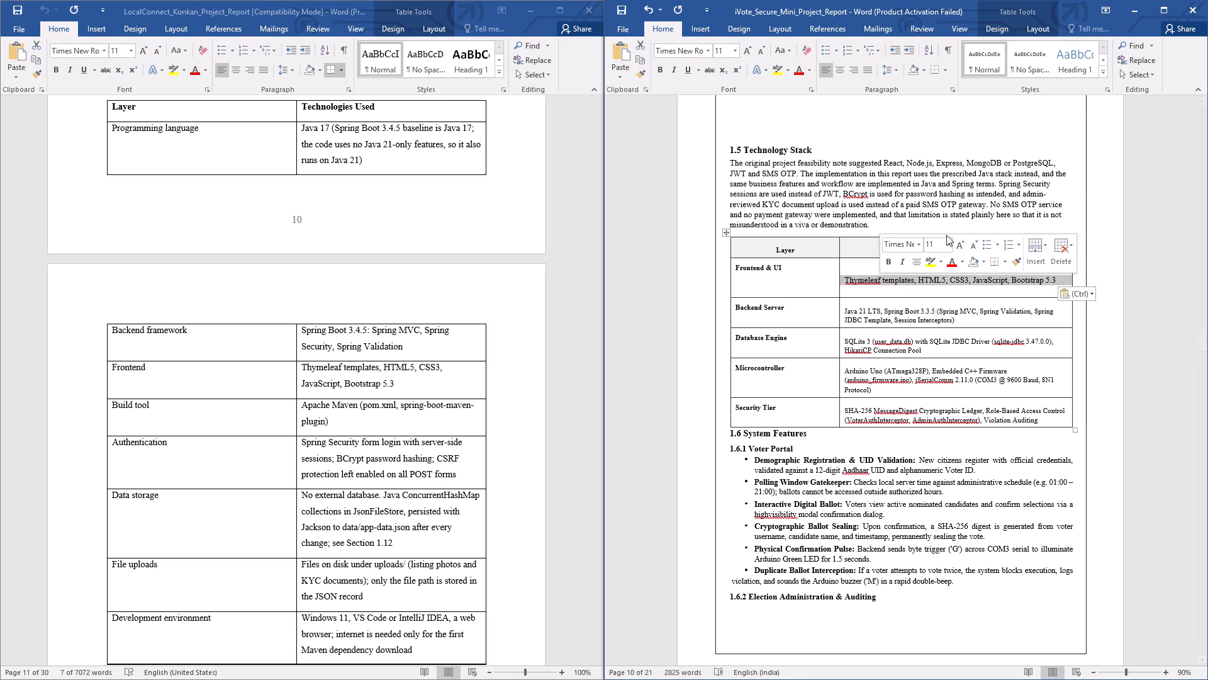
left_click(939, 243)
key("9")
type(".5")
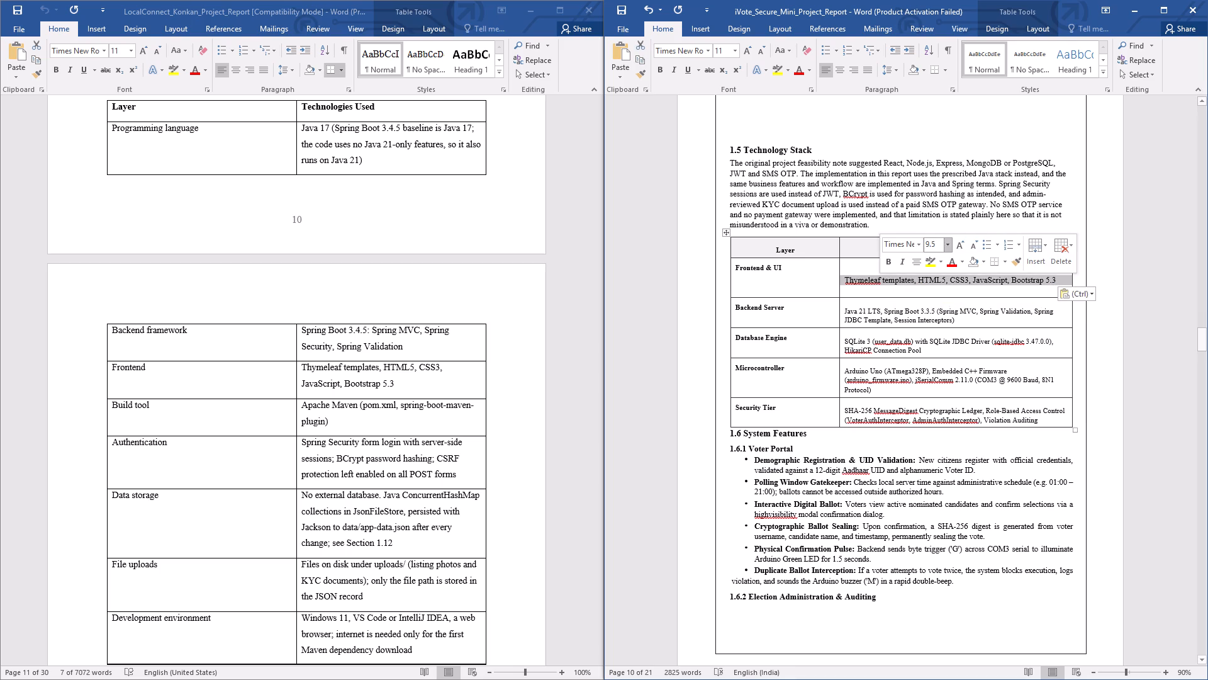
left_click(890, 333)
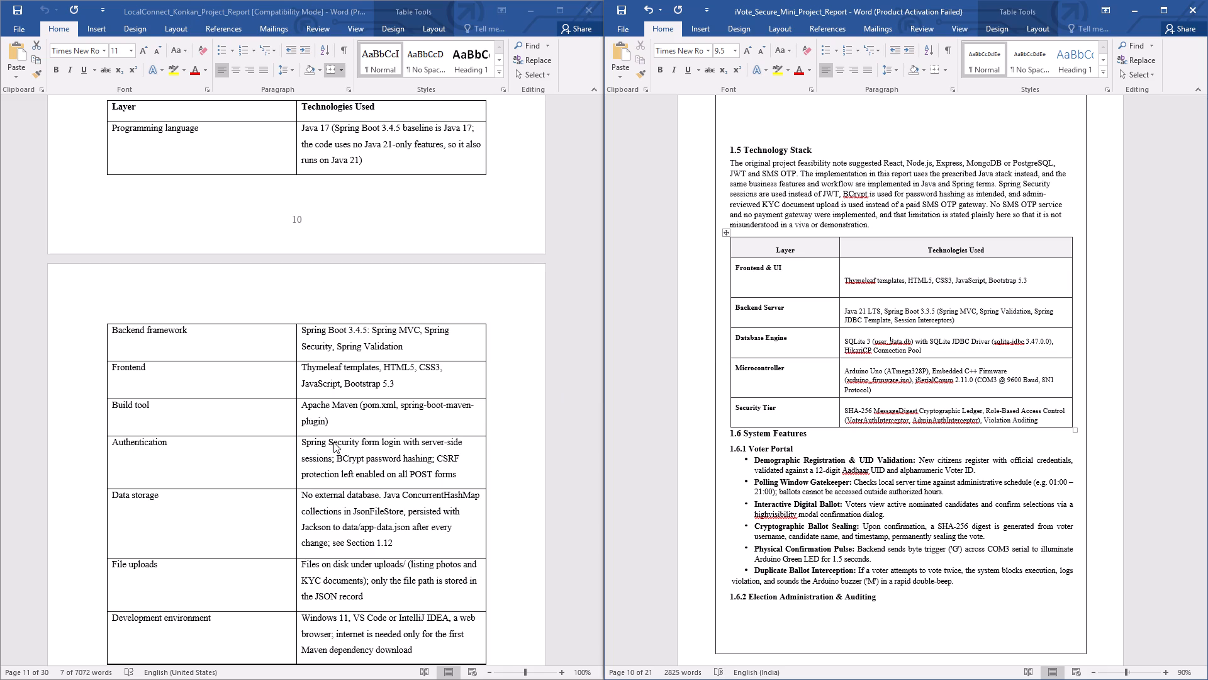
Look over the rows of the 1.7 Technology Stack table in the LocalConnect report.
left_click(377, 370)
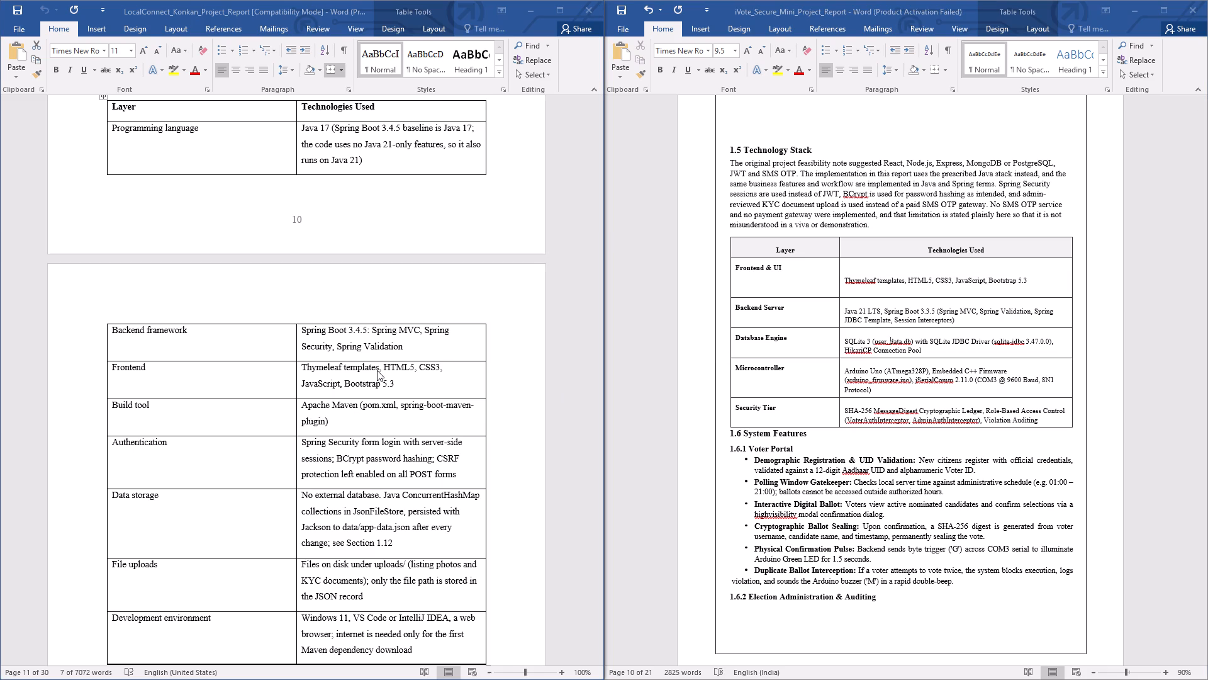
left_click(377, 370)
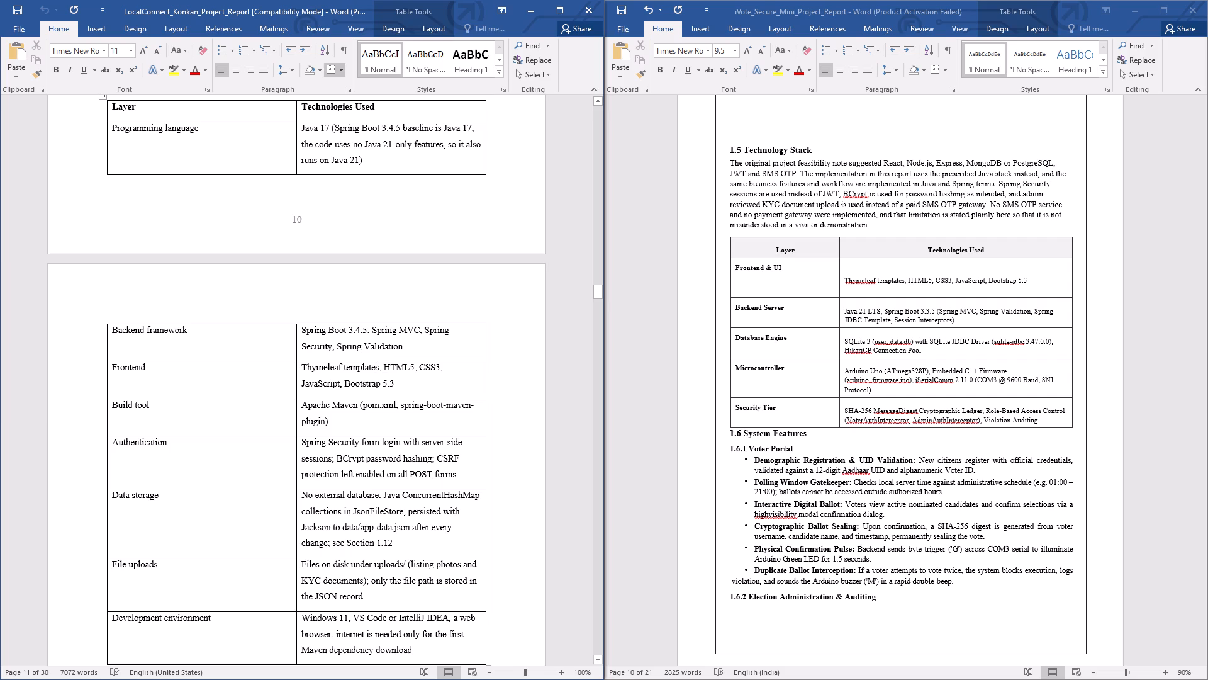
scroll(320, 367, "down", 2)
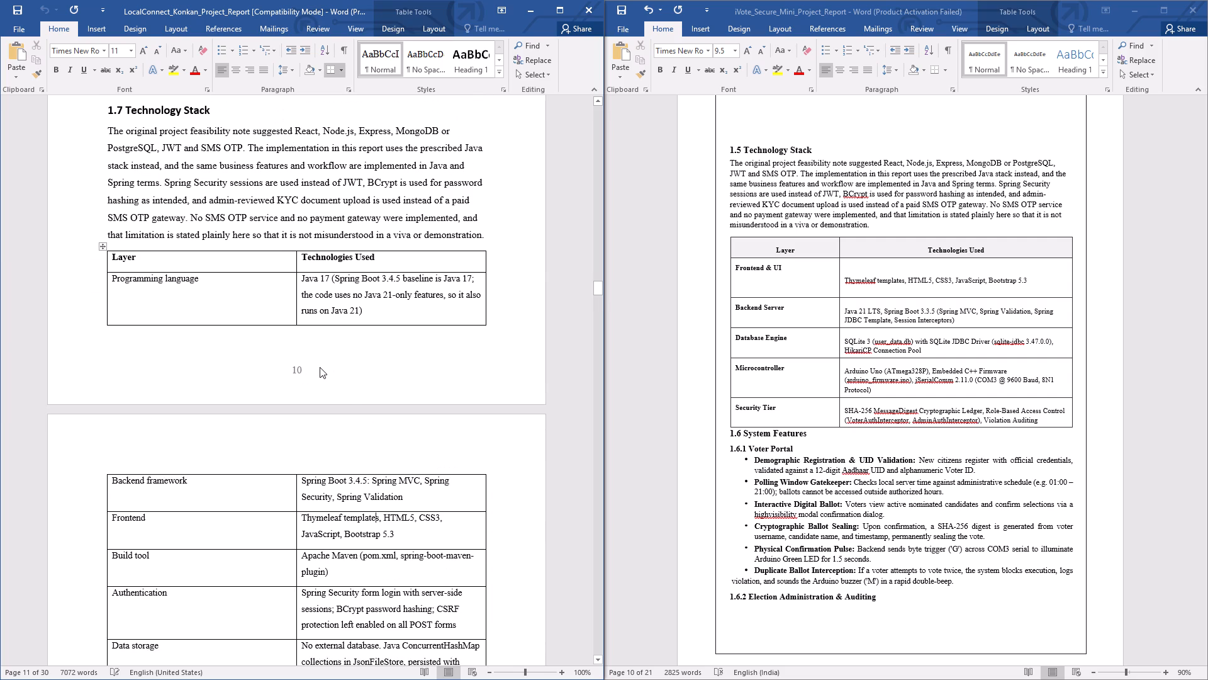
scroll(320, 367, "down", 1)
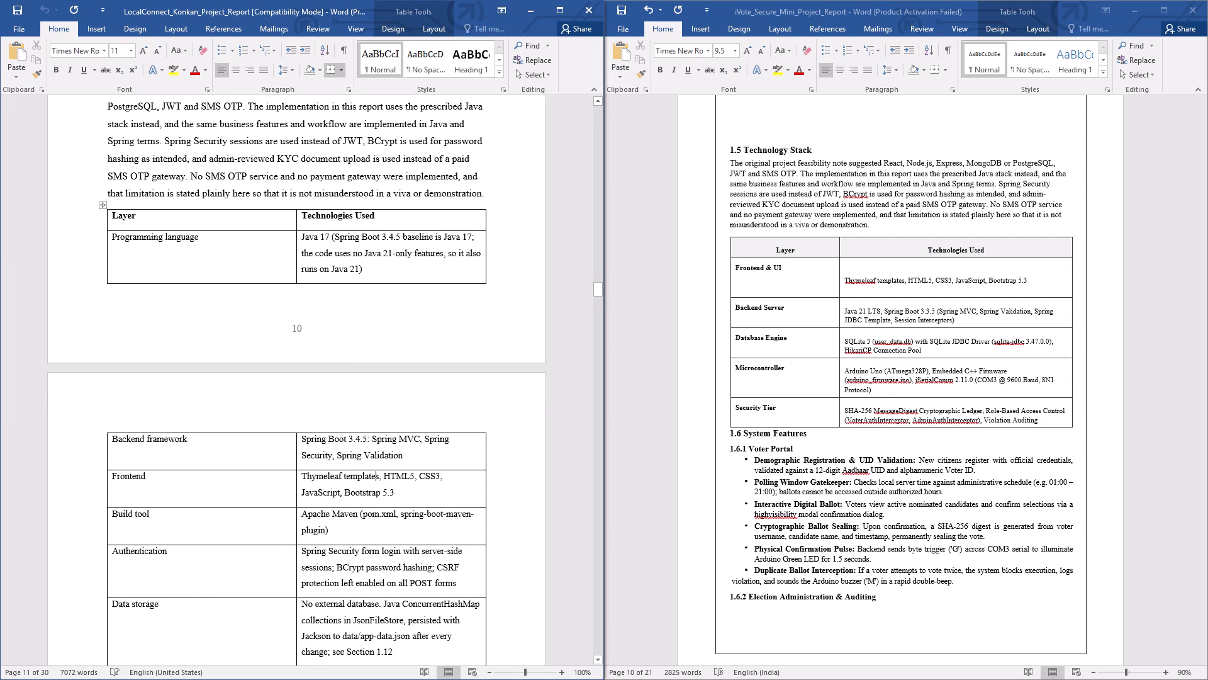
scroll(320, 367, "down", 1)
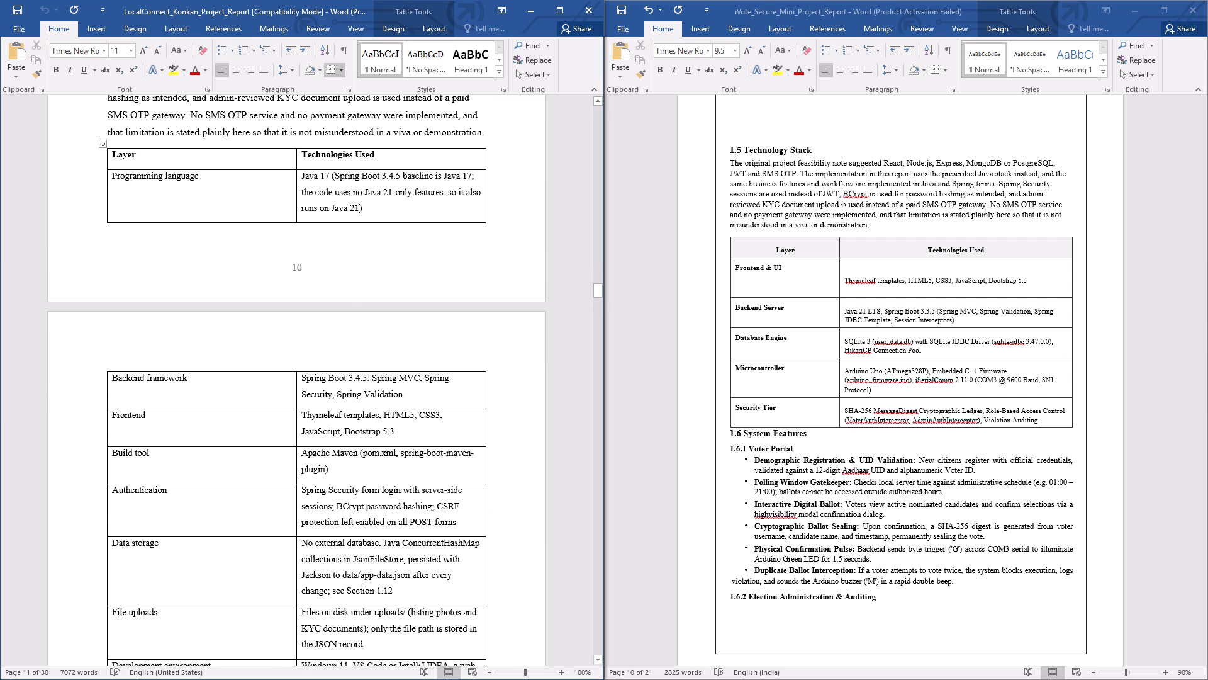
scroll(320, 367, "down", 1)
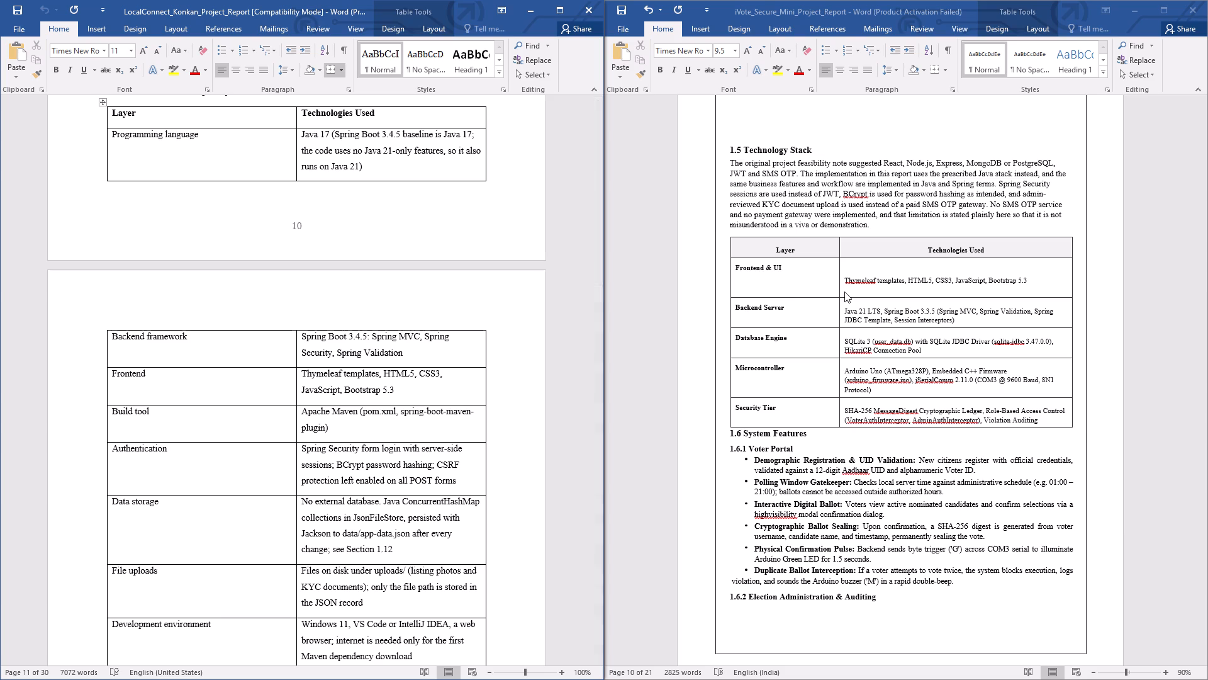
Reduce the height of the Frontend & UI row in the iVote 1.5 Technology Stack table to fit its single line of text.
left_click(844, 292)
left_click_drag(842, 297, 842, 292)
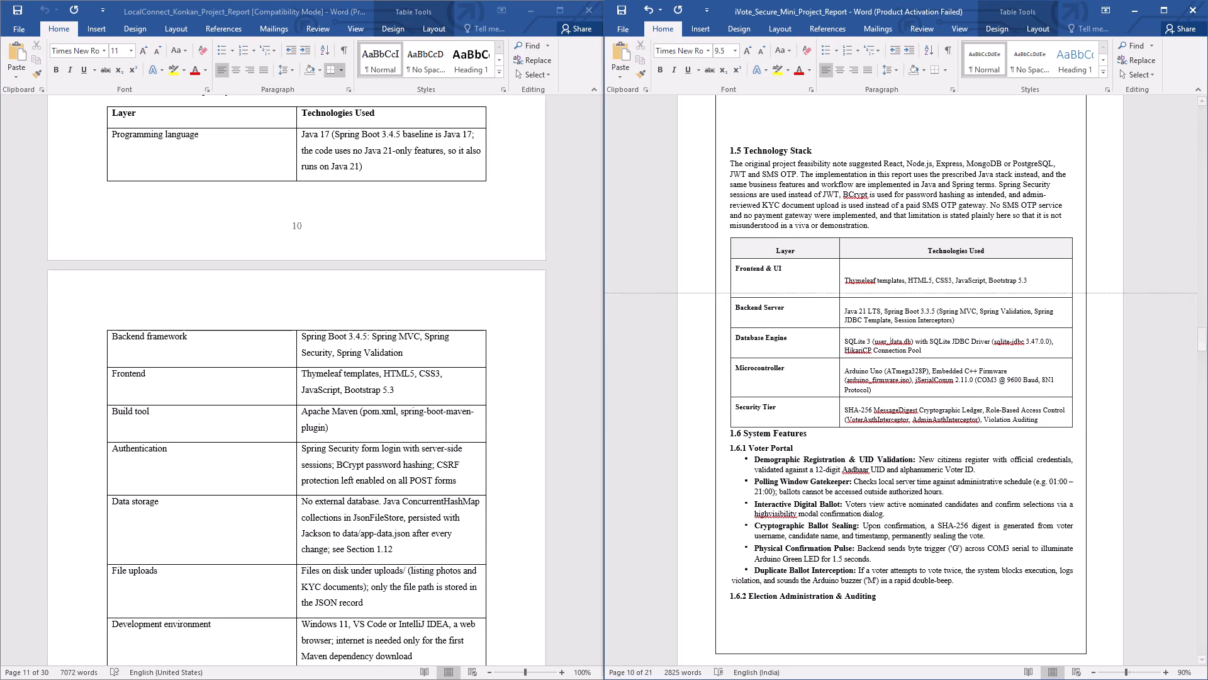
left_click_drag(842, 292, 844, 280)
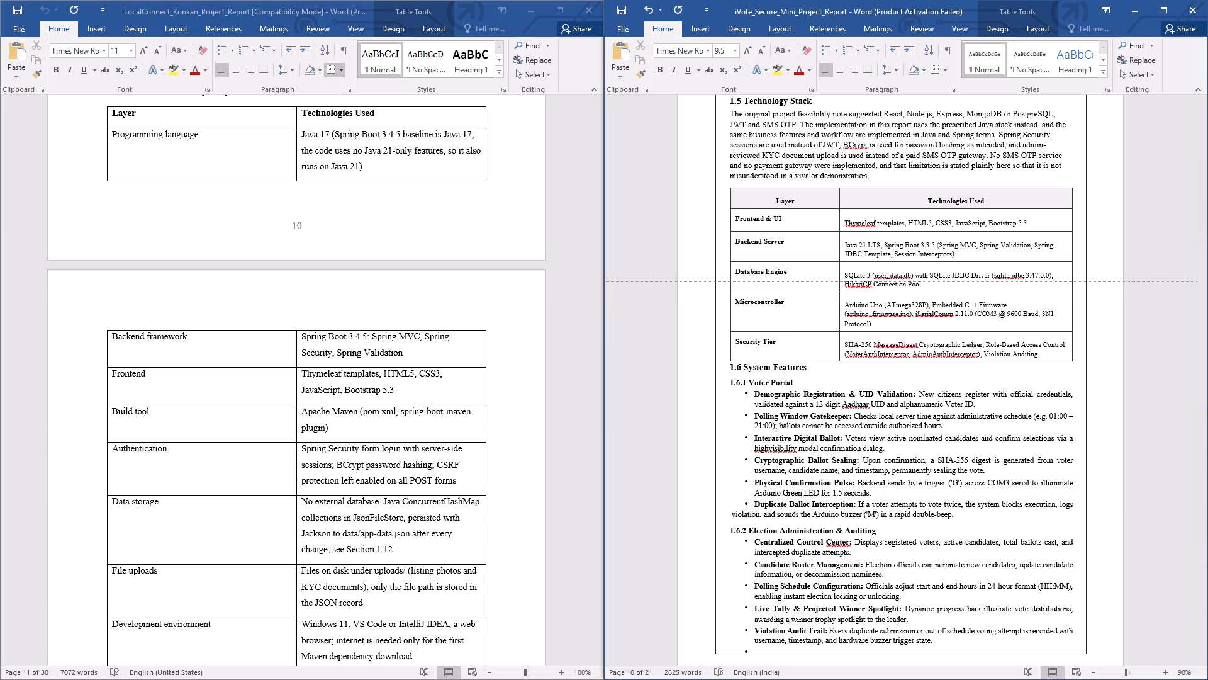
left_click_drag(844, 280, 842, 250)
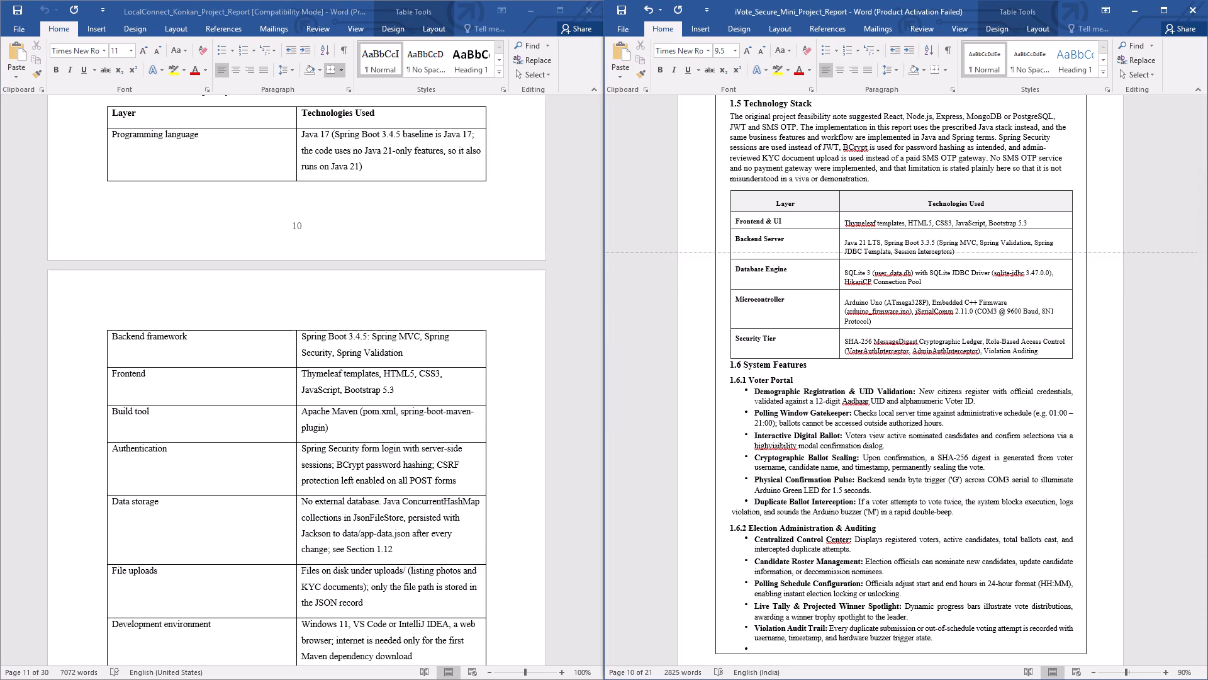
left_click_drag(842, 250, 843, 258)
left_click_drag(843, 258, 847, 237)
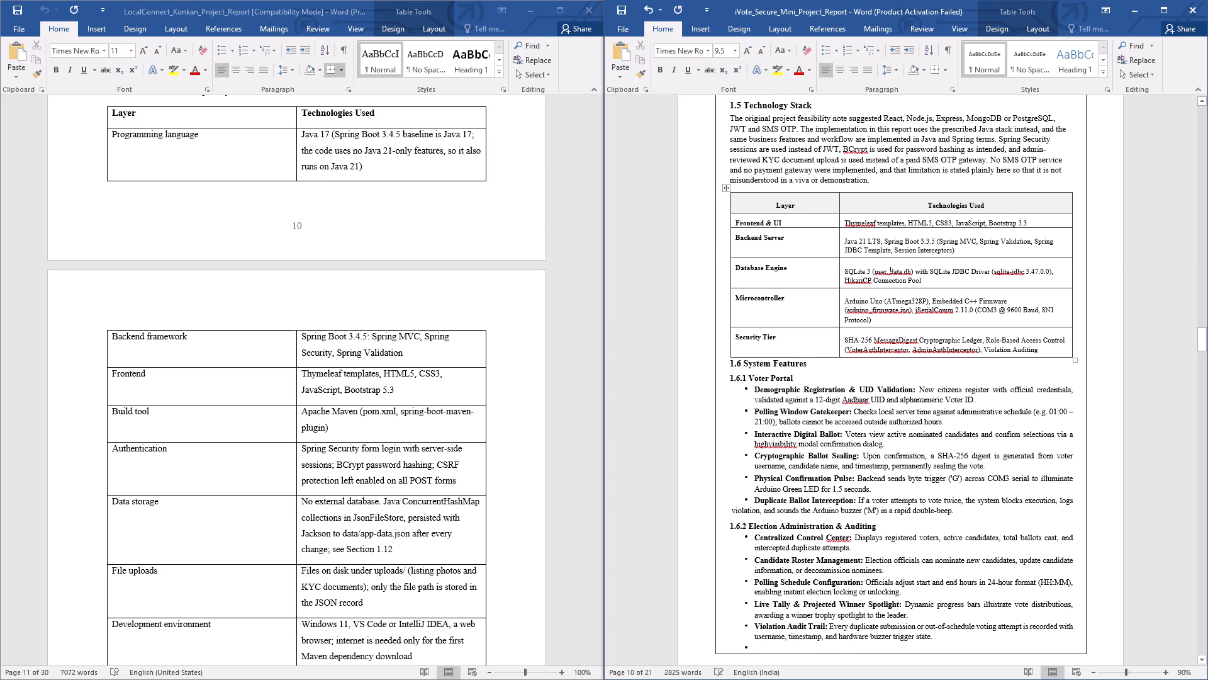
left_click_drag(842, 228, 844, 235)
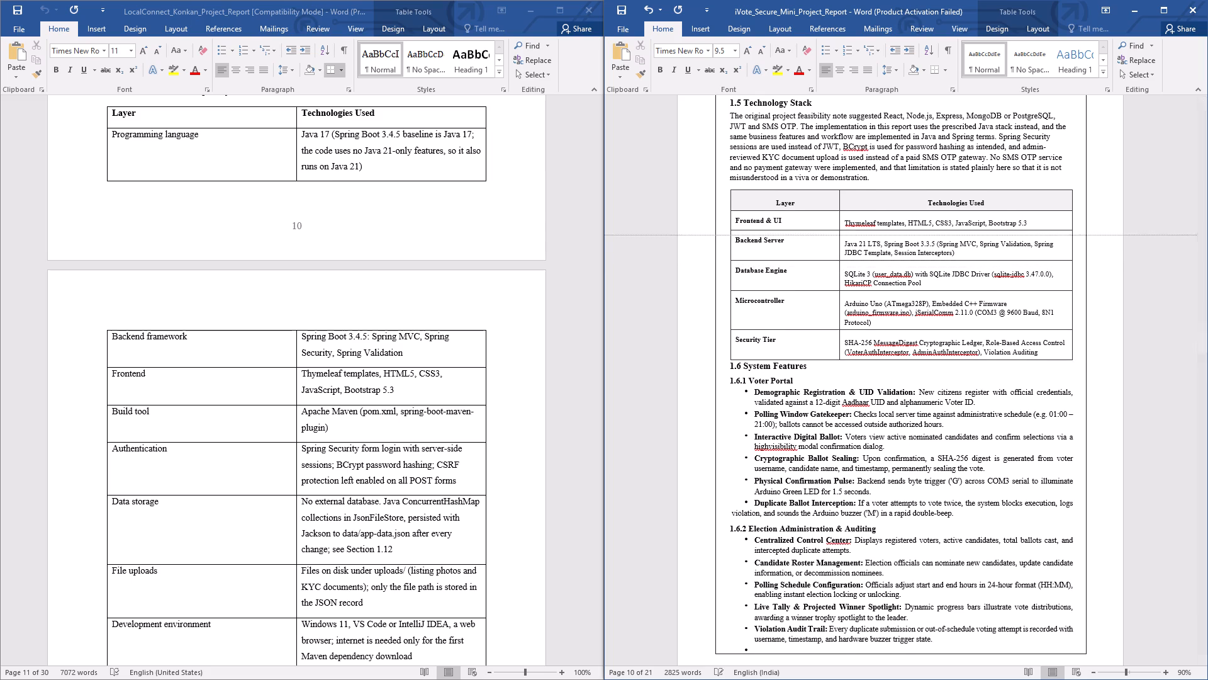
left_click_drag(844, 235, 845, 233)
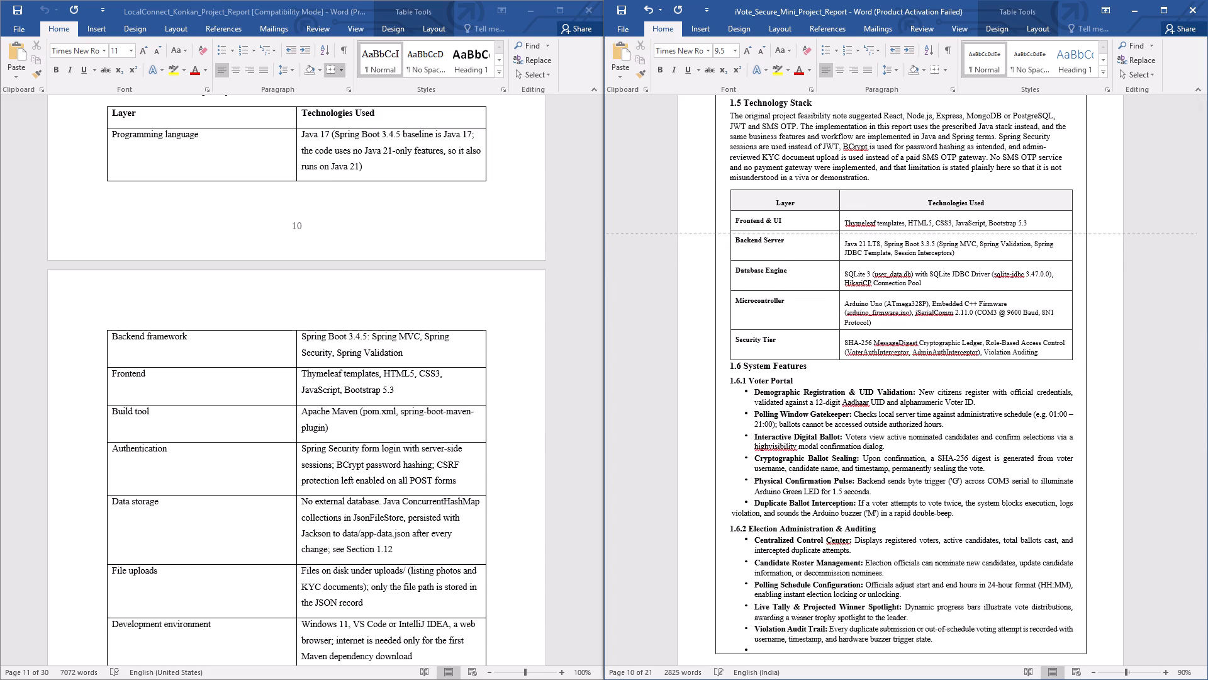
left_click_drag(845, 233, 845, 235)
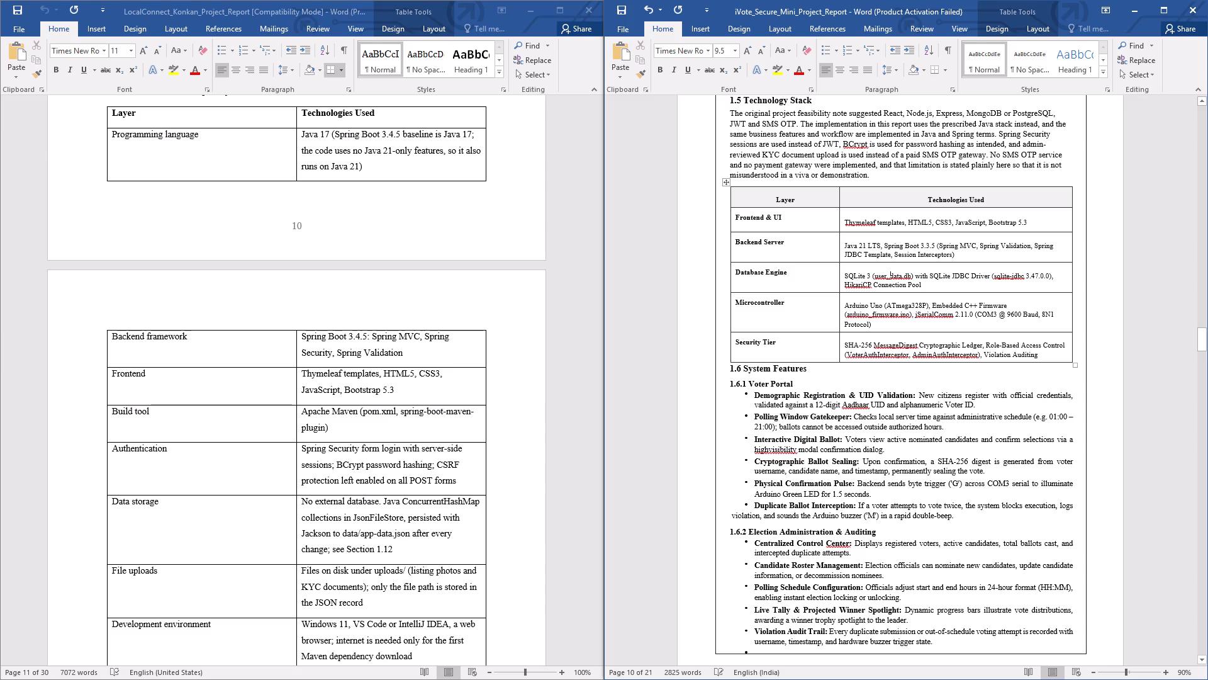
left_click(890, 292)
left_click(881, 259)
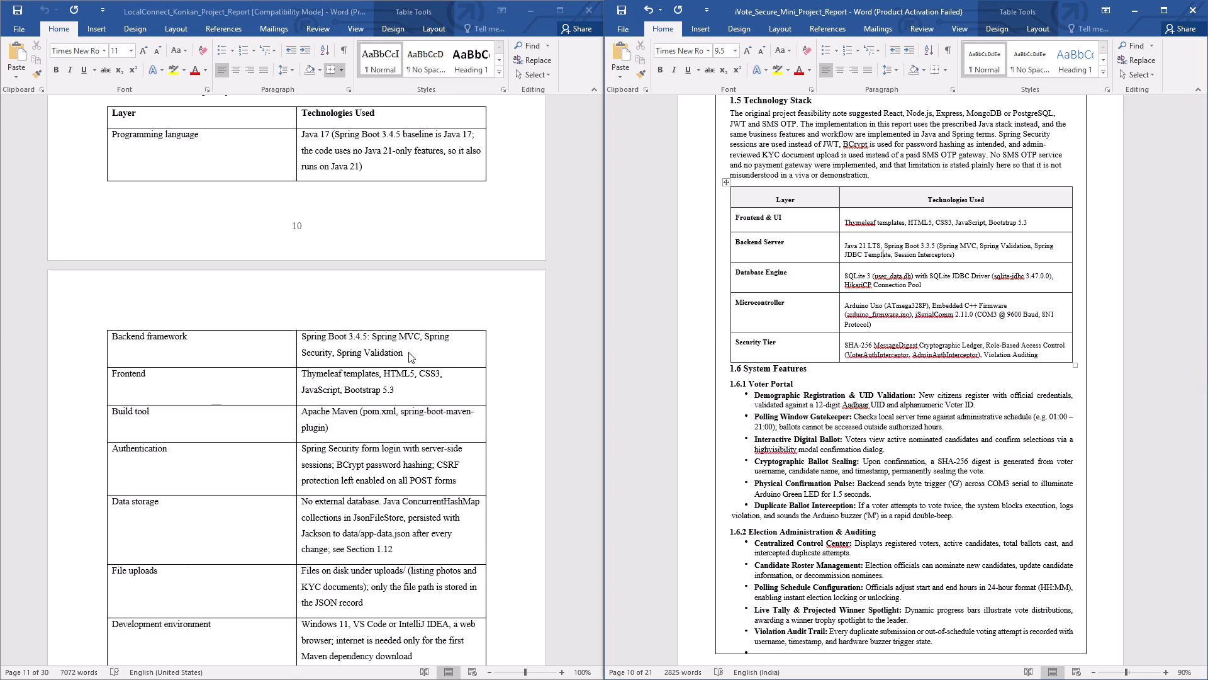
Copy the Backend framework row's technologies, "Spring Boot 3.4.5: Spring MVC, Spring Security, Spring Validation", from the LocalConnect report's 1.7 Technology Stack table.
left_click_drag(408, 352, 415, 365)
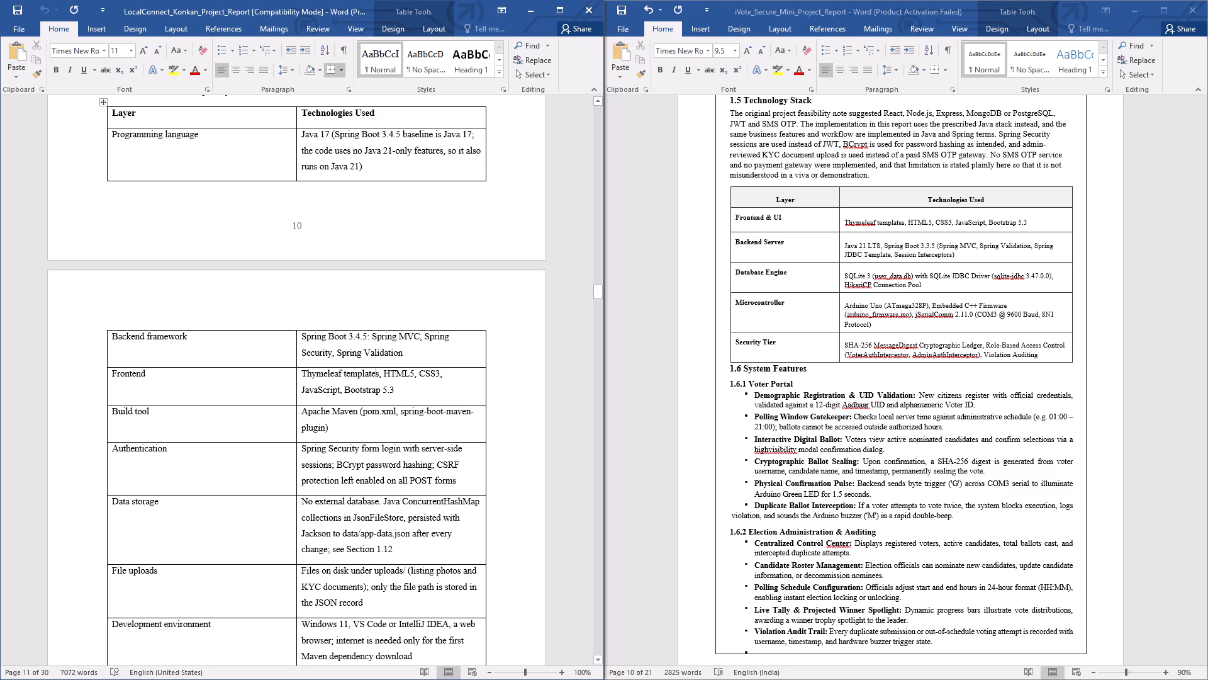
left_click_drag(415, 365, 417, 365)
left_click_drag(410, 355, 303, 343)
key("ctrl+c")
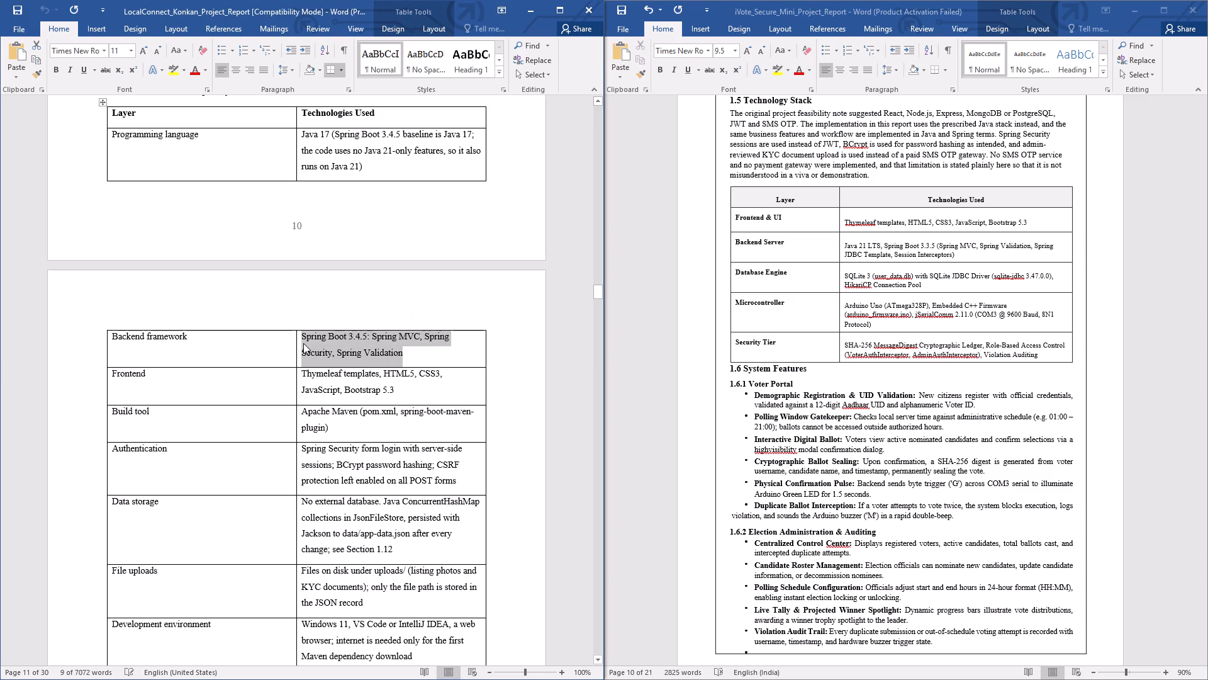
Replace the Backend Server row's entire technologies text in the 1.5 Technology Stack table with the copied Spring Boot 3.4.5 text.
left_click(956, 251)
left_click_drag(956, 251, 876, 248)
triple_click(876, 248)
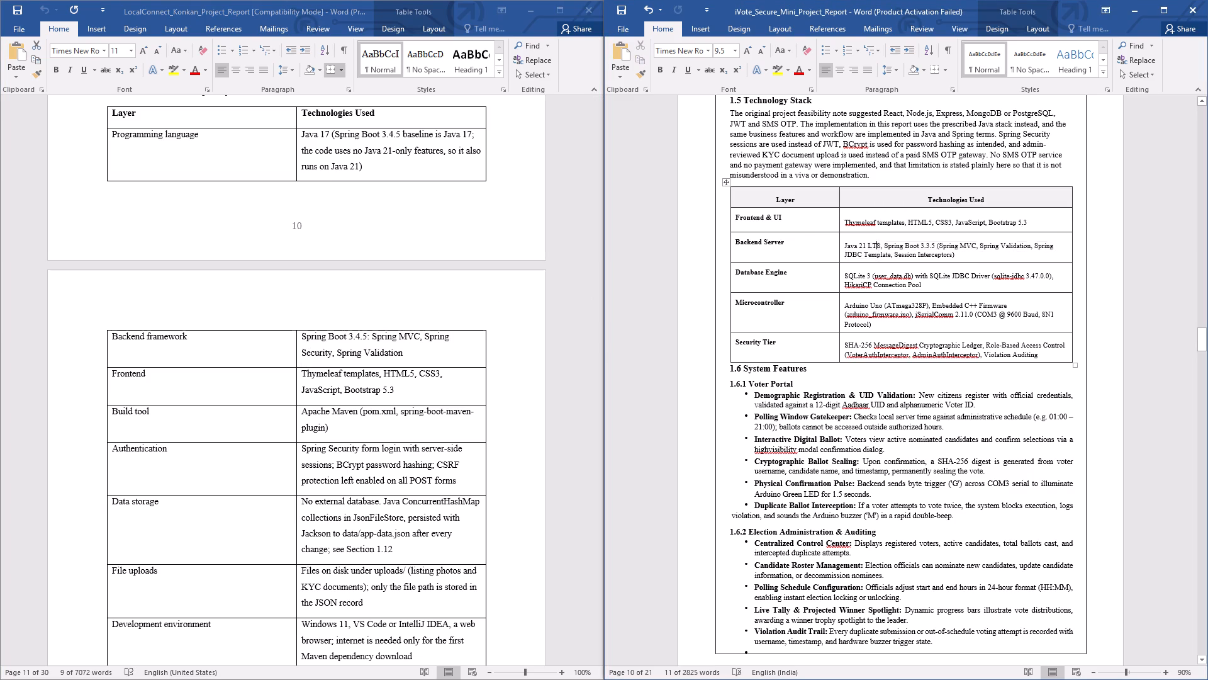
triple_click(876, 248)
triple_click(876, 248)
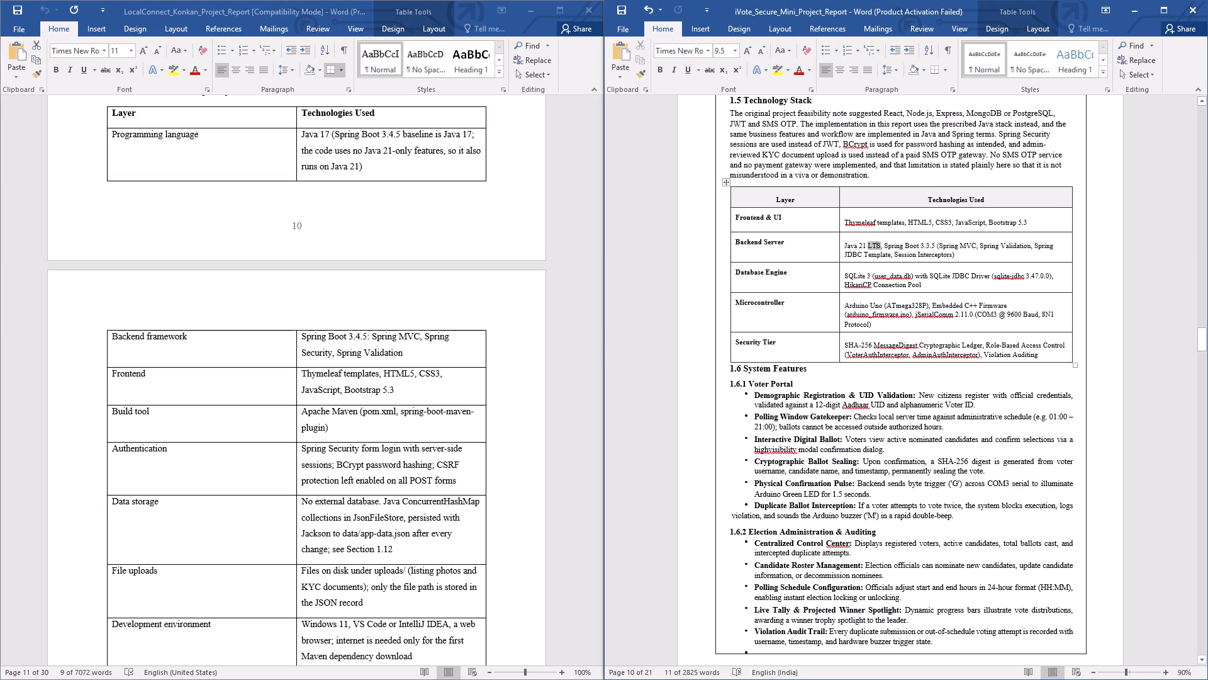
left_click(876, 248)
triple_click(876, 248)
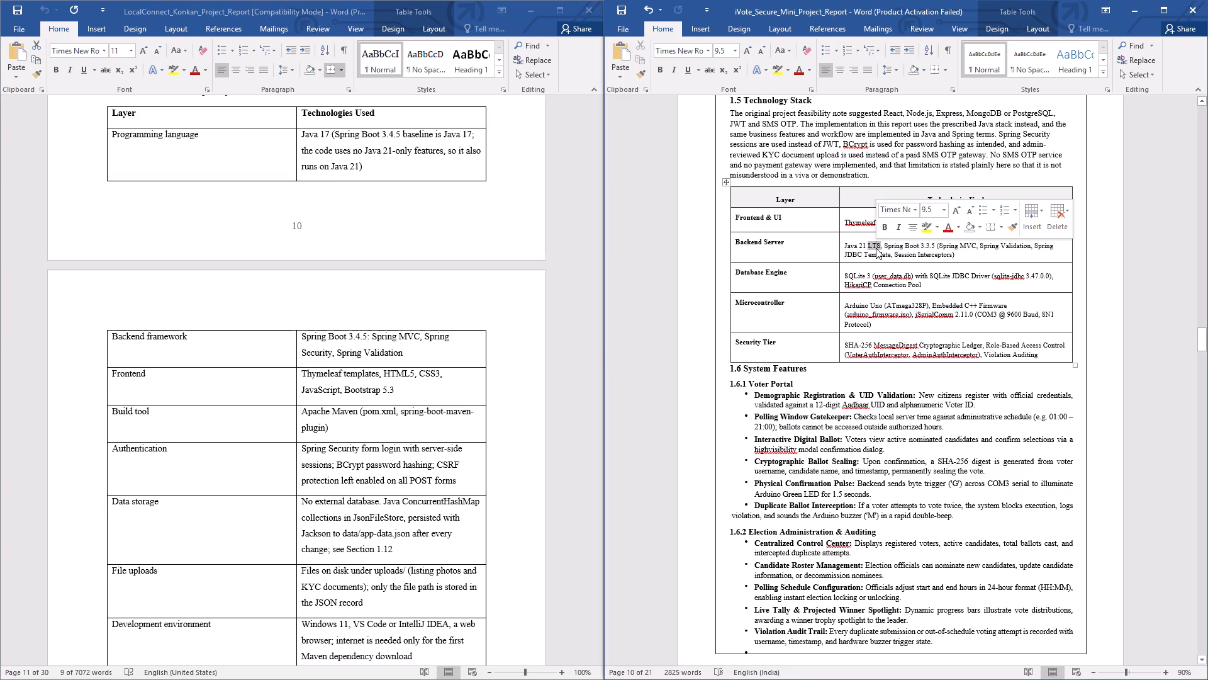
left_click(972, 259)
left_click_drag(972, 259, 909, 247)
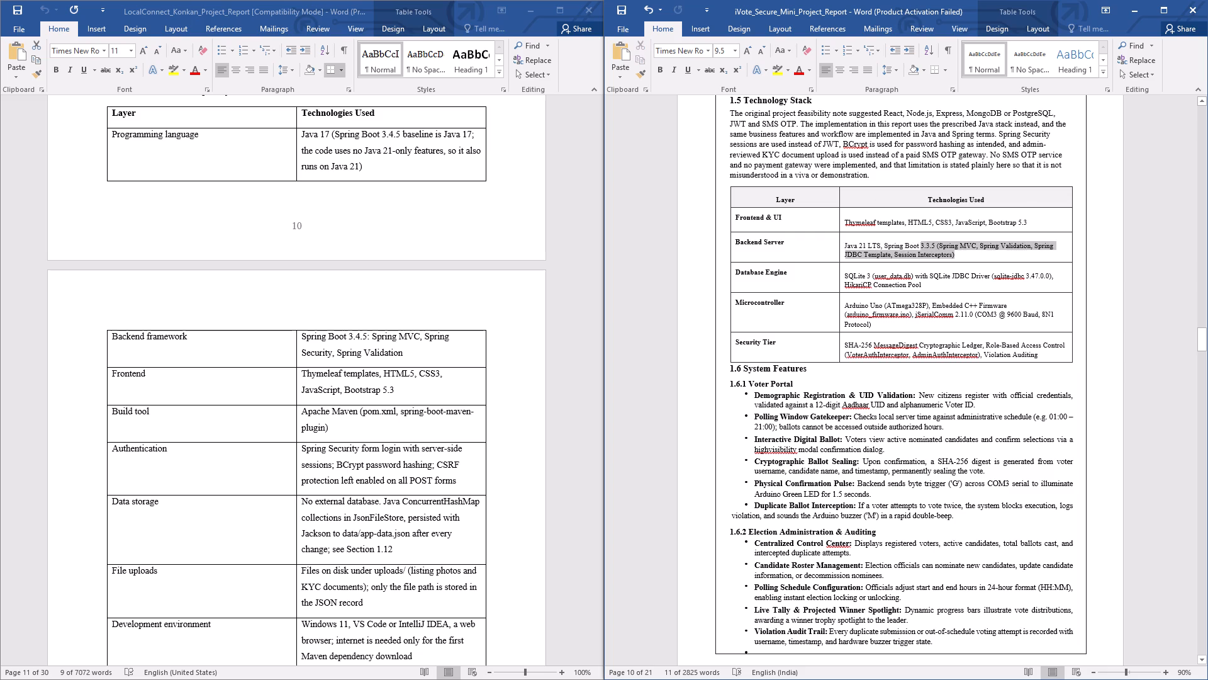
left_click_drag(909, 247, 846, 245)
key("ctrl+v")
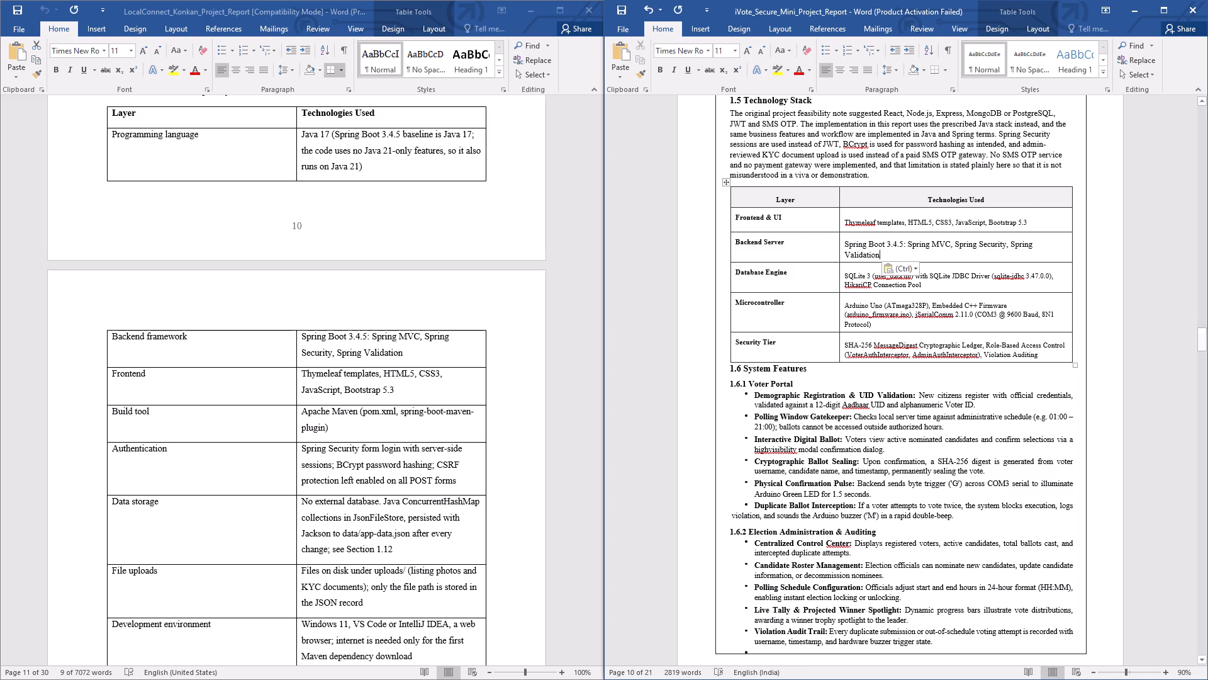
Set the font size of the pasted Backend Server technologies to 9.5.
left_click_drag(888, 254, 863, 246)
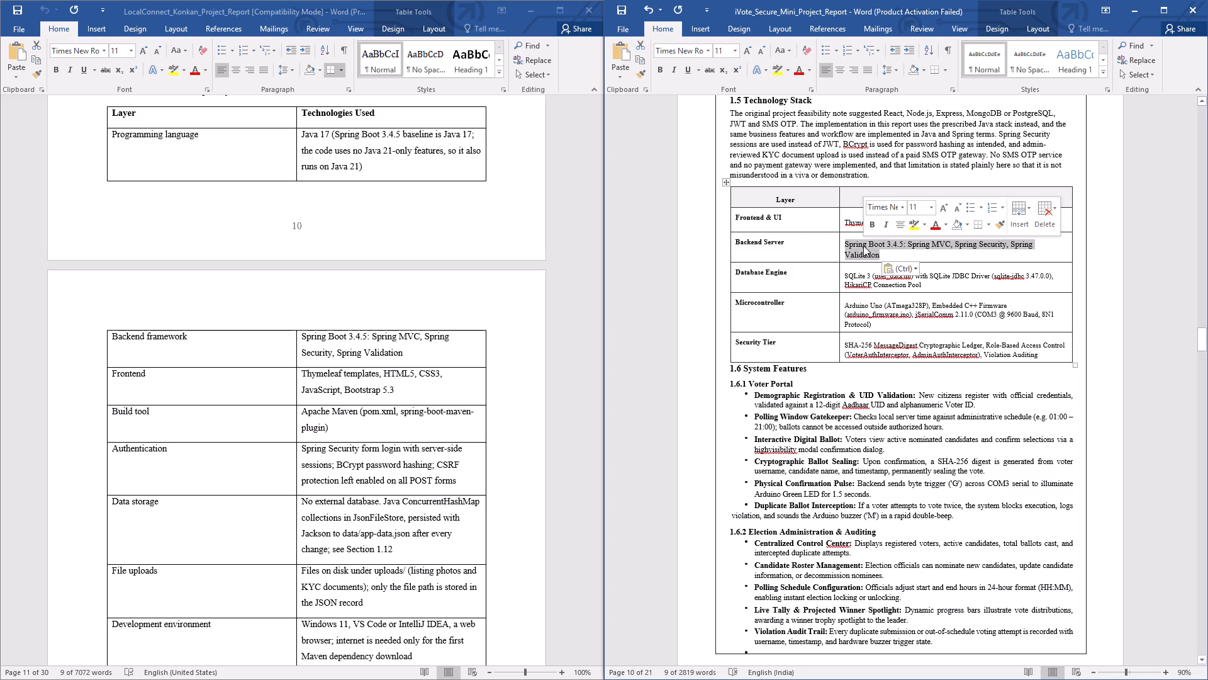
left_click(915, 208)
type("9.5")
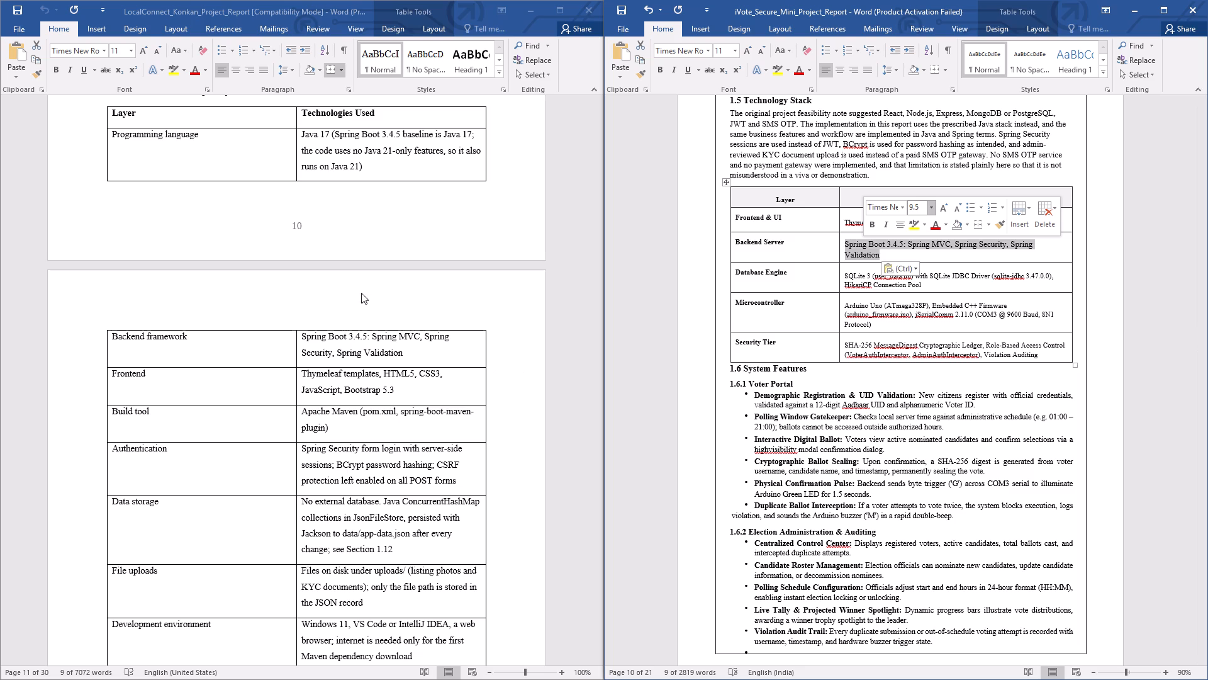
left_click(399, 543)
Copy the Data storage row's full technologies text, from "No external database" to "see Section 1.12", in the LocalConnect report's Technology Stack table.
left_click(399, 543)
left_click_drag(399, 543, 367, 533)
left_click(367, 533)
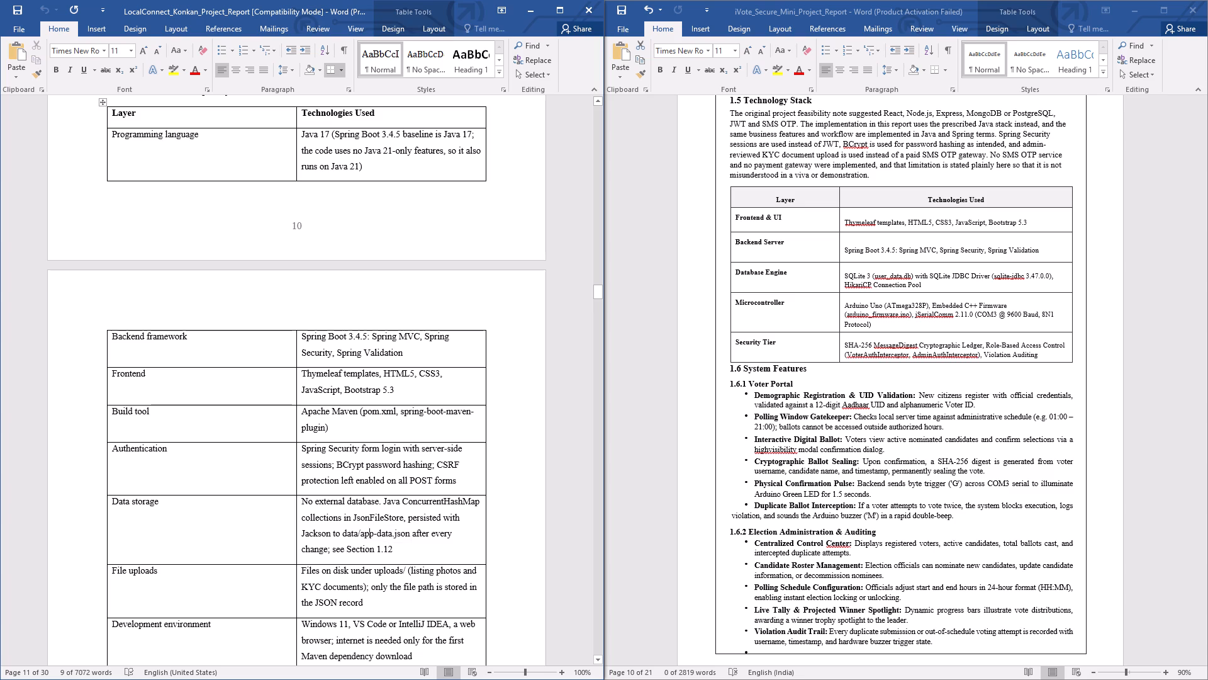
left_click_drag(408, 550, 306, 507)
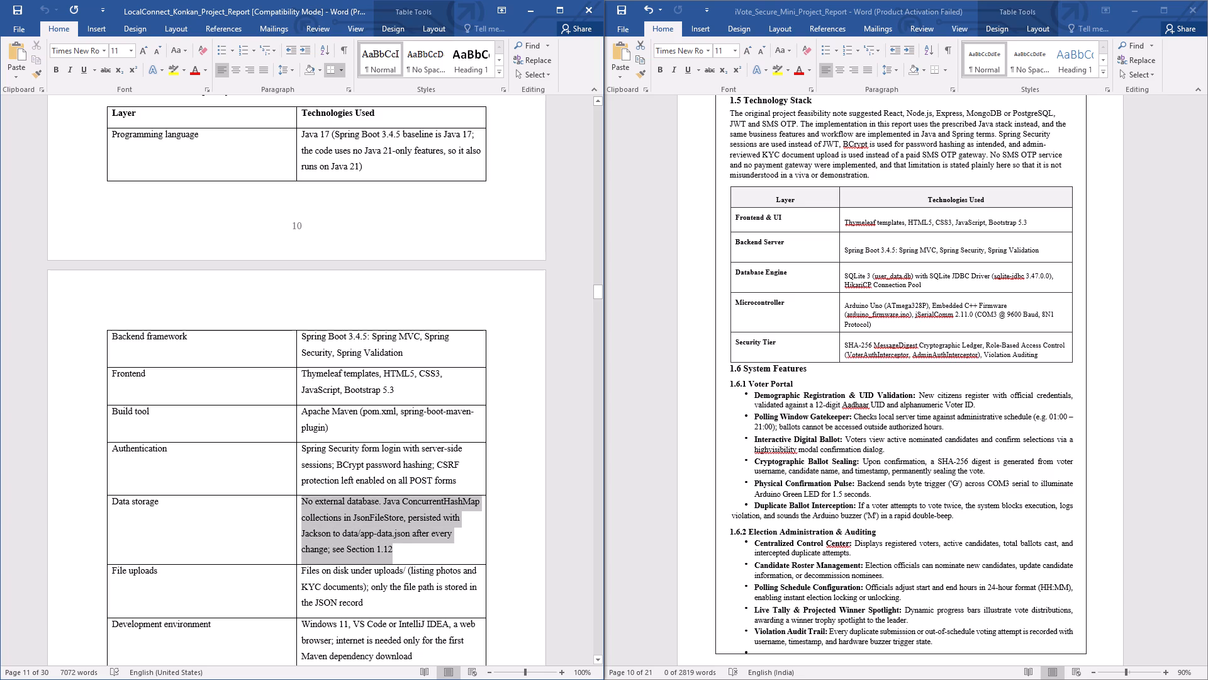
left_click_drag(306, 507, 305, 504)
key("ctrl+c")
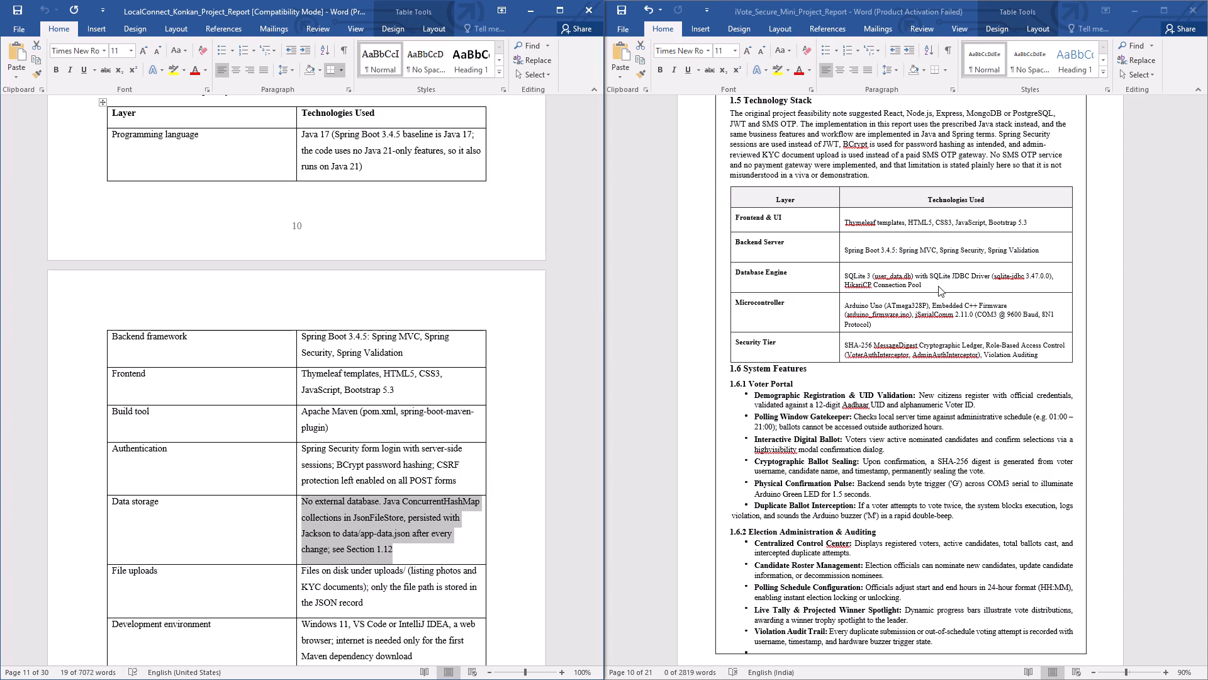
Replace the Database Engine row's SQLite technologies text in the iVote 1.5 Technology Stack table with the copied data storage text.
left_click_drag(938, 285, 897, 284)
left_click(897, 284)
triple_click(897, 284)
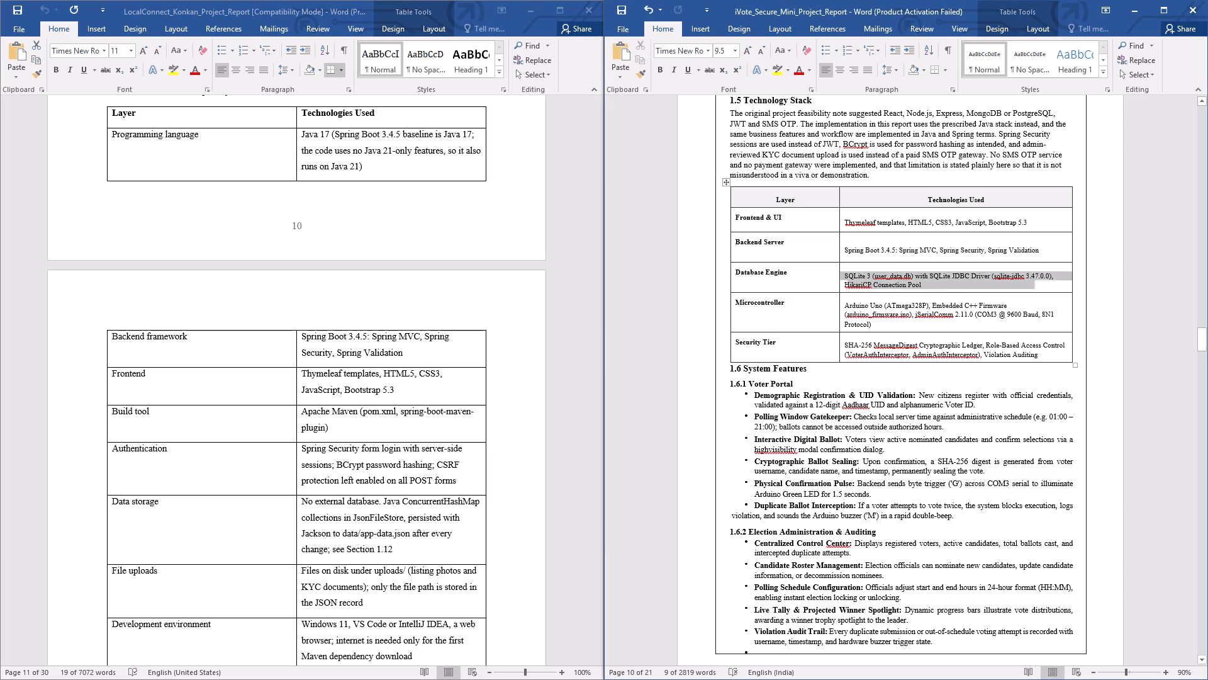
left_click(897, 284)
key("ctrl+v")
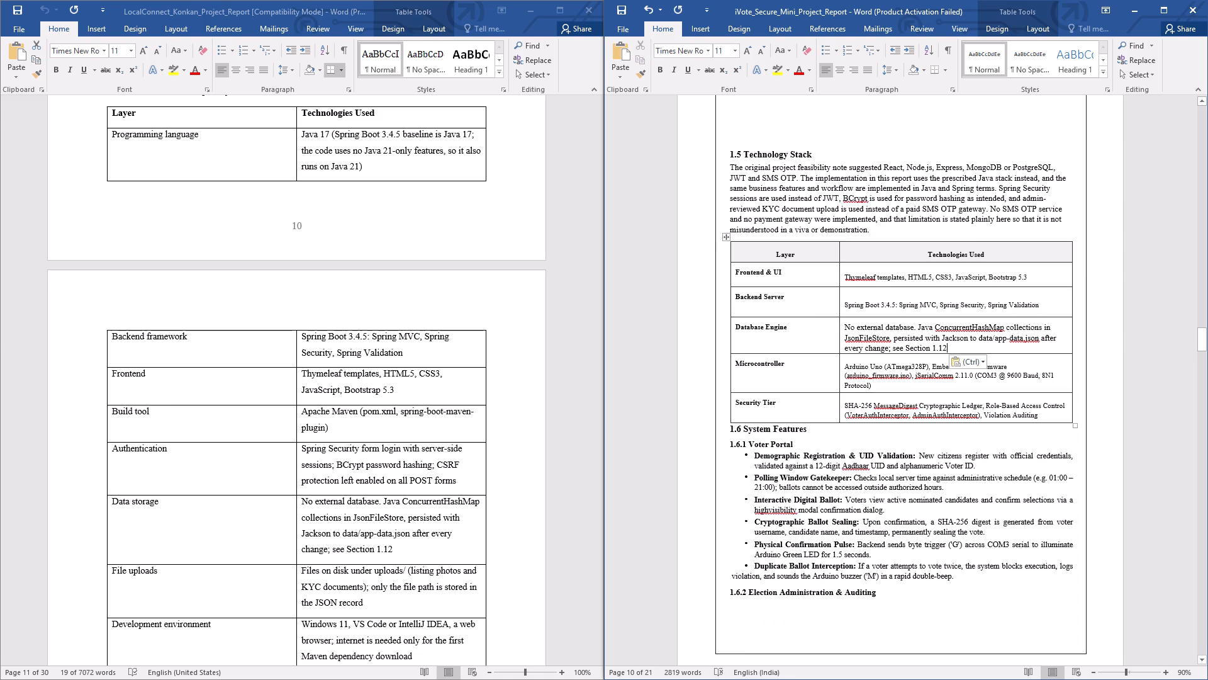
Set the font size of the pasted Database Engine technologies text to 9.5.
triple_click(925, 342)
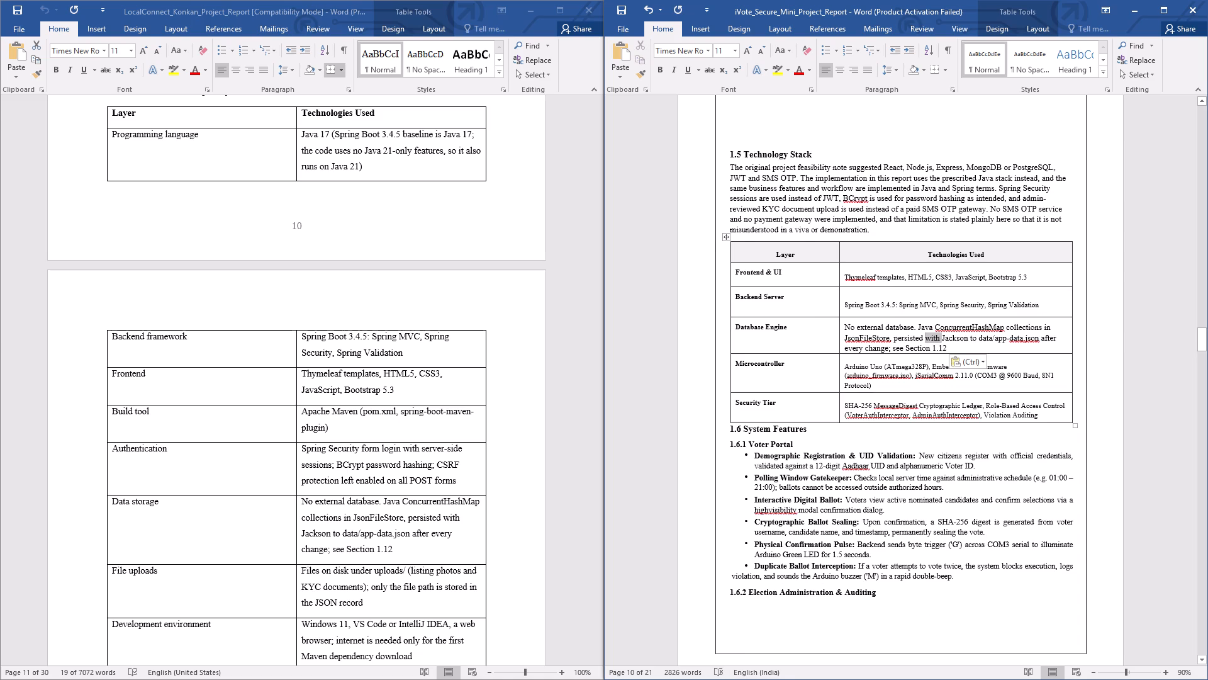
left_click(925, 342)
double_click(925, 342)
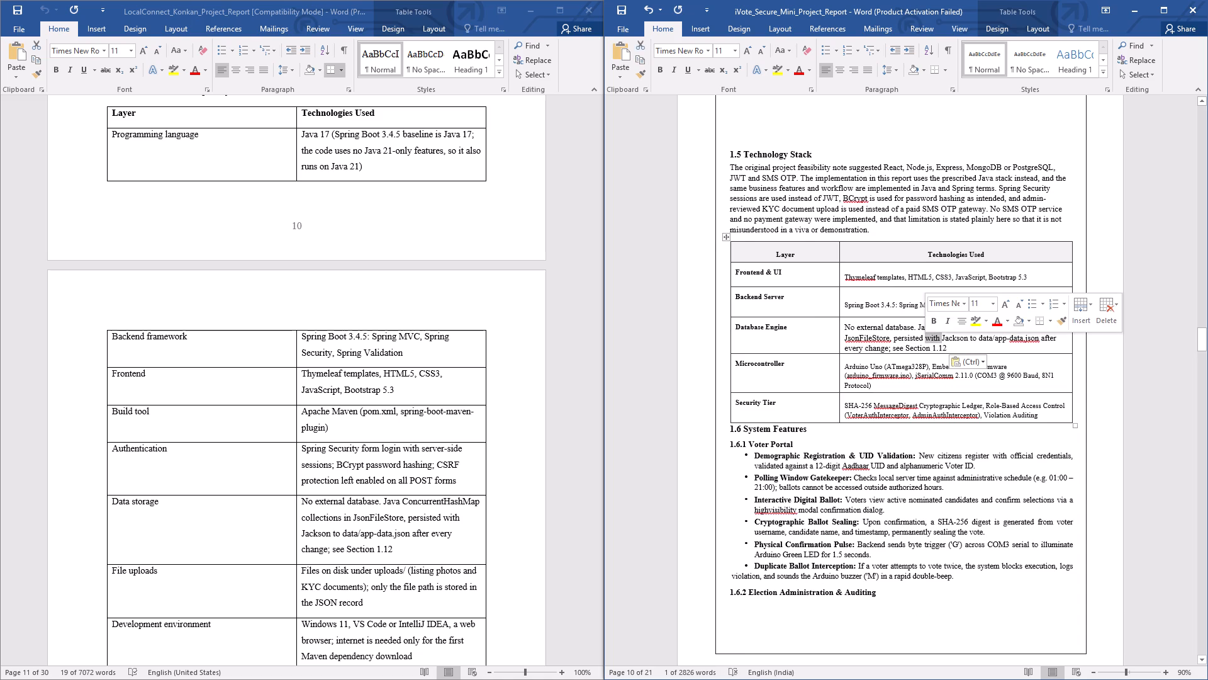
double_click(925, 342)
triple_click(925, 342)
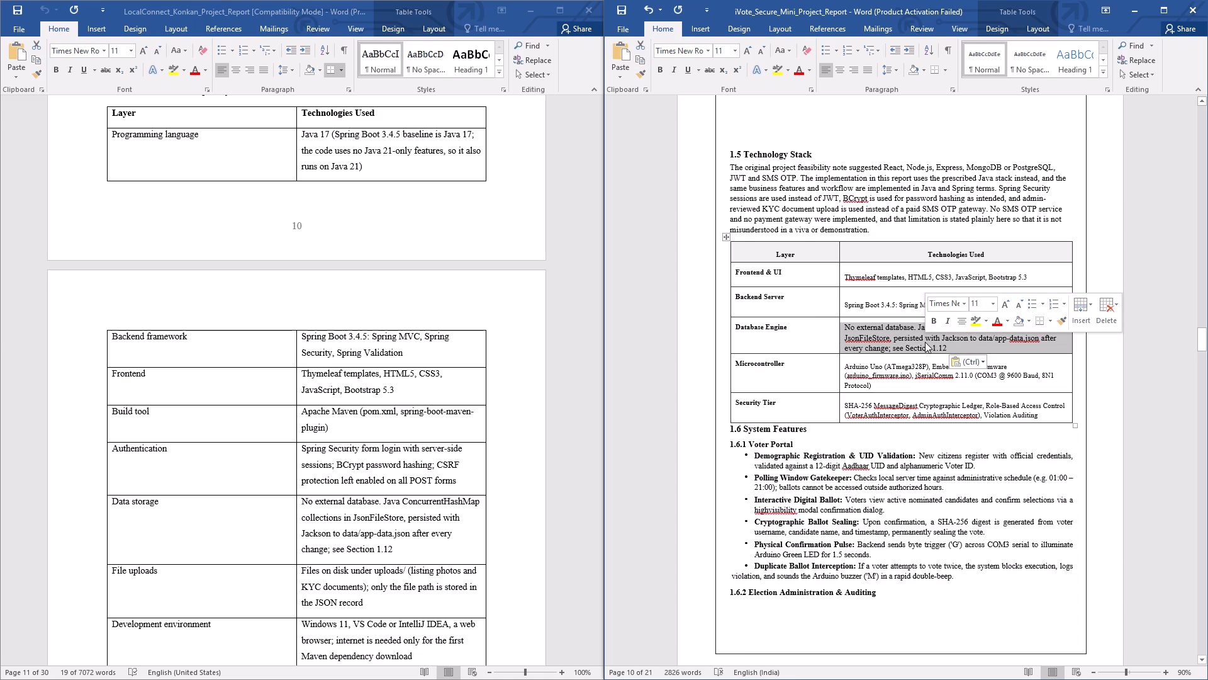
left_click(976, 305)
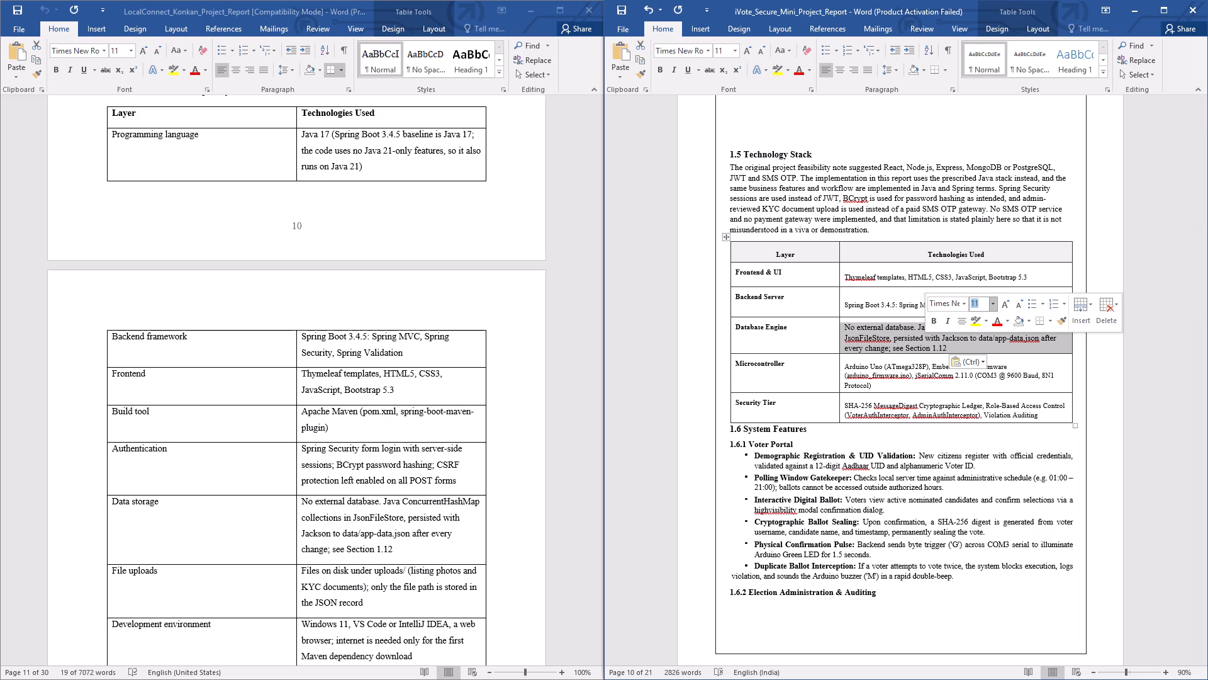
type("9.5")
left_click(622, 429)
left_click(758, 375)
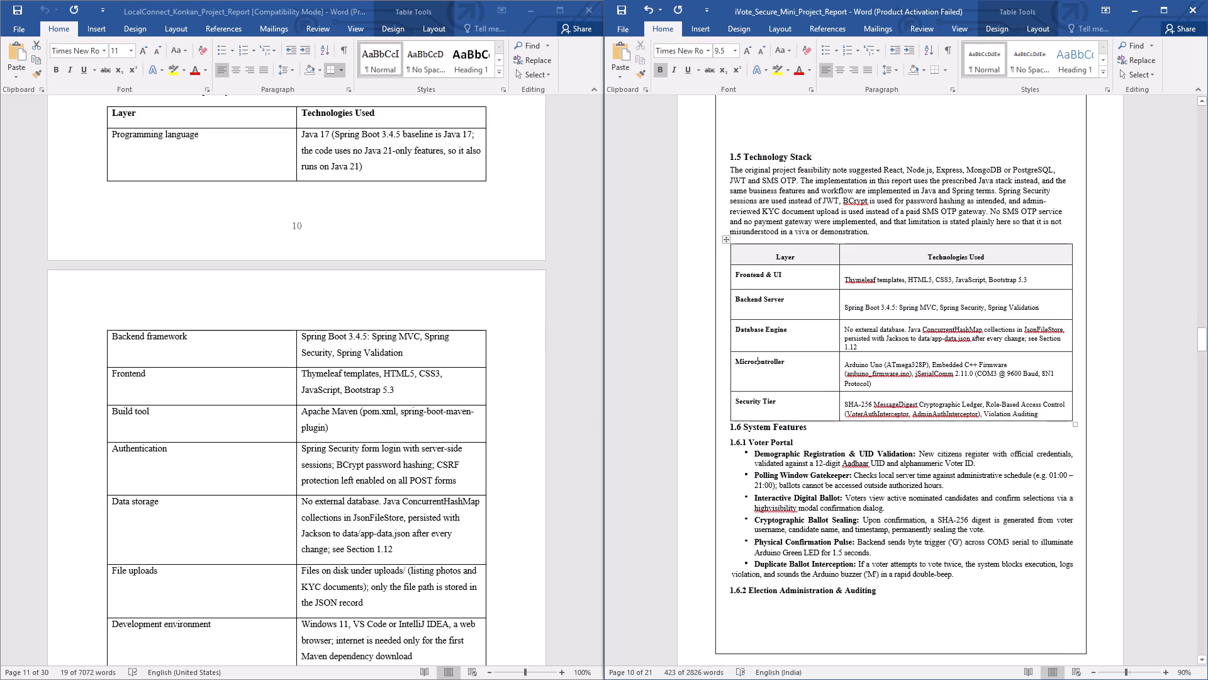
Replace the Microcontroller layer label in the iVote 1.5 Technology Stack table with "Build tool", matching the LocalConnect table's row name.
left_click(802, 328)
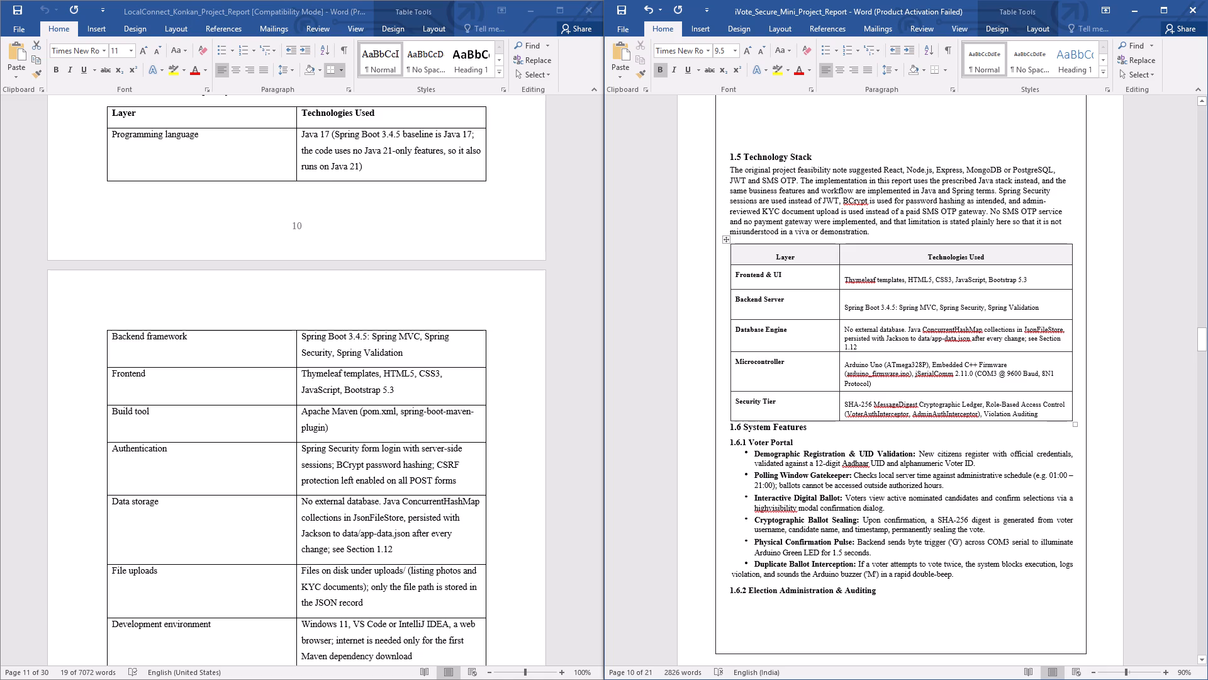
left_click(791, 366)
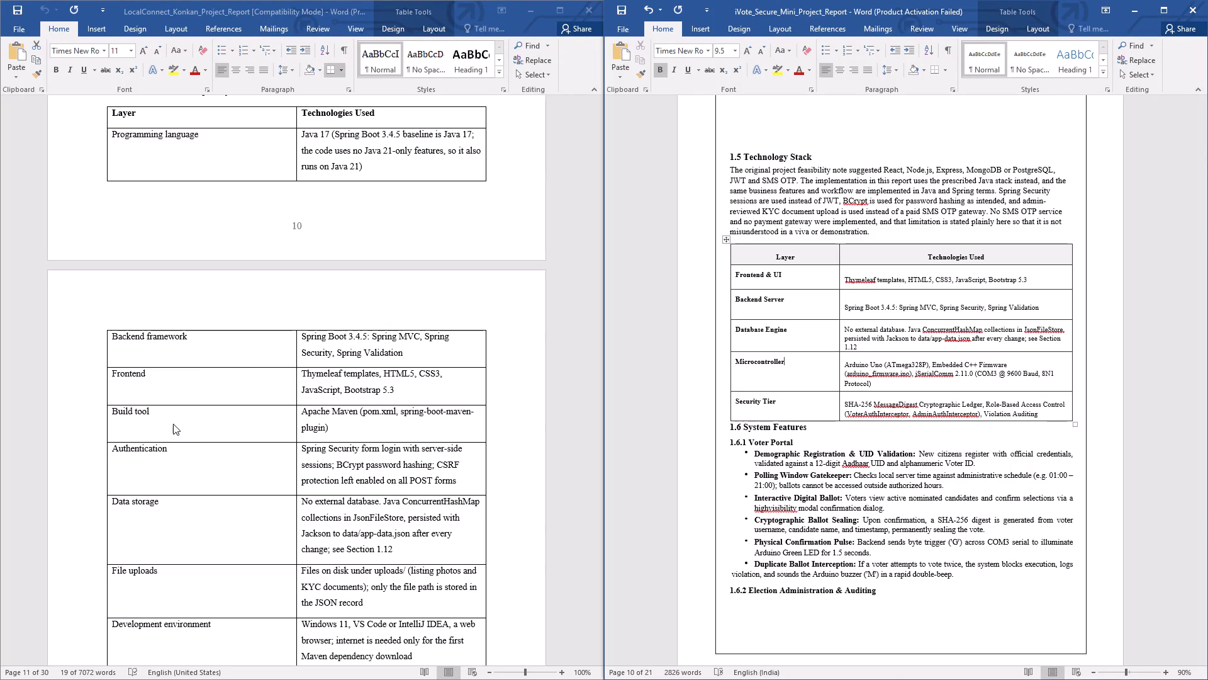
scroll(159, 443, "down", 1)
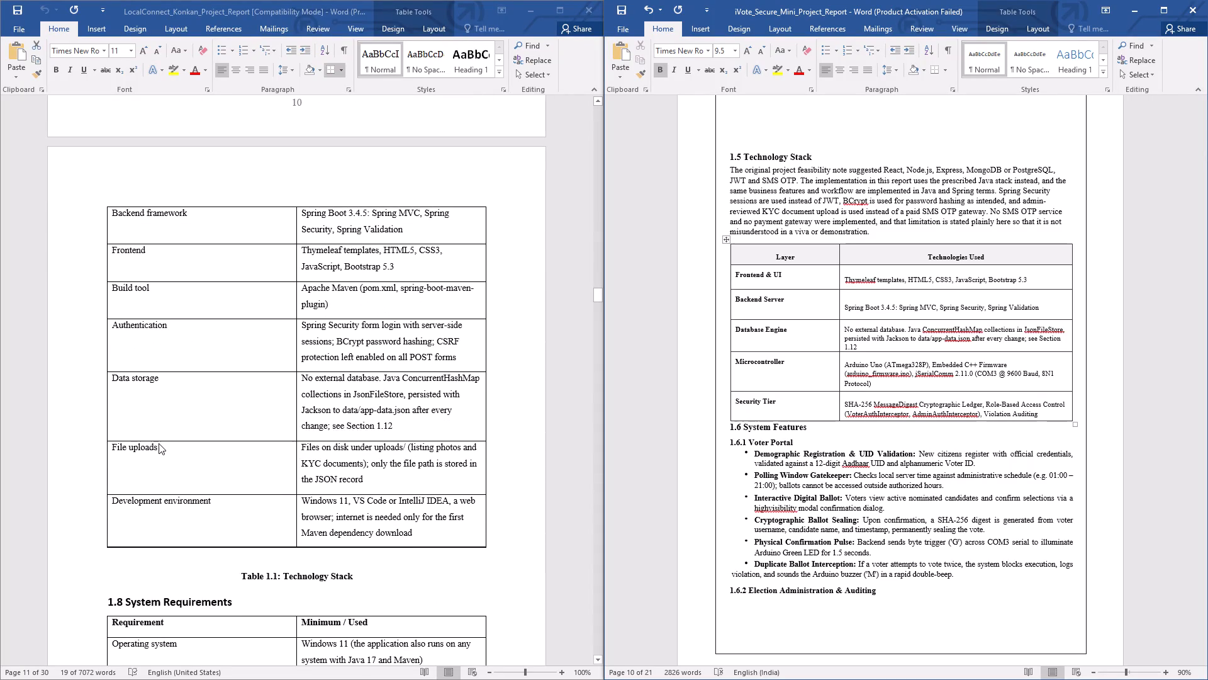
scroll(159, 443, "down", 1)
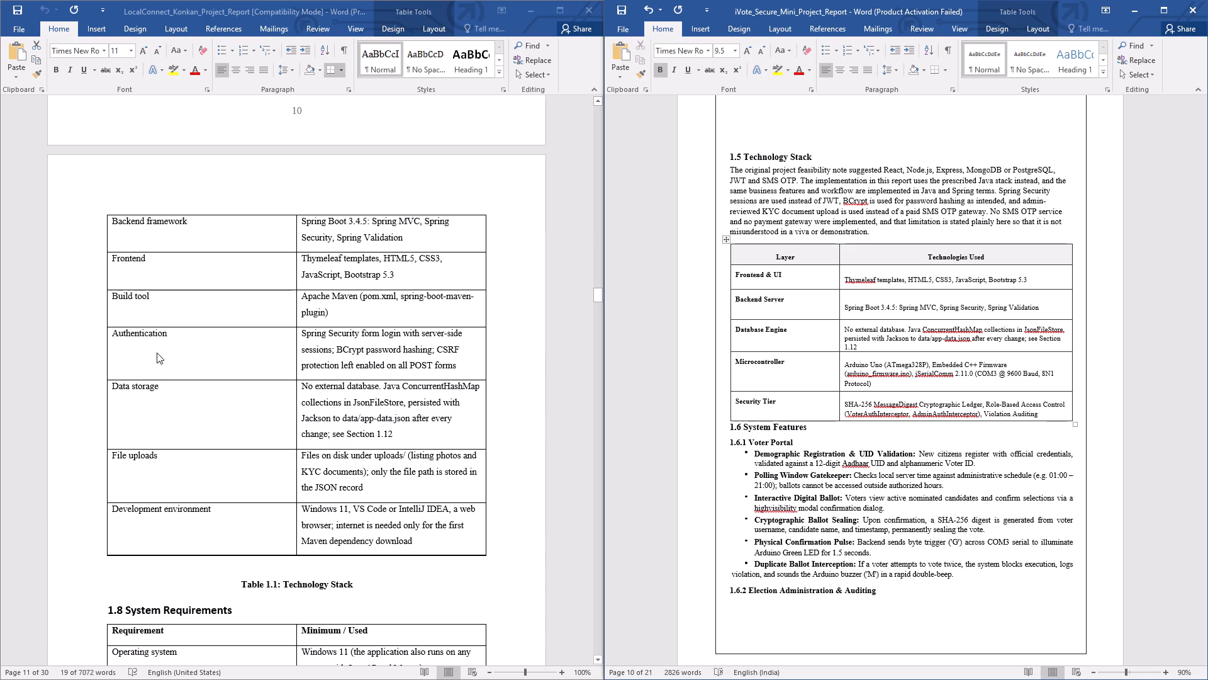
double_click(156, 294)
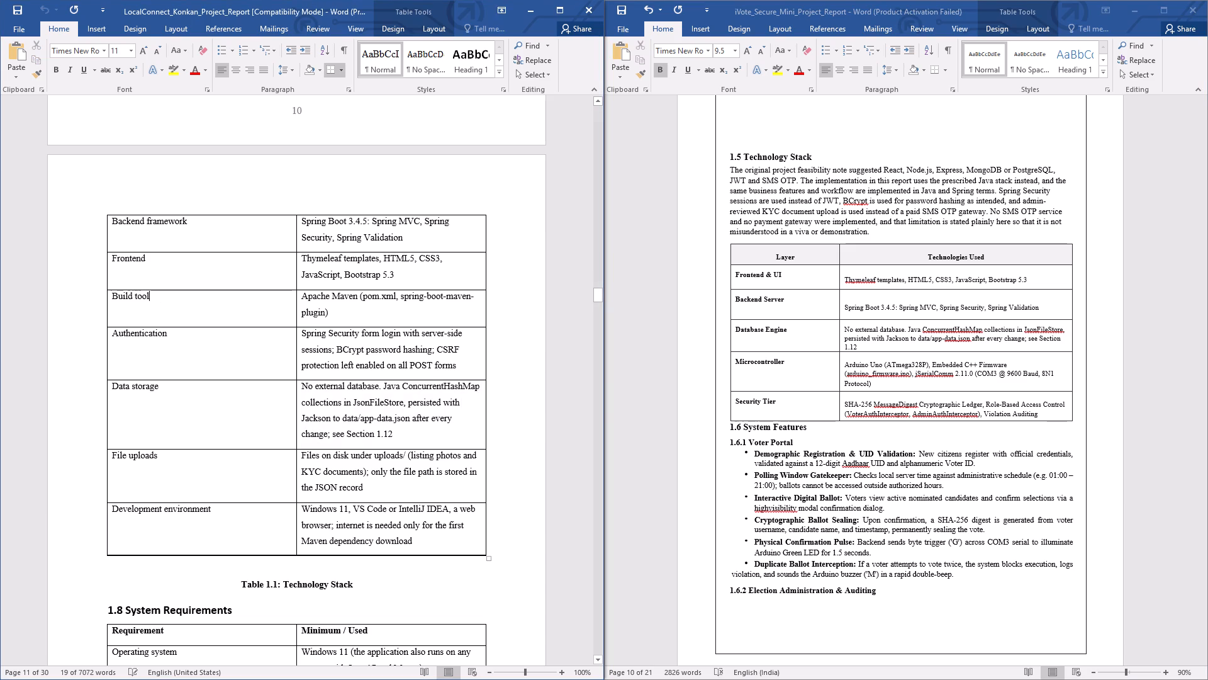
left_click(793, 362)
key("BackSpace")
key("BackSpace")
key("BackSpace")
key("BackSpace")
key("BackSpace")
key("BackSpace")
key("BackSpace")
key("BackSpace")
key("BackSpace")
key("BackSpace")
key("BackSpace")
key("BackSpace")
key("BackSpace")
key("BackSpace")
key("BackSpace")
key("BackSpace")
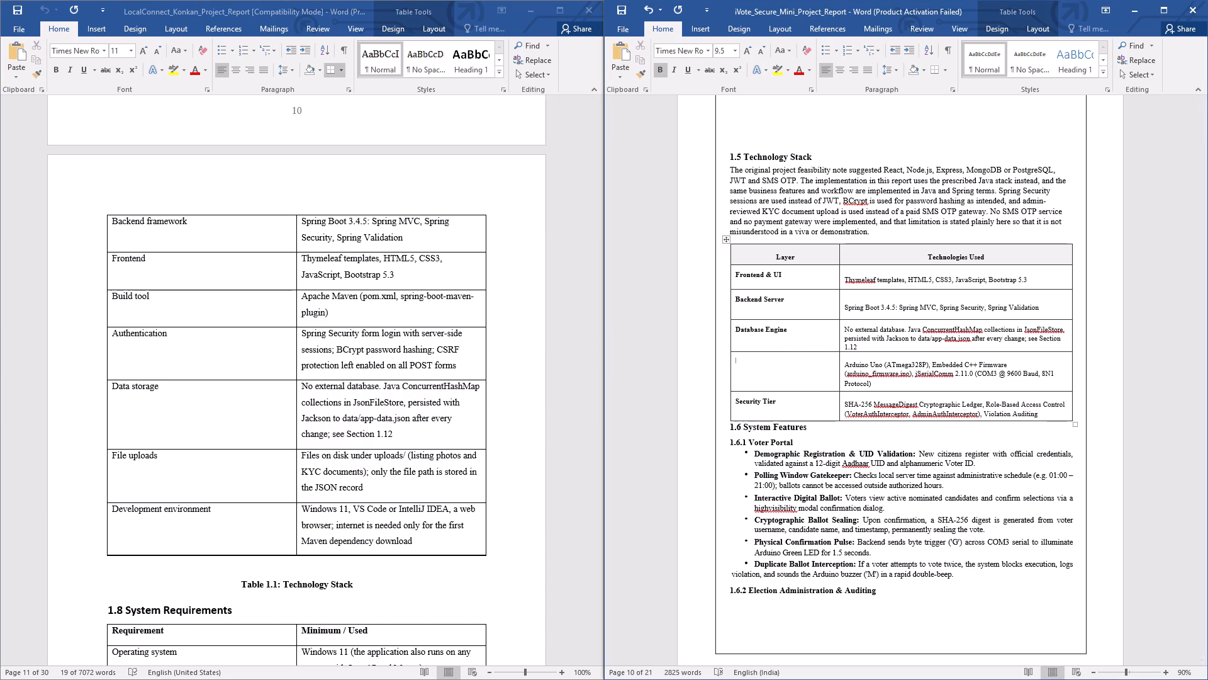
key("shift+b")
type("uild t")
type("oo")
key("l")
double_click(769, 327)
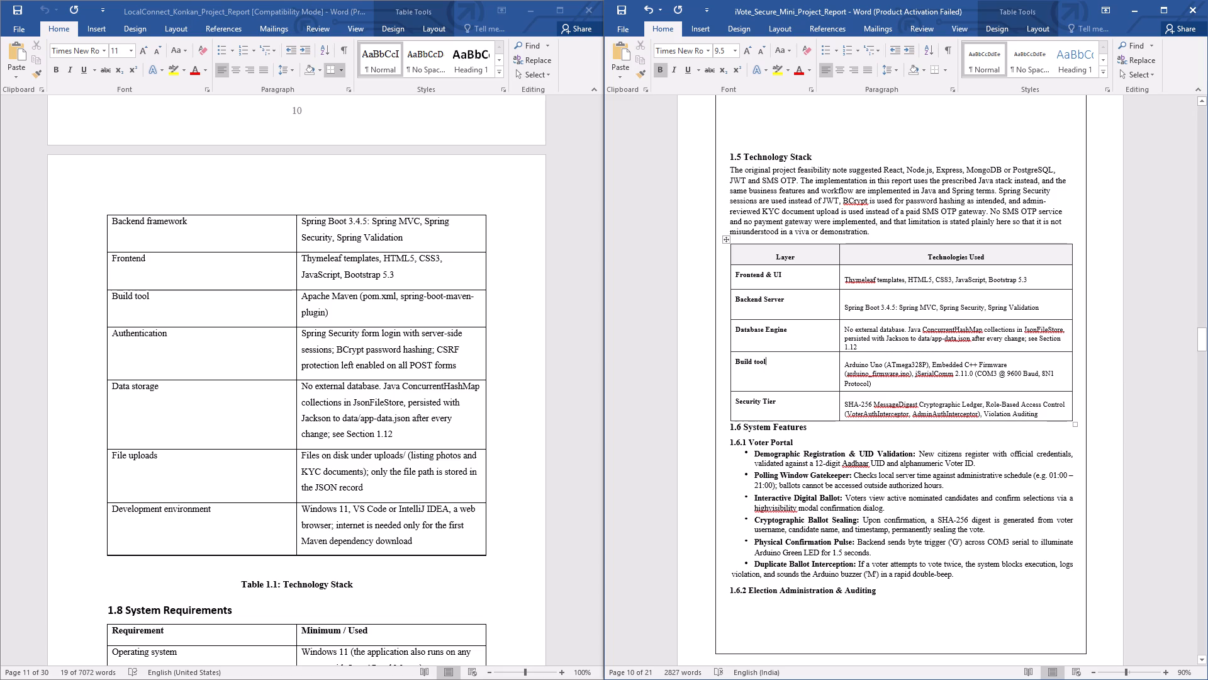
double_click(747, 361)
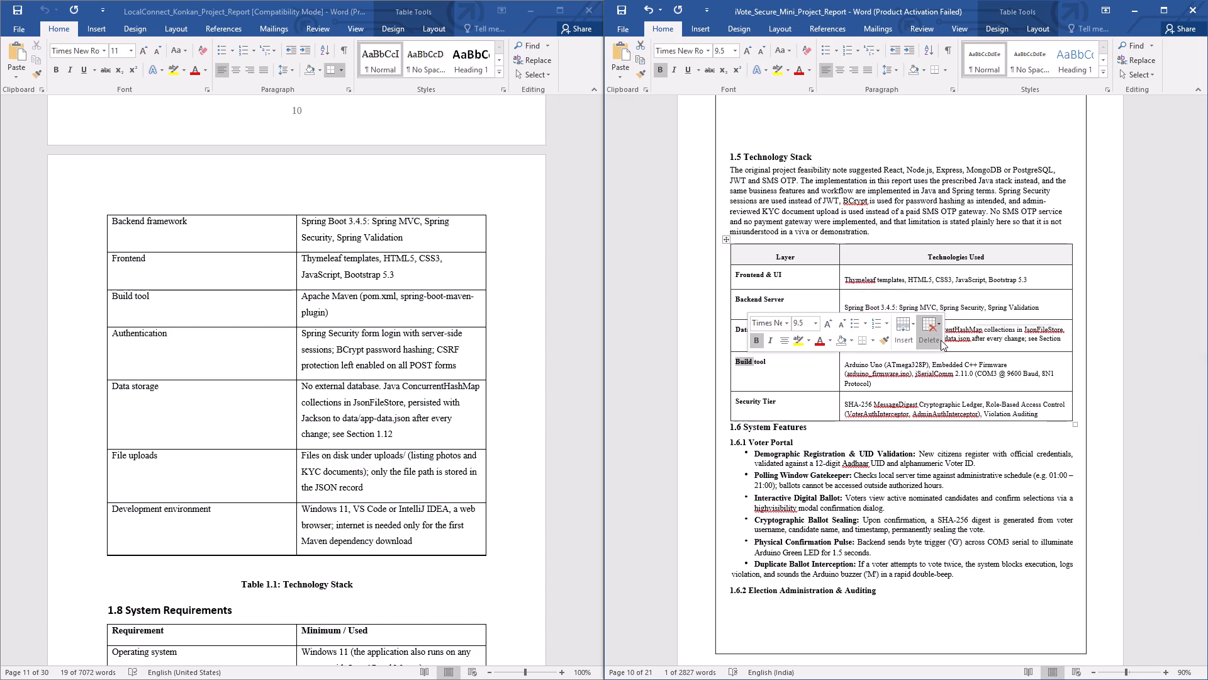
left_click(818, 380)
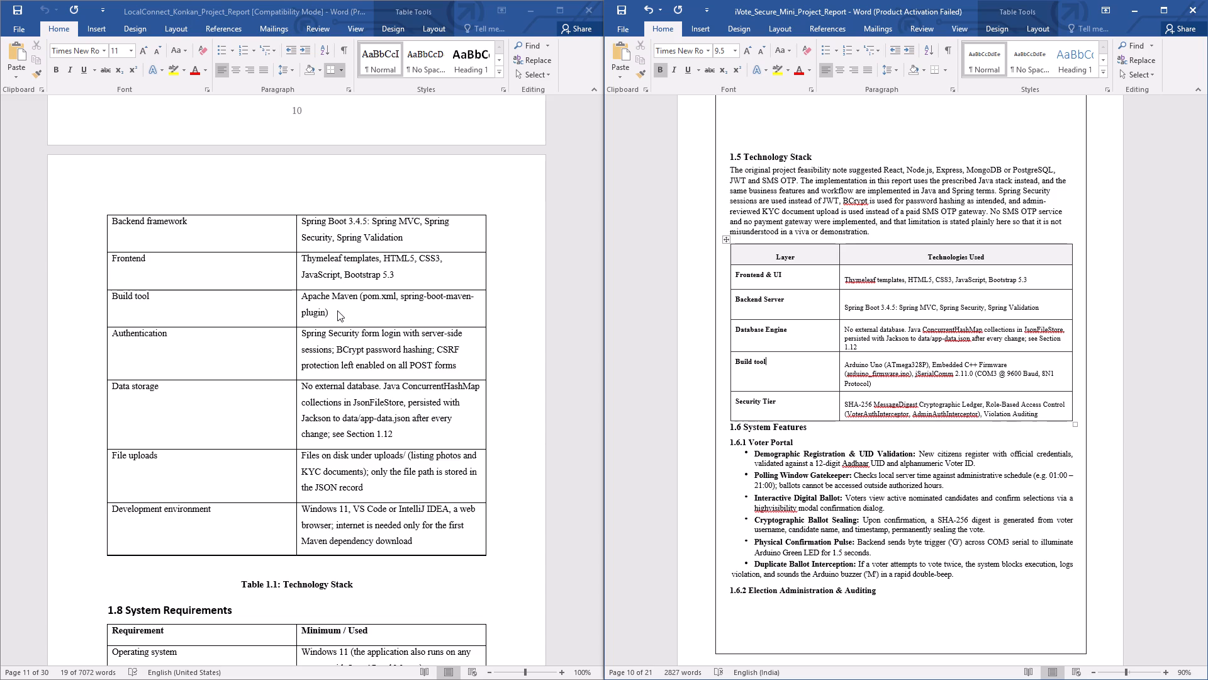
Copy the Build tool row's technologies, "Apache Maven (pom.xml, spring-boot-maven-plugin)", from the LocalConnect report's Technology Stack table.
left_click_drag(337, 310, 303, 303)
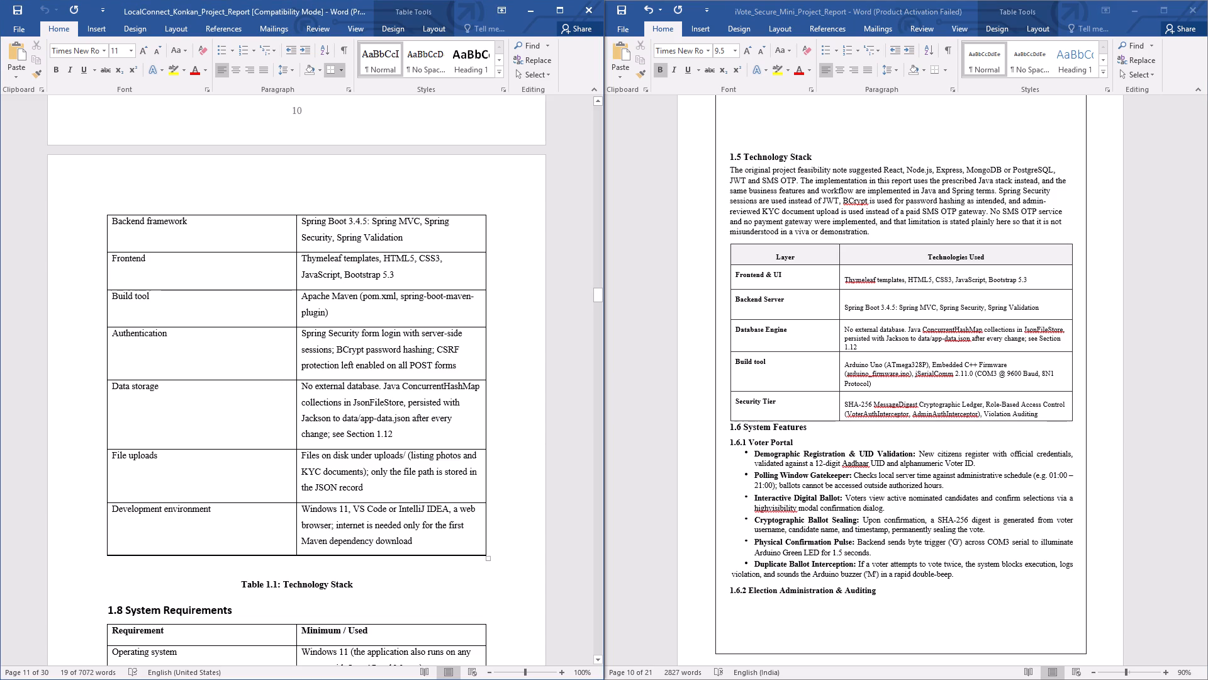
left_click_drag(303, 303, 300, 297)
left_click(300, 297)
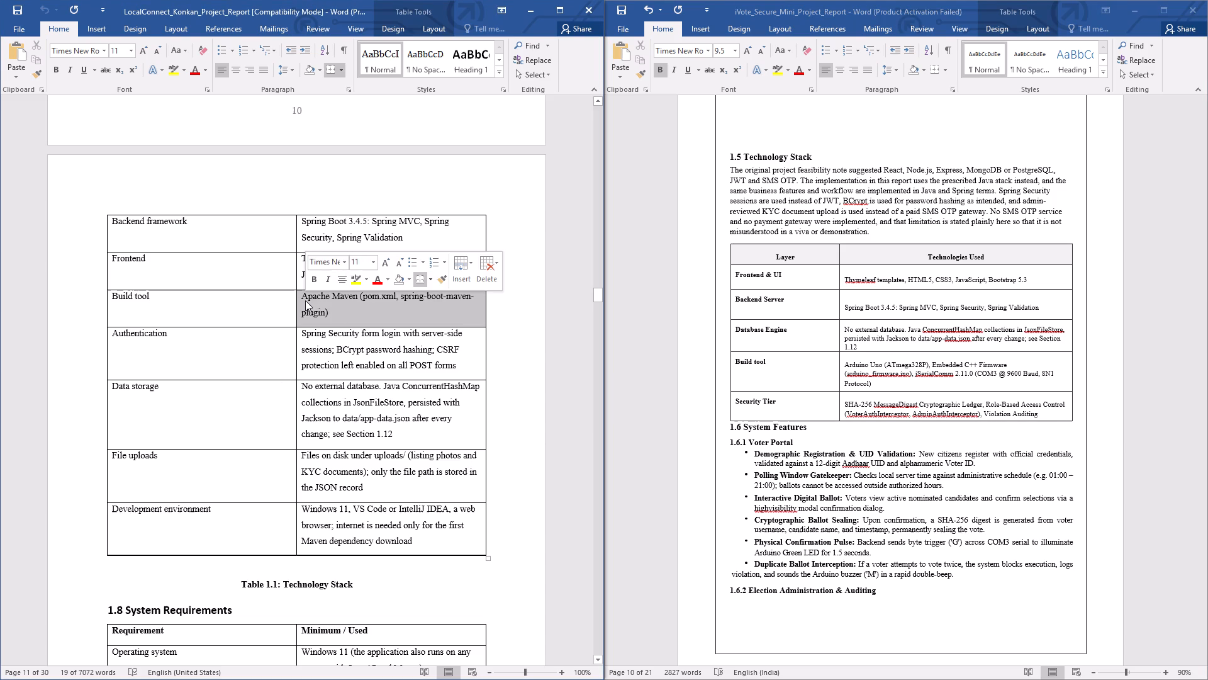
key("ctrl+c")
Replace the Build tool row's Arduino technologies text in the iVote 1.5 Technology Stack table with the copied Apache Maven text.
left_click(865, 366)
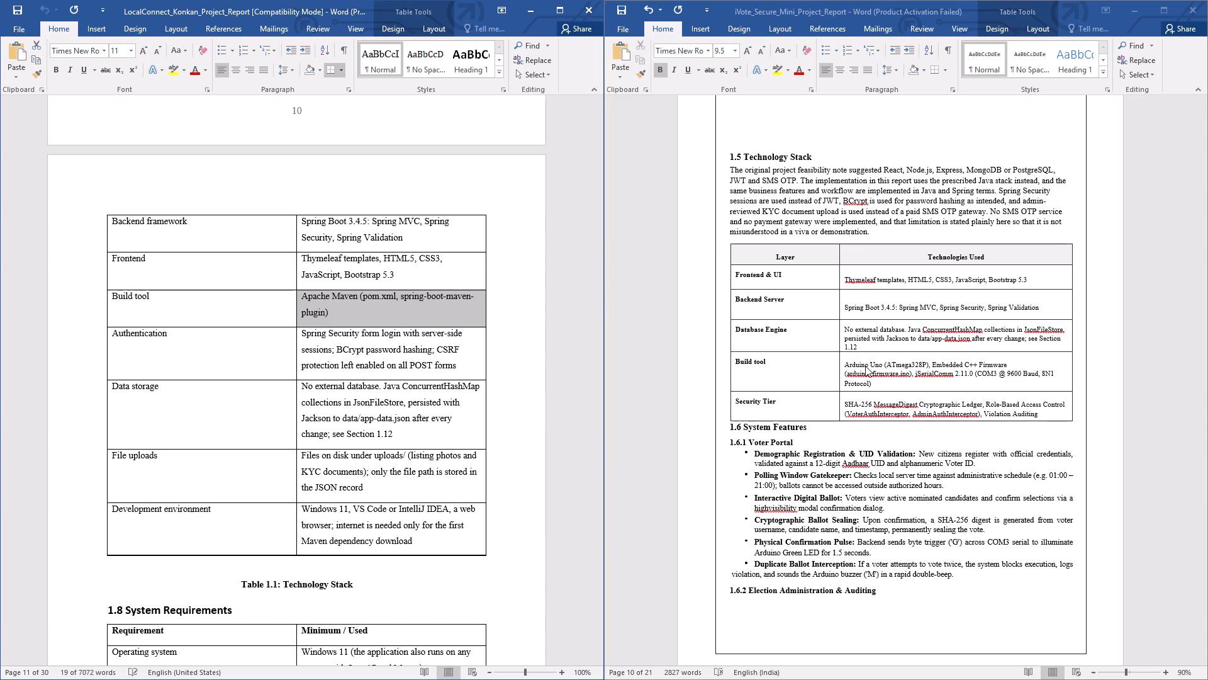
left_click(865, 366)
double_click(865, 366)
triple_click(865, 366)
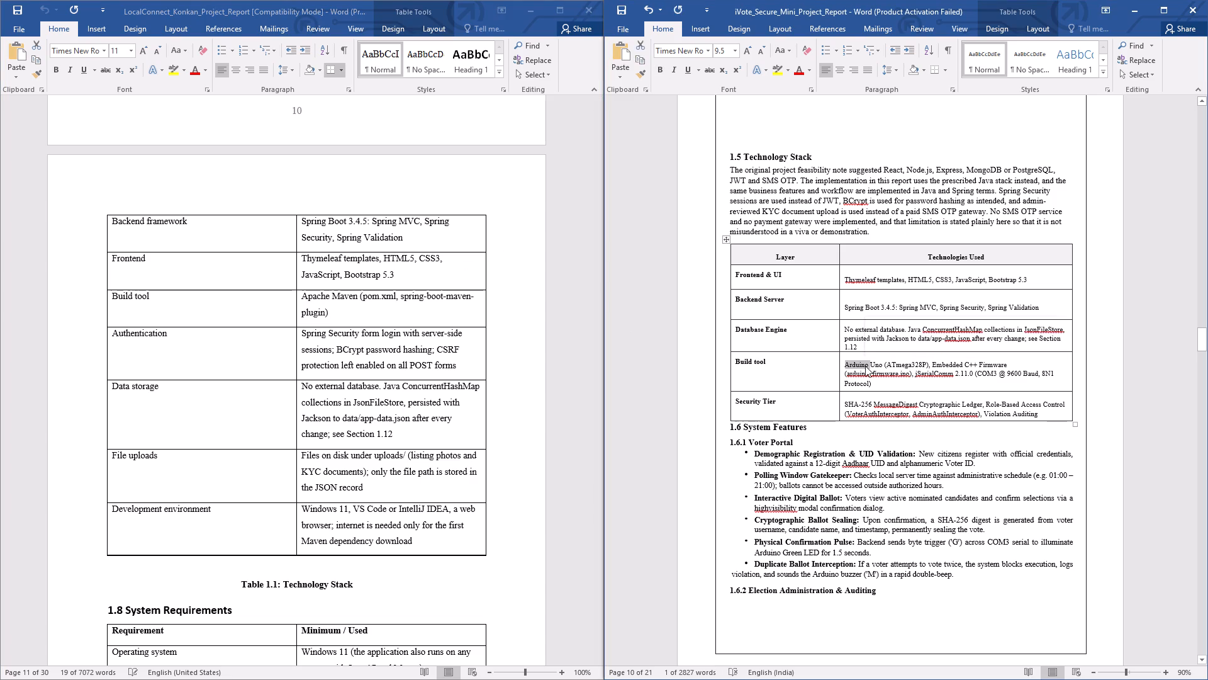
triple_click(870, 379)
left_click(870, 379)
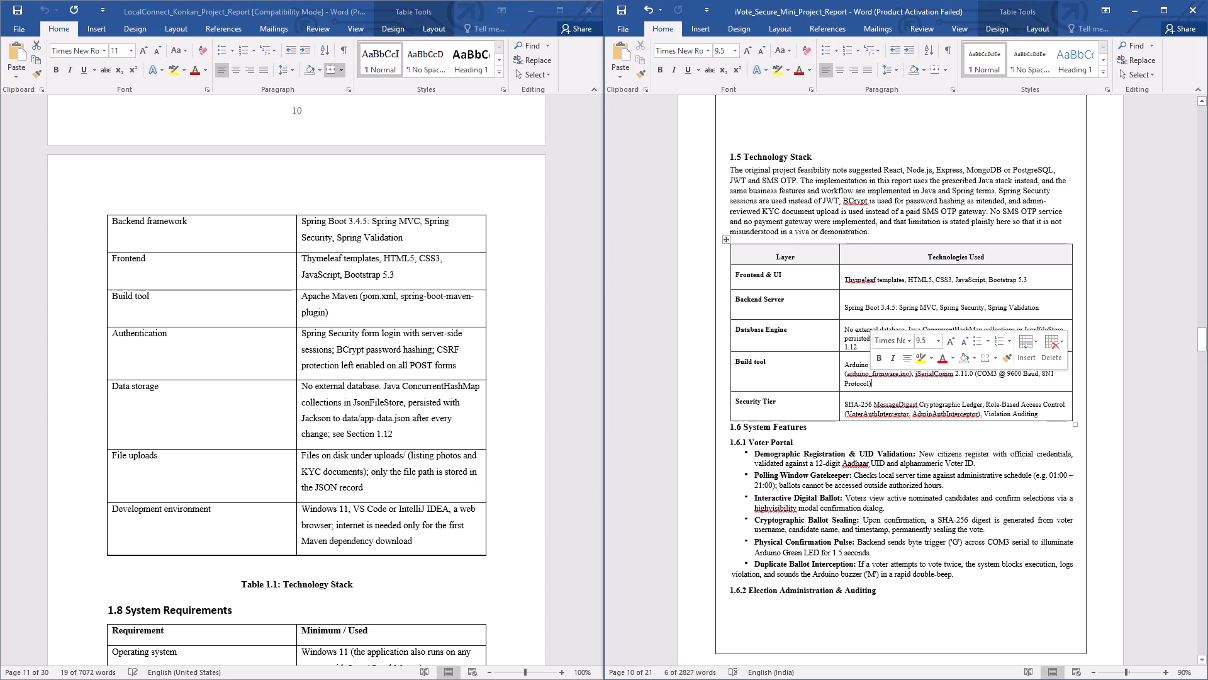
double_click(870, 379)
triple_click(870, 379)
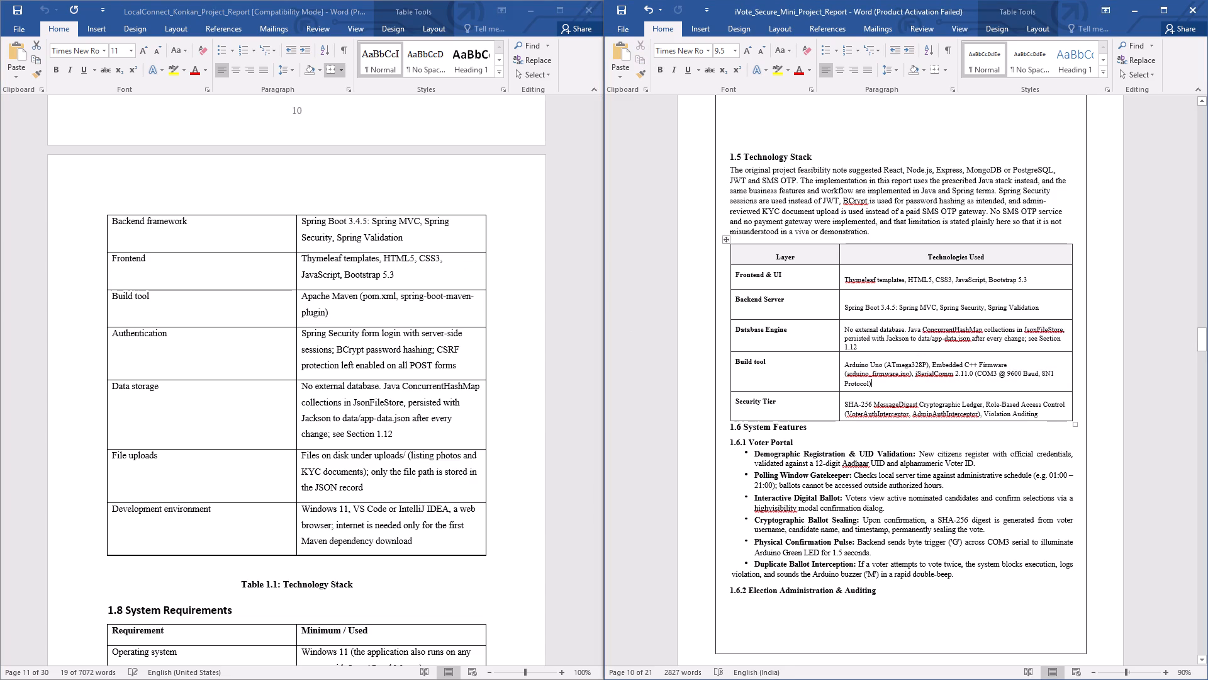
key("ctrl+v")
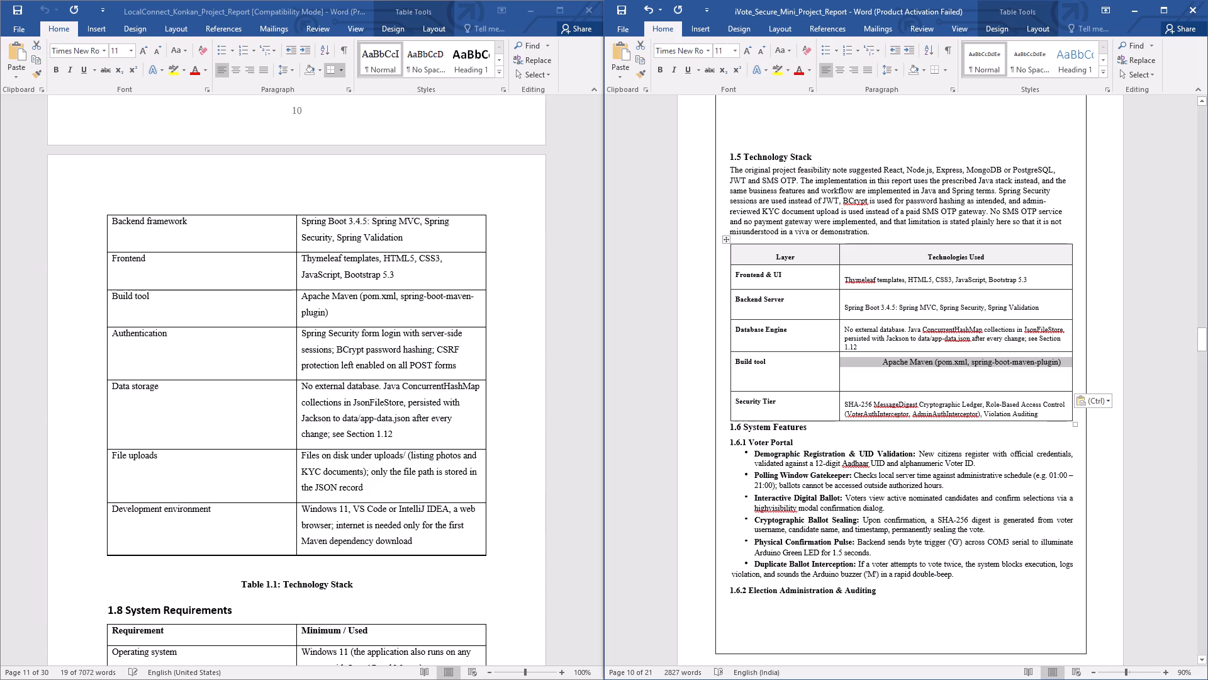
Set the font size of the pasted Apache Maven text in the Build tool row to 9.5.
left_click_drag(870, 379, 917, 360)
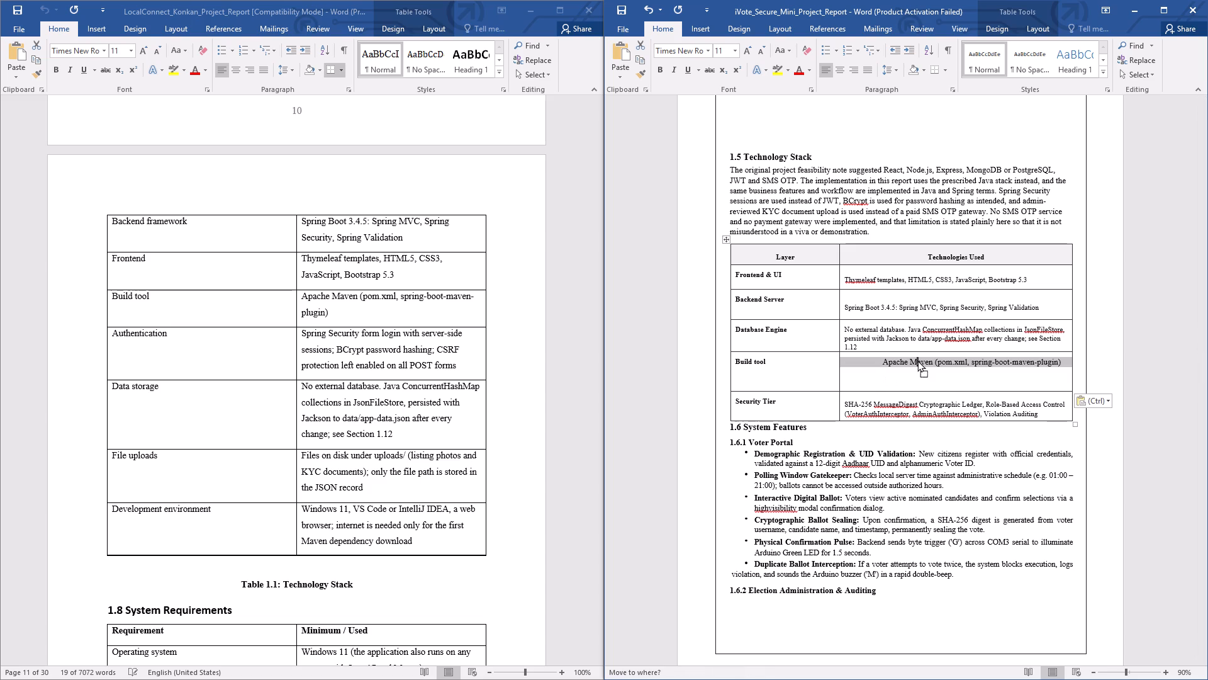
left_click_drag(917, 360, 917, 360)
double_click(917, 360)
double_click(917, 360)
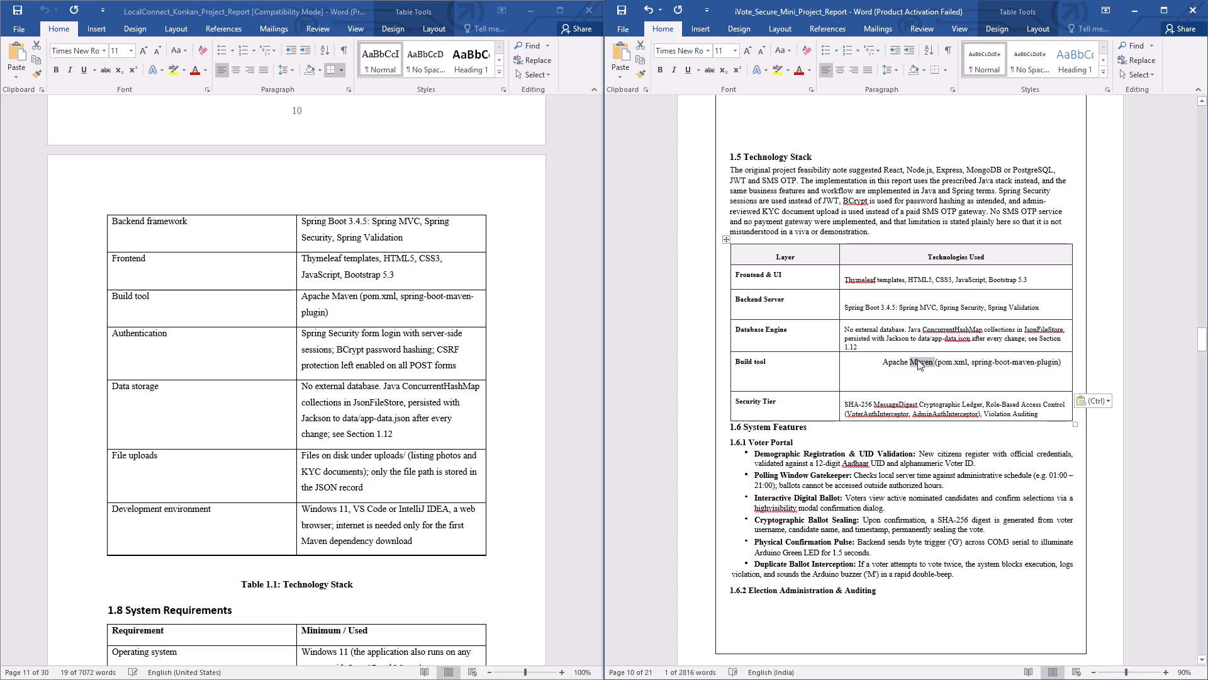
triple_click(917, 360)
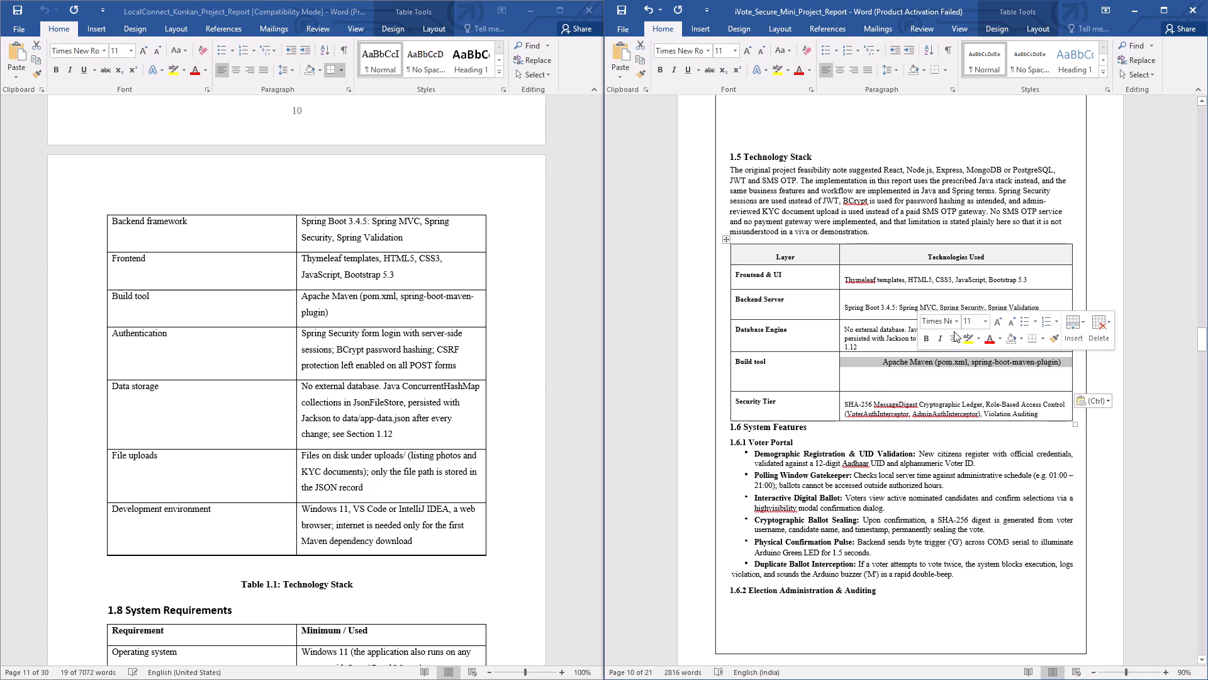
left_click(970, 322)
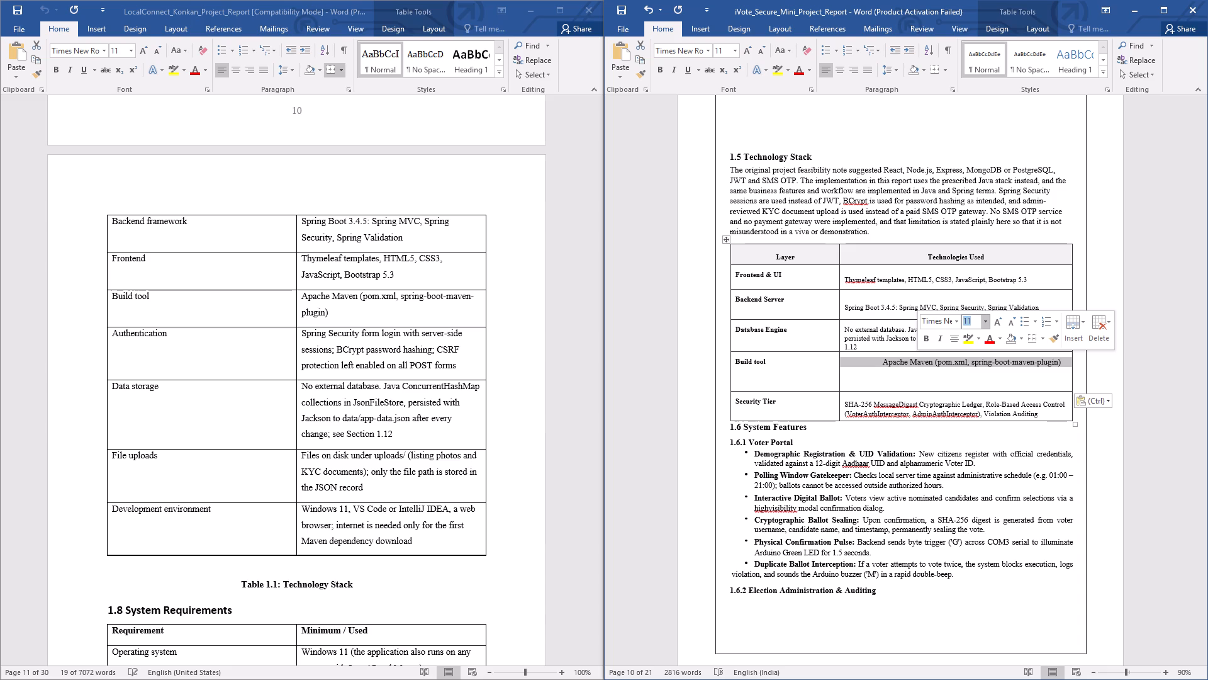
type("9.5")
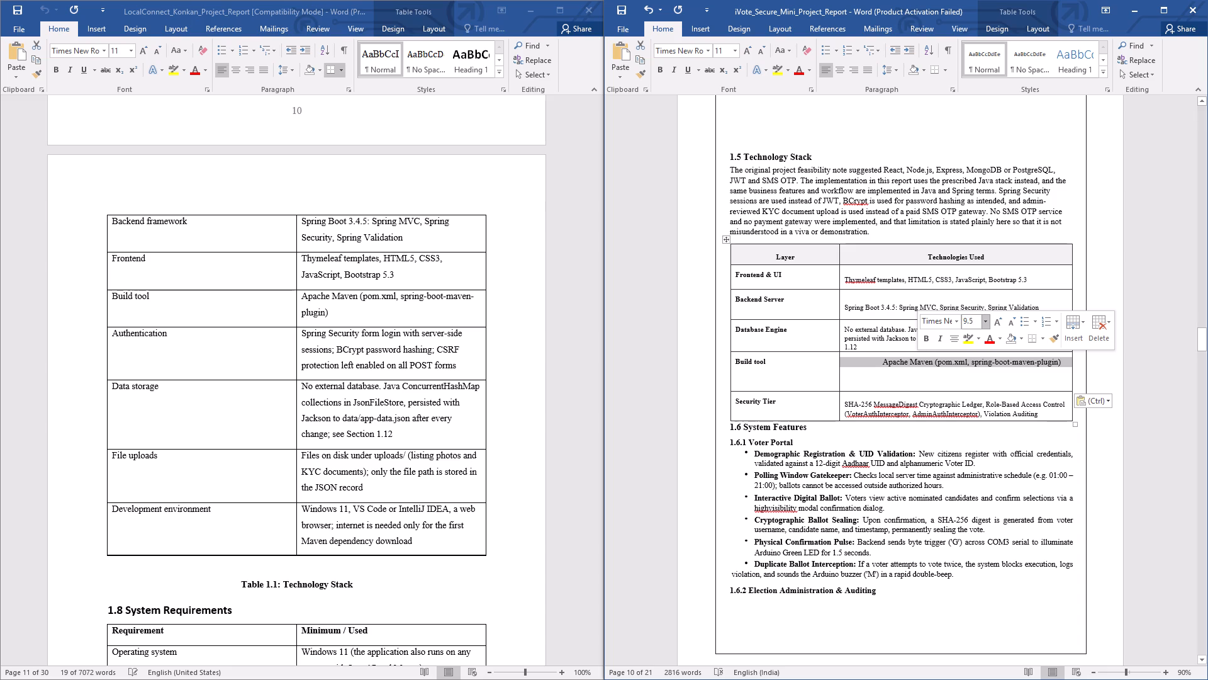
left_click(912, 373)
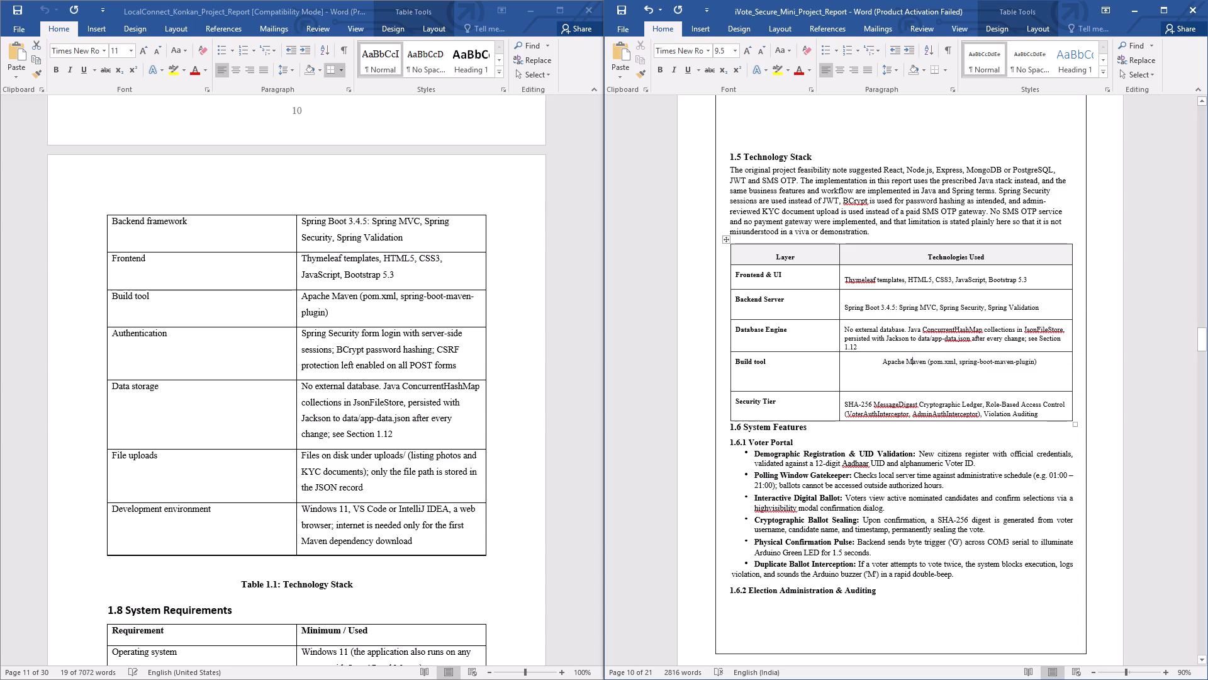
Shorten the Build tool row in the iVote 1.5 Technology Stack table and remove the indent before its Apache Maven text.
left_click_drag(895, 394, 895, 384)
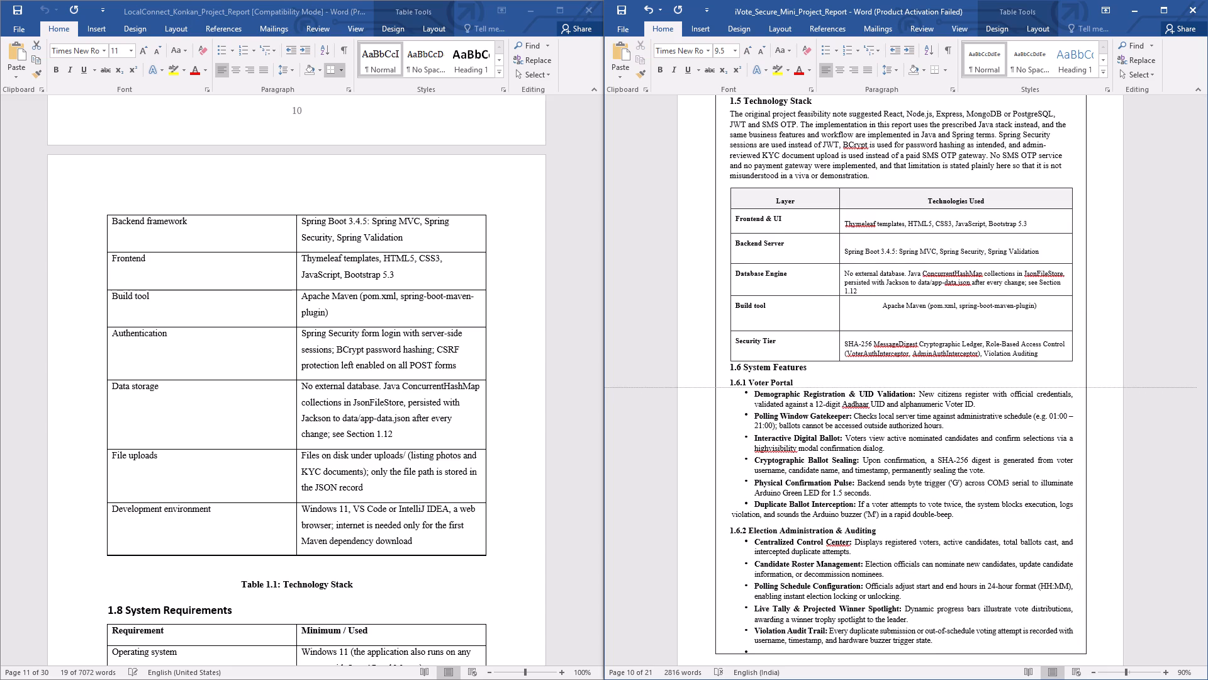
left_click_drag(895, 384, 897, 377)
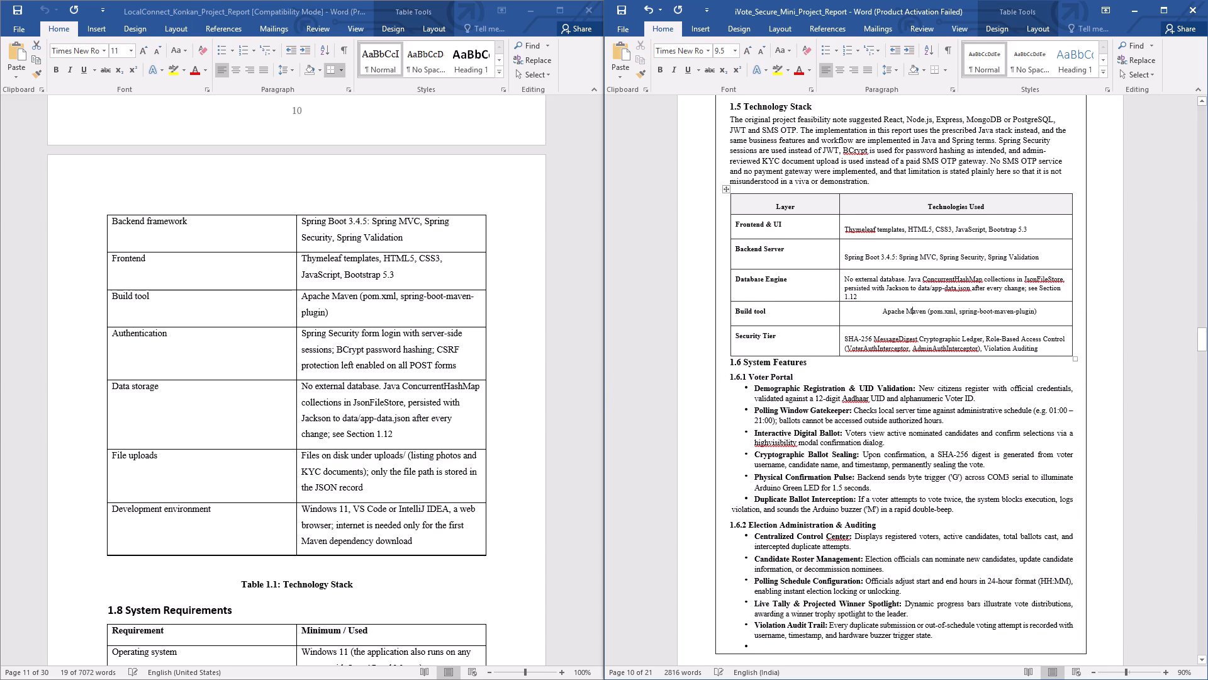
left_click(876, 317)
key("BackSpace")
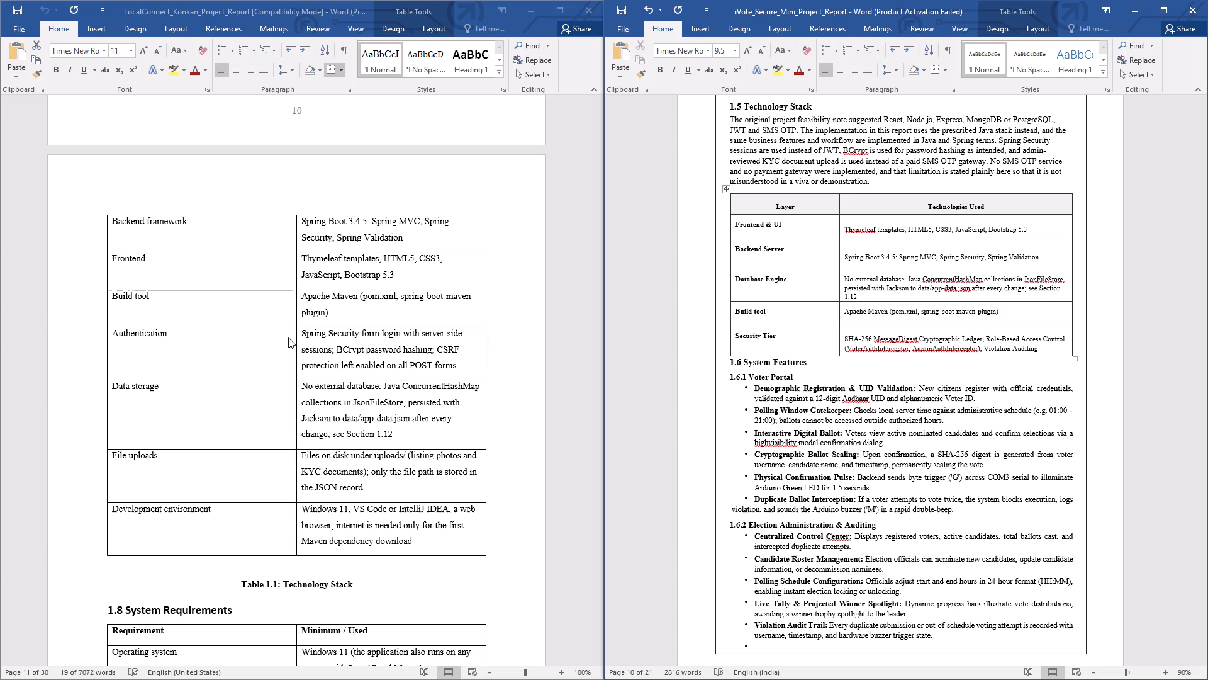
Copy the Authentication row's technologies text, starting "Spring Security form login", from the LocalConnect report's Technology Stack table.
left_click_drag(306, 337, 316, 340)
left_click(316, 340)
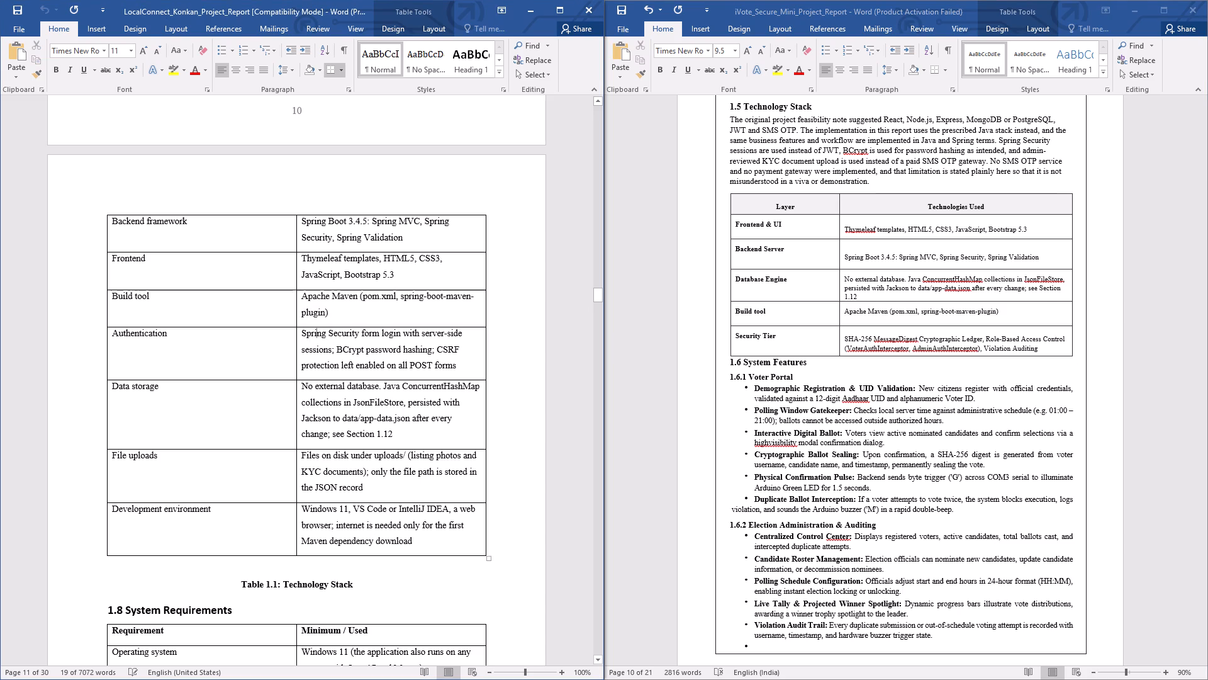
double_click(385, 361)
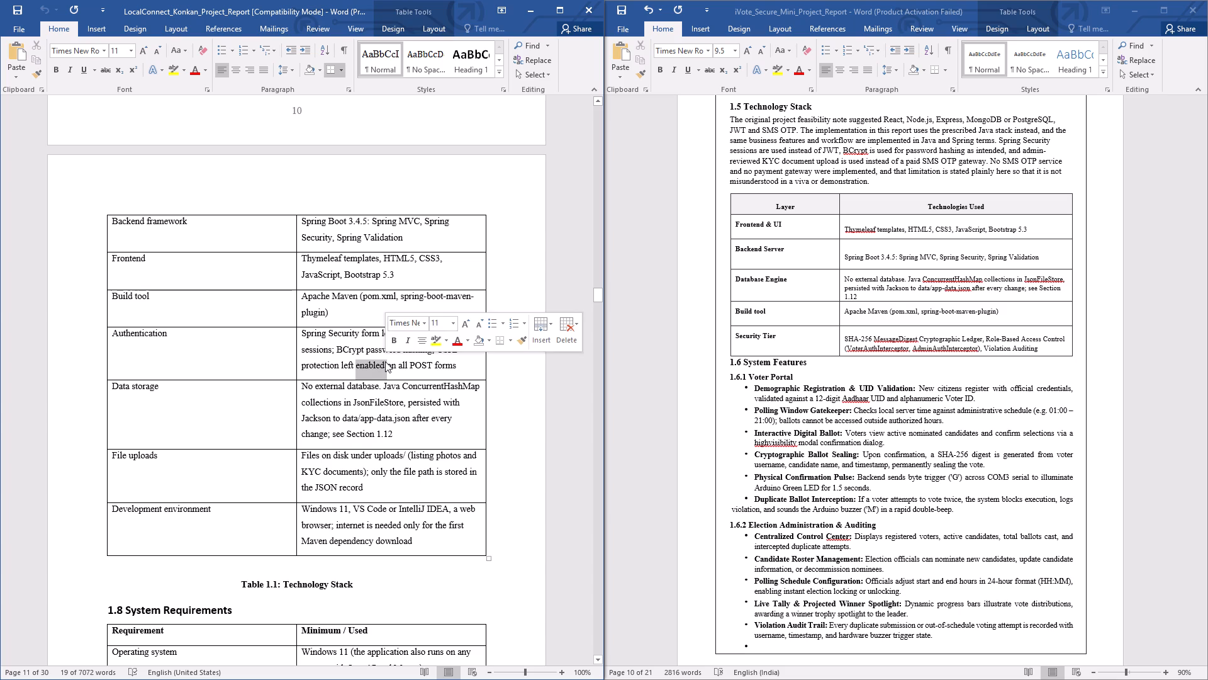
triple_click(385, 361)
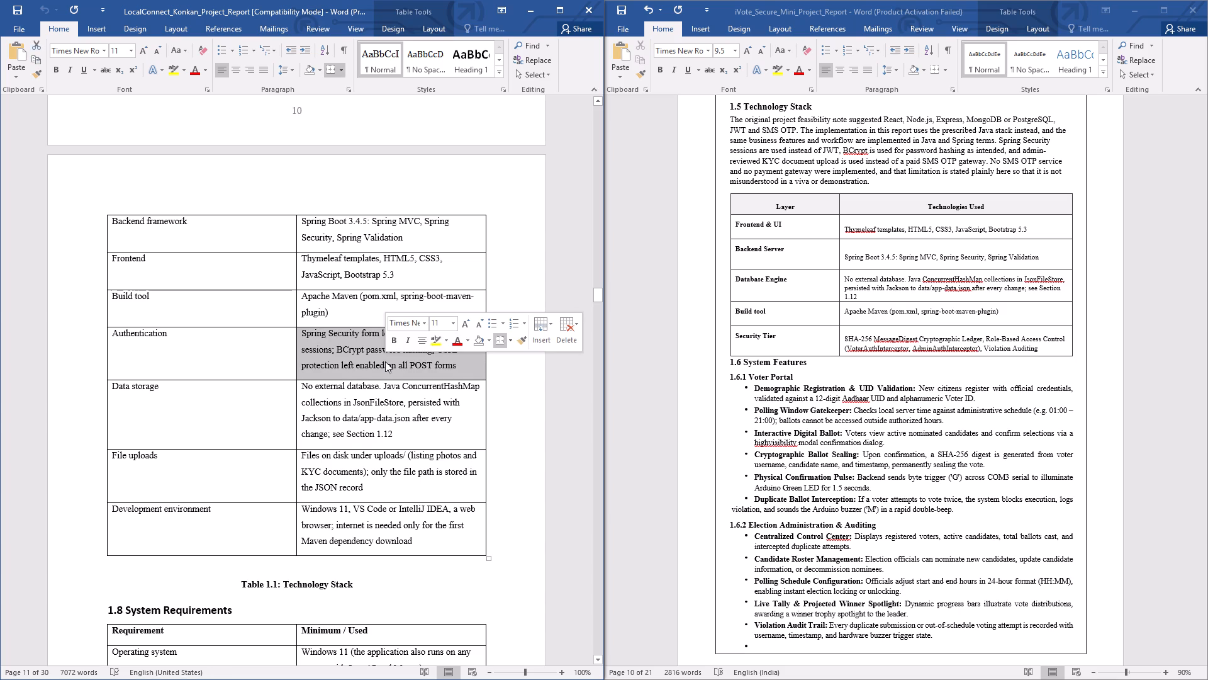
key("ctrl+c")
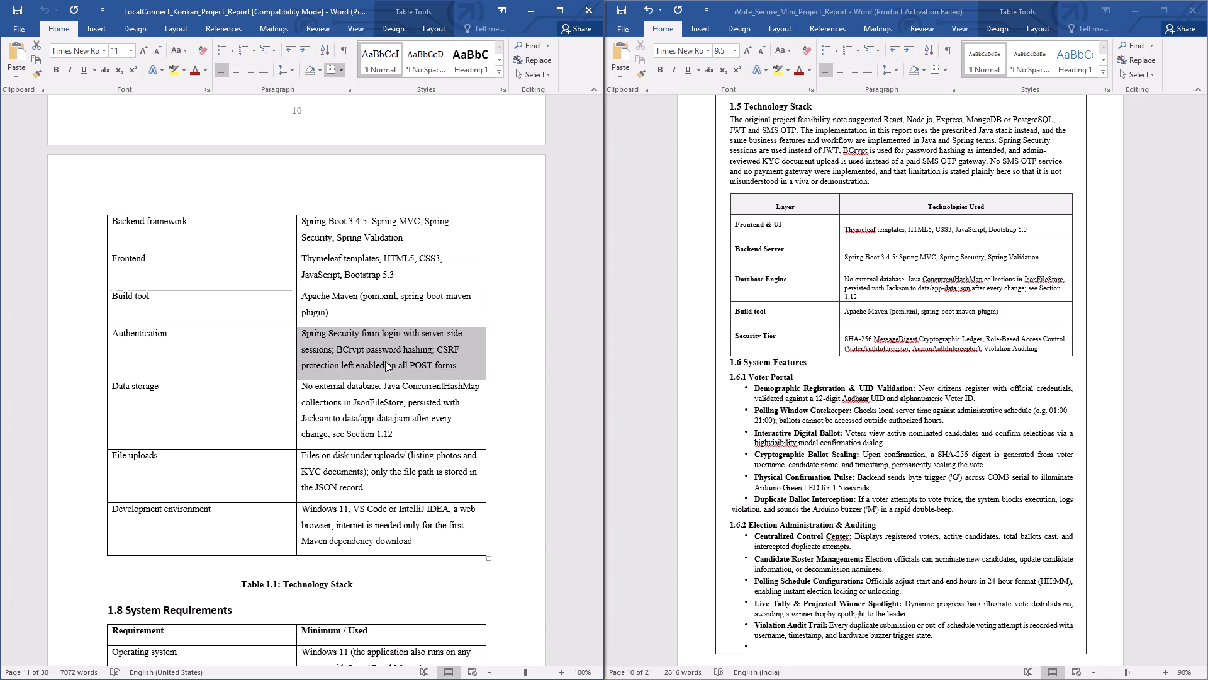
Replace the Security Tier label in the iVote Technology Stack table with "Authentication" and its technologies with the copied Spring Security text.
left_click(780, 339)
key("BackSpace")
key("BackSpace")
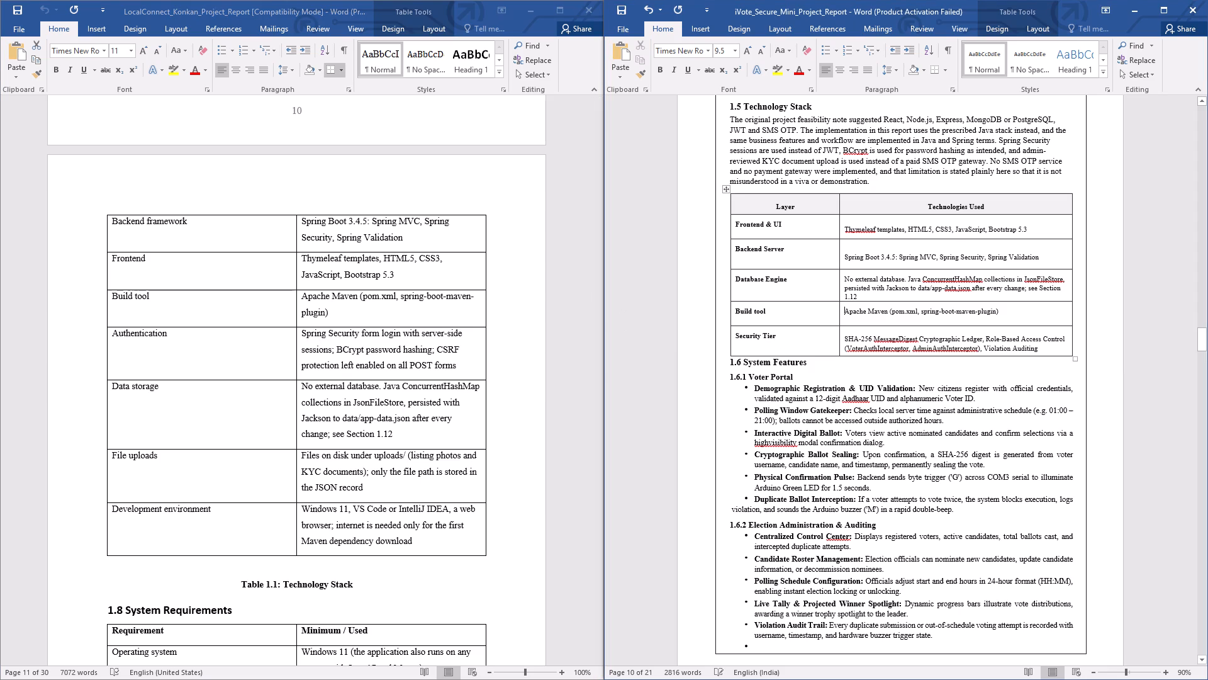
left_click(780, 339)
key("BackSpace")
key("BackSpace")
key("BackSpace")
key("BackSpace")
key("BackSpace")
key("BackSpace")
key("BackSpace")
key("BackSpace")
key("BackSpace")
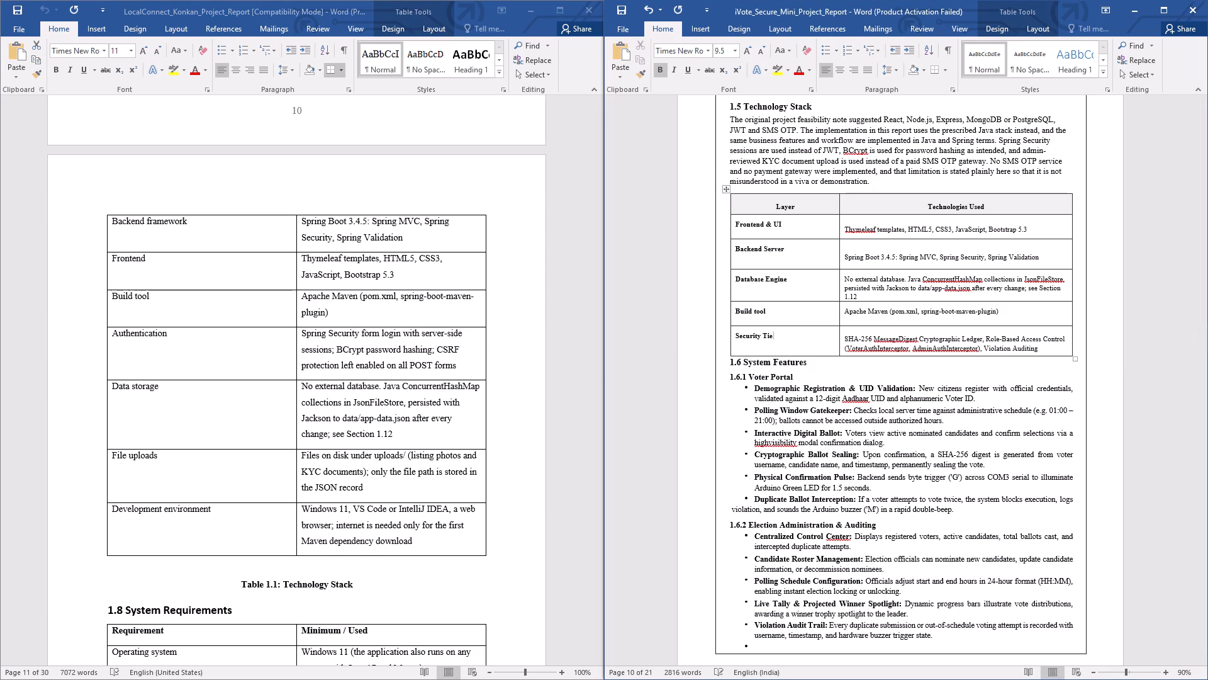
key("BackSpace")
key("BackSpace")
key("BackSpace")
key("BackSpace")
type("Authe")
Complete the "Authentication" label that replaces Security Tier in the iVote 1.5 Technology Stack table.
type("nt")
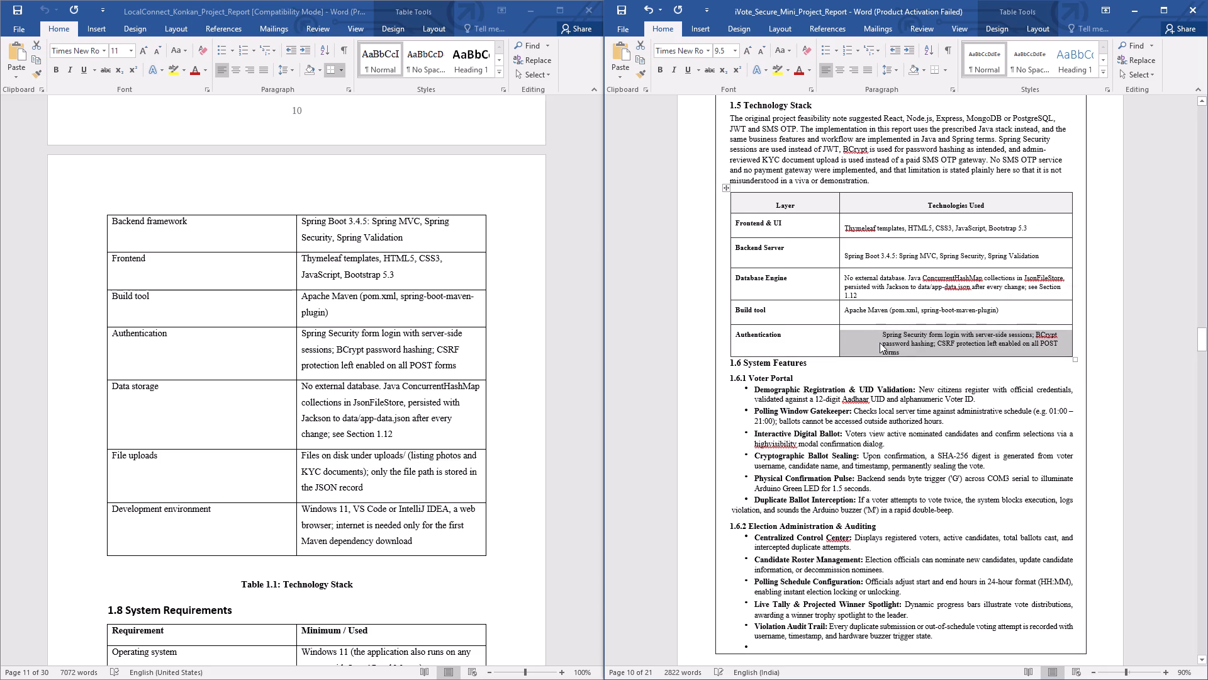
Remove the indent before the pasted Spring Security text in the Authentication row, keeping its wording intact.
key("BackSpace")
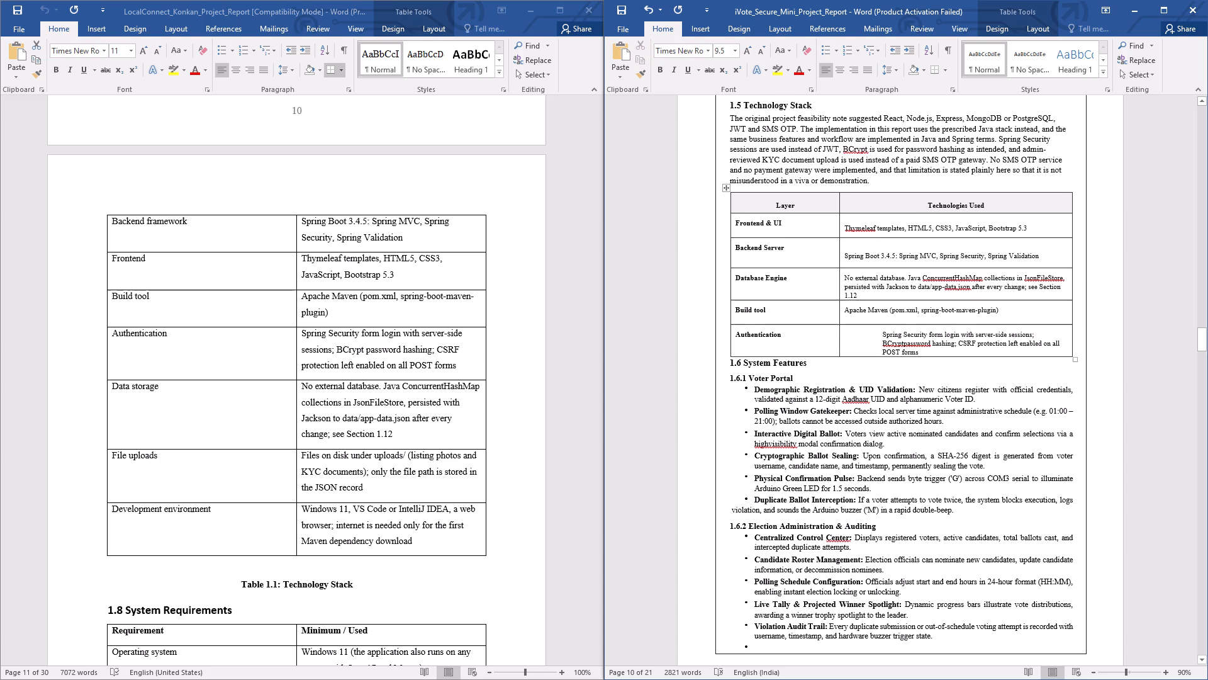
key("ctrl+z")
left_click(880, 332)
key("BackSpace")
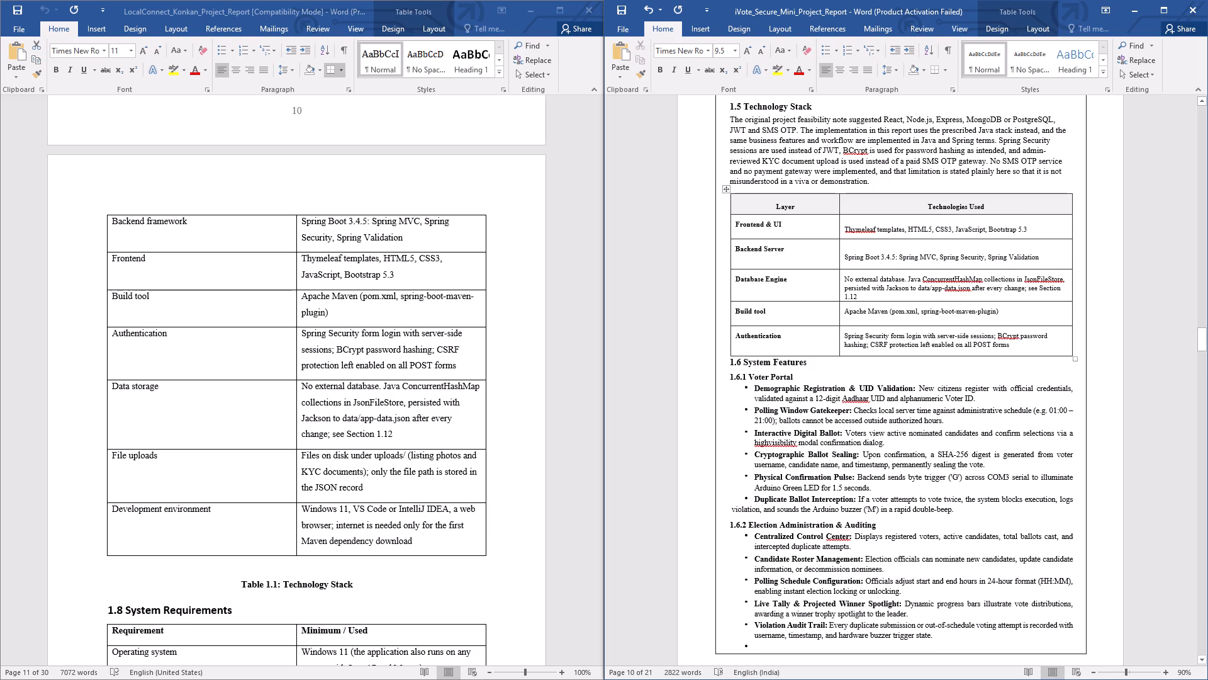
Review the LocalConnect report from 1.8 System Requirements through its data storage section for content matching iVote's 1.6 System Features.
scroll(406, 541, "down", 1)
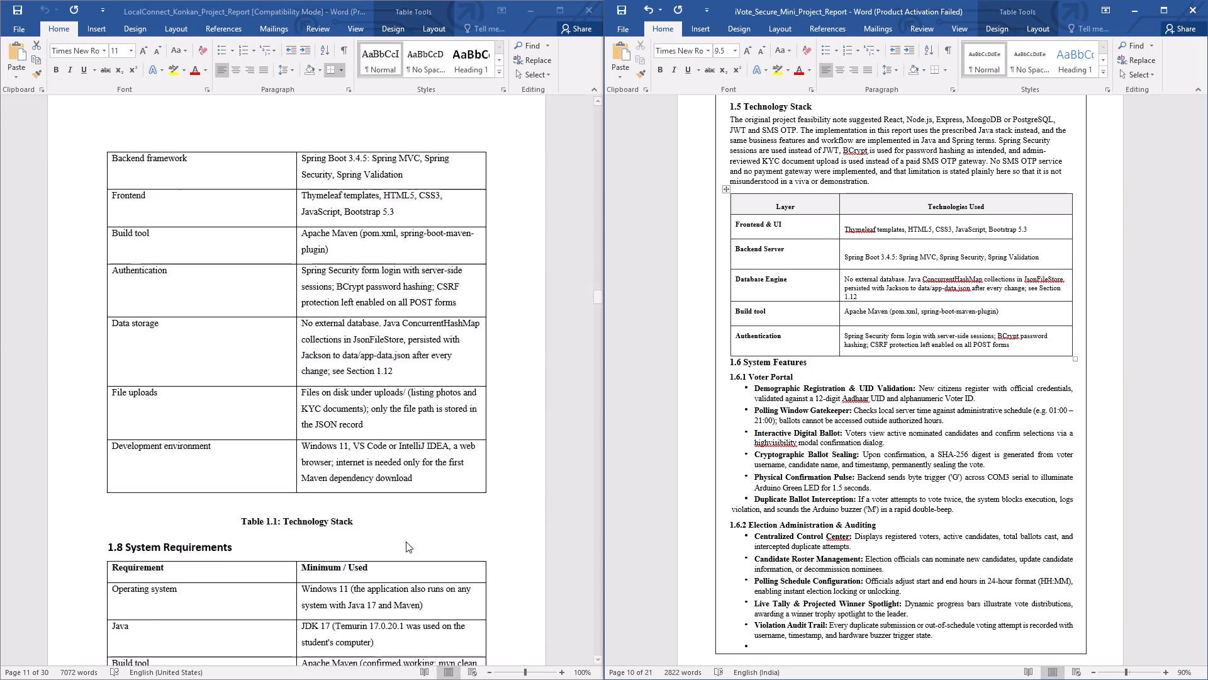
scroll(406, 541, "down", 1)
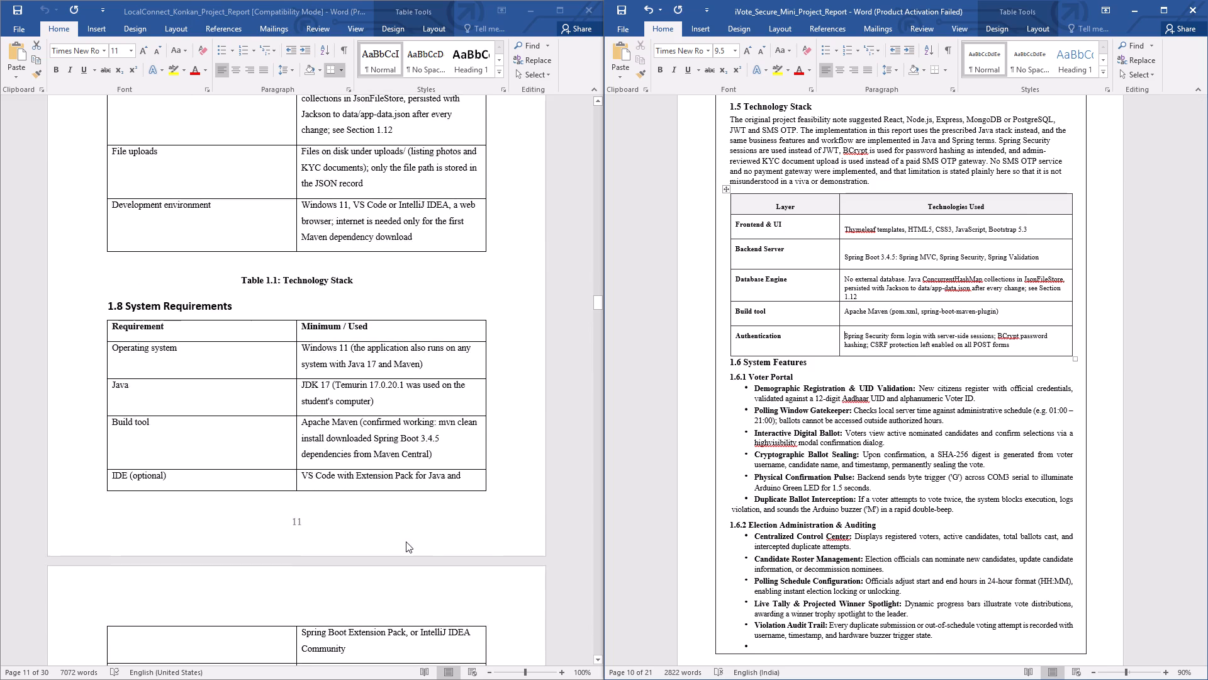
scroll(406, 541, "down", 1)
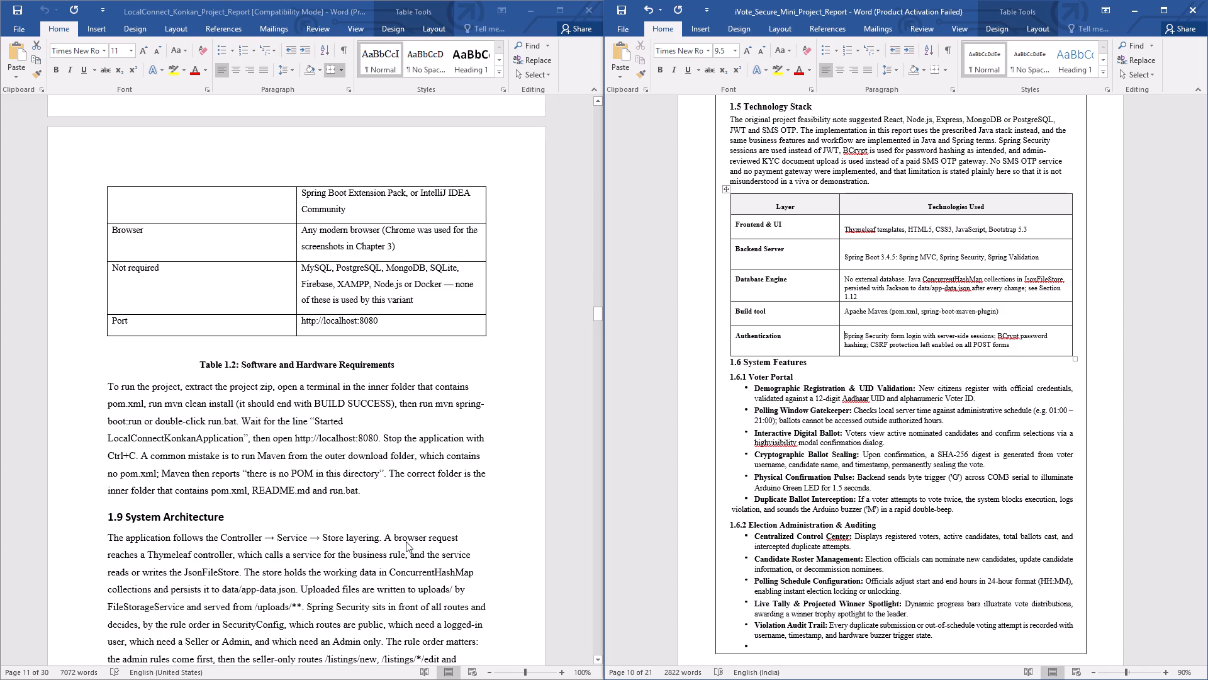
scroll(406, 541, "down", 2)
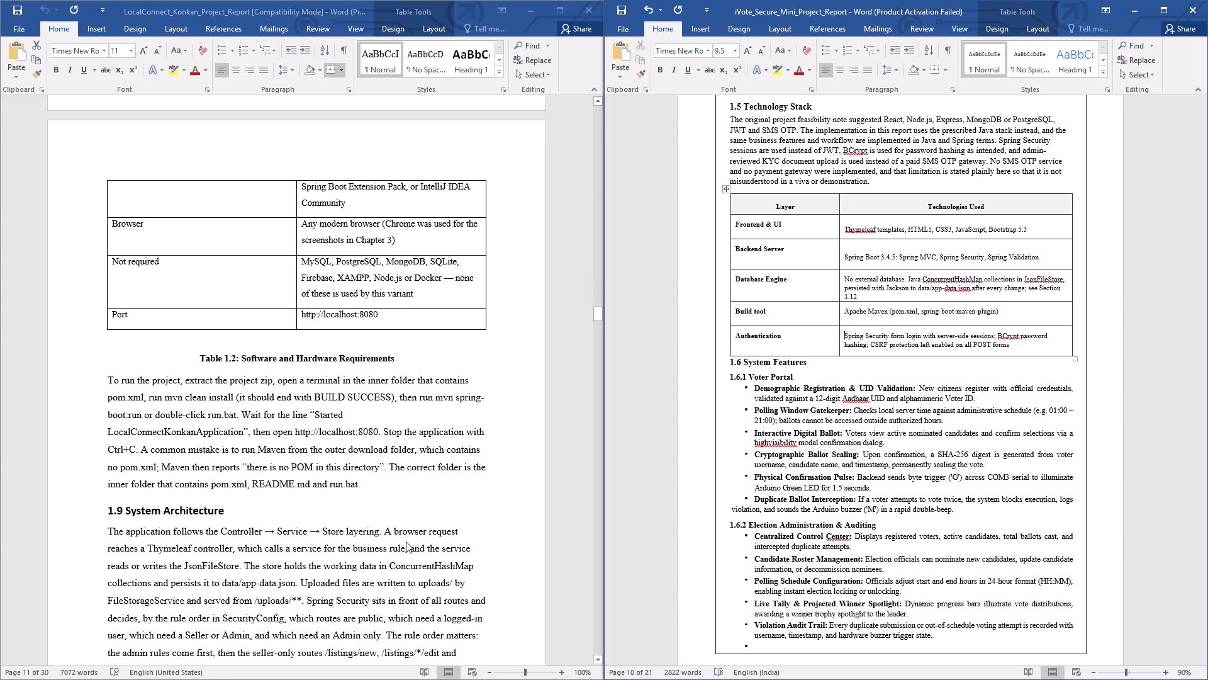
scroll(406, 541, "down", 2)
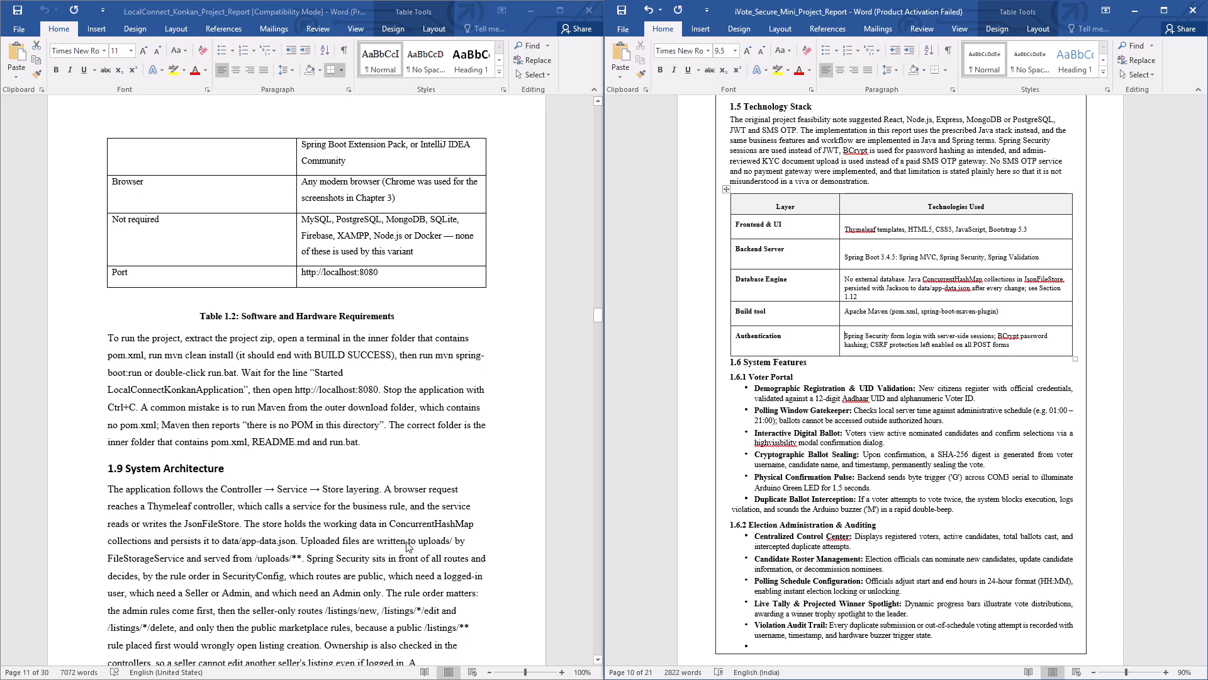
scroll(406, 541, "down", 1)
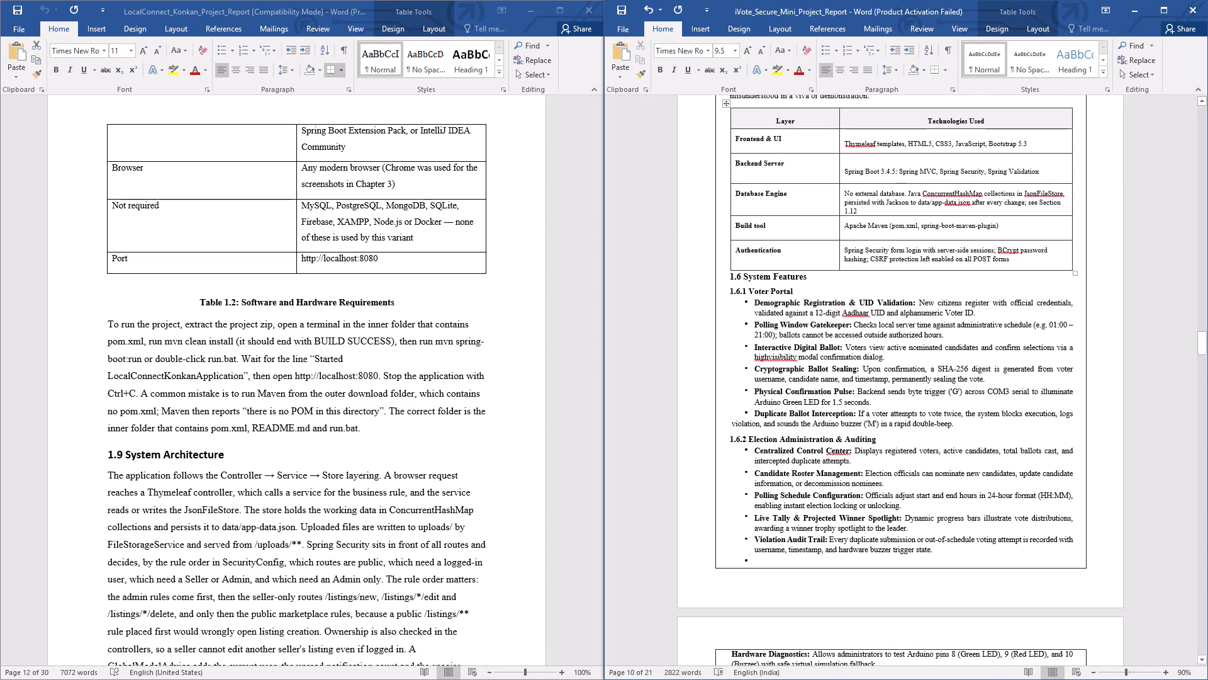
scroll(507, 441, "down", 1)
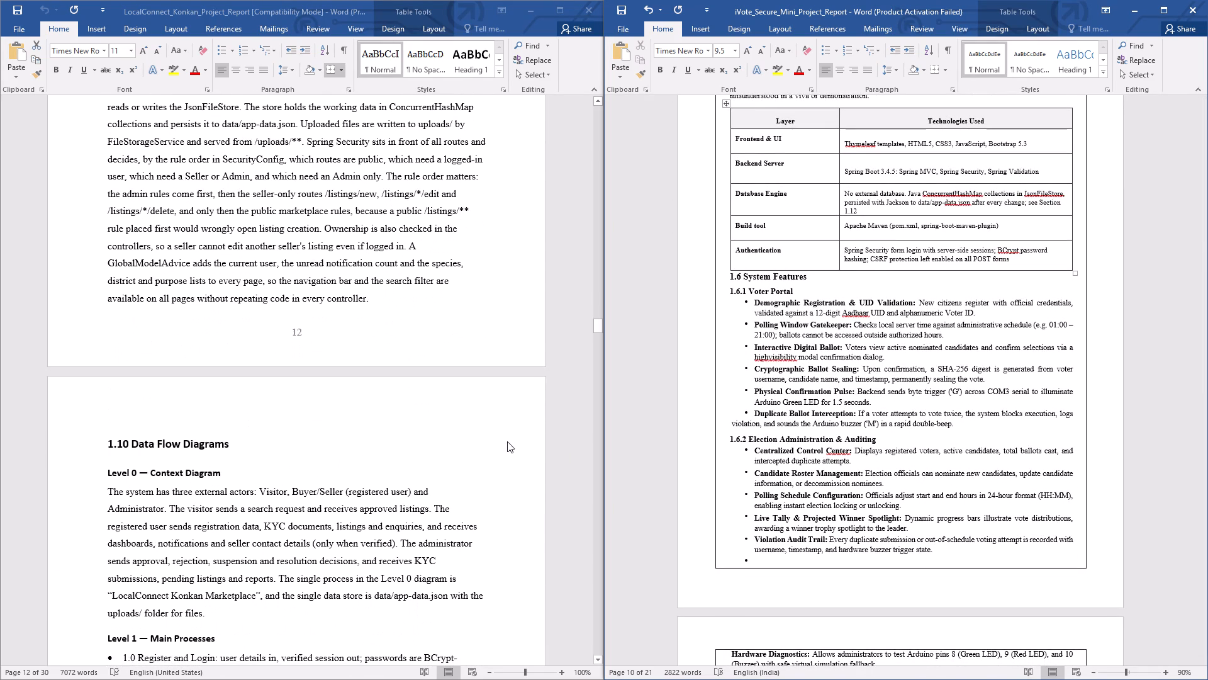
scroll(507, 441, "down", 2)
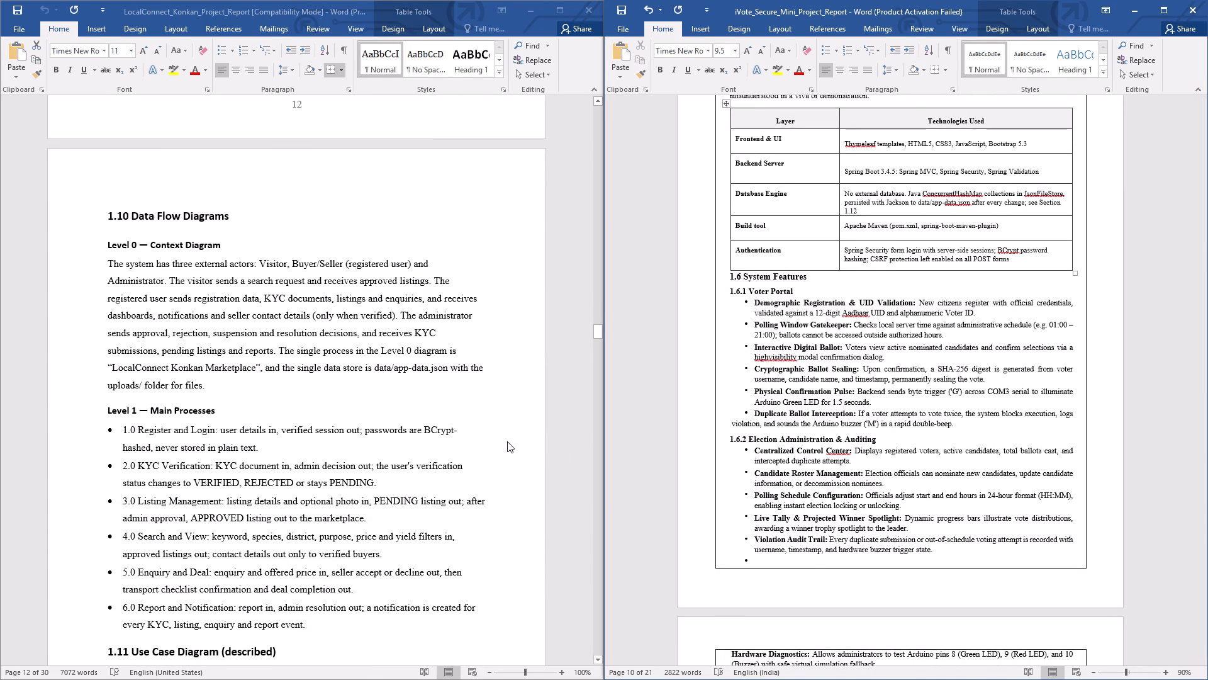
scroll(507, 441, "down", 1)
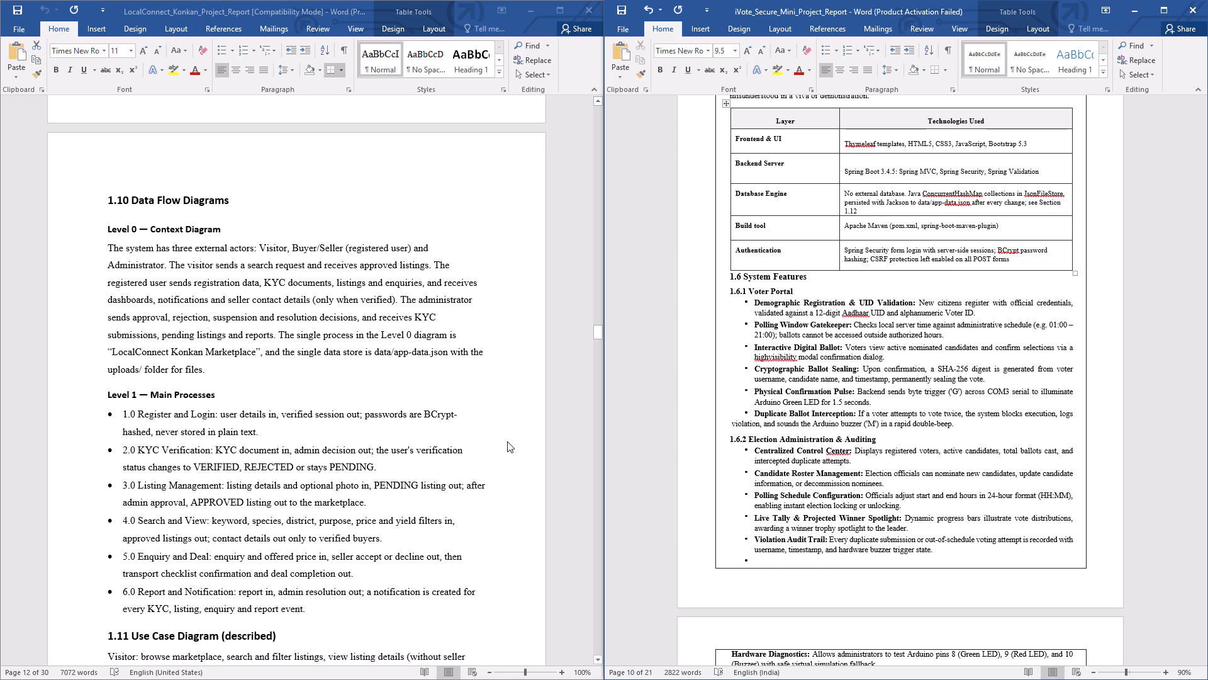
scroll(507, 441, "down", 2)
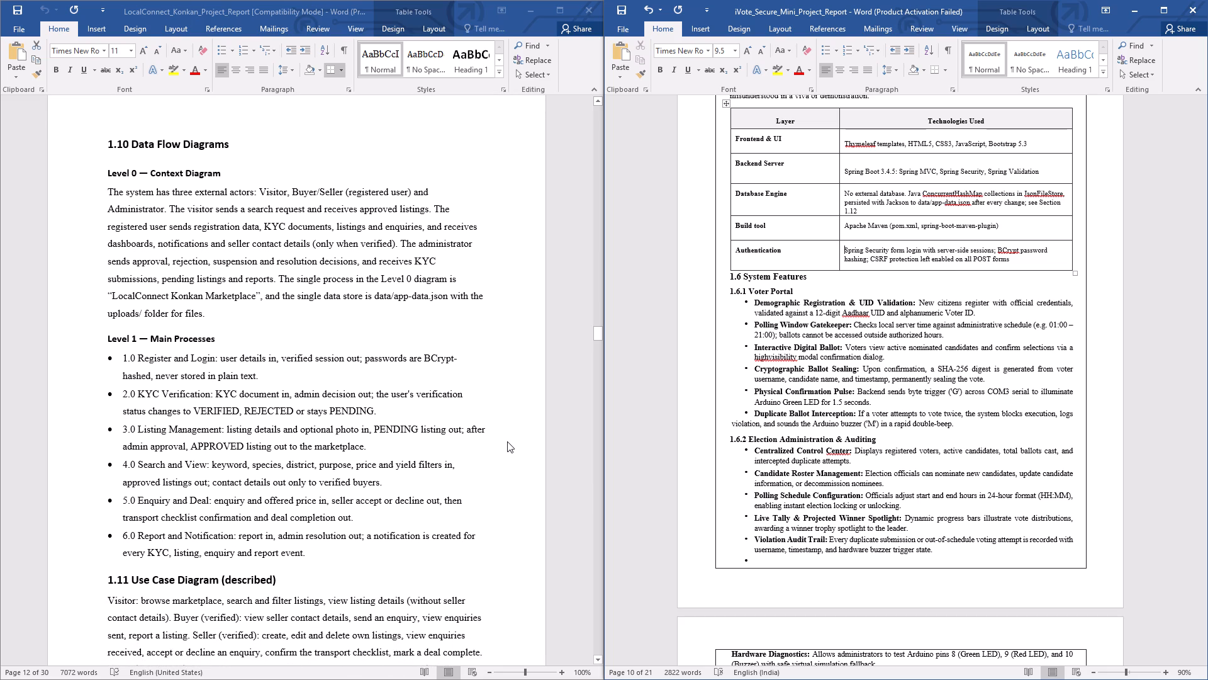
scroll(507, 441, "down", 1)
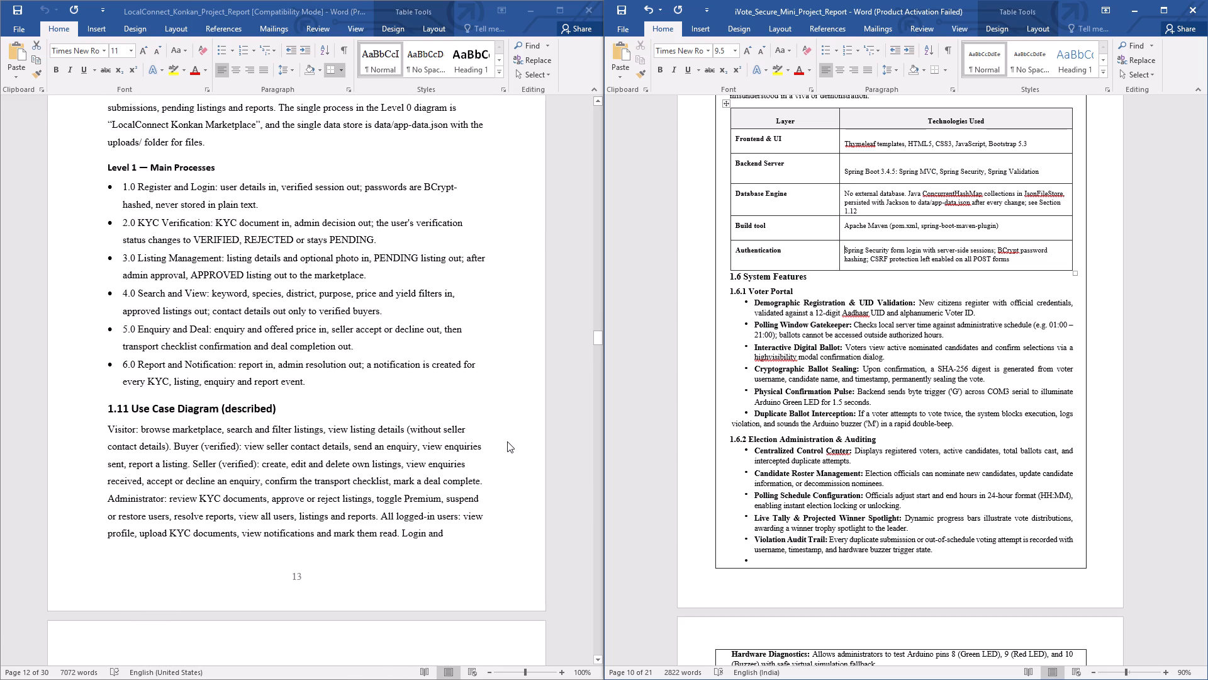
scroll(507, 441, "down", 4)
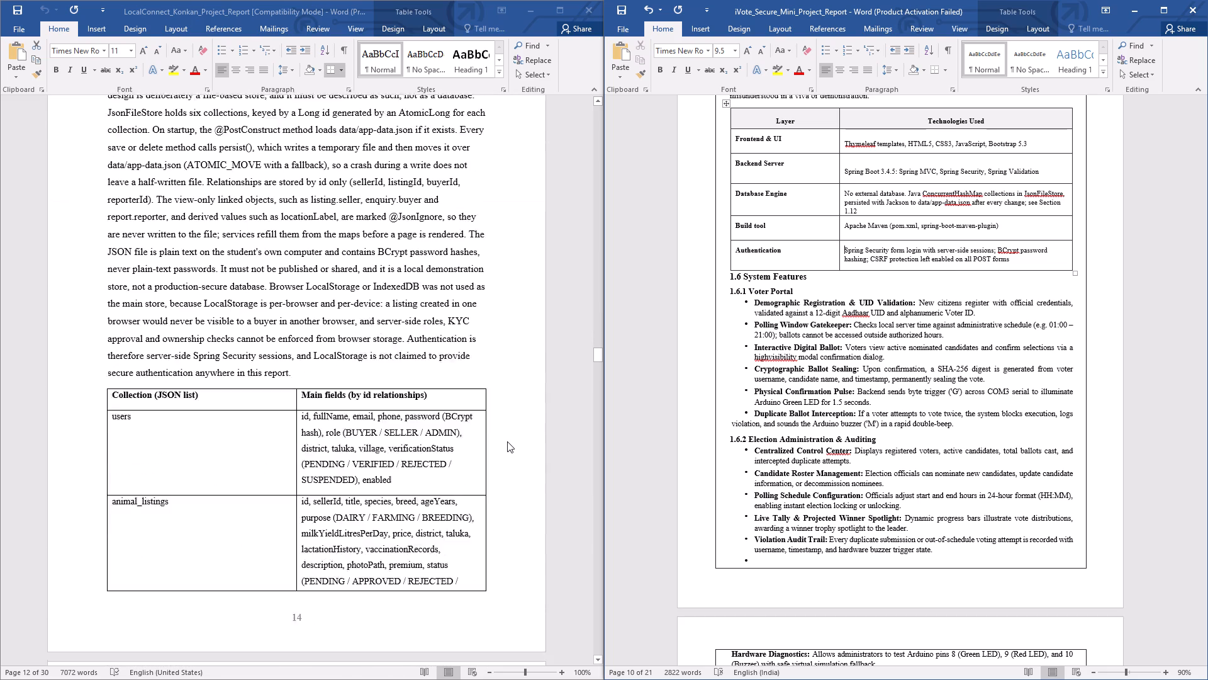
scroll(775, 456, "down", 3)
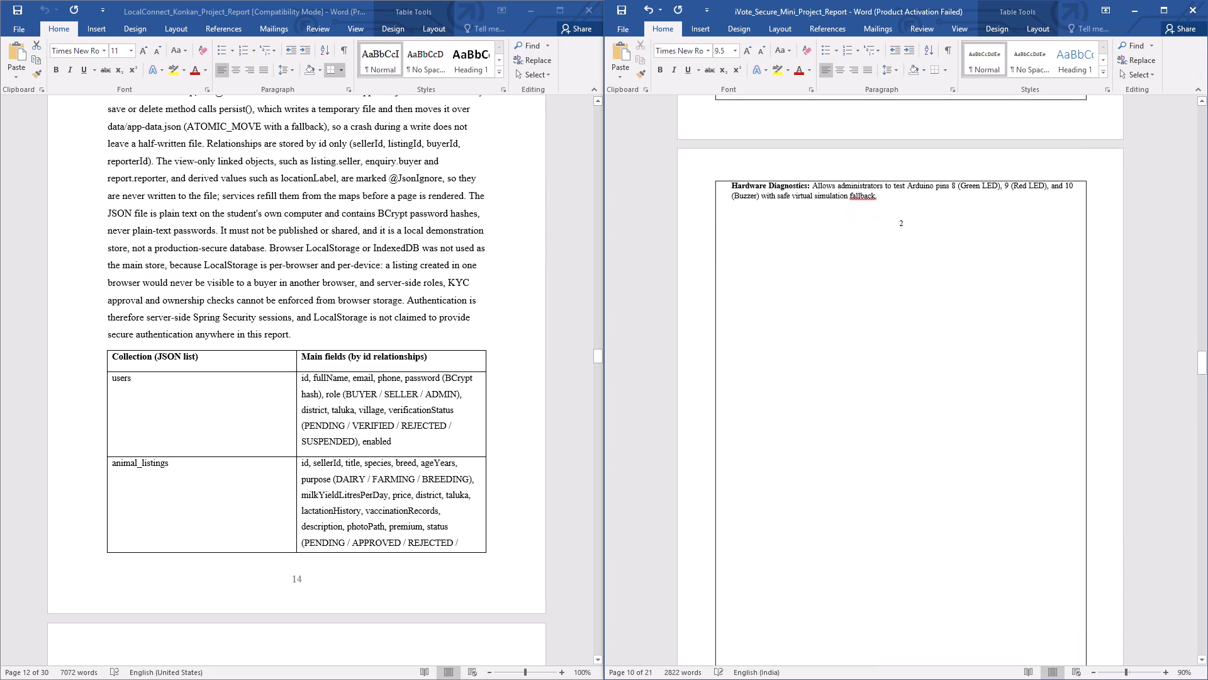
scroll(775, 456, "down", 4)
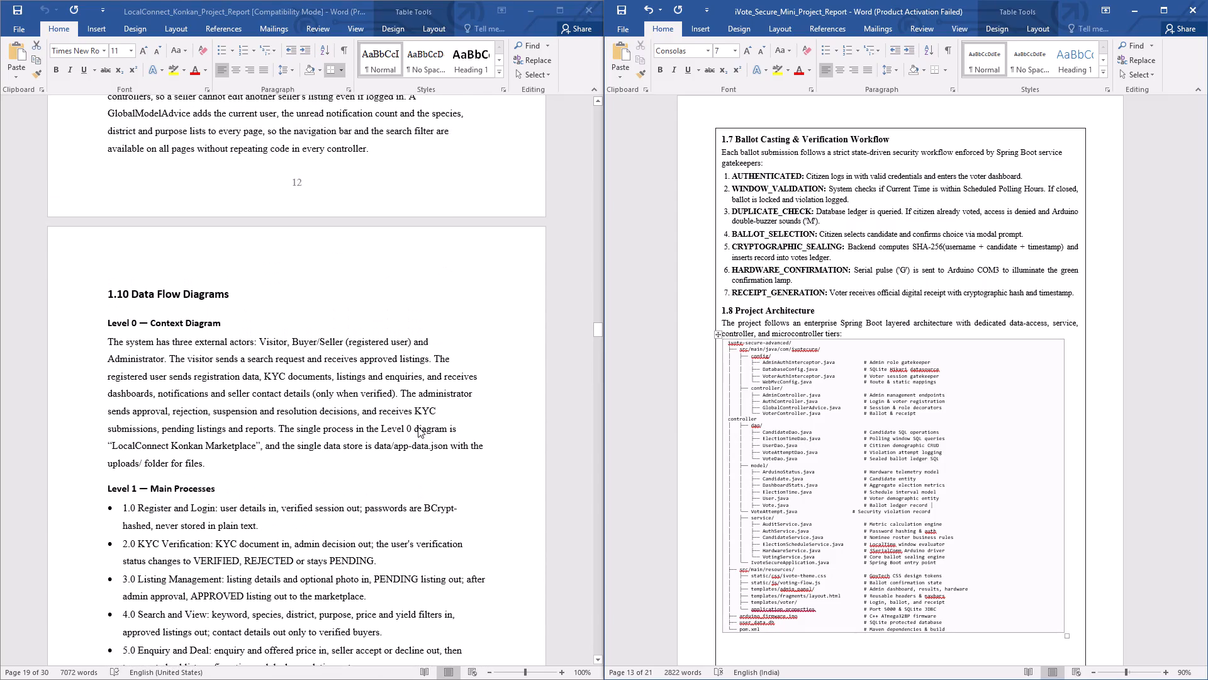
scroll(418, 427, "up", 1)
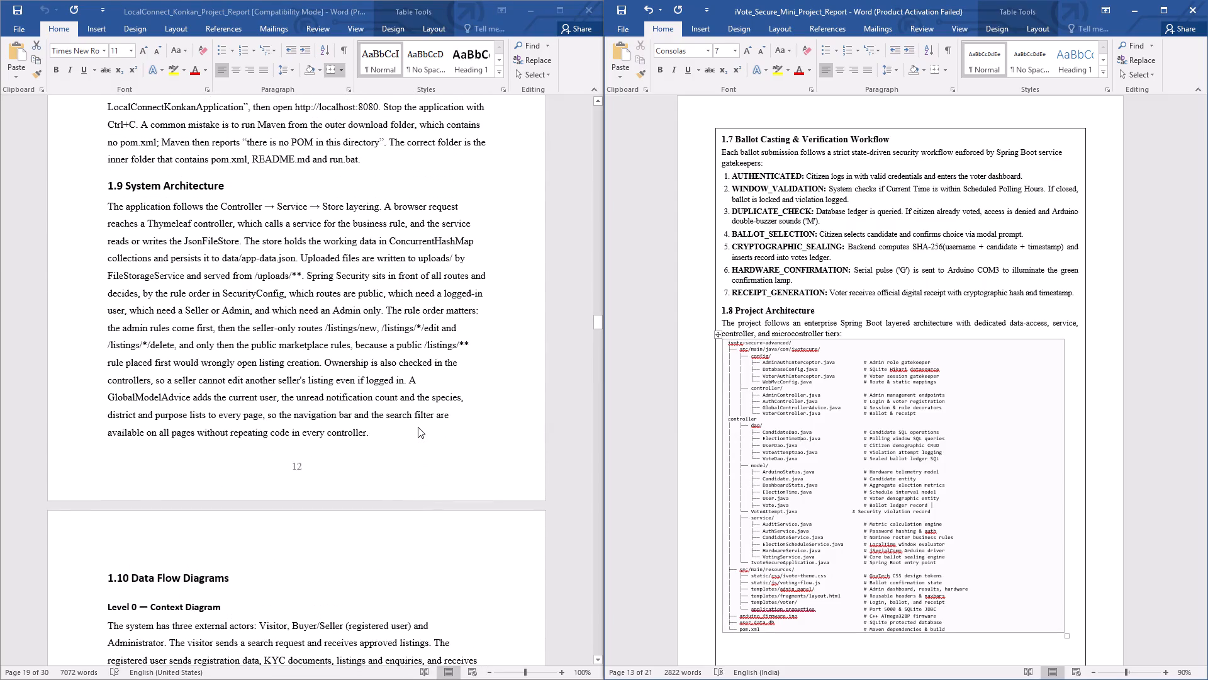
scroll(418, 427, "up", 3)
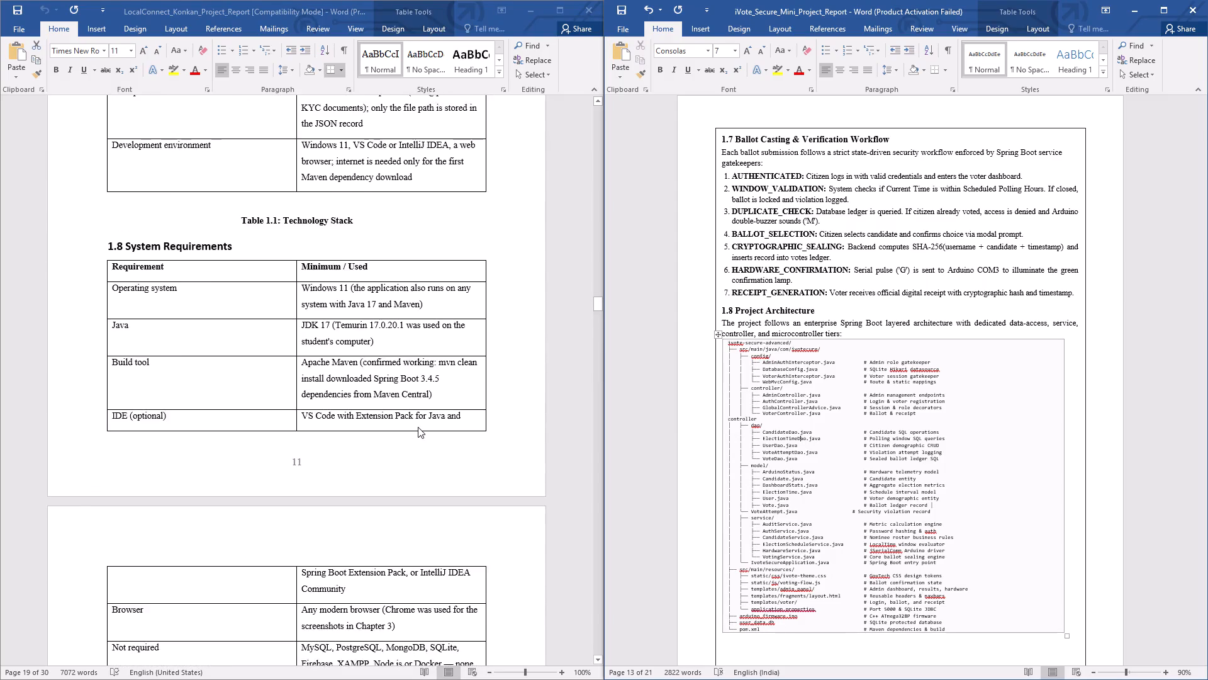
scroll(418, 427, "up", 1)
scroll(747, 226, "up", 4)
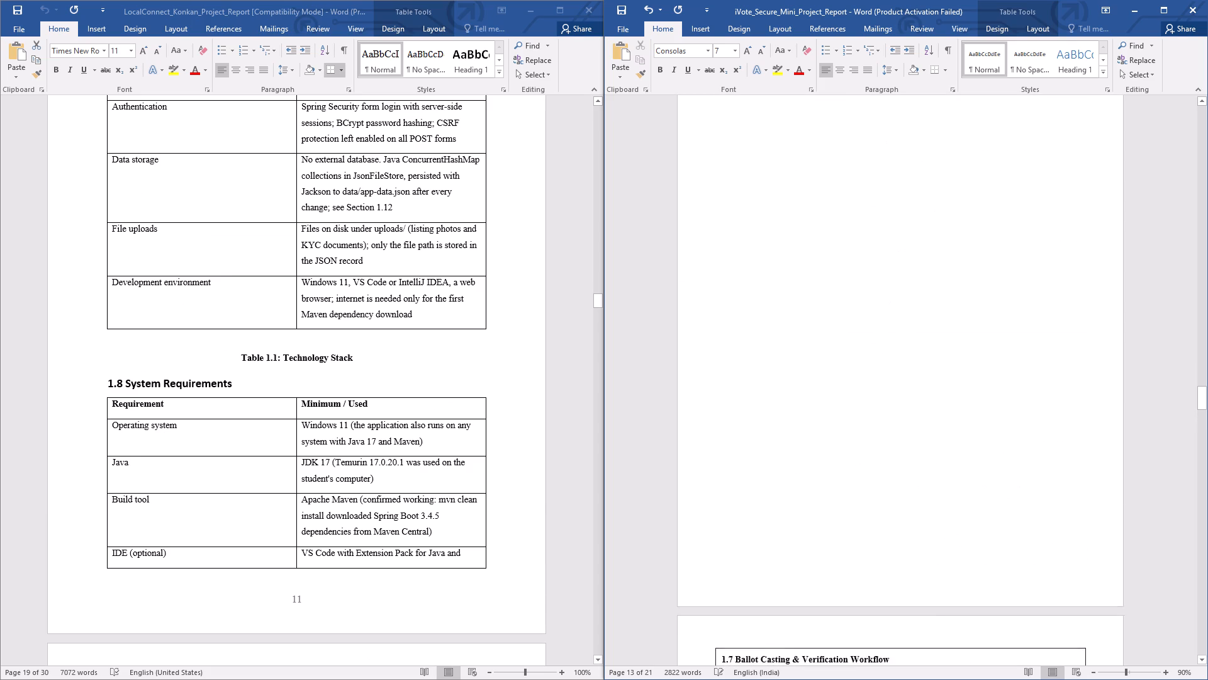
scroll(747, 226, "up", 4)
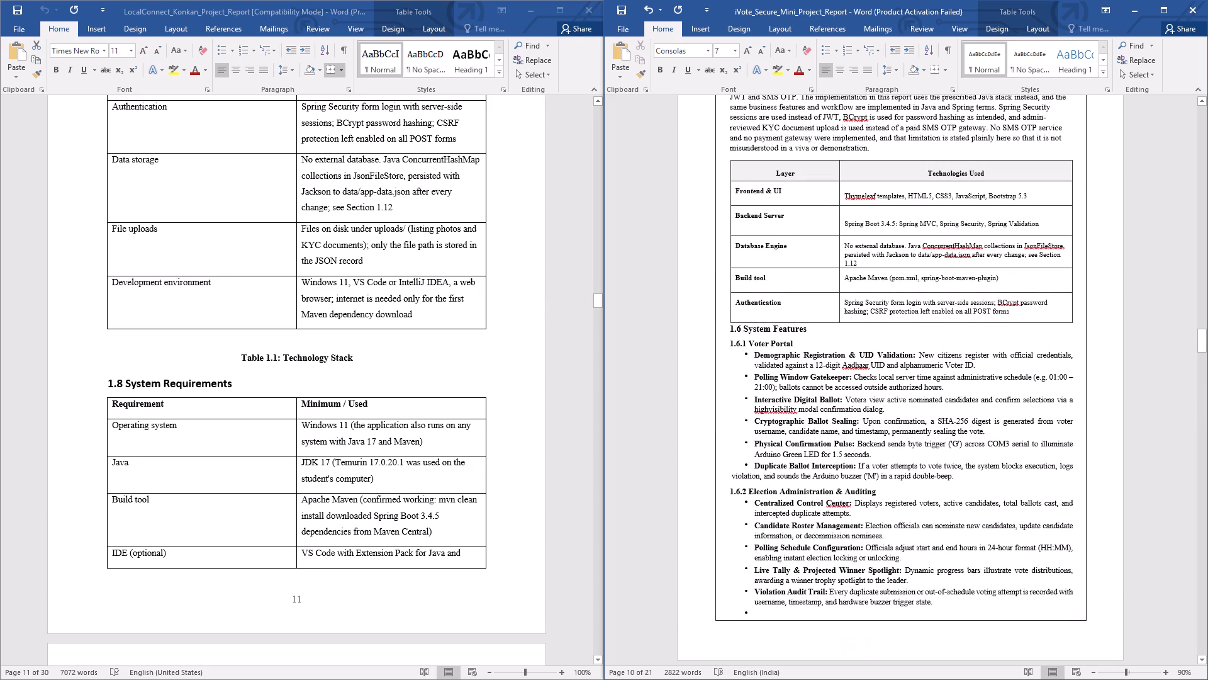
Examine LocalConnect's 1.7 Technology Stack, 1.8 System Requirements and 1.9 System Architecture for content that can replace iVote's 1.6 System Features.
scroll(747, 226, "up", 1)
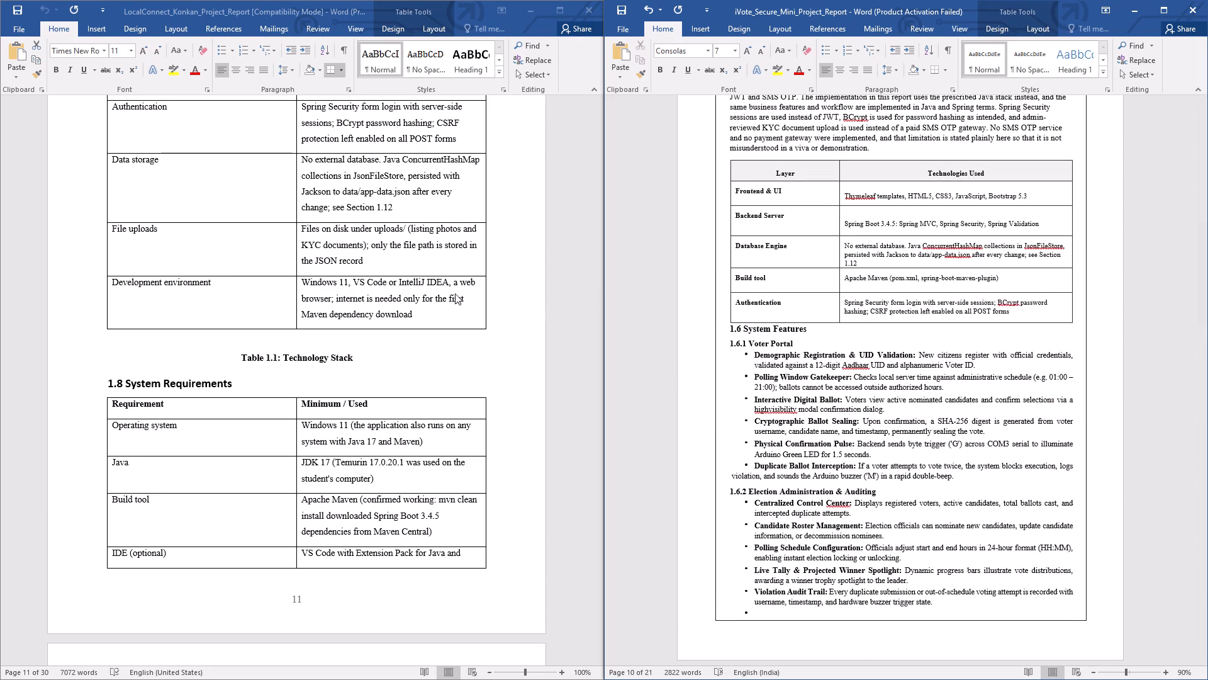
scroll(446, 293, "up", 3)
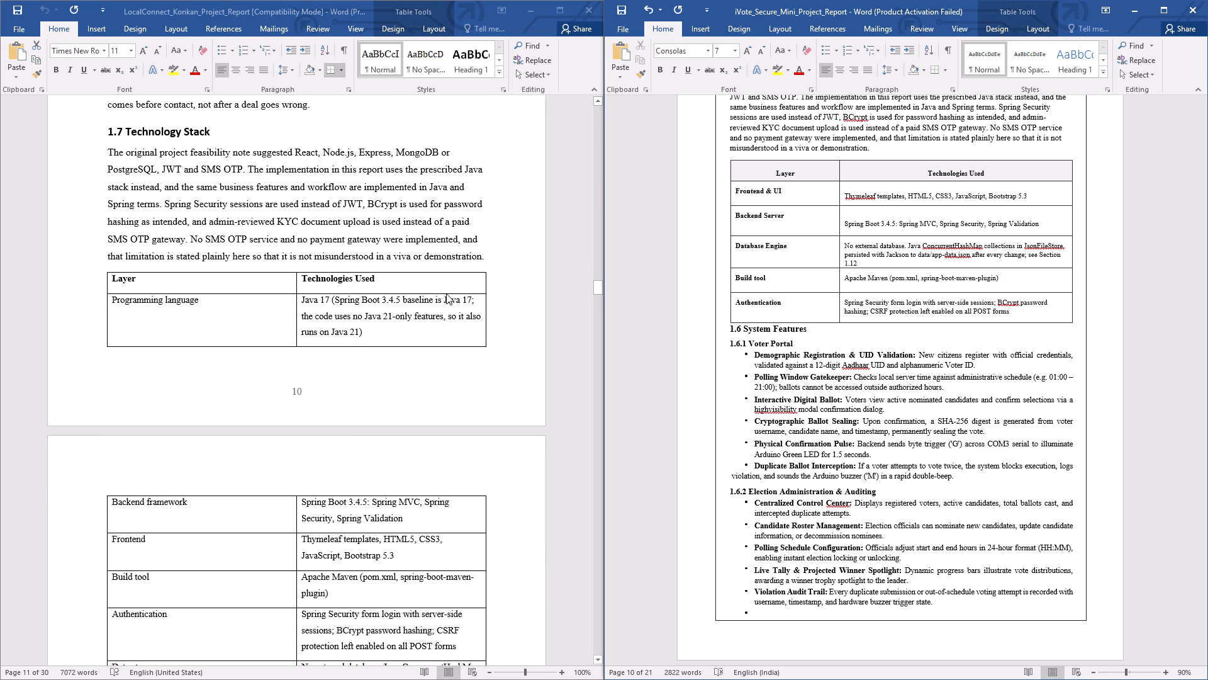
scroll(446, 293, "down", 2)
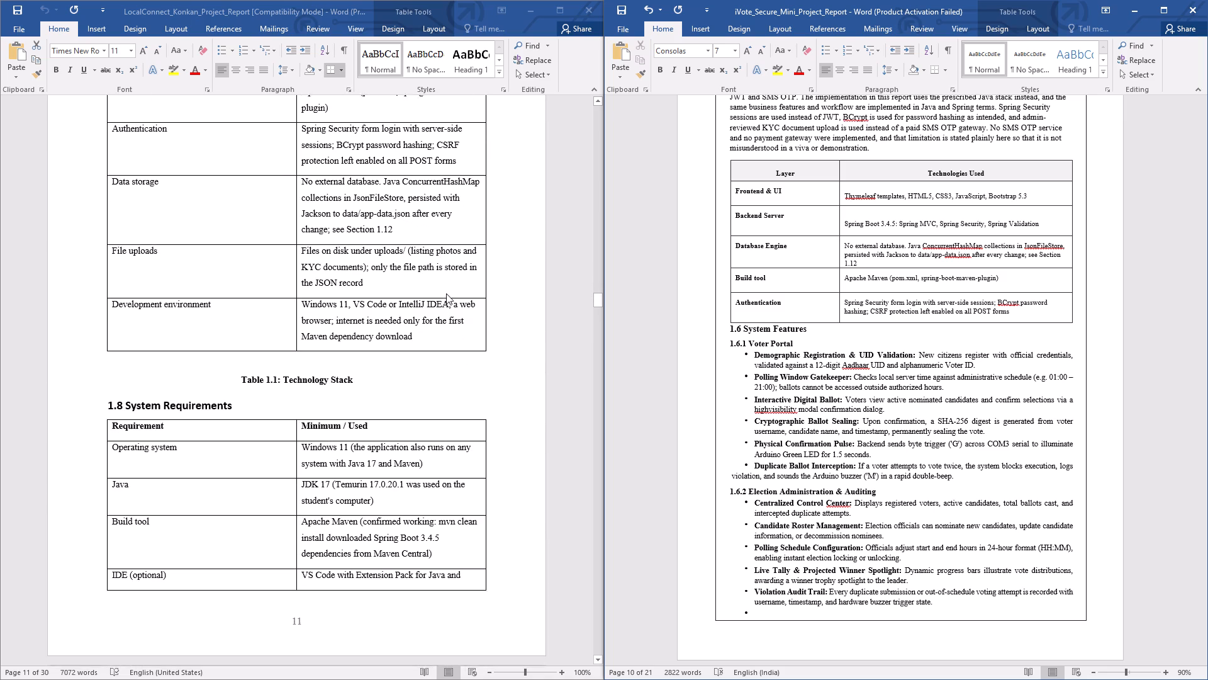
scroll(446, 293, "down", 3)
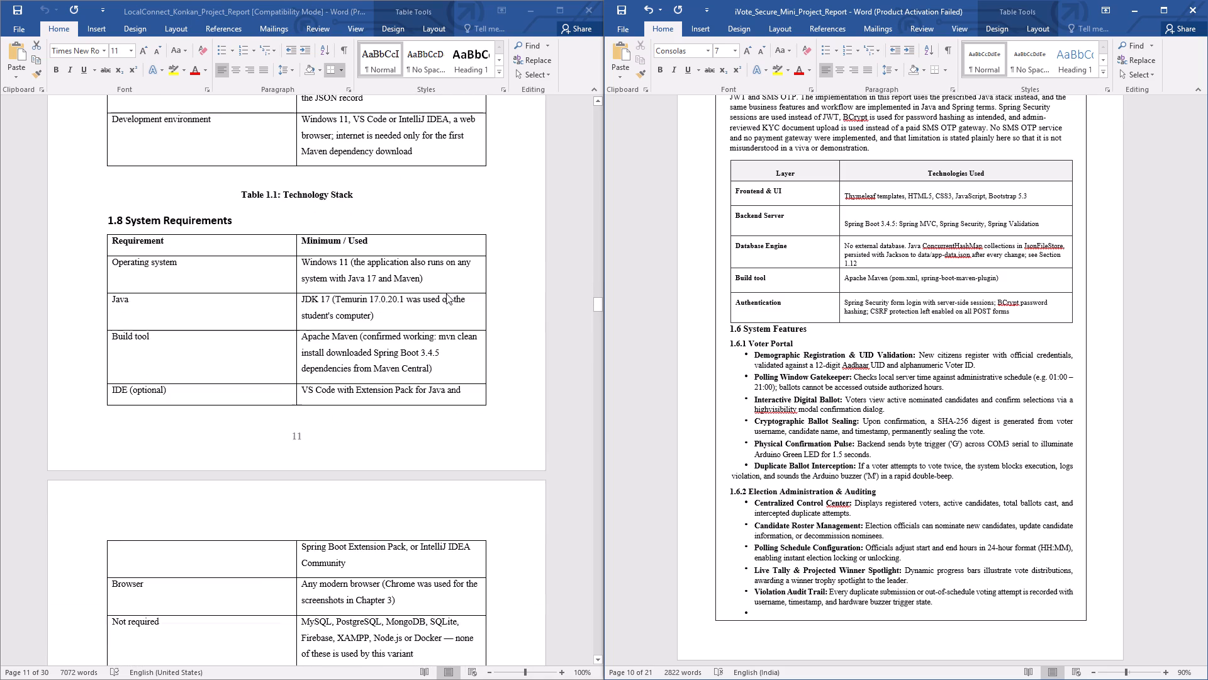
scroll(446, 293, "down", 1)
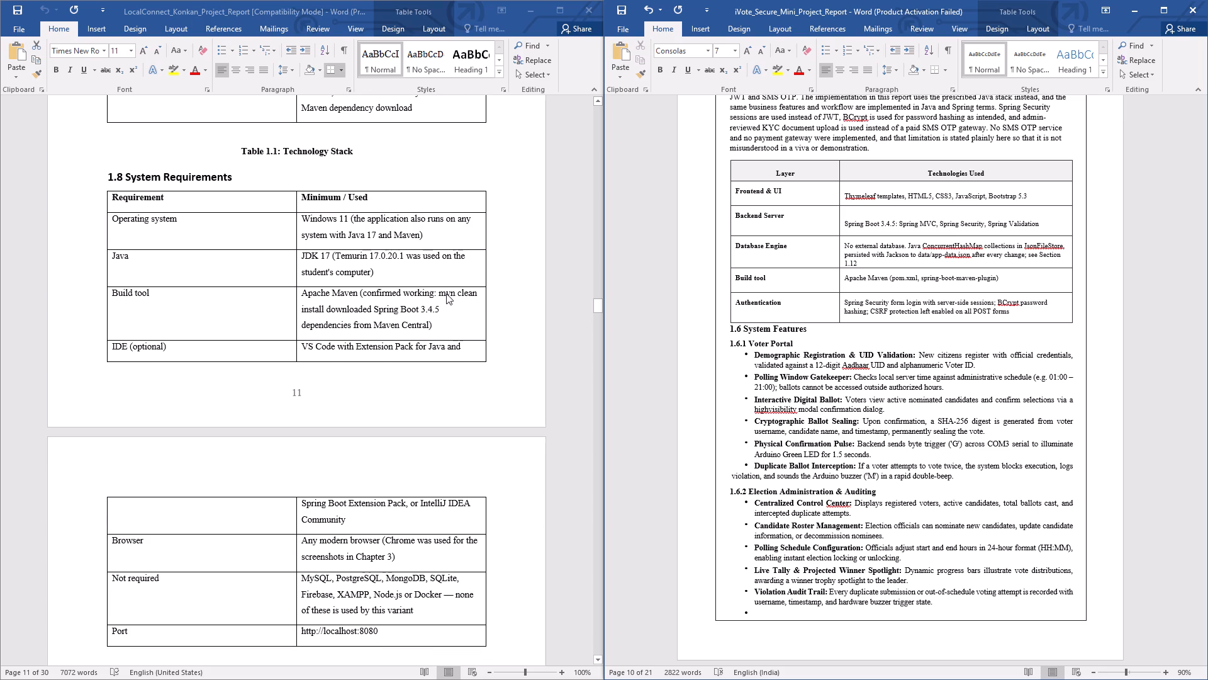
scroll(446, 293, "down", 1)
scroll(446, 293, "up", 2)
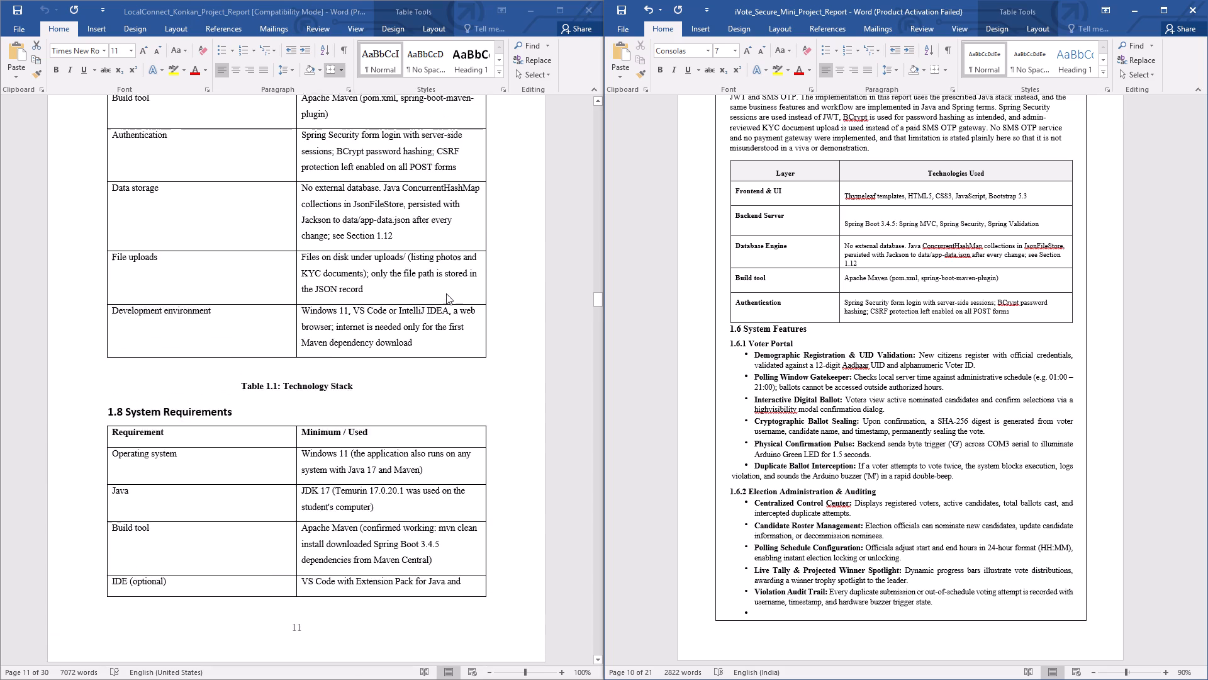
scroll(446, 293, "up", 2)
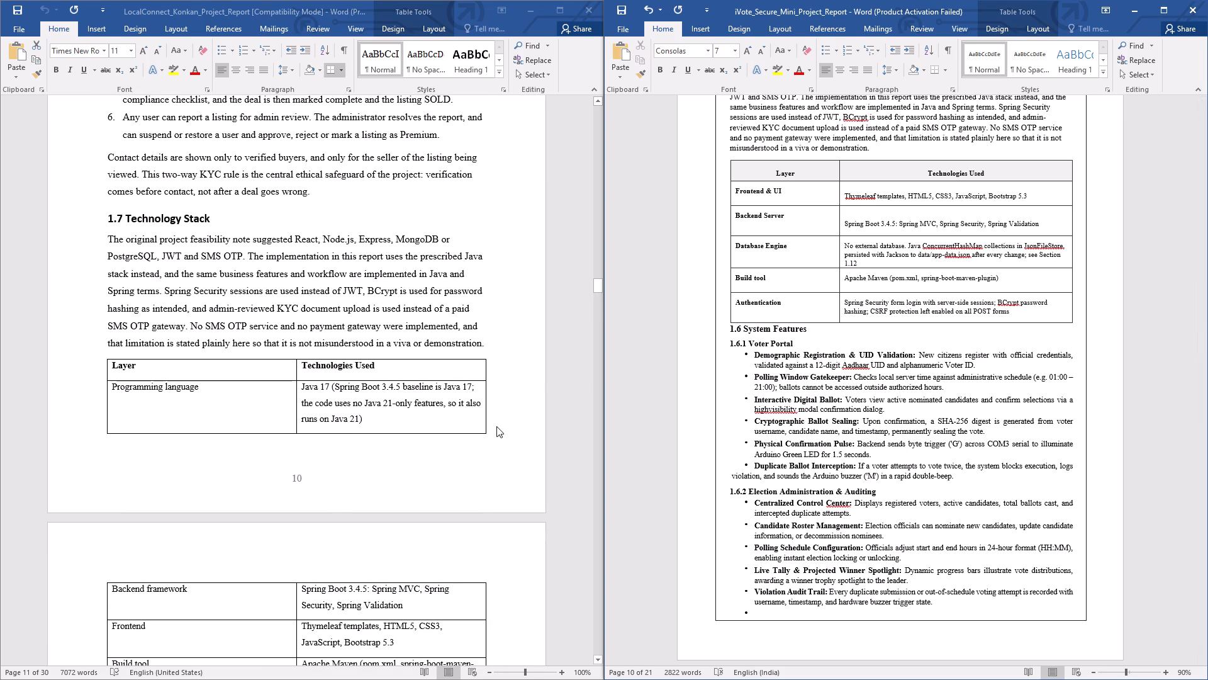
scroll(496, 426, "down", 6)
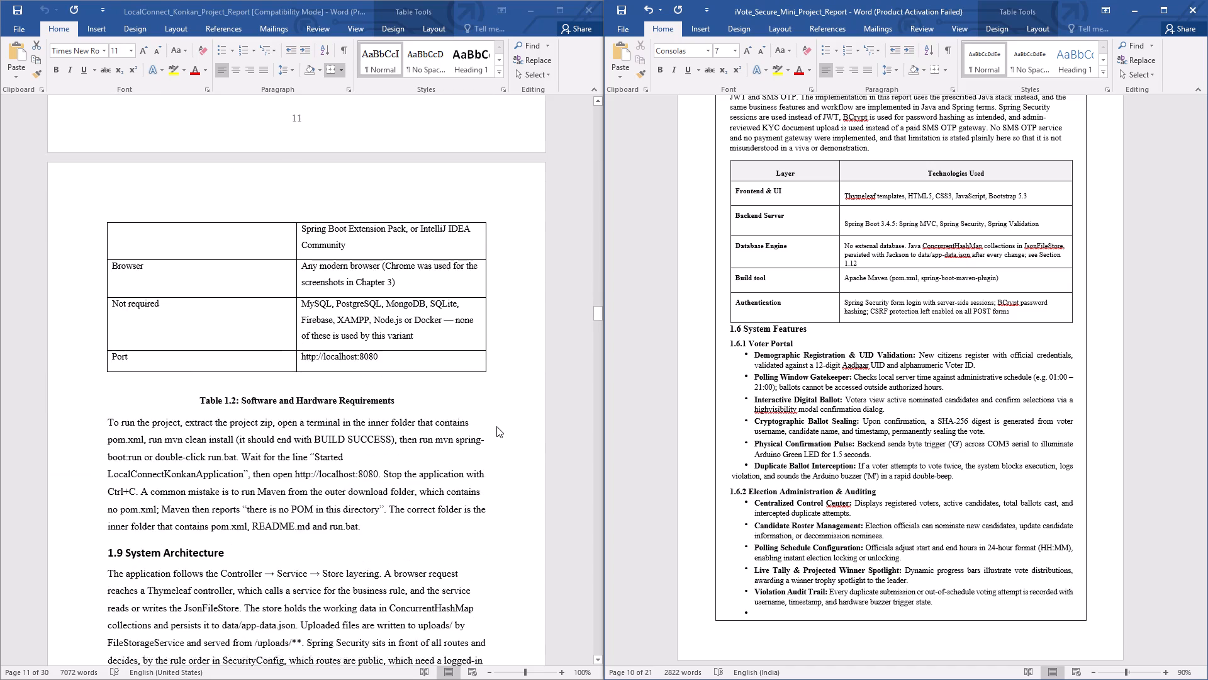
scroll(496, 426, "down", 1)
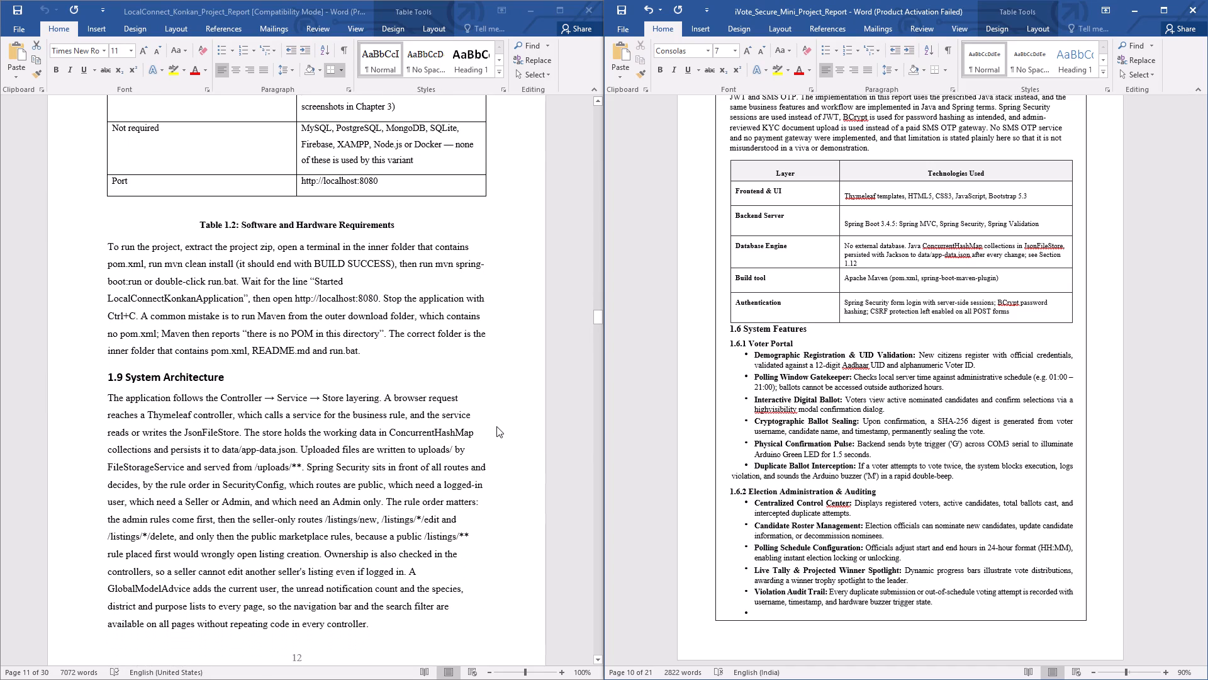
scroll(496, 426, "down", 1)
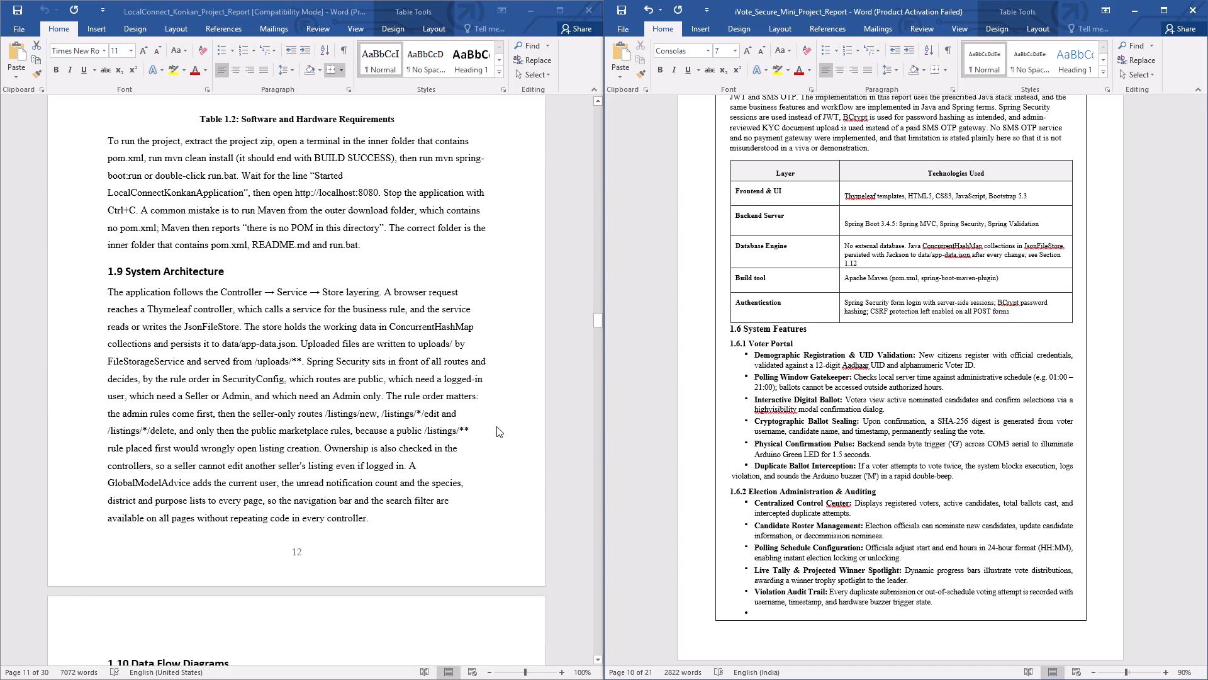
scroll(496, 426, "down", 1)
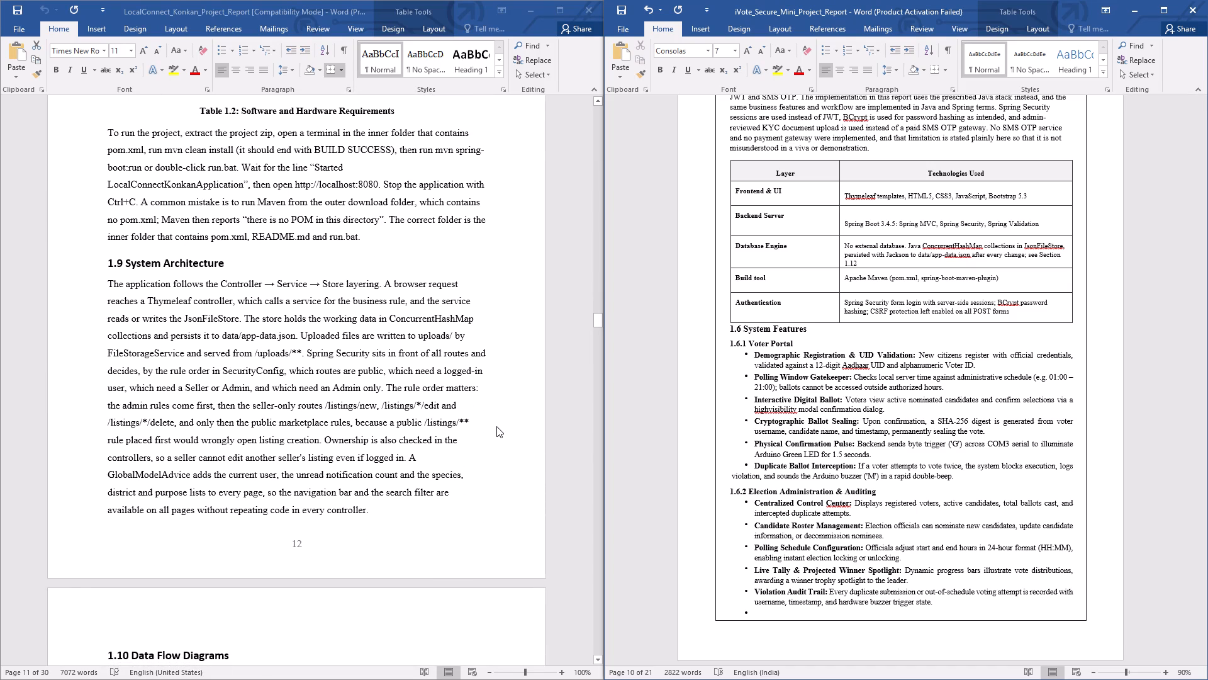
scroll(496, 426, "down", 2)
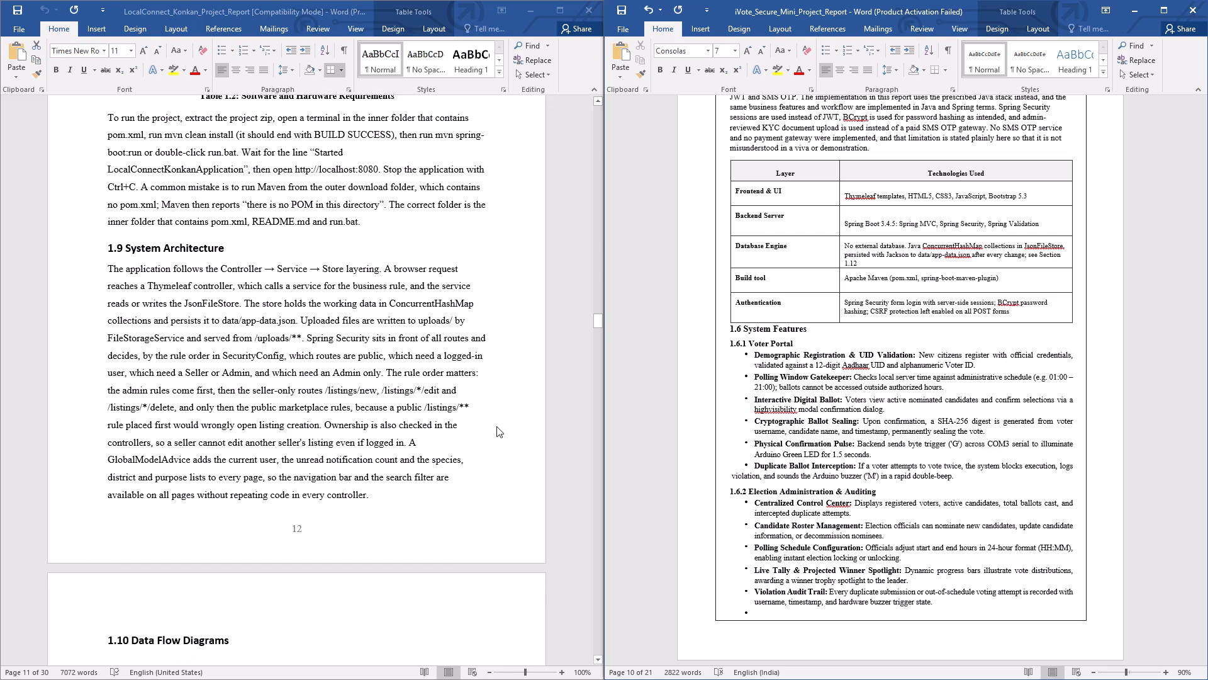
Continue through LocalConnect's 1.9 System Architecture toward 1.10 Data Flow Diagrams for content matching iVote's 1.6 System Features.
scroll(496, 426, "down", 1)
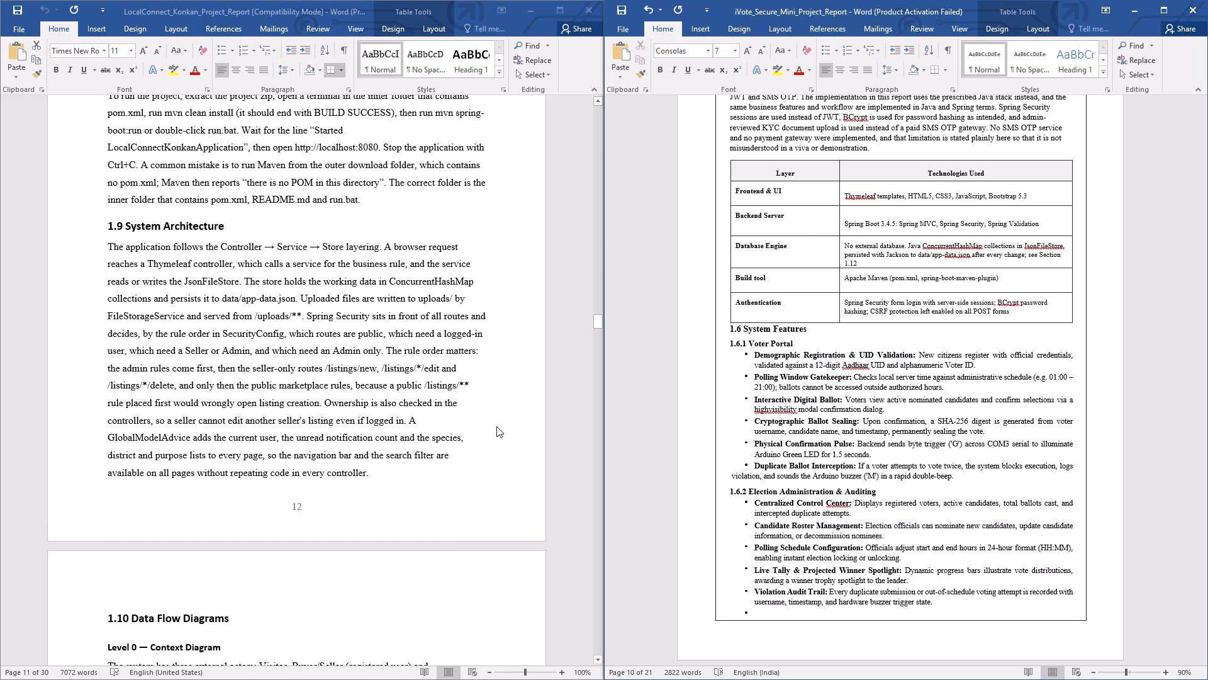
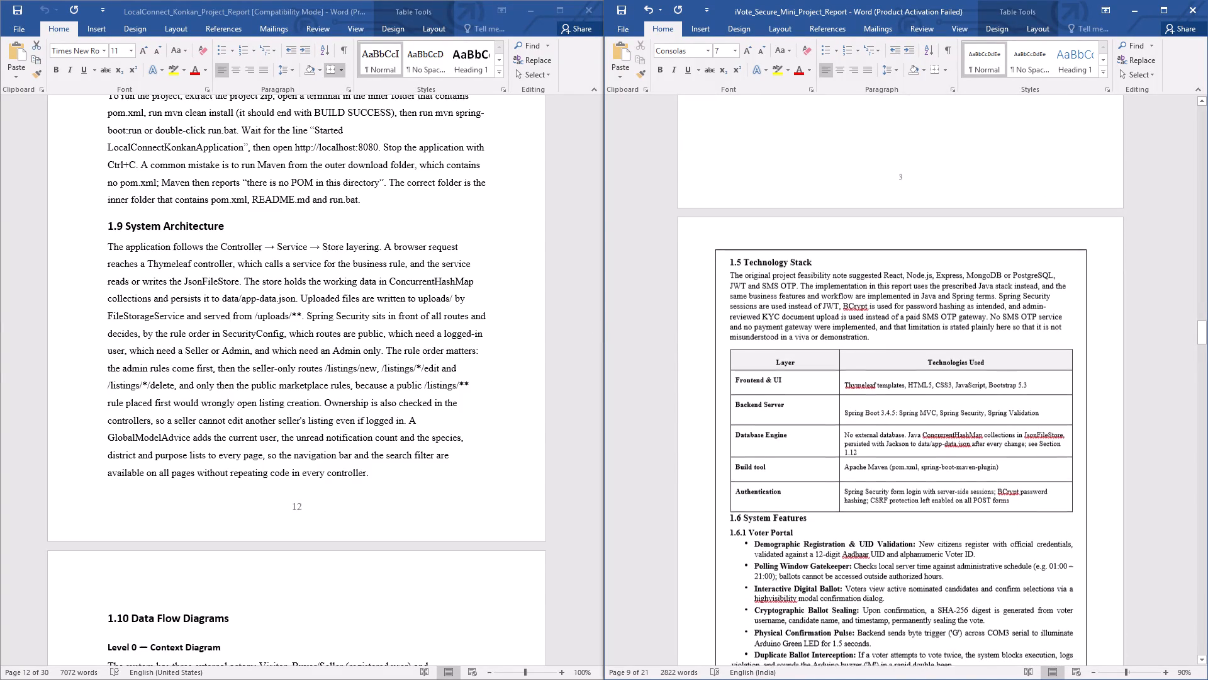
Examine iVote's 1.6 System Features, covering the 1.6.1 Voter Portal and 1.6.2 Election Administration & Auditing lists.
scroll(717, 379, "down", 1)
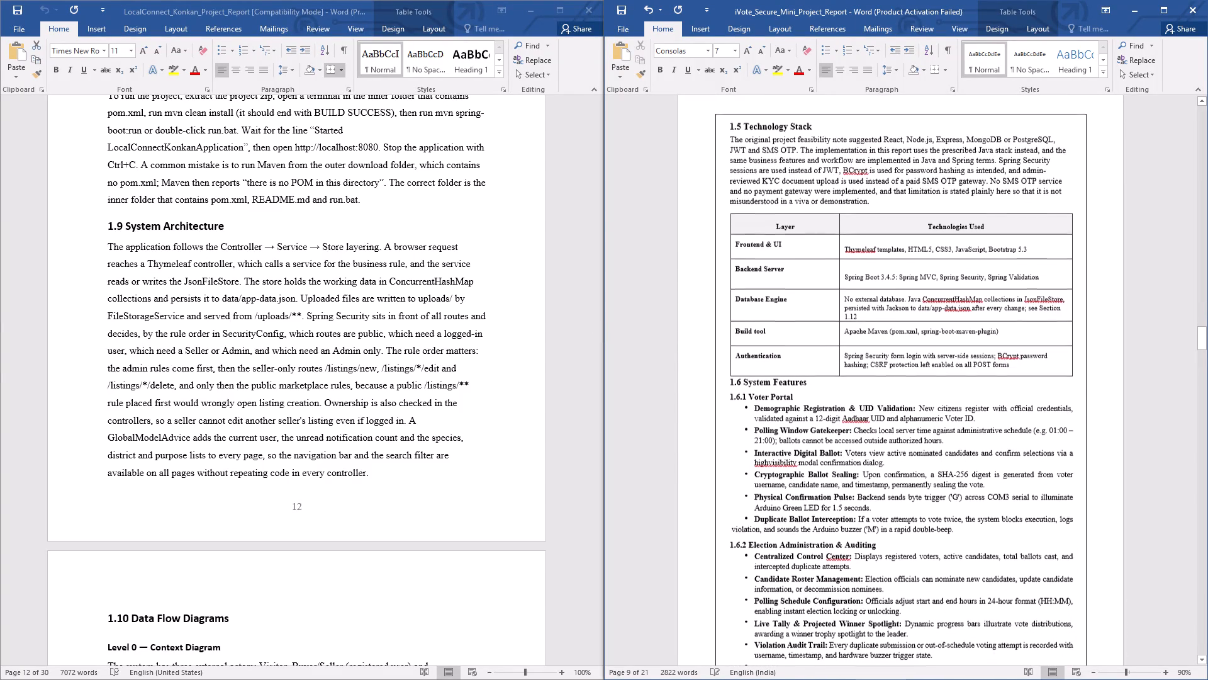
scroll(717, 379, "down", 1)
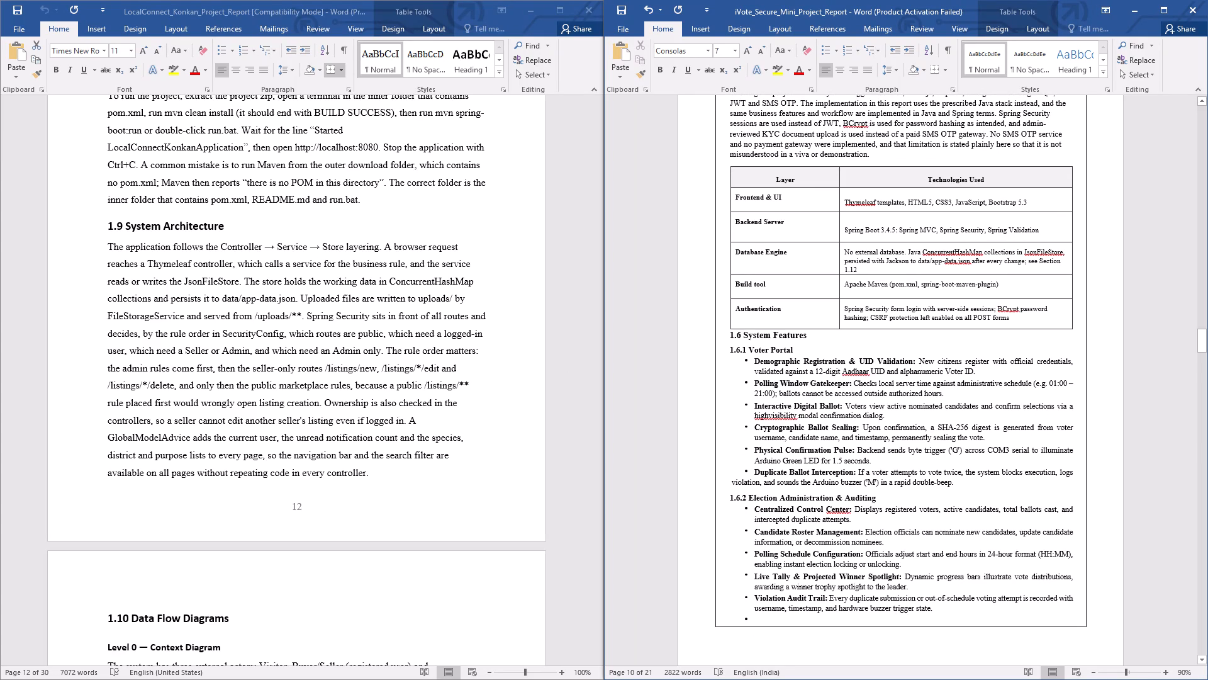
Check iVote's 1.6.1 Voter Portal bullets against LocalConnect's sections from 1.10 Data Flow Diagrams to 1.12 Data Storage Design.
left_click(825, 392)
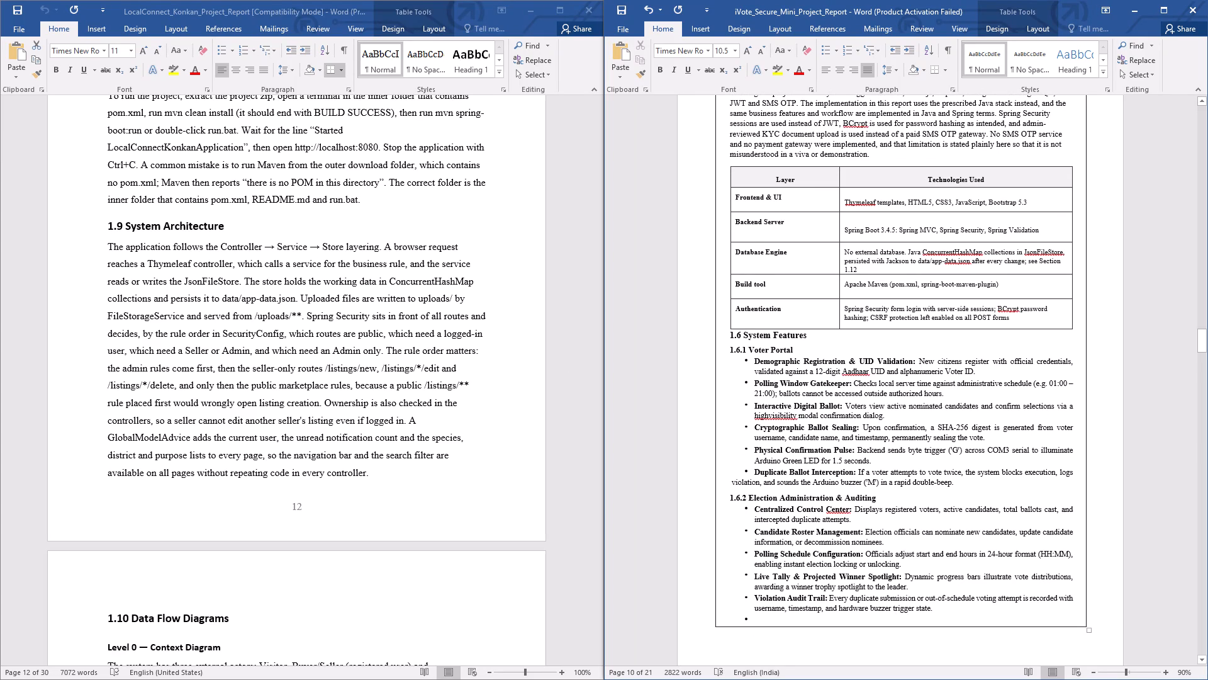
double_click(825, 392)
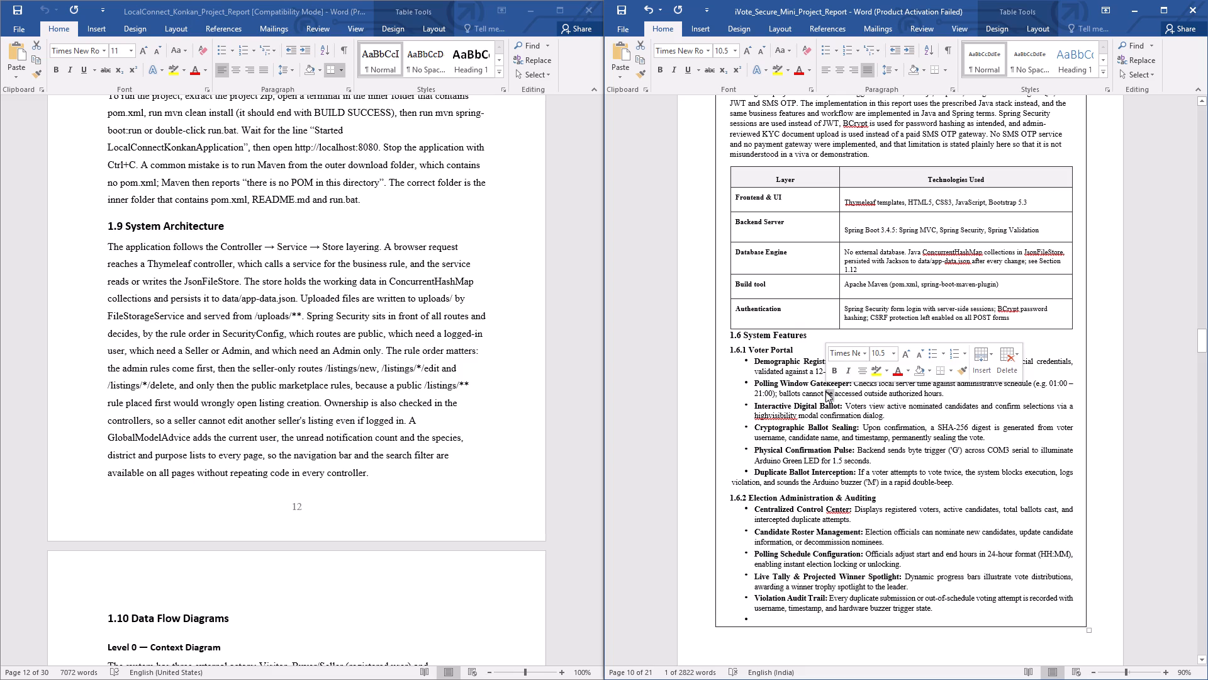
left_click(825, 392)
double_click(754, 361)
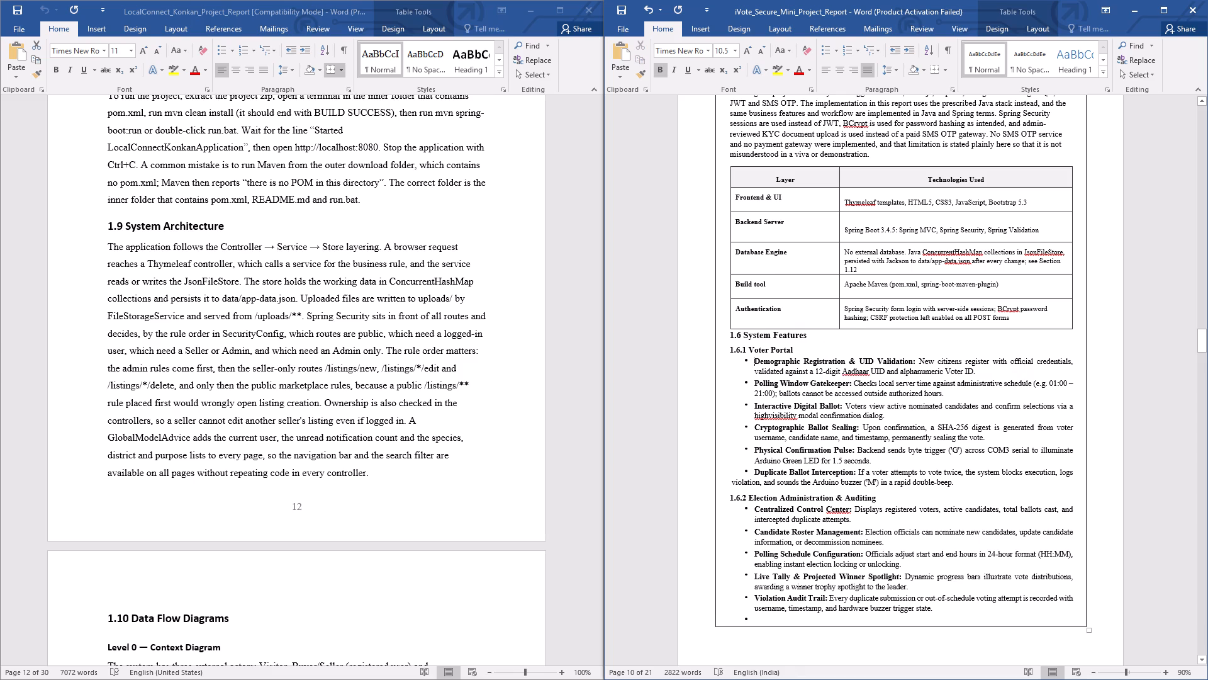
left_click(754, 361)
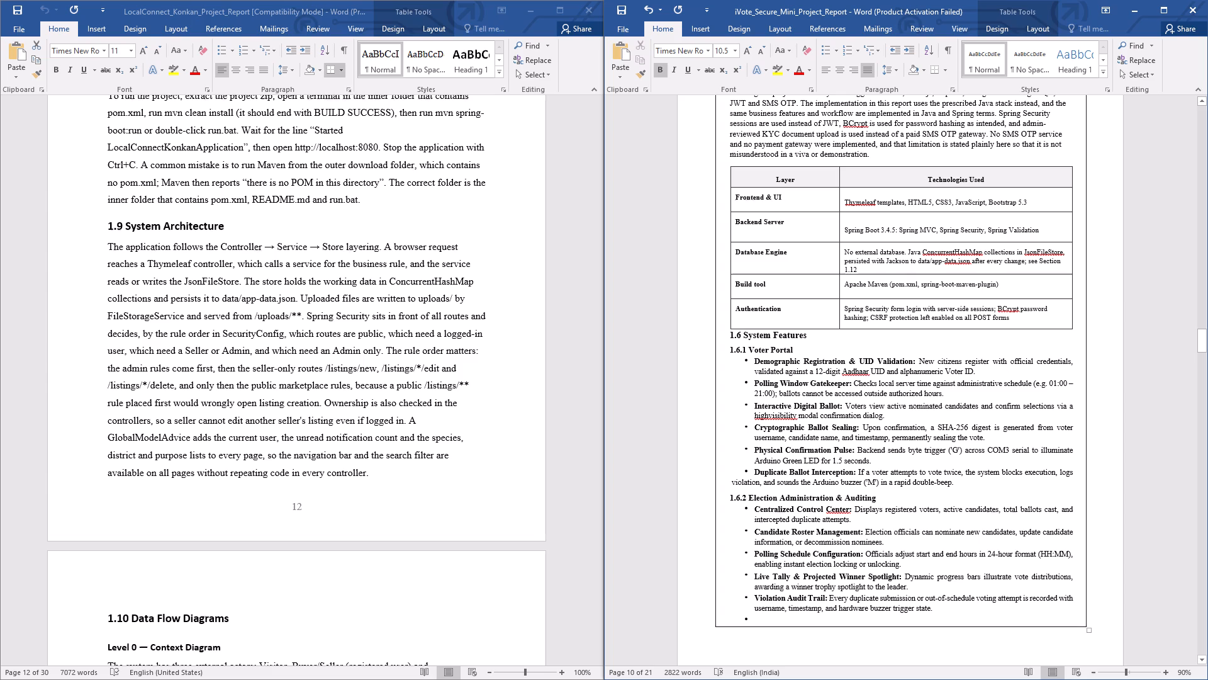
scroll(435, 381, "down", 1)
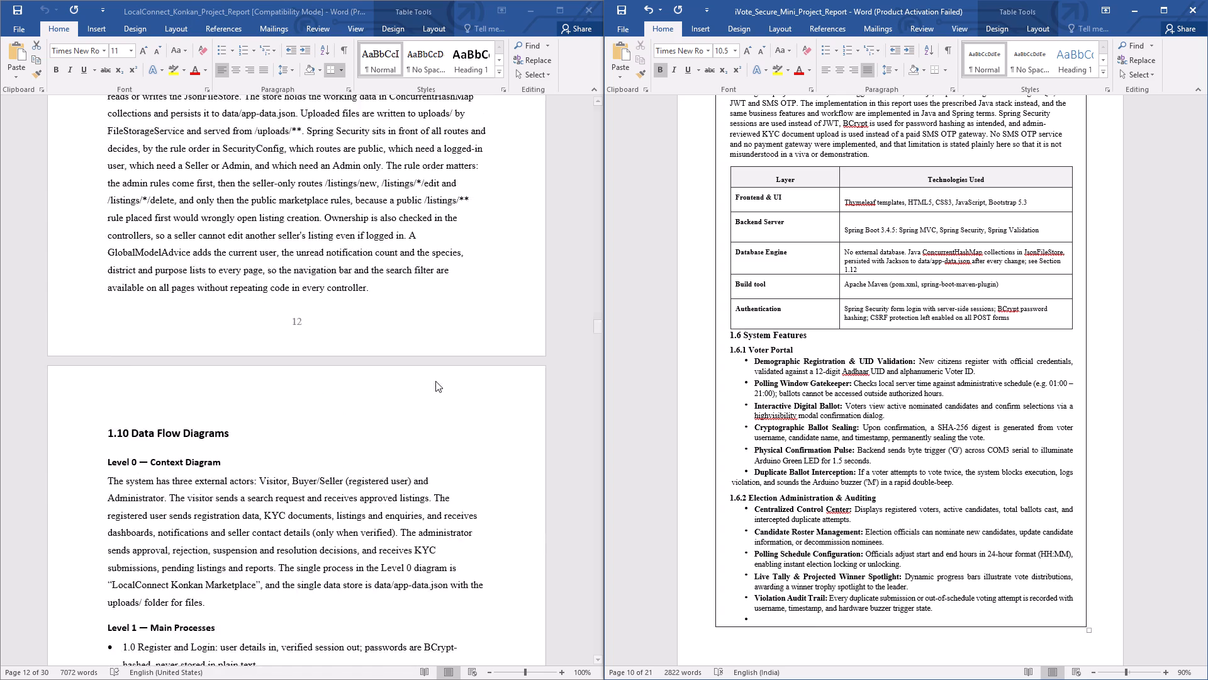
scroll(435, 381, "down", 2)
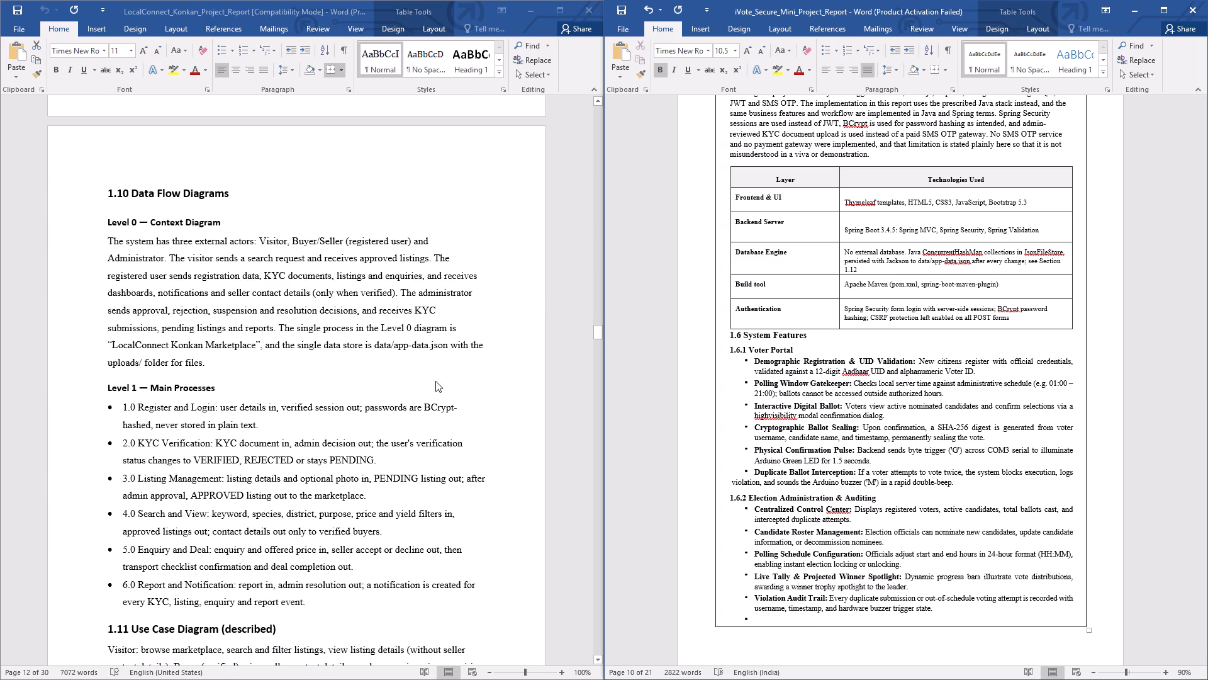
scroll(435, 381, "down", 2)
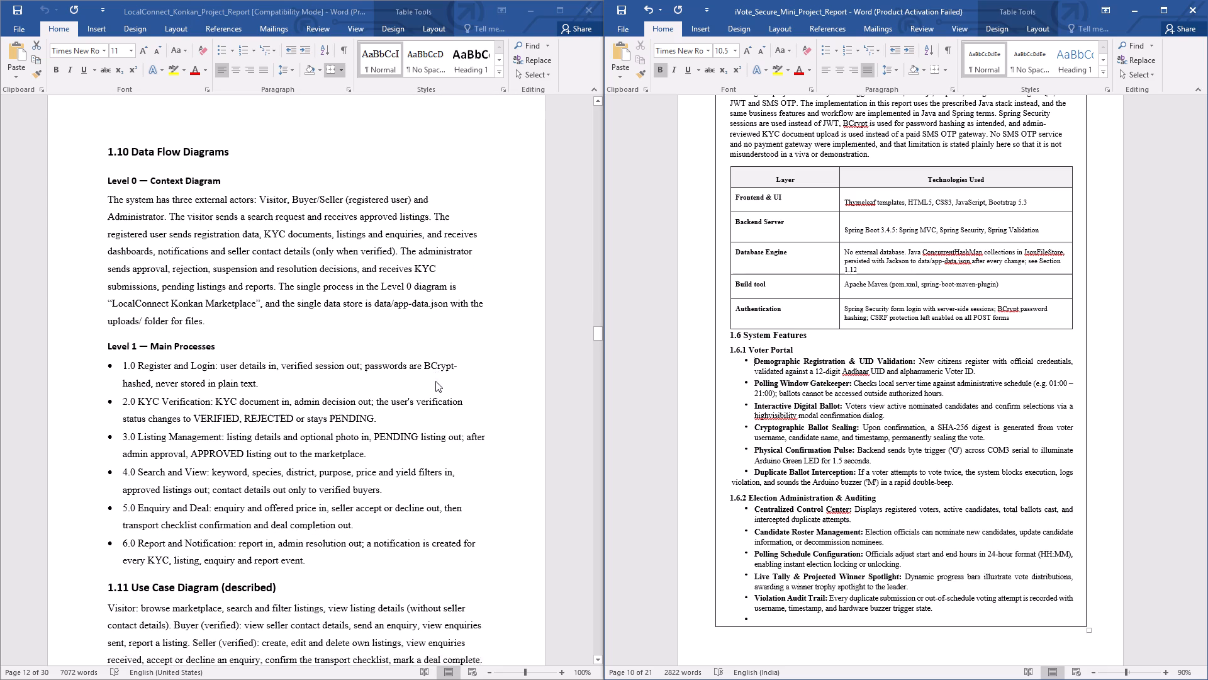
scroll(435, 381, "down", 3)
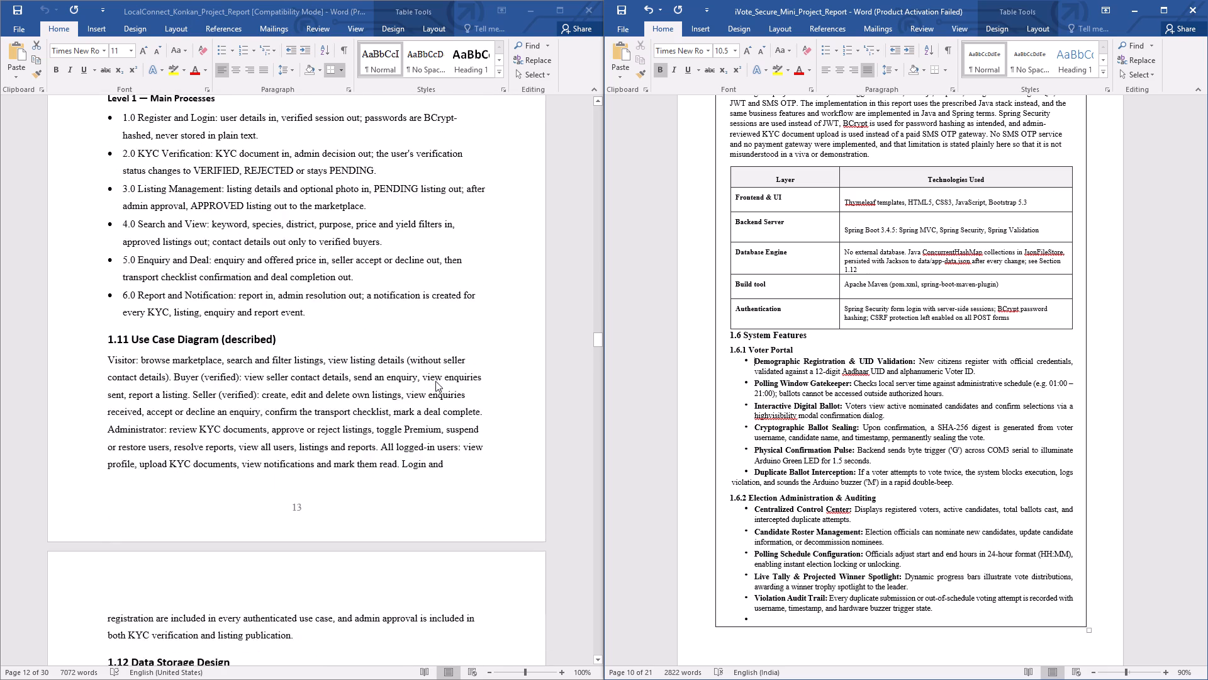
scroll(435, 381, "down", 3)
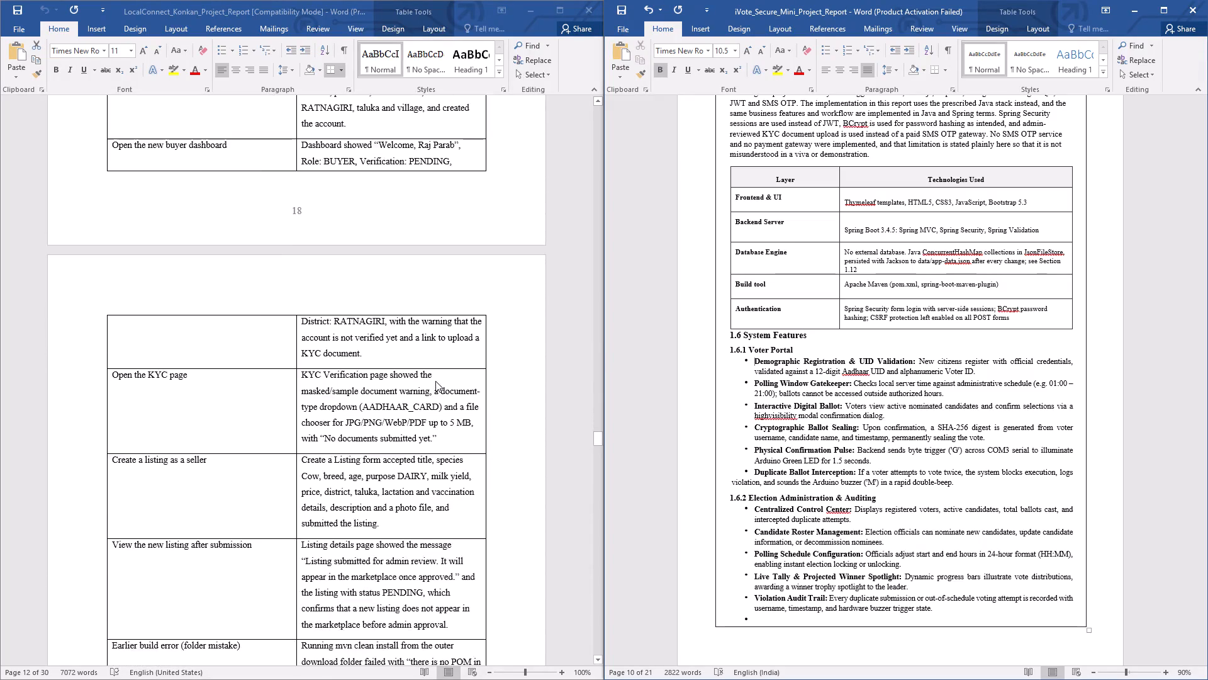
scroll(435, 381, "down", 1)
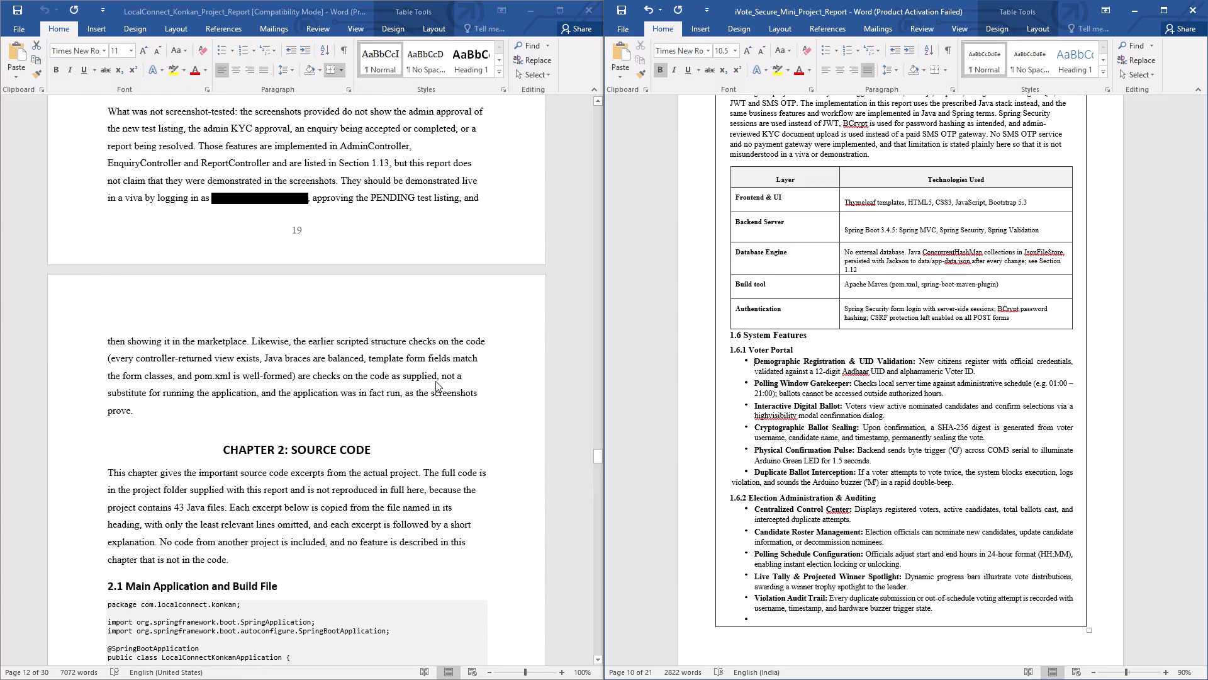
scroll(435, 381, "down", 1)
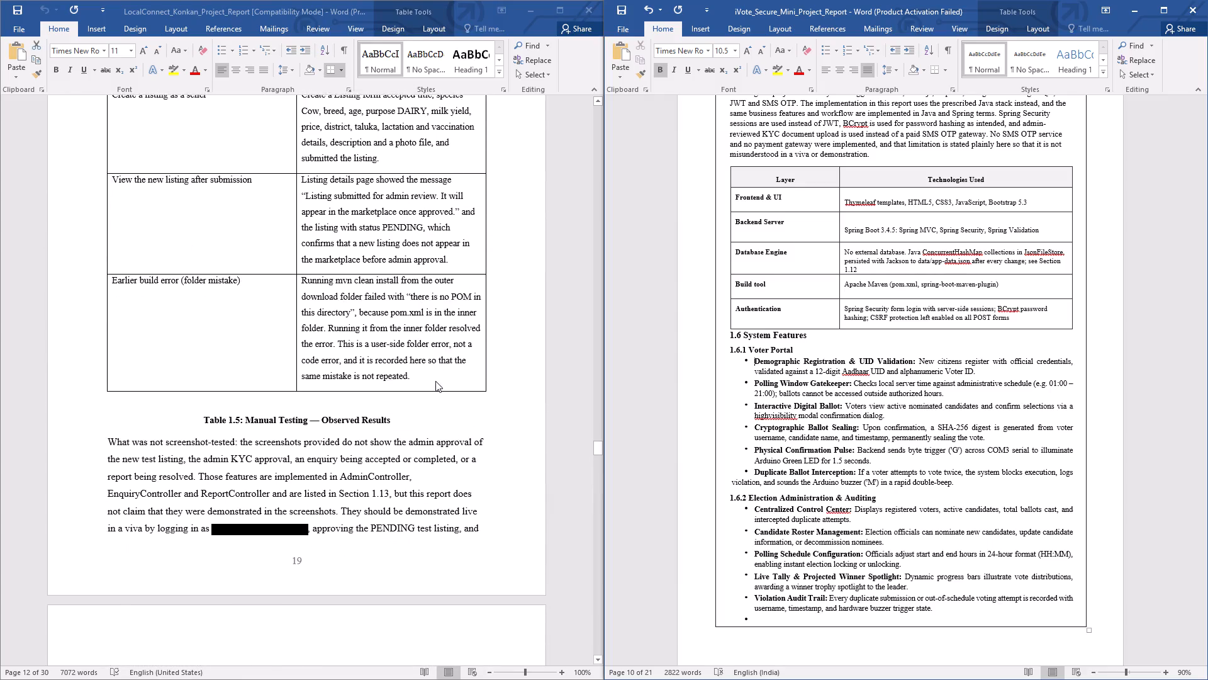
Examine LocalConnect's Chapter 2 source code excerpts and the Chapter 3 screenshots up to the Create a Listing page for feature descriptions.
scroll(435, 381, "down", 2)
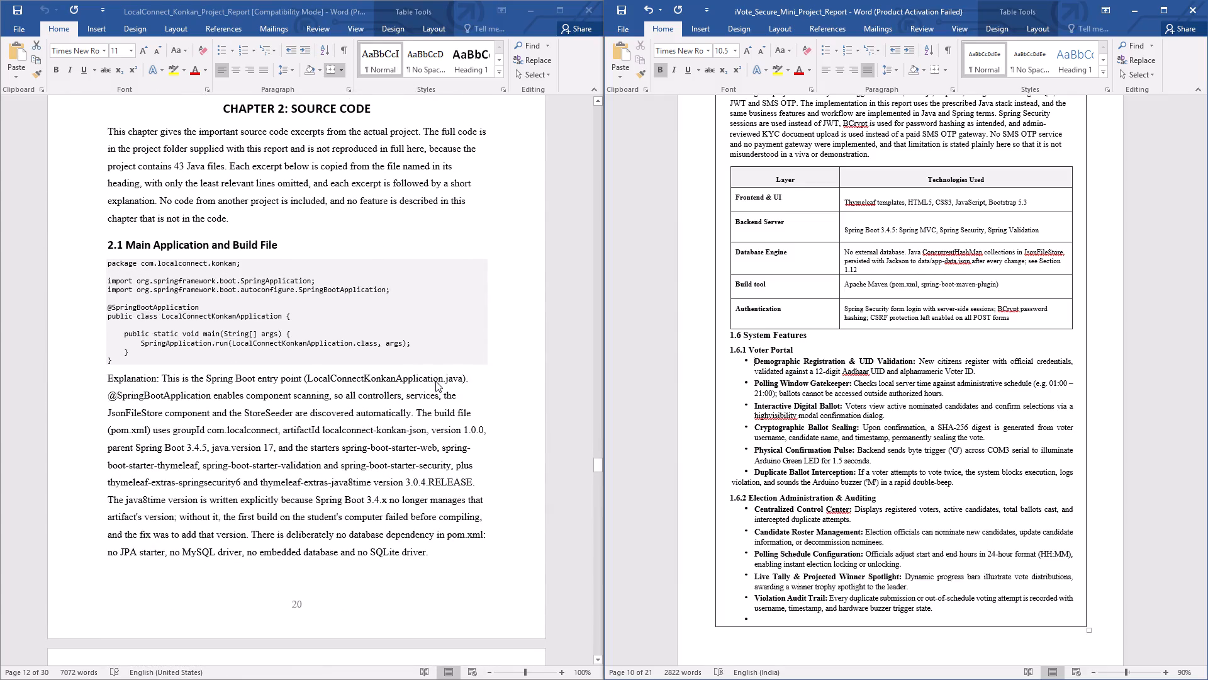
scroll(435, 381, "down", 2)
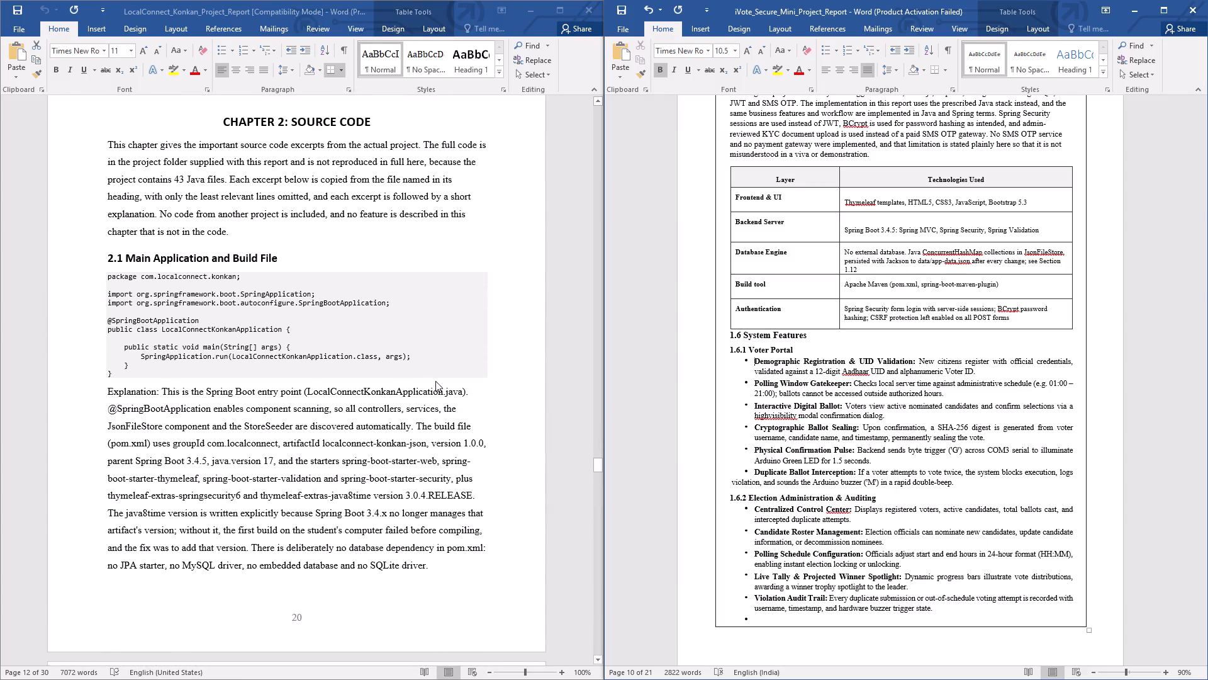
scroll(435, 381, "down", 2)
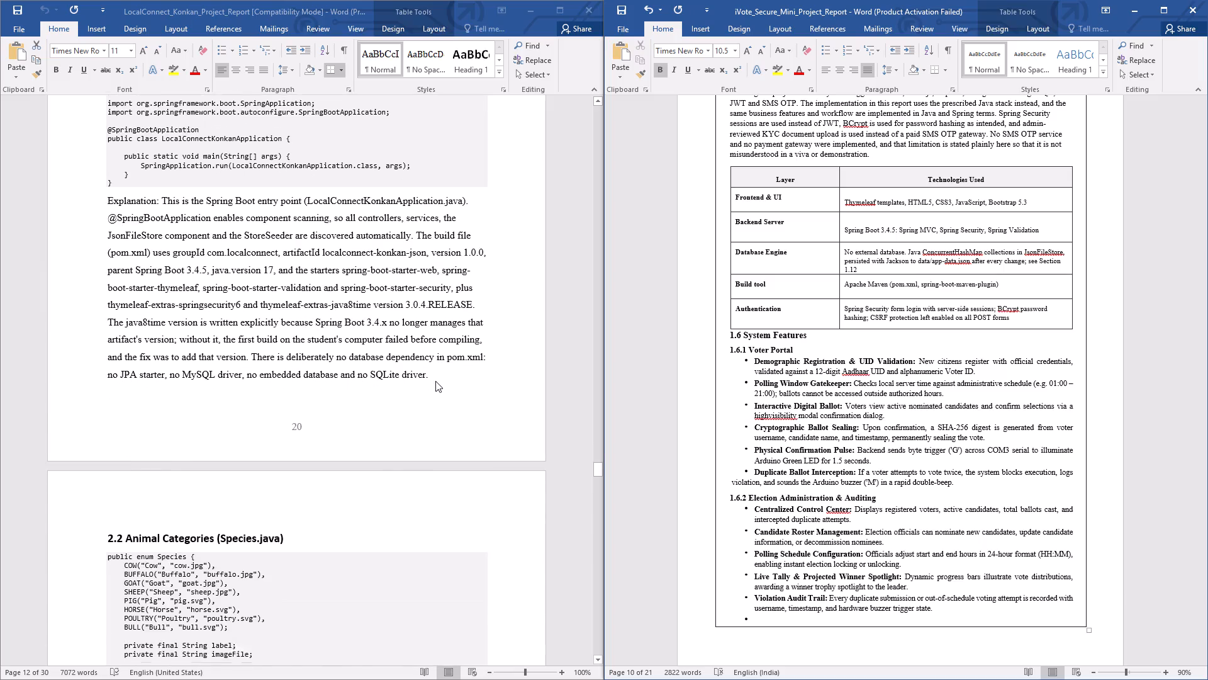
scroll(435, 381, "down", 1)
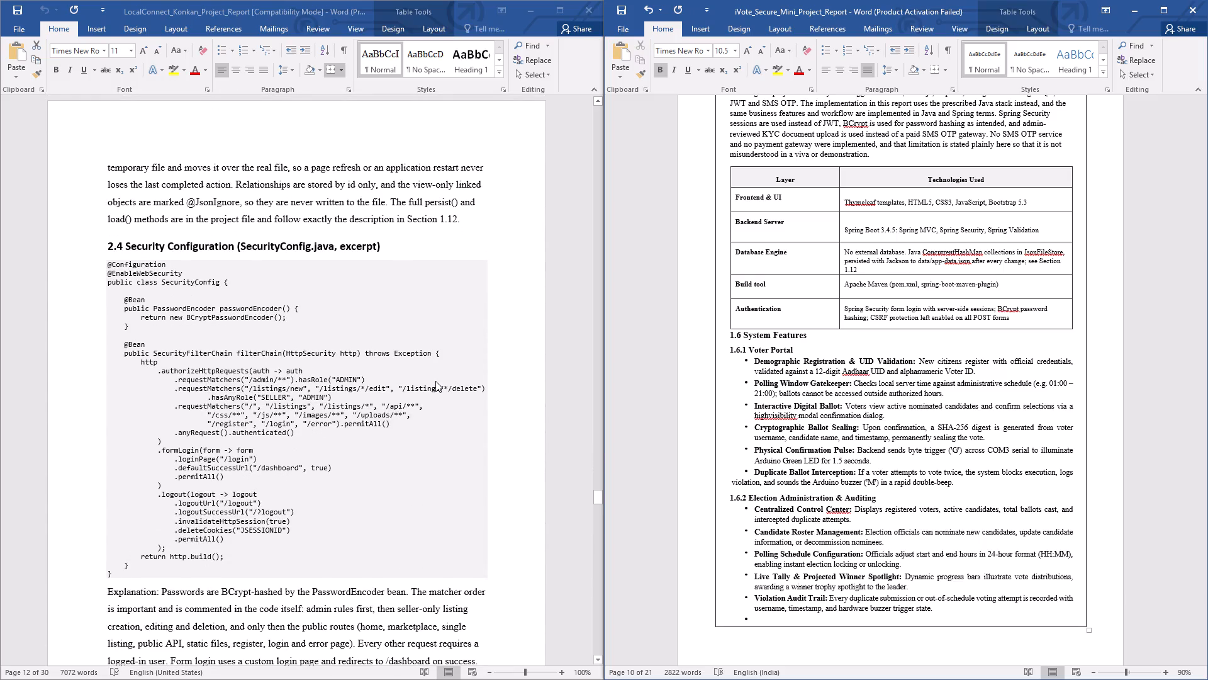
scroll(436, 379, "down", 2)
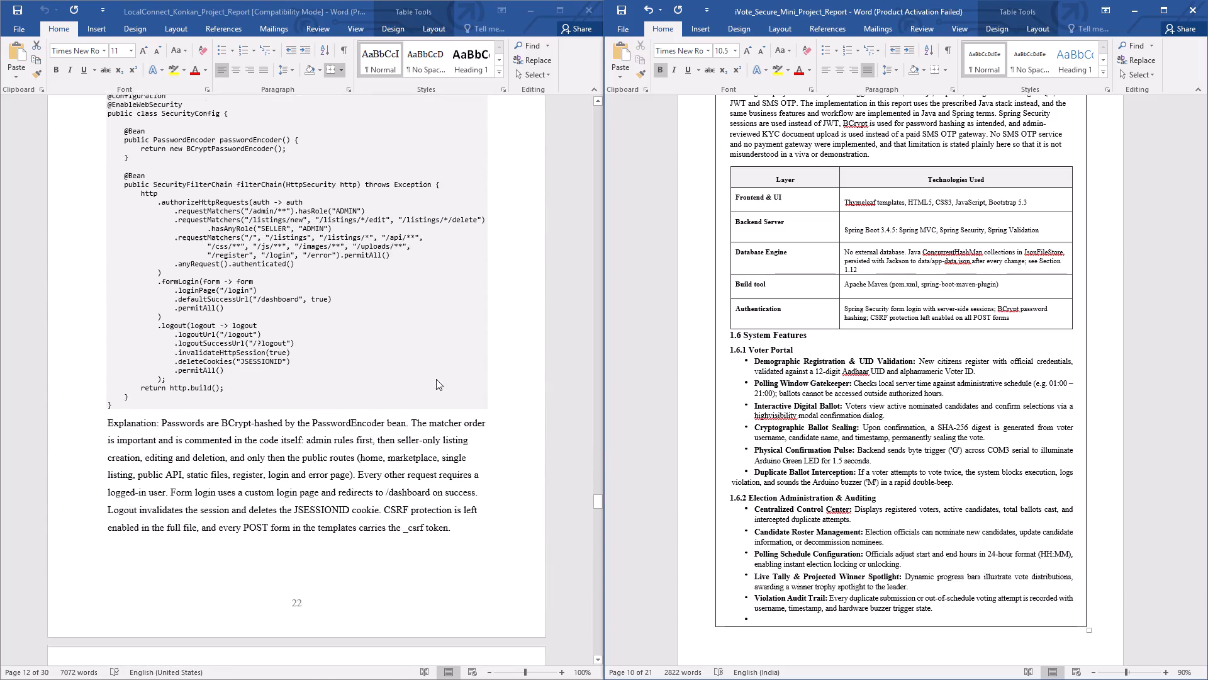
scroll(436, 379, "down", 3)
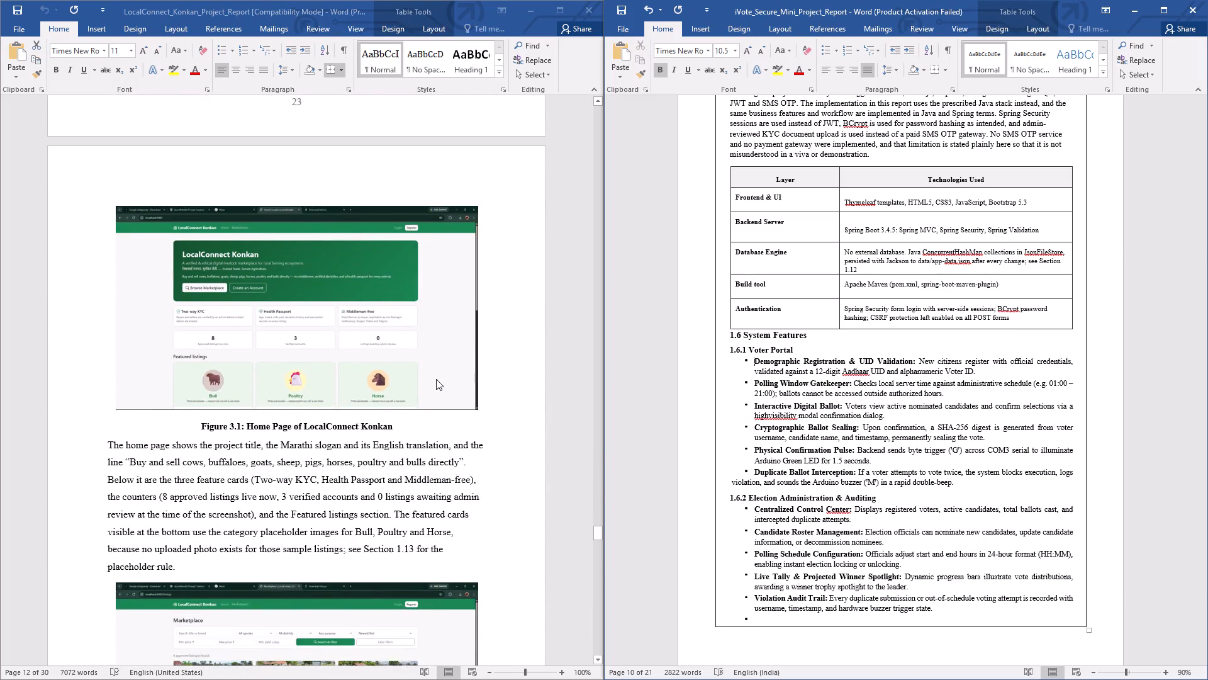
scroll(436, 379, "down", 8)
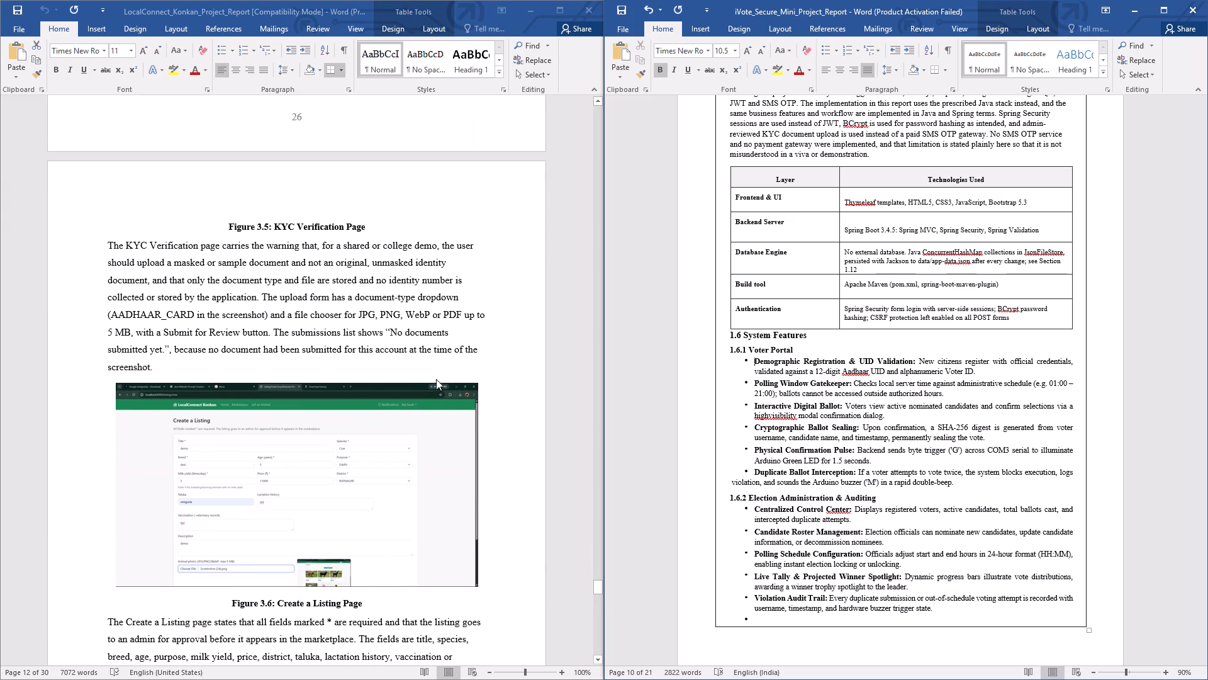
Return to iVote's Demographic Registration bullet and review LocalConnect from the Create a Listing page to the References for matching content.
left_click(825, 358)
double_click(825, 358)
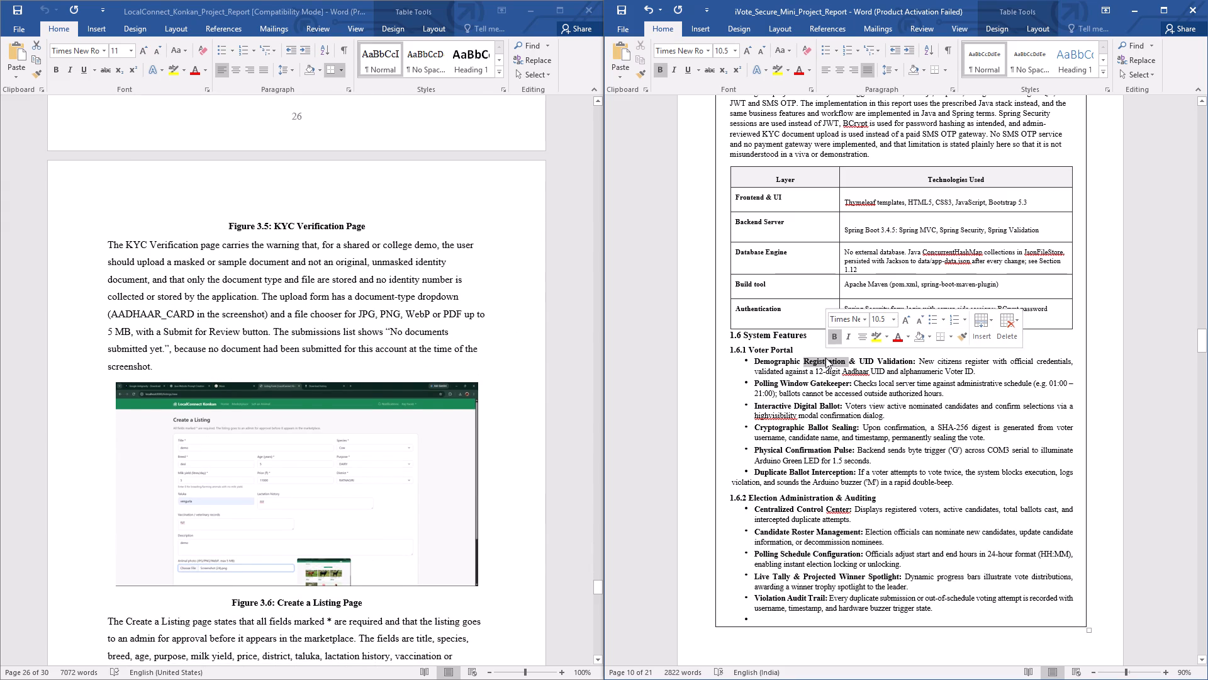
left_click(825, 358)
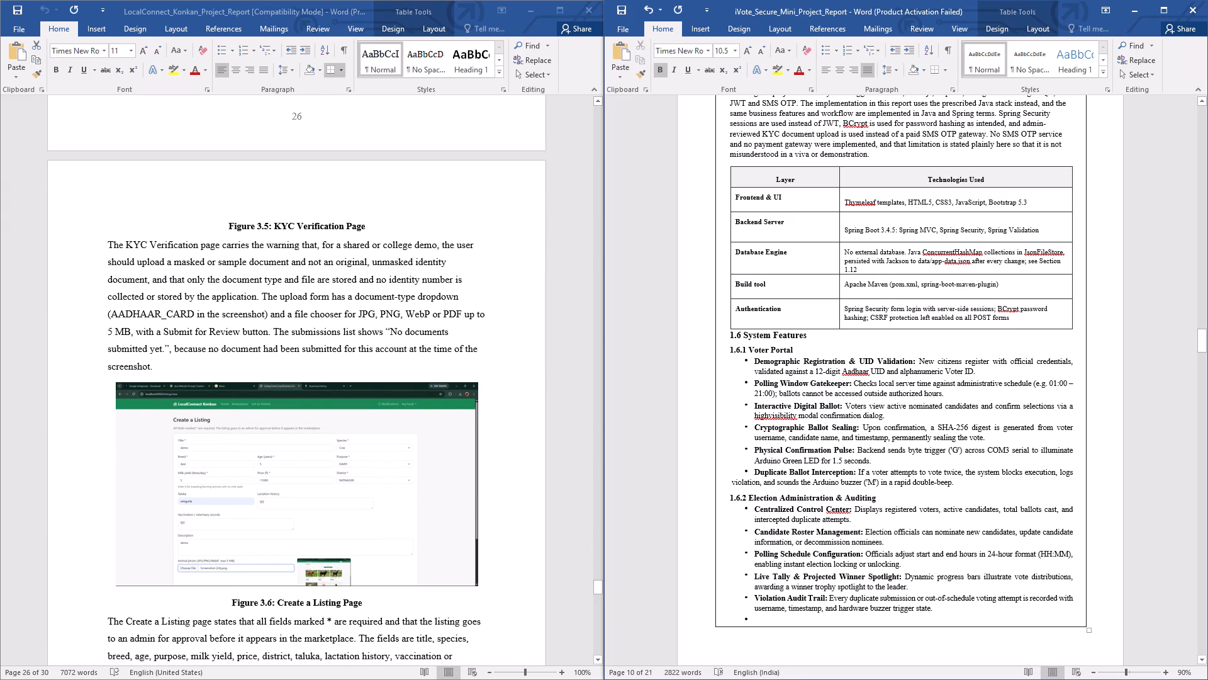
scroll(414, 353, "down", 1)
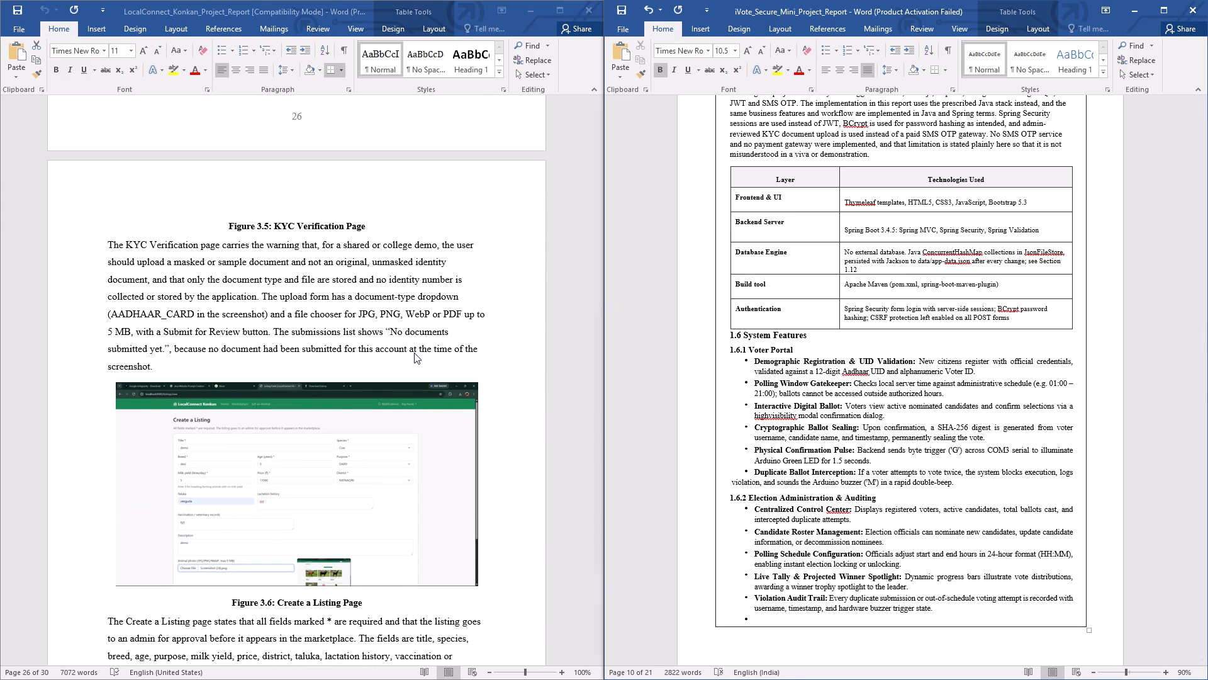
scroll(414, 353, "down", 2)
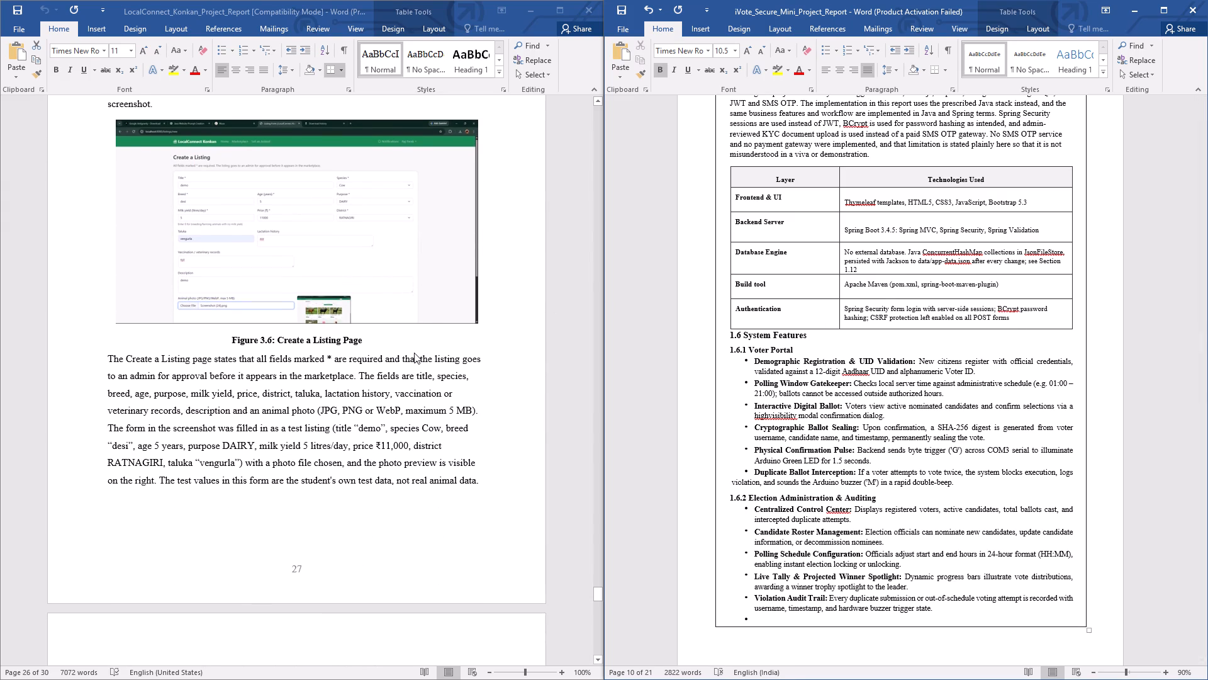
scroll(414, 353, "down", 1)
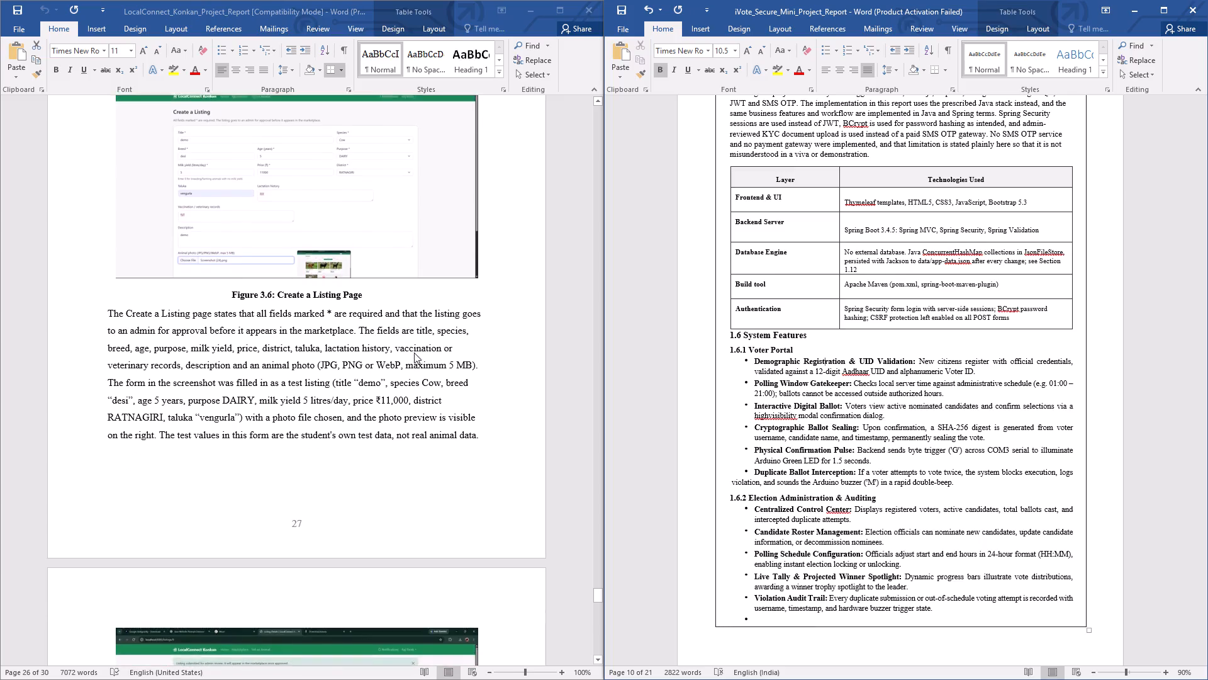
scroll(414, 353, "down", 14)
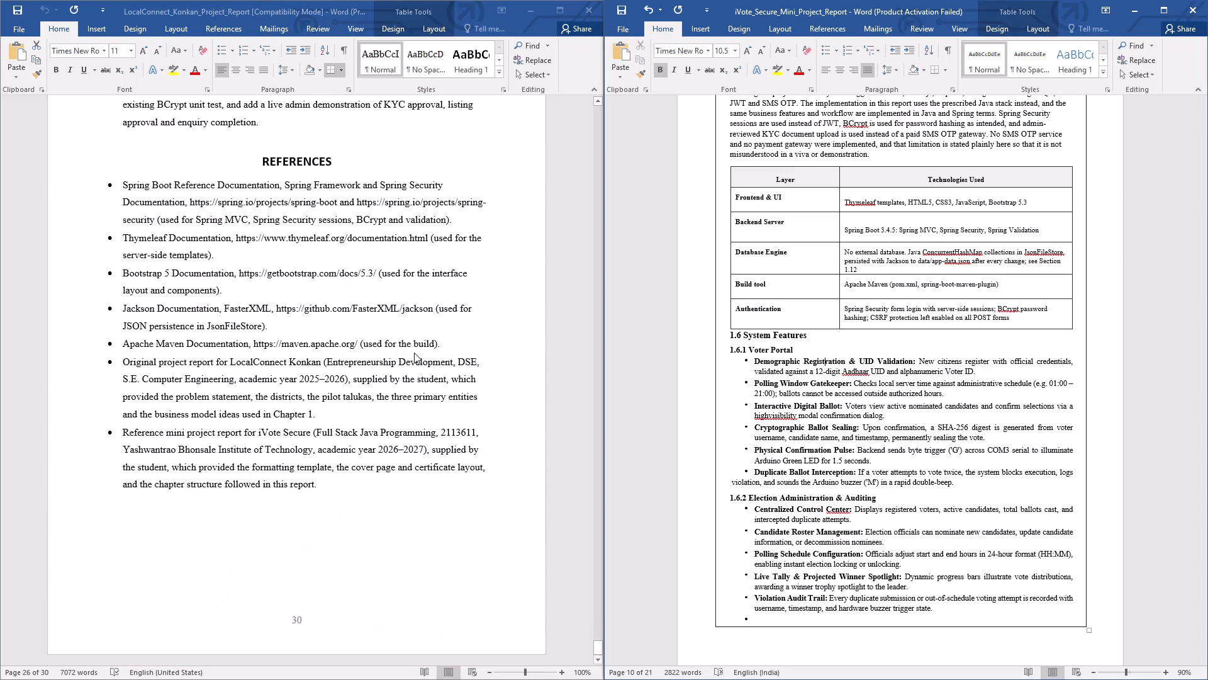
Go back through LocalConnect to the Abstract and Chapter 1, and examine 1.1 Overview through 1.4 Scope of the Project for feature content.
scroll(414, 353, "up", 19)
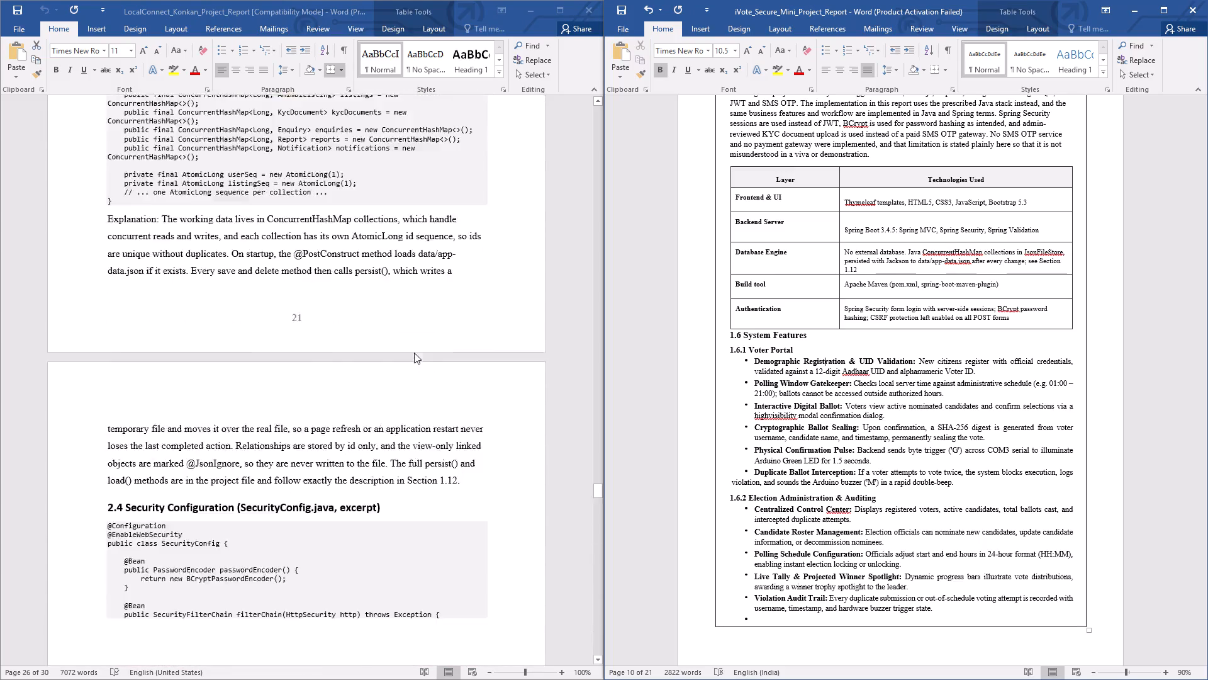
scroll(414, 353, "up", 17)
scroll(414, 353, "down", 4)
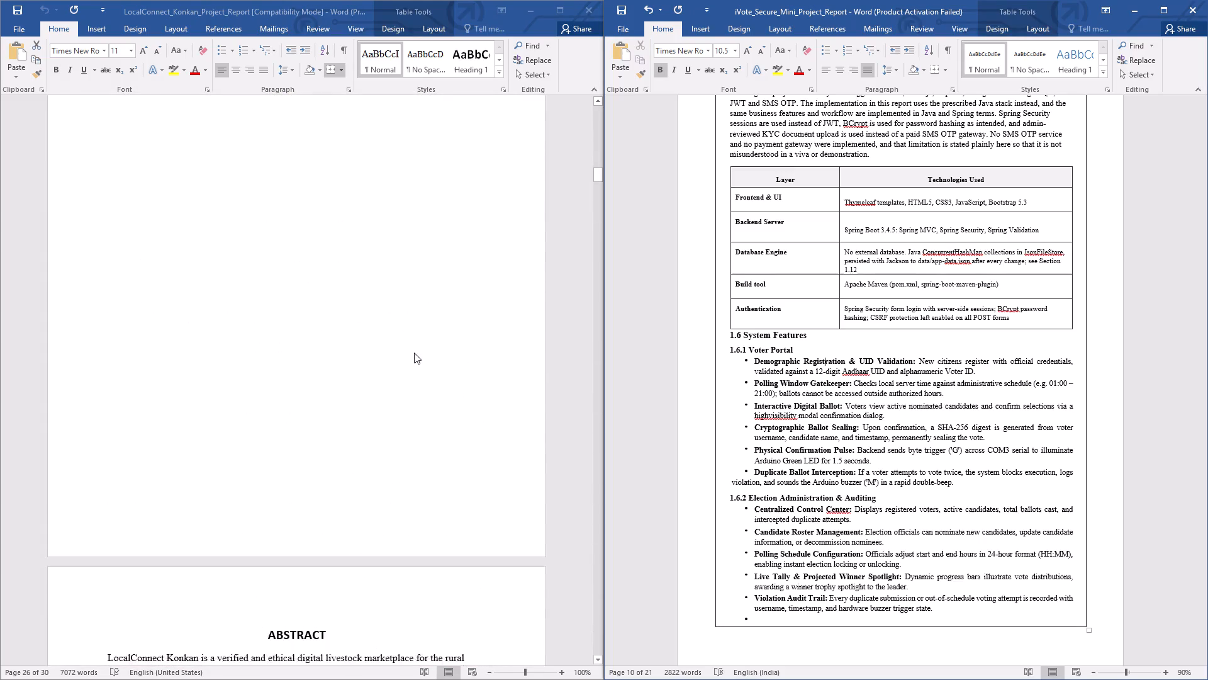
scroll(414, 353, "down", 3)
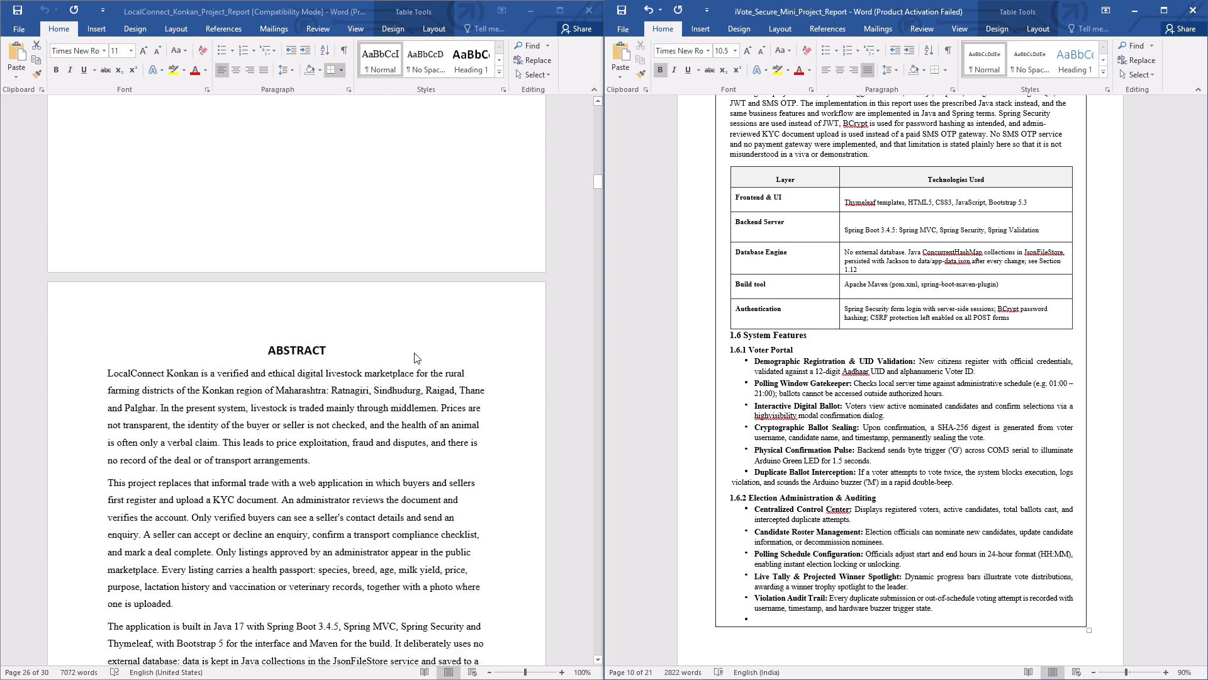
scroll(414, 353, "down", 7)
scroll(414, 353, "up", 1)
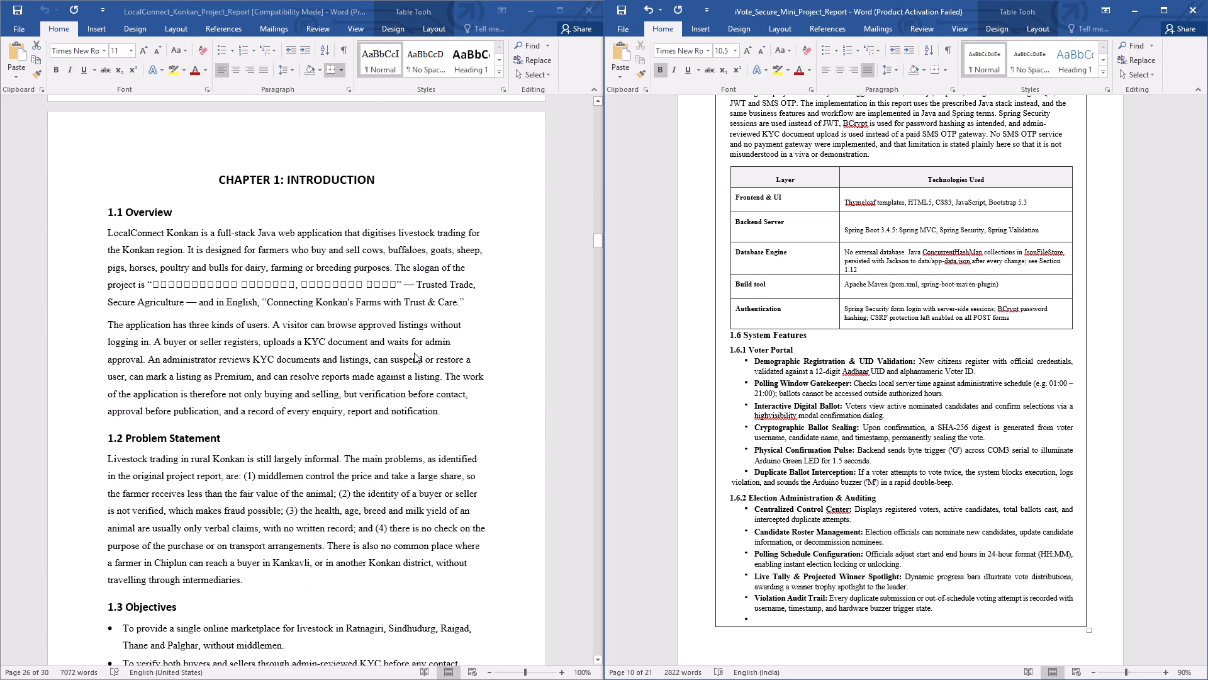
scroll(414, 353, "up", 1)
scroll(414, 353, "down", 4)
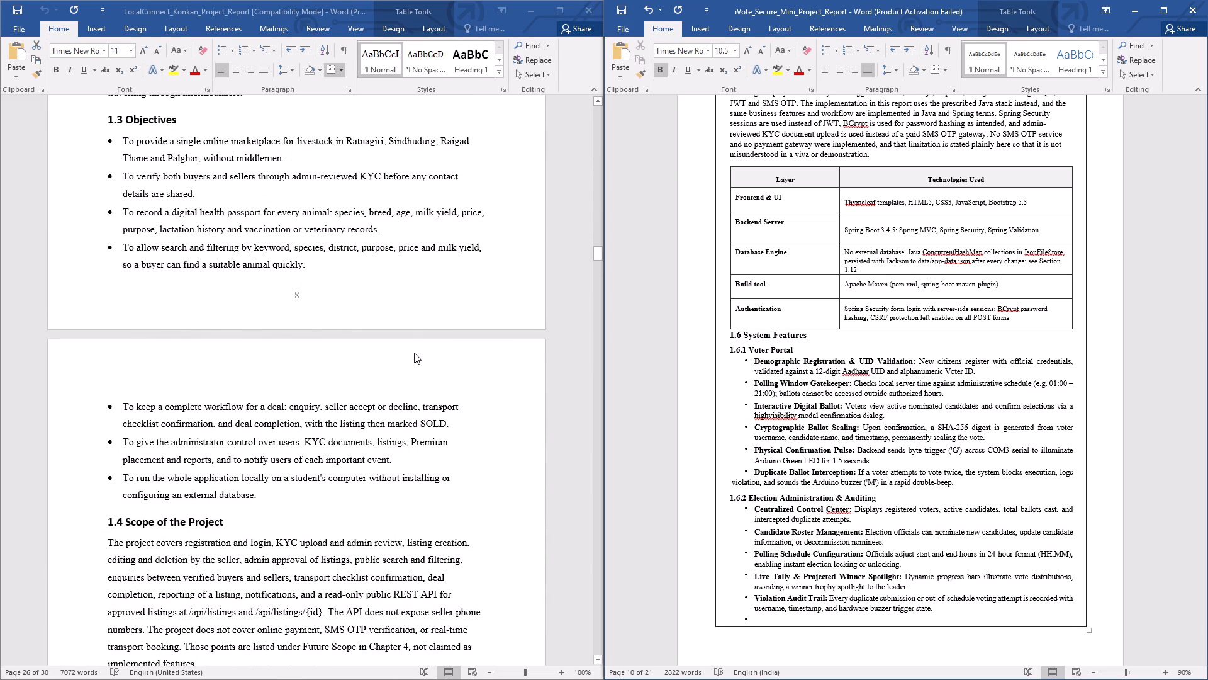
scroll(414, 353, "down", 2)
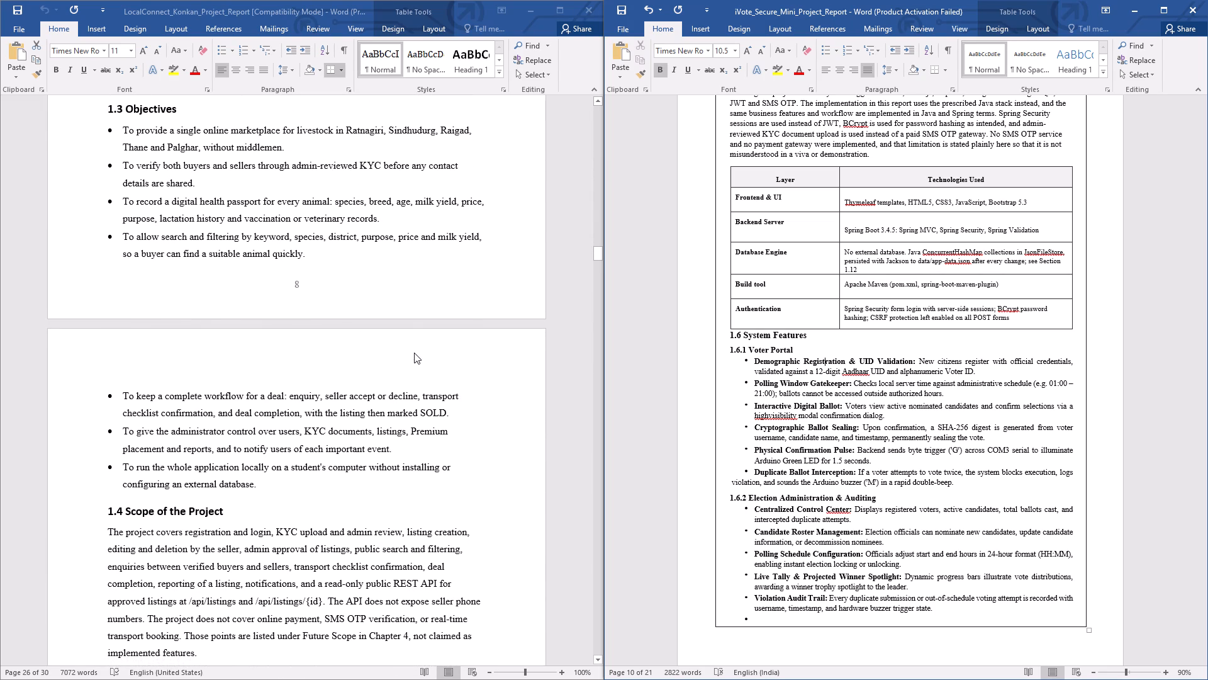
scroll(414, 353, "down", 3)
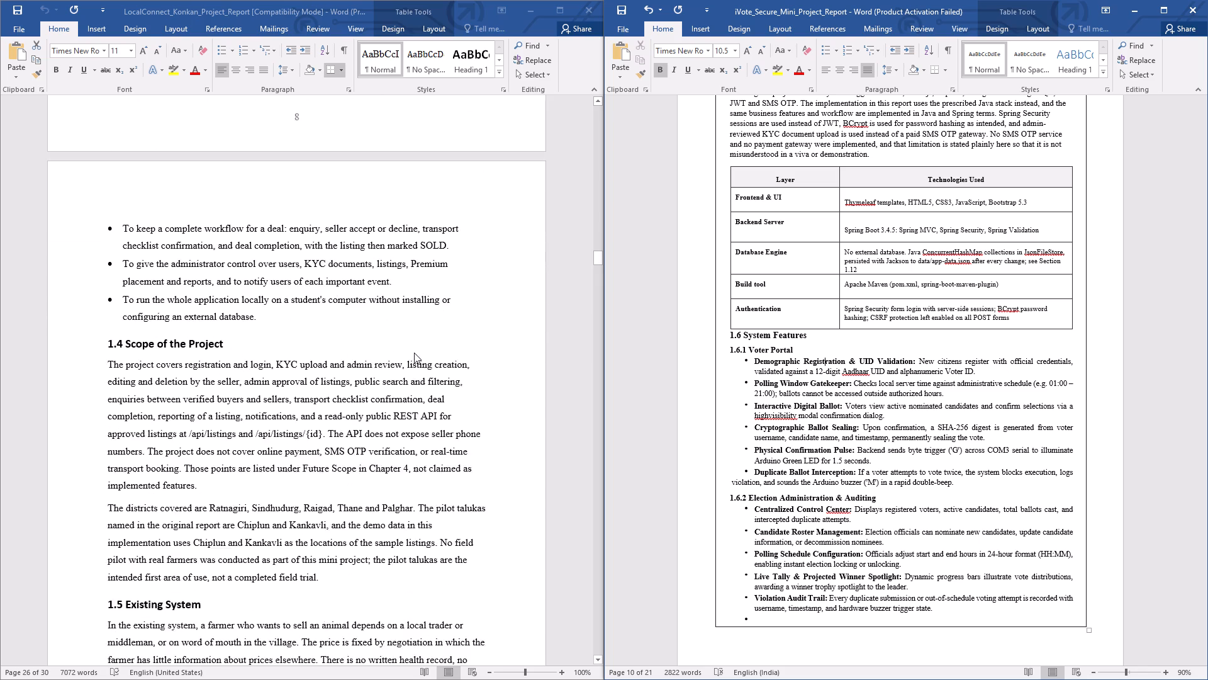
Review LocalConnect from 1.4 Scope of the Project to 1.11 Use Case Diagram for content suited to iVote's section 1.6.
scroll(414, 353, "down", 5)
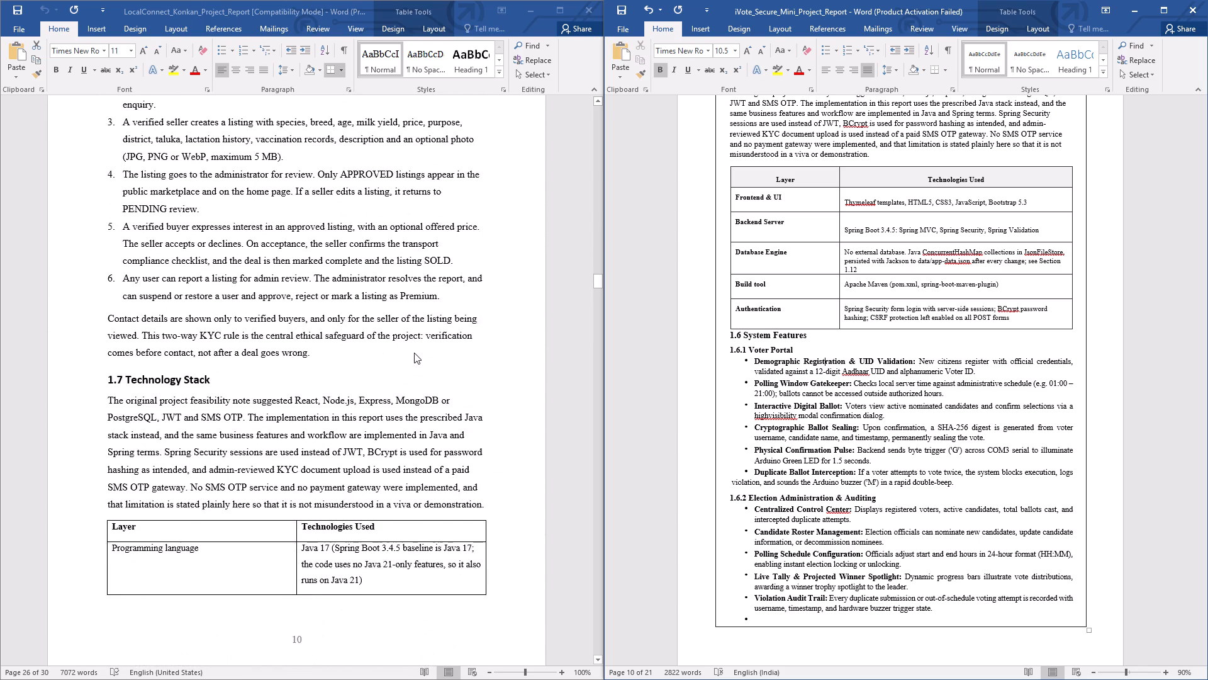
scroll(414, 353, "down", 3)
scroll(414, 353, "right", 1)
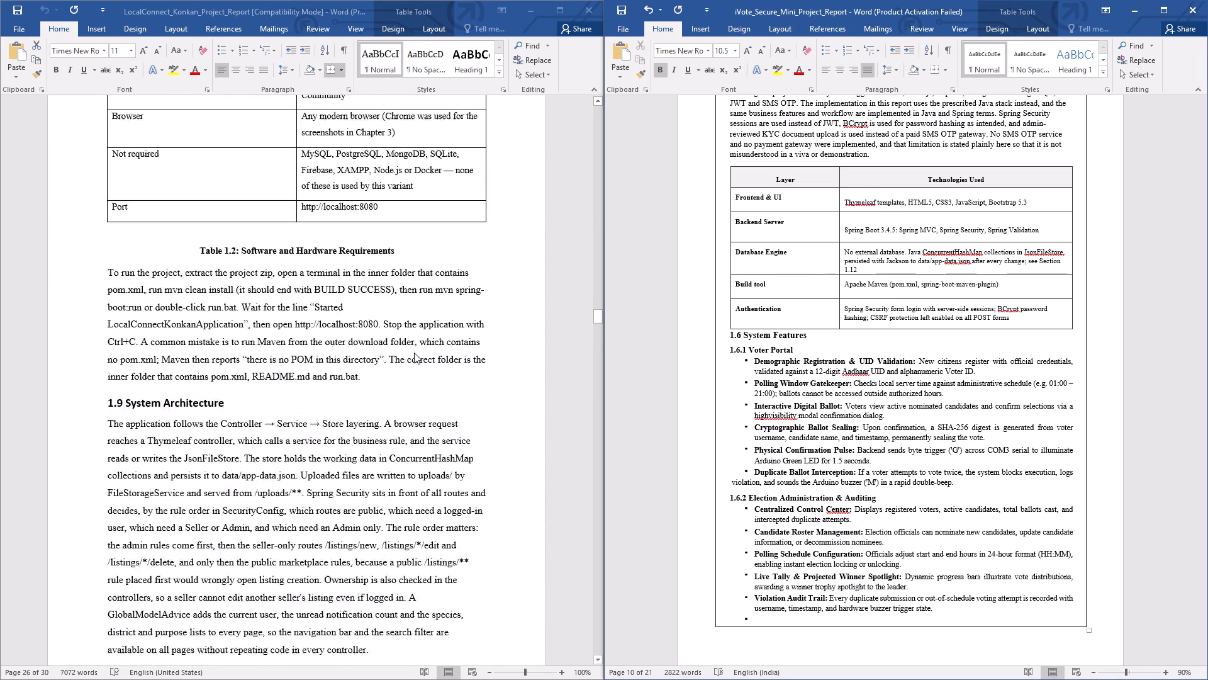
scroll(414, 353, "right", 1)
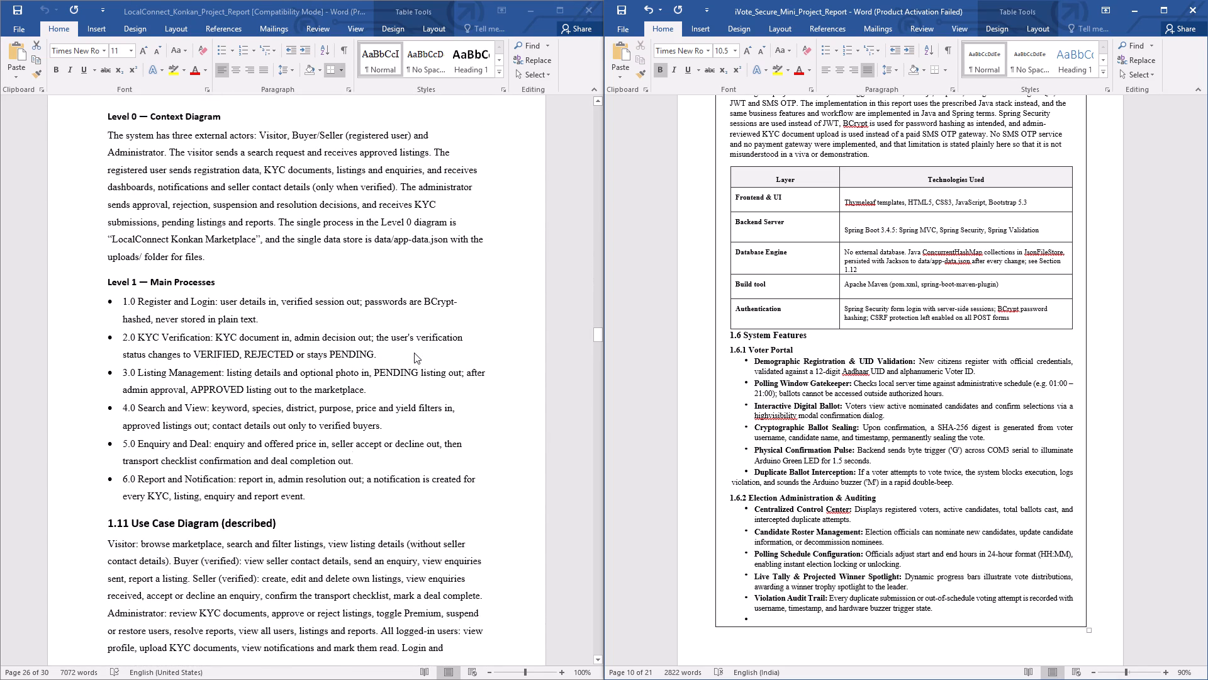
scroll(414, 353, "right", 1)
scroll(414, 353, "up", 3)
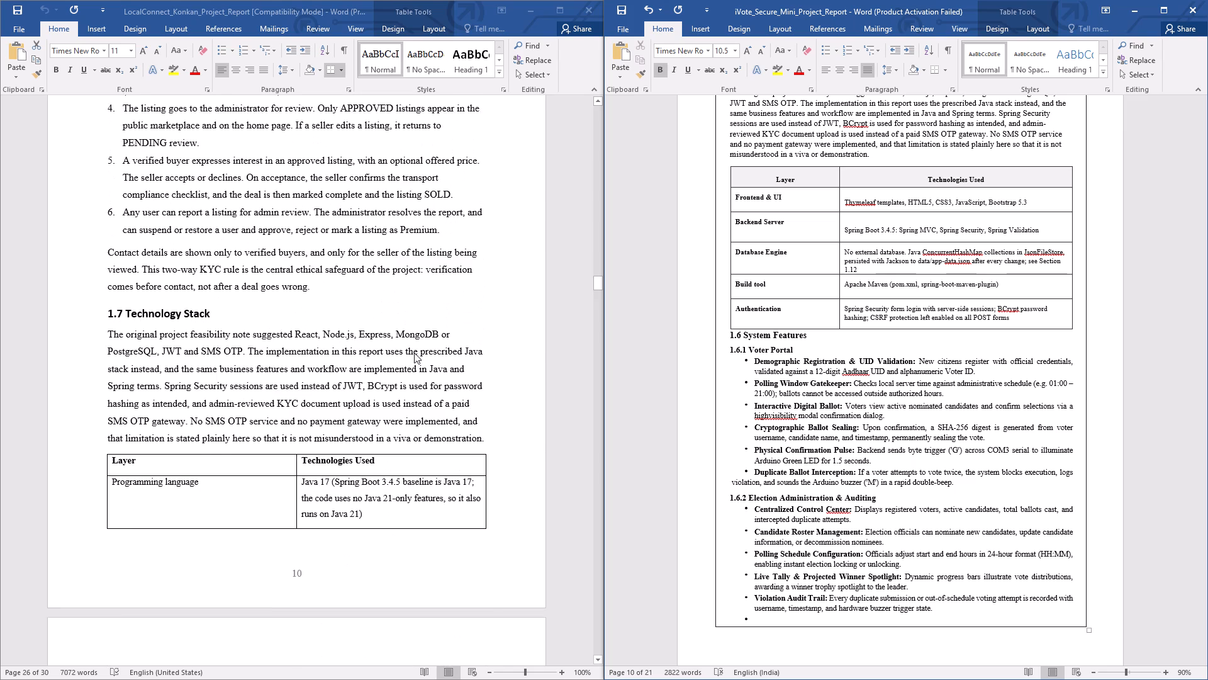
scroll(414, 353, "down", 1)
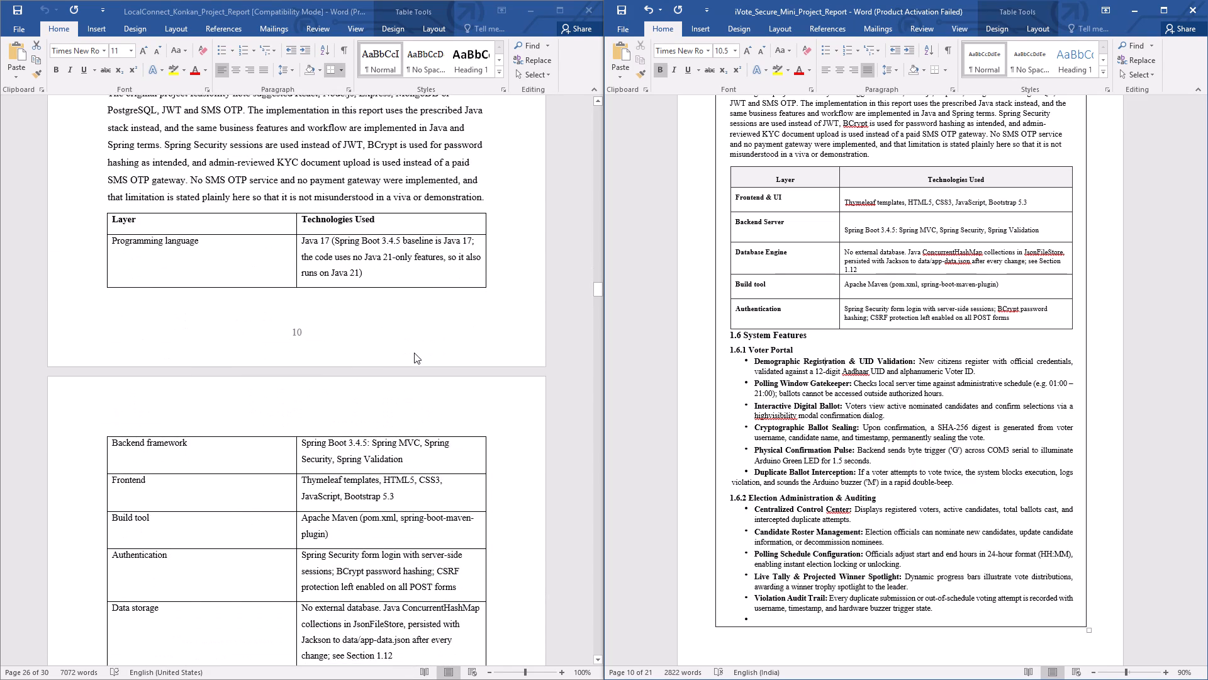
scroll(414, 353, "down", 4)
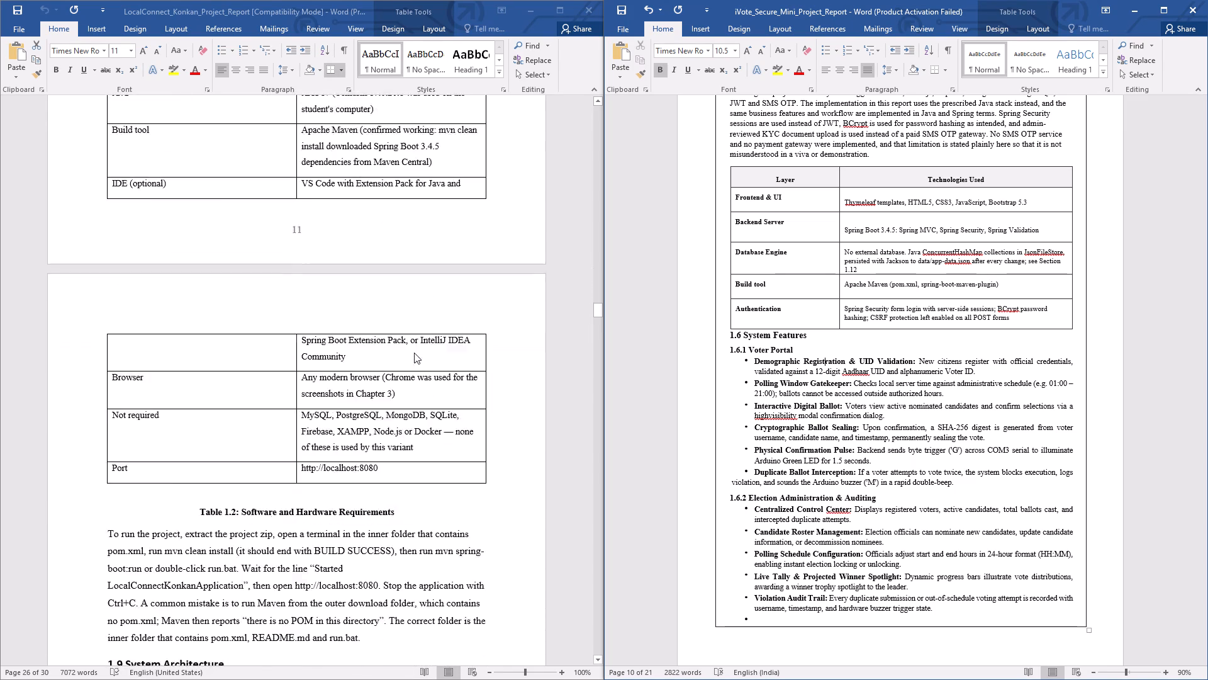
scroll(414, 353, "down", 4)
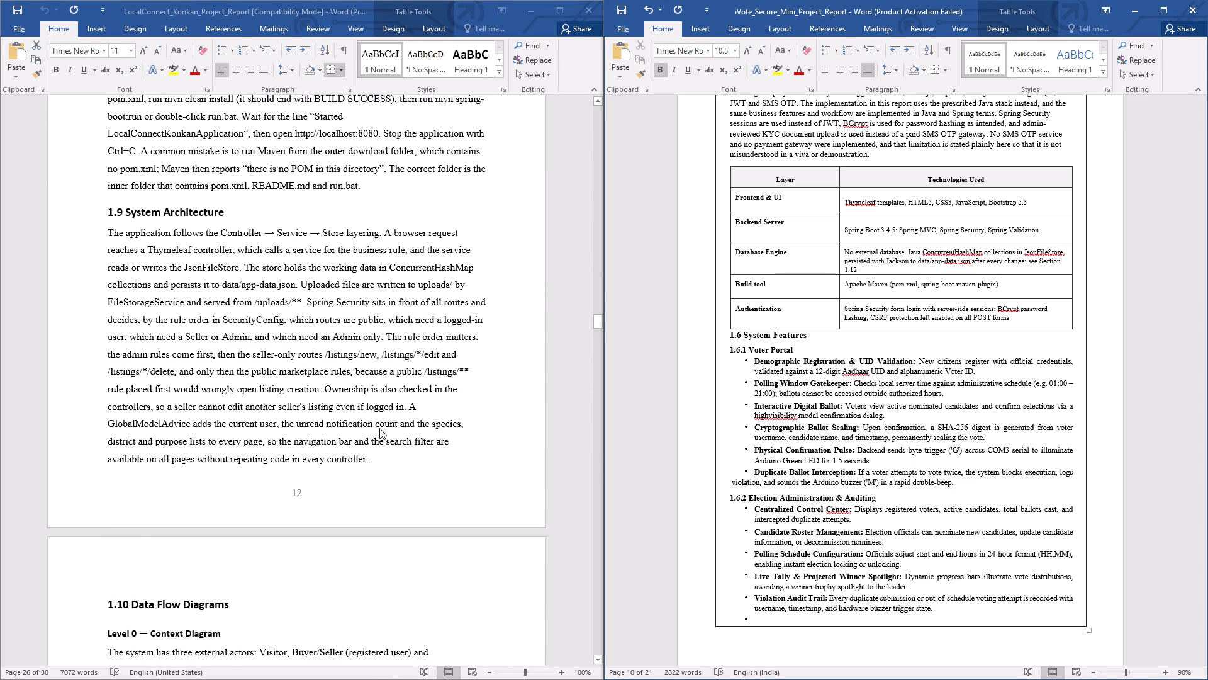
Copy the full body paragraph of LocalConnect's 1.9 System Architecture section.
left_click_drag(372, 461, 120, 257)
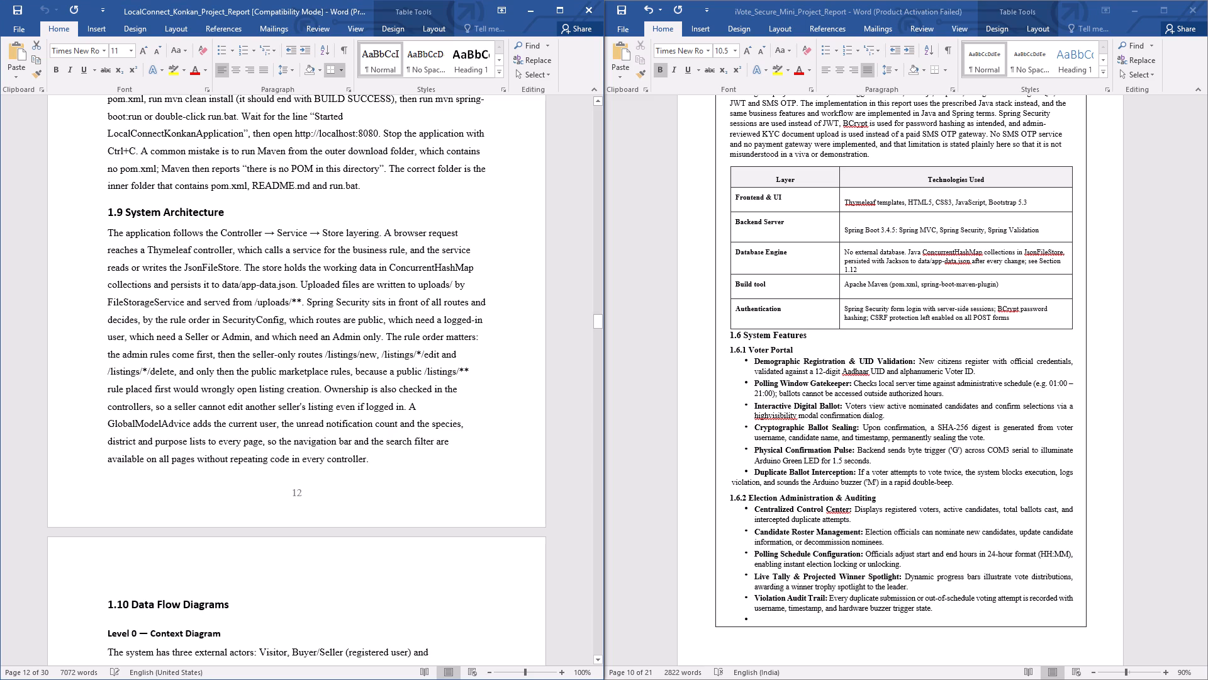
left_click_drag(120, 257, 101, 232)
left_click_drag(101, 232, 367, 469)
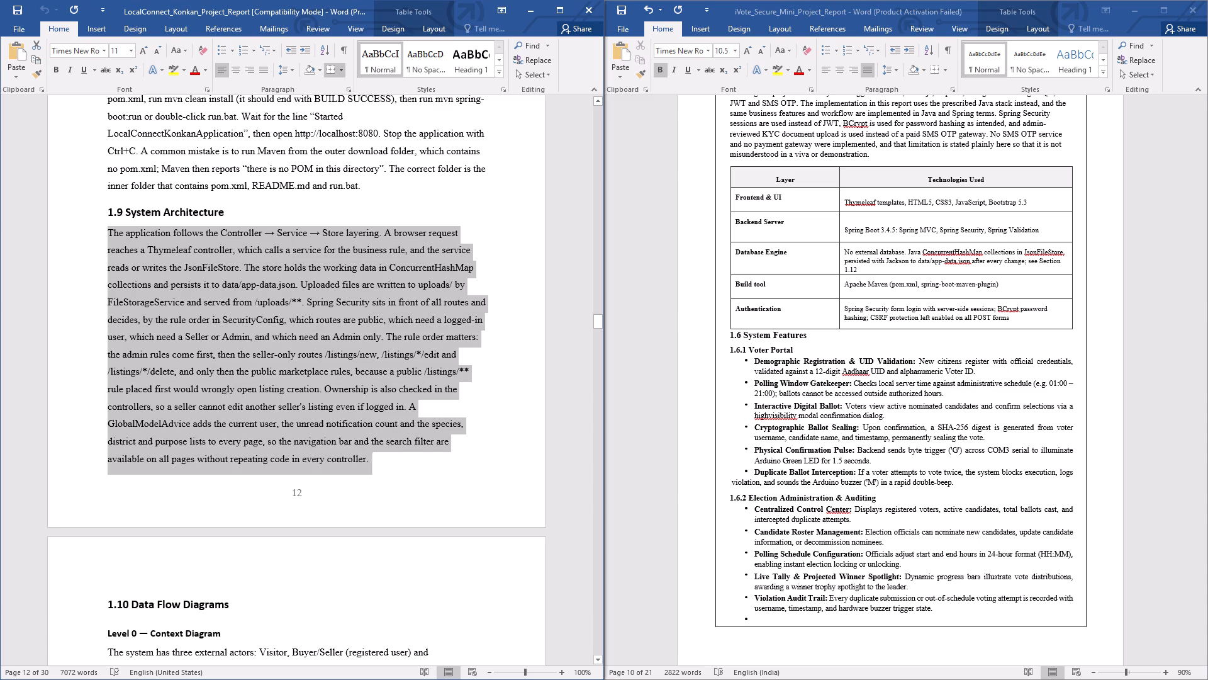
left_click_drag(367, 469, 367, 470)
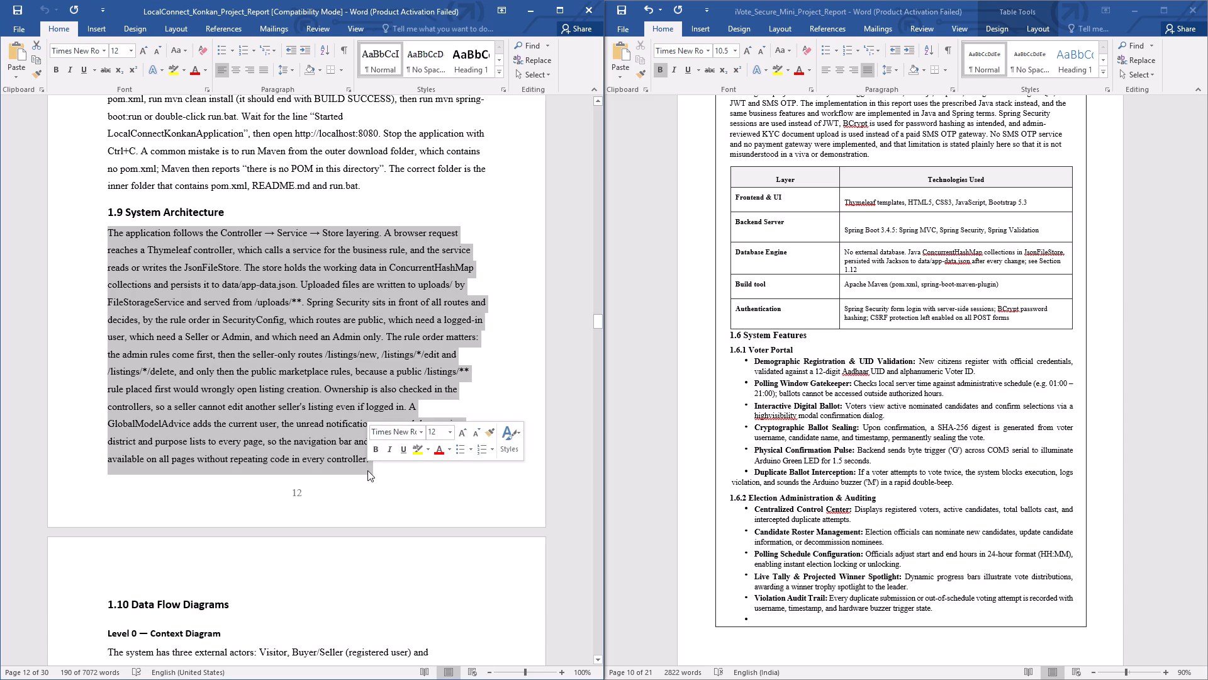
key("ctrl+c")
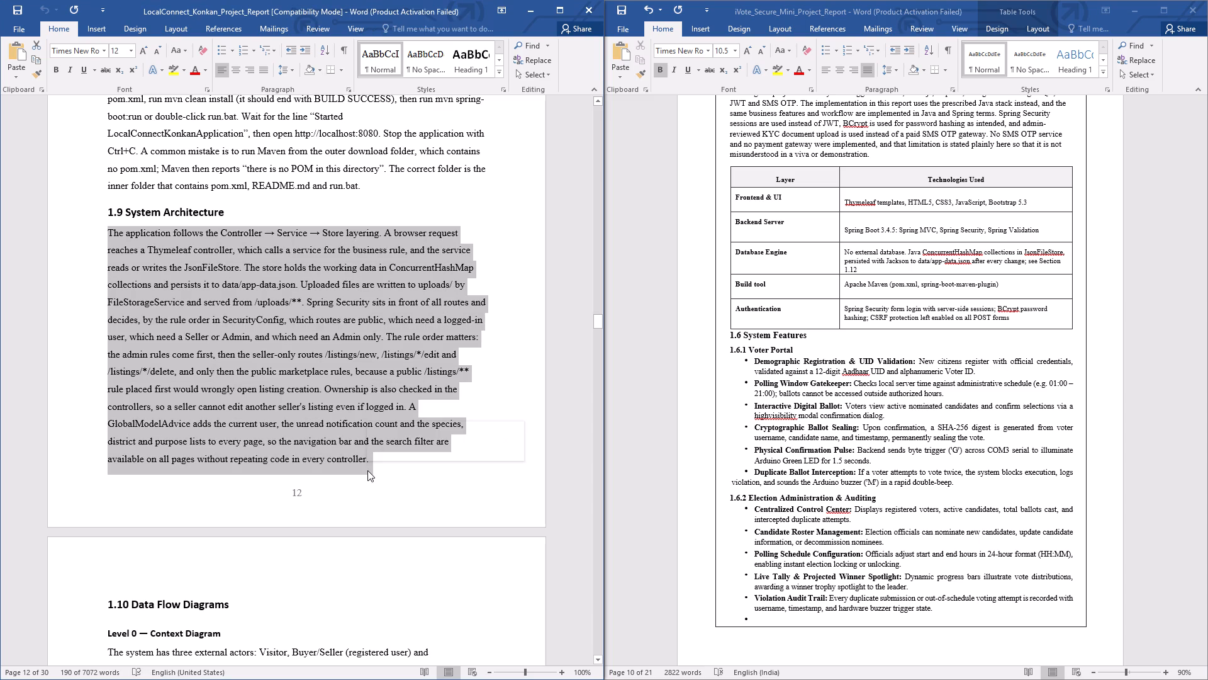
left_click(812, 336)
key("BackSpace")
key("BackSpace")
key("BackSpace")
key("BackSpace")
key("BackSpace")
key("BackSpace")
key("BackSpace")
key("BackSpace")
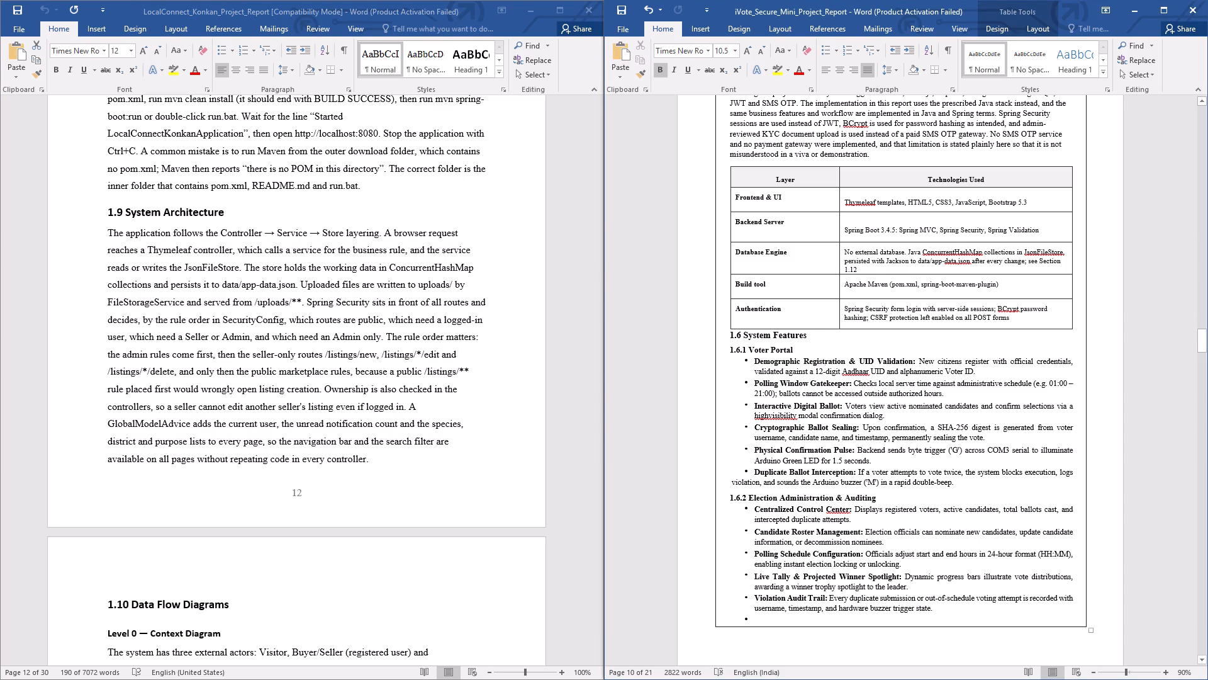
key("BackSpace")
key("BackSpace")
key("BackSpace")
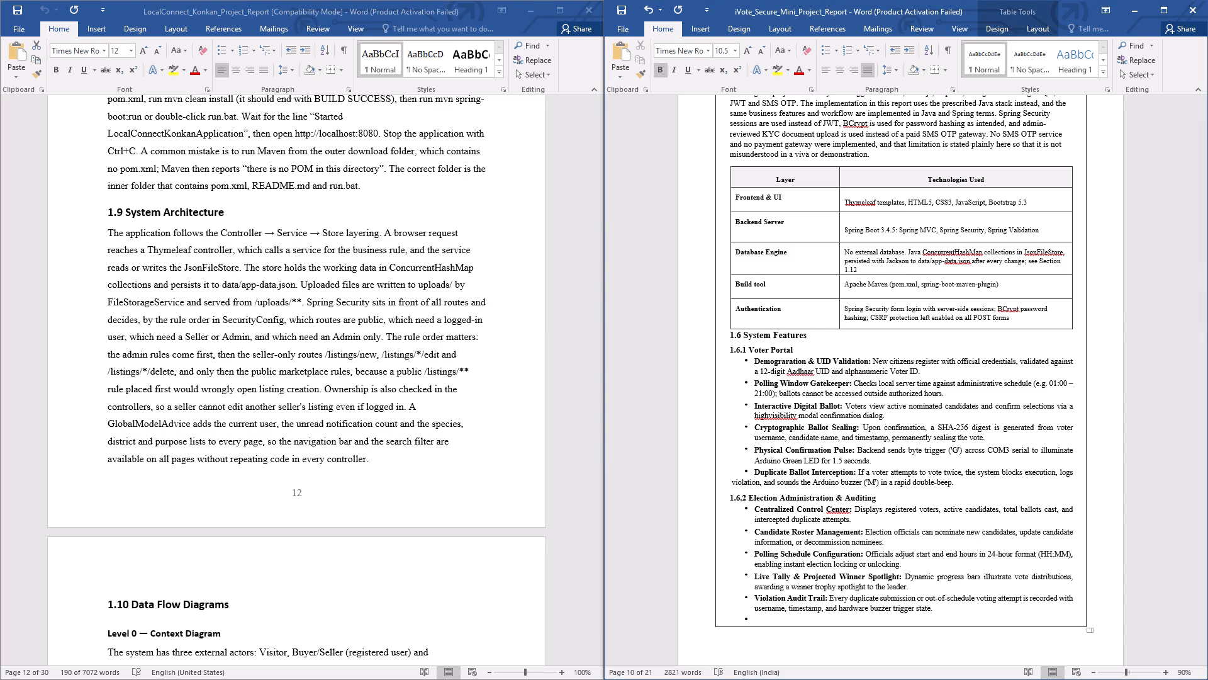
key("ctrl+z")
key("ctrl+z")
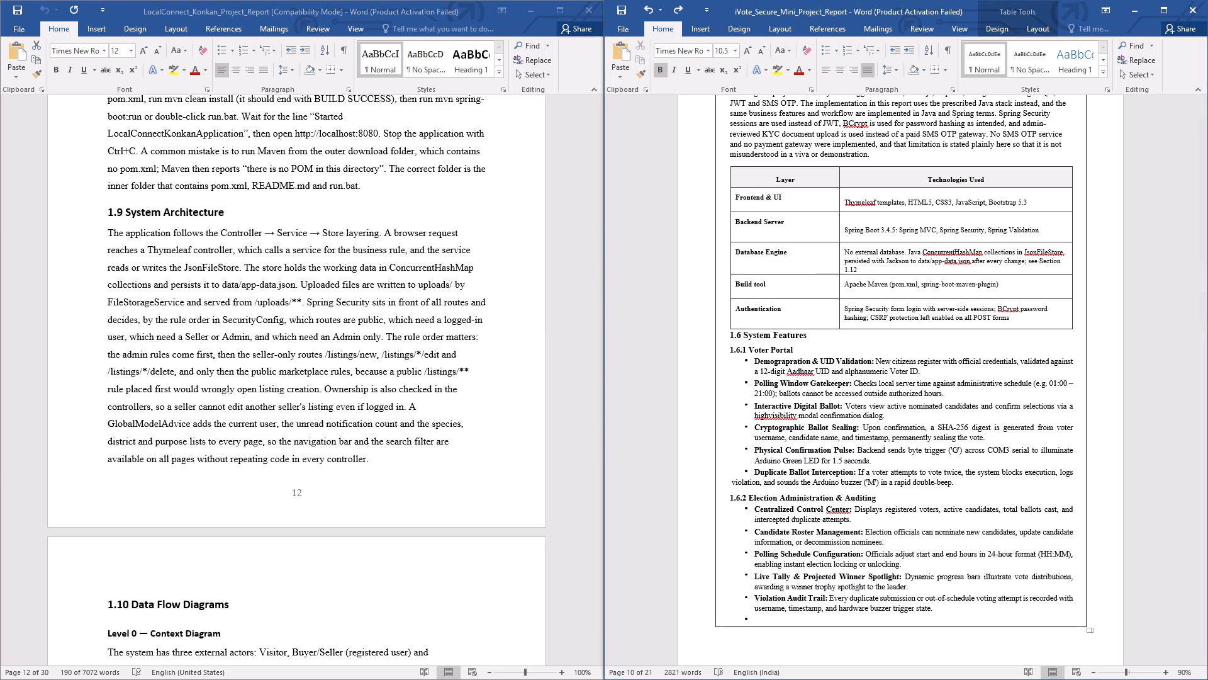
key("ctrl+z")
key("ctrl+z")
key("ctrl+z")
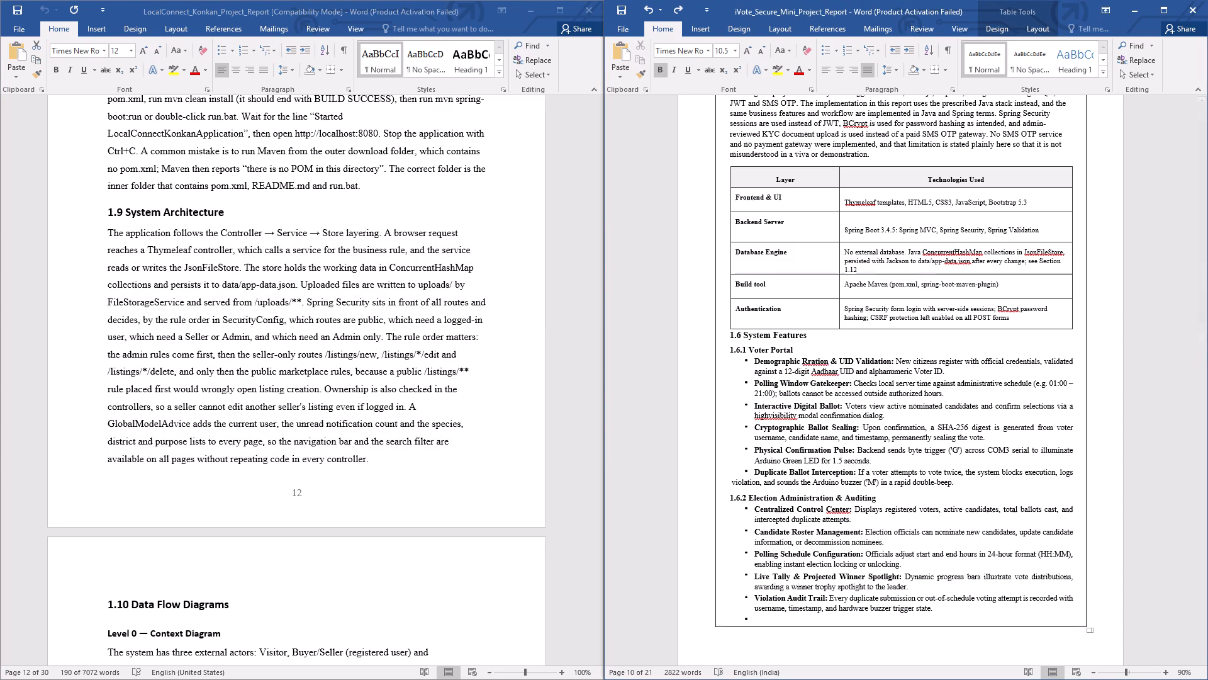
Change iVote's 1.6 System Features heading to read "1.6 System Architecture".
left_click(817, 338)
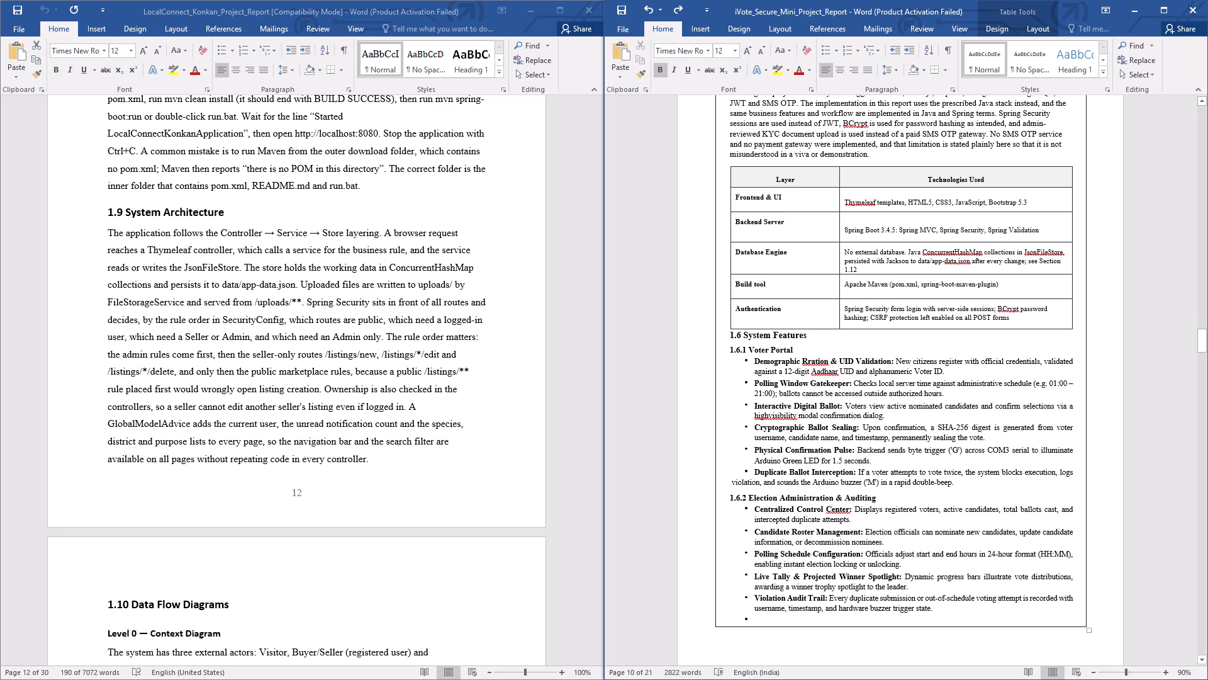
key("BackSpace")
key("BackSpace")
key("BackSpace")
key("BackSpace")
key("BackSpace")
key("BackSpace")
key("BackSpace")
key("BackSpace")
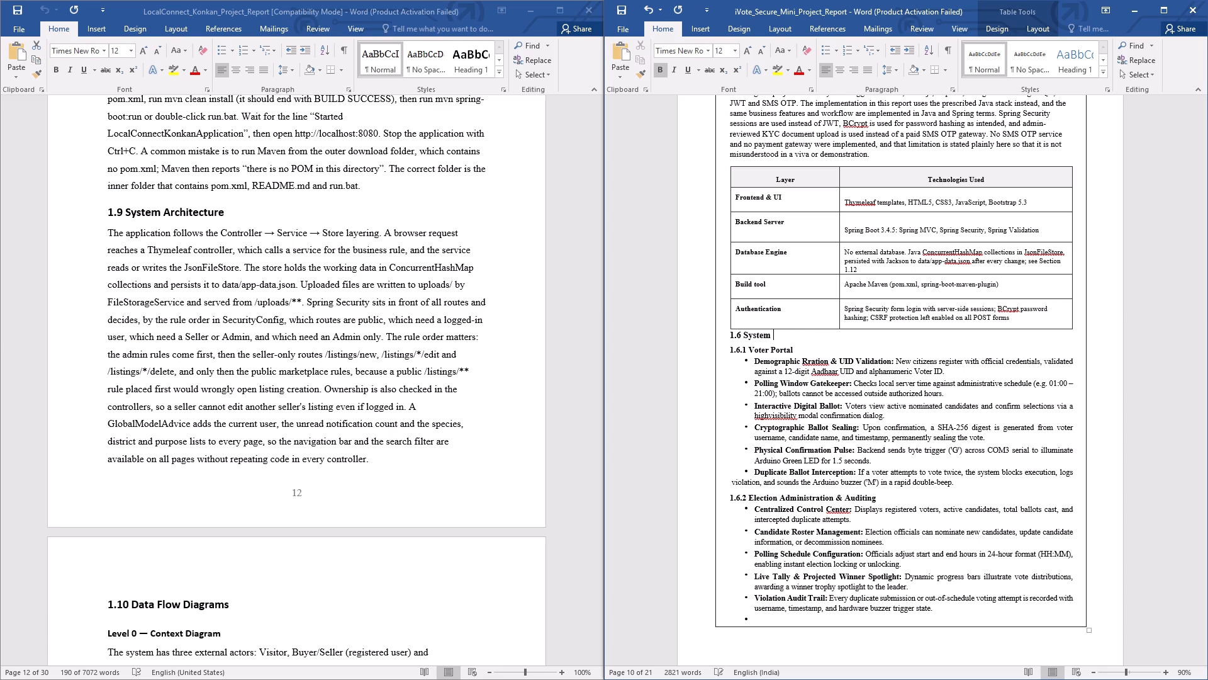
type("Arx")
key("BackSpace")
type("chitecture")
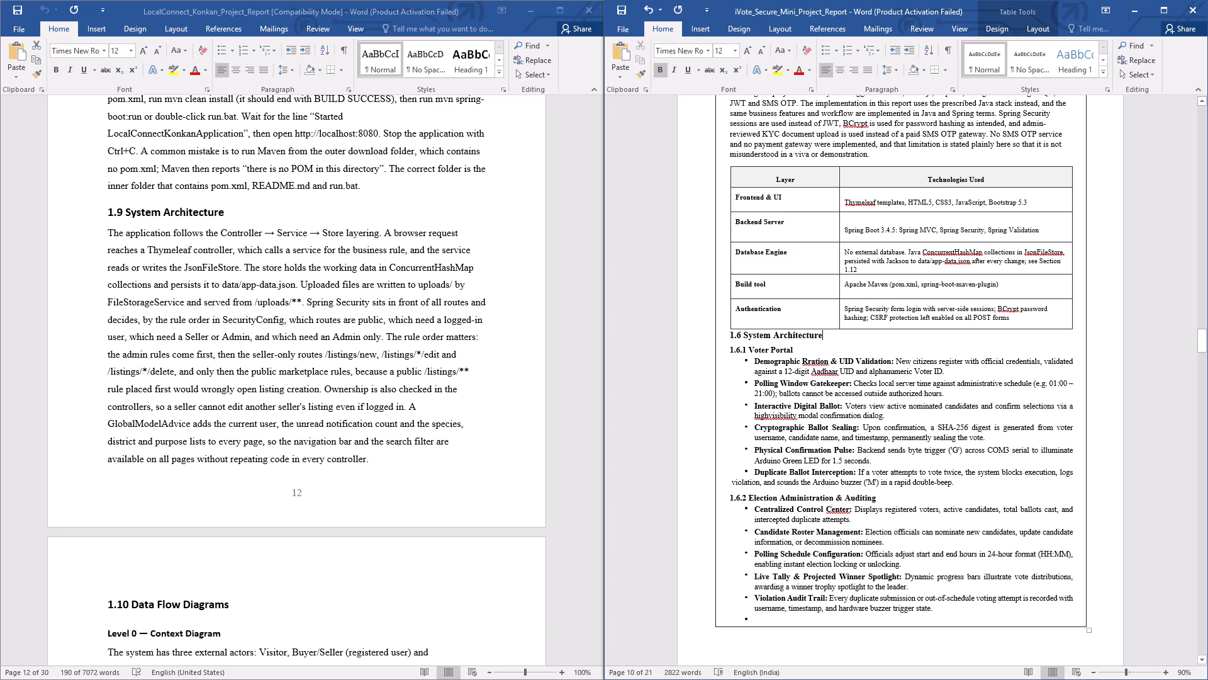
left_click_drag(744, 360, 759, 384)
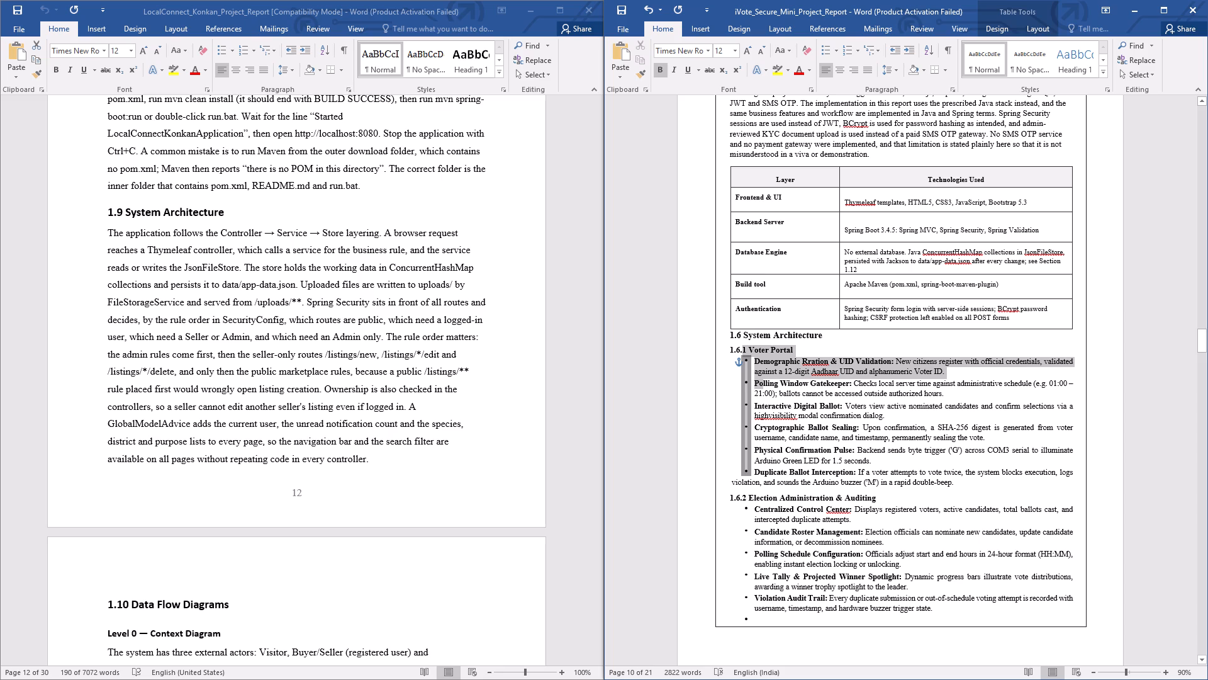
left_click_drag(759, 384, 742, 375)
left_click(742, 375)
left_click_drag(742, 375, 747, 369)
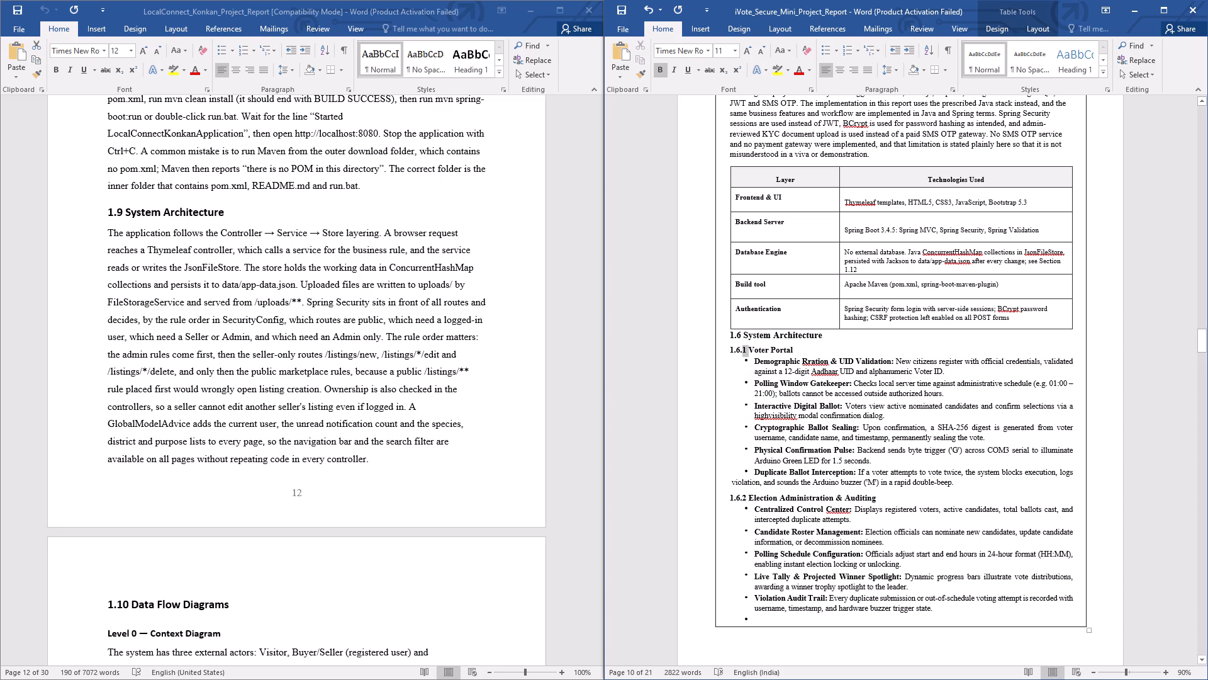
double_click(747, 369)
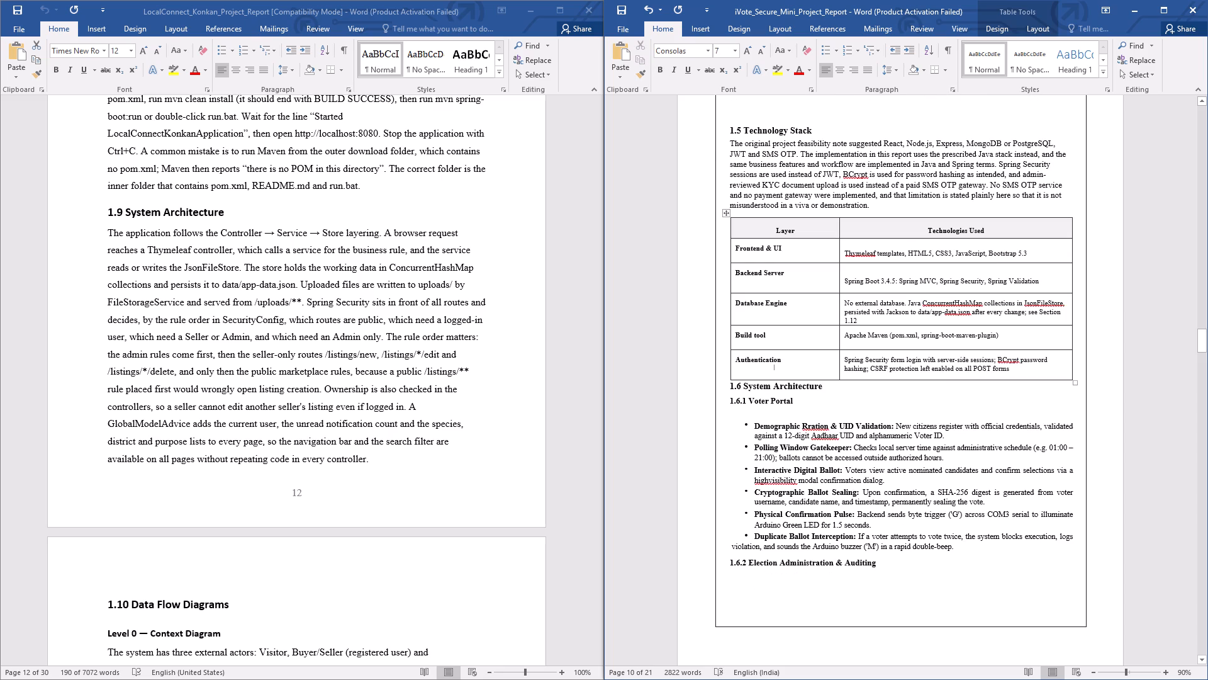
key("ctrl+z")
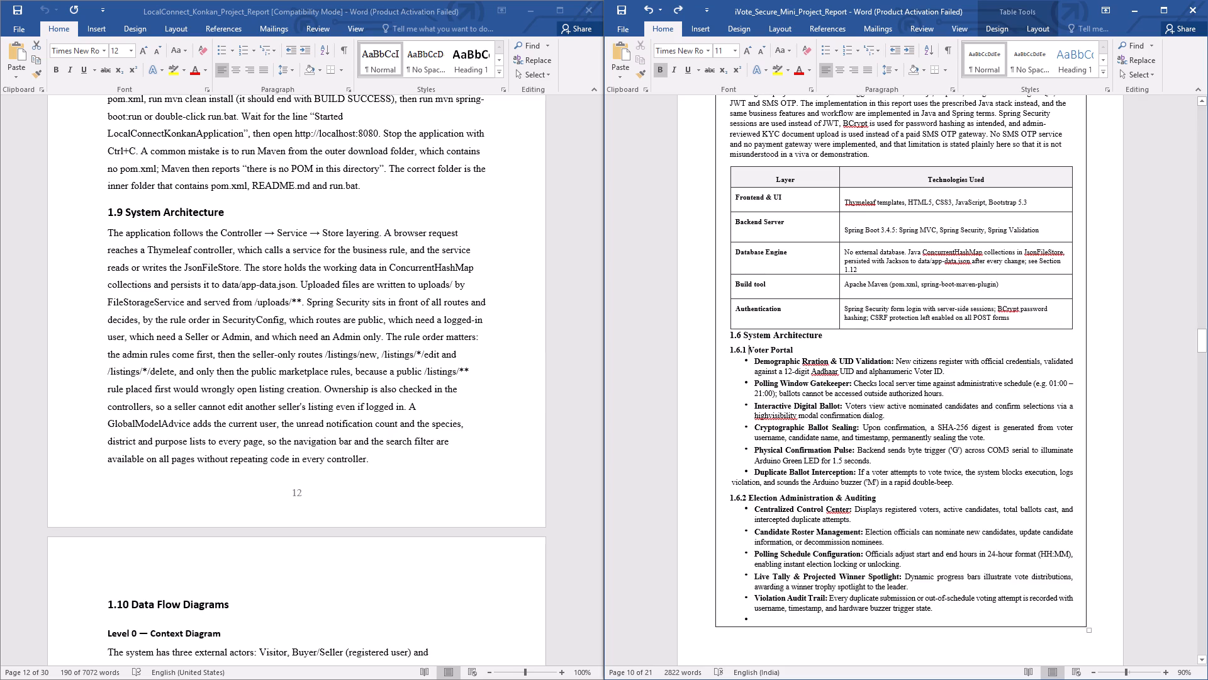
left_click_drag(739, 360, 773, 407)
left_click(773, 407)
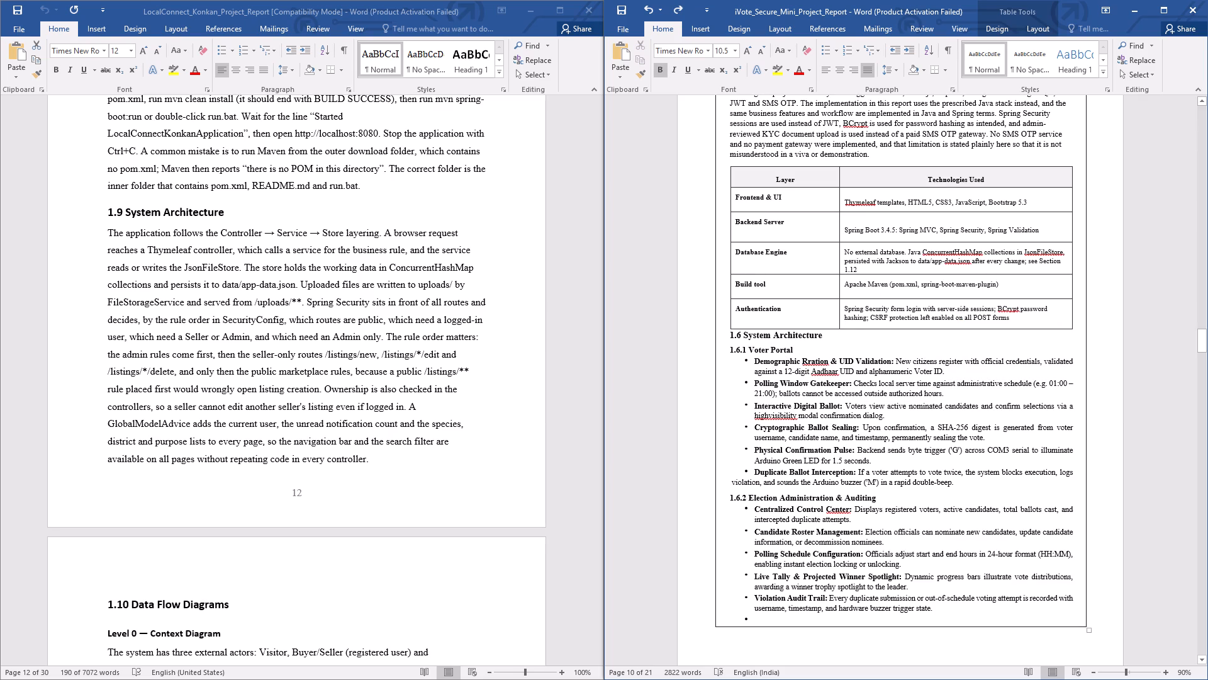
Replace everything from 1.6.1 Voter Portal through the Hardware Diagnostics item with the copied System Architecture paragraph.
left_click_drag(730, 353, 837, 608)
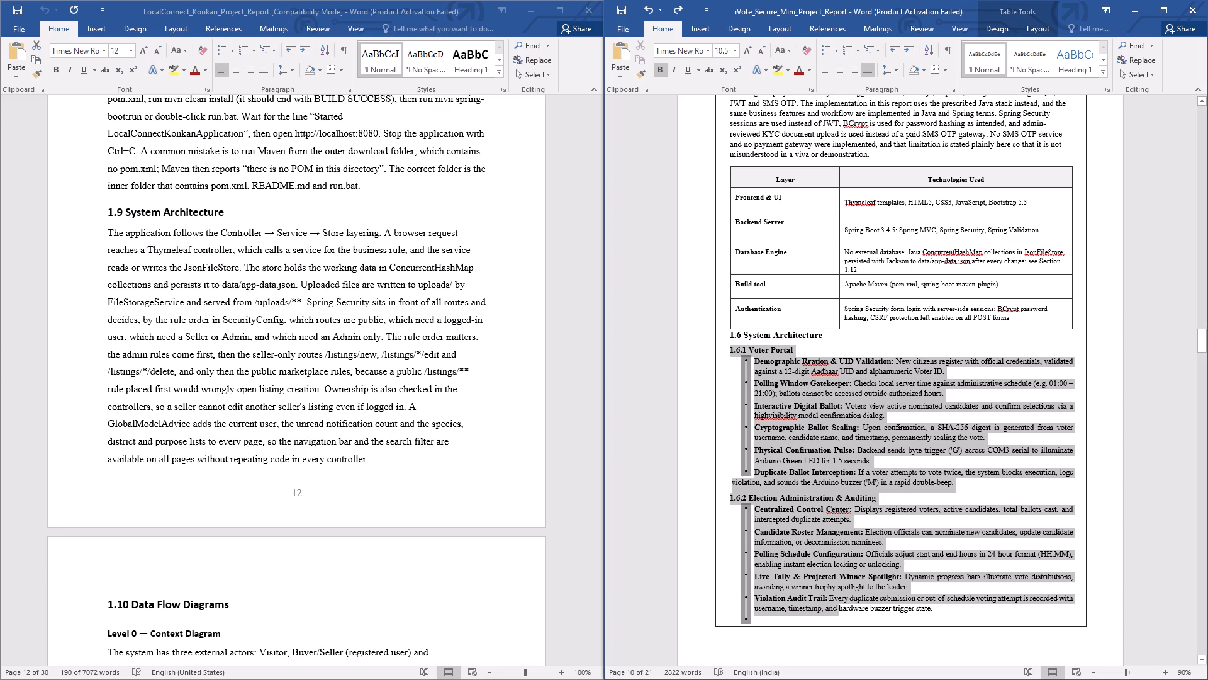
left_click_drag(837, 608, 947, 640)
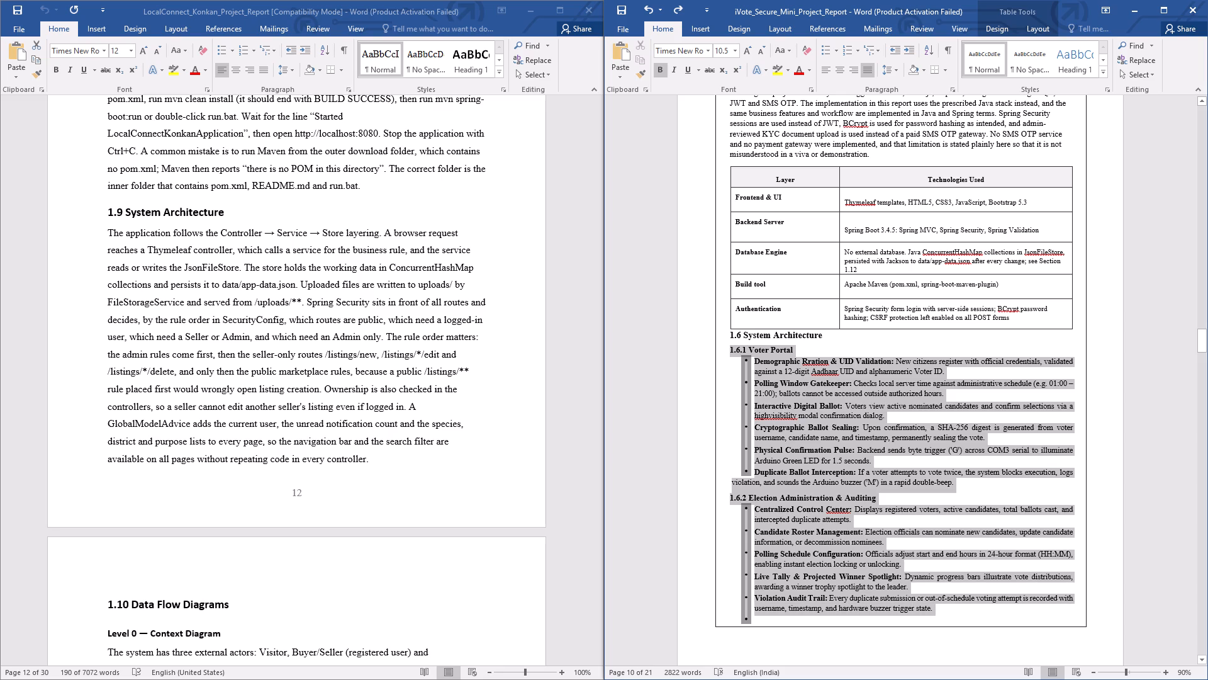
left_click_drag(947, 640, 884, 410)
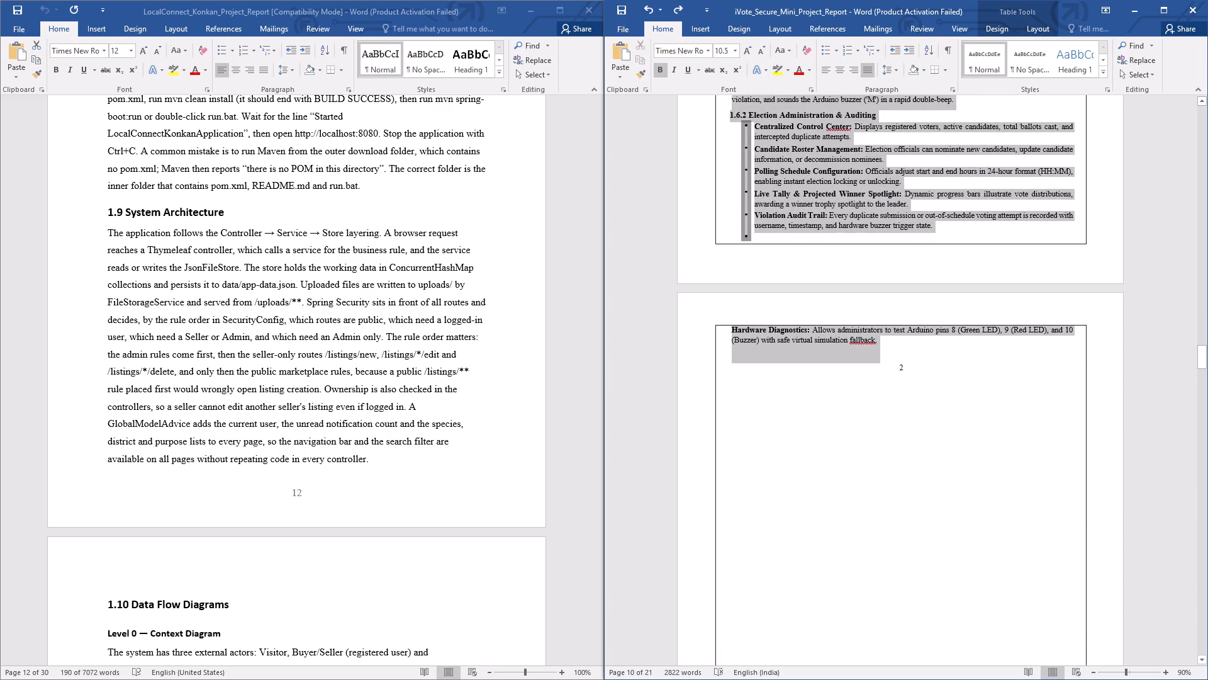
left_click_drag(884, 410, 882, 353)
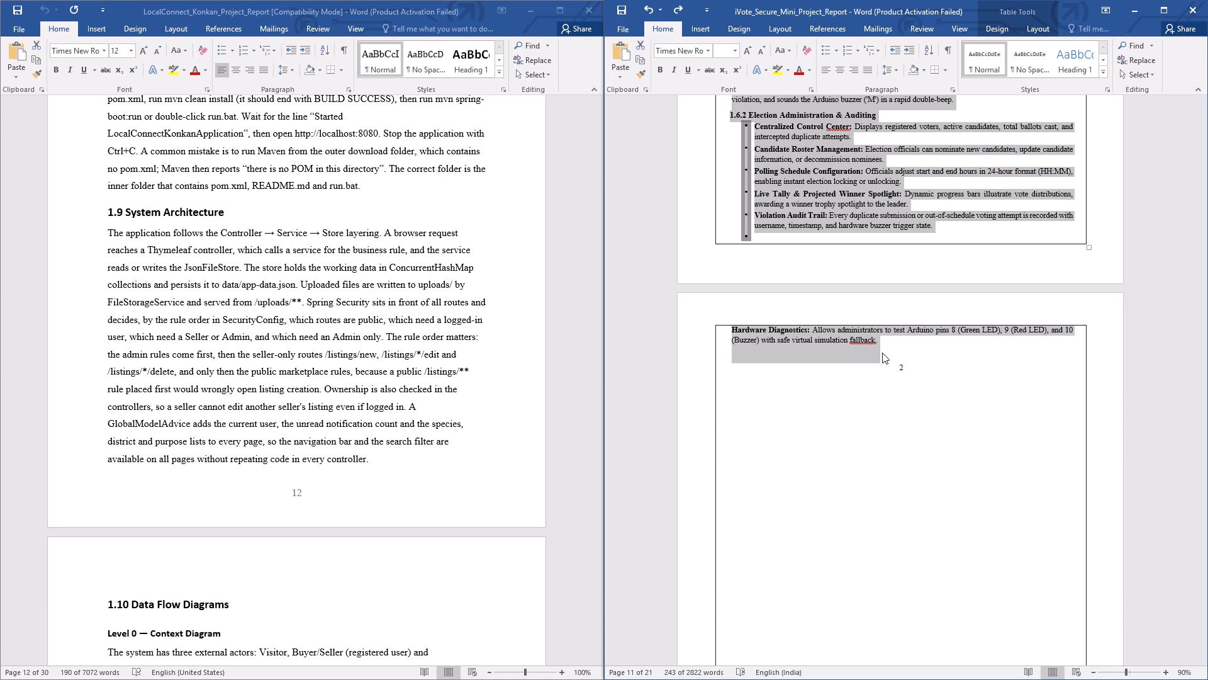
key("ctrl+v")
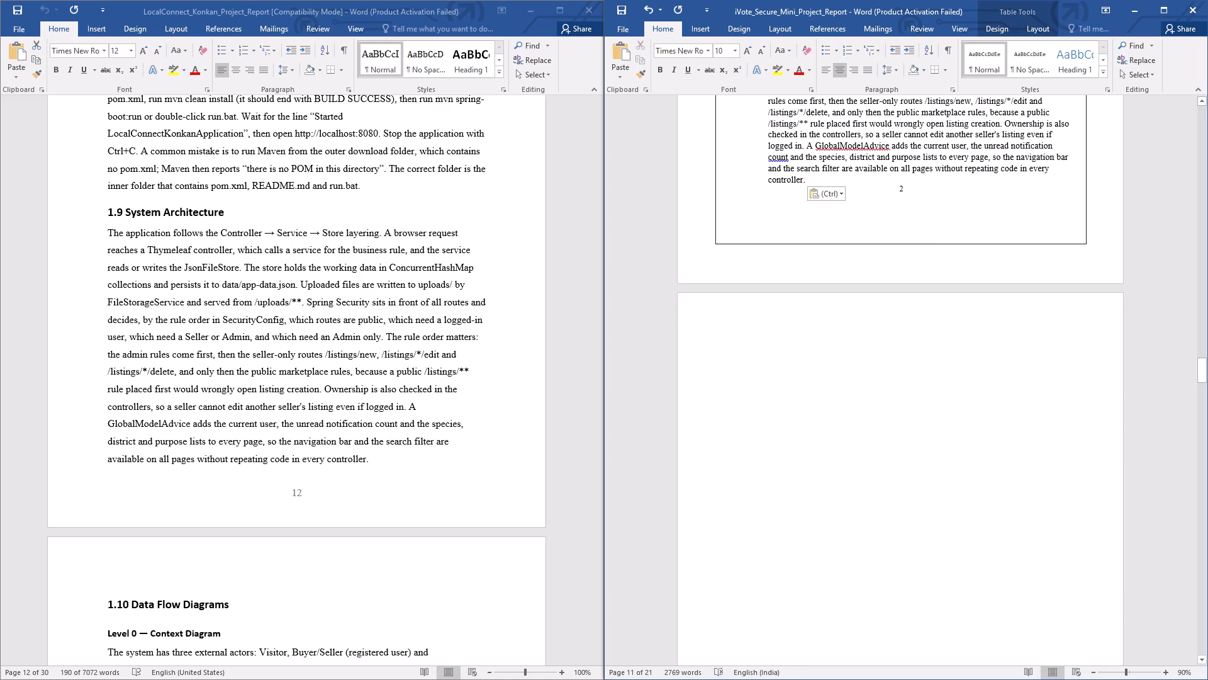
Set the font size of the pasted System Architecture paragraph to 10.5.
scroll(882, 353, "up", 1)
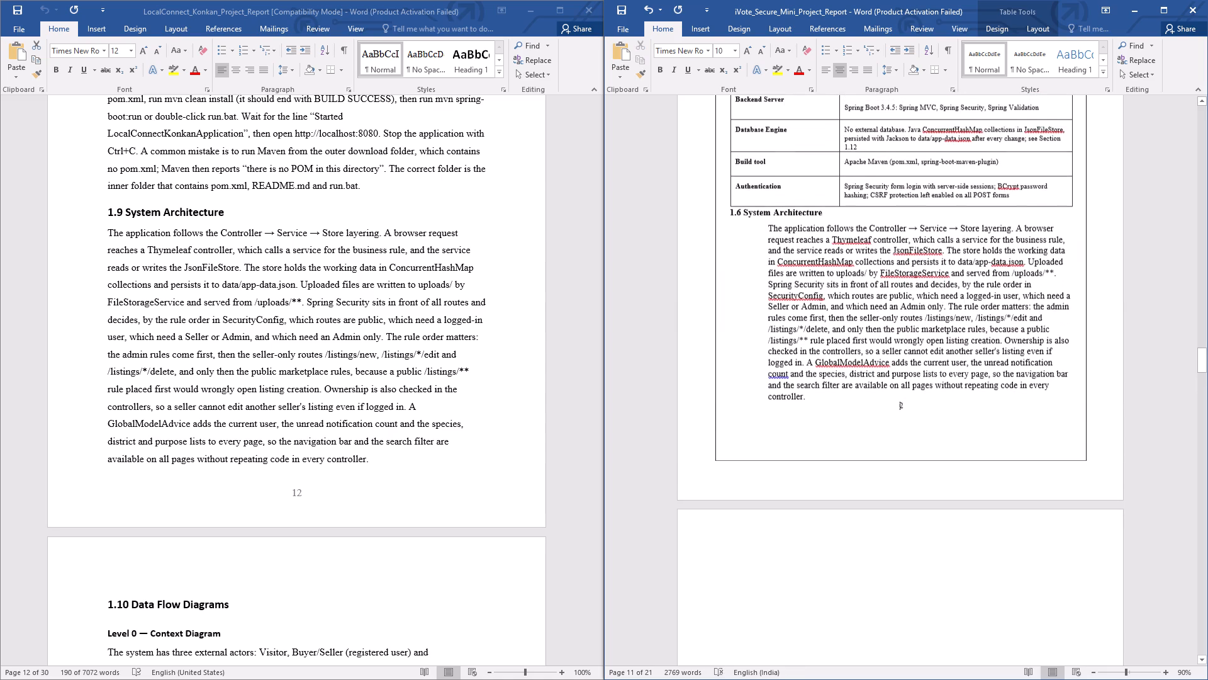
scroll(882, 353, "up", 1)
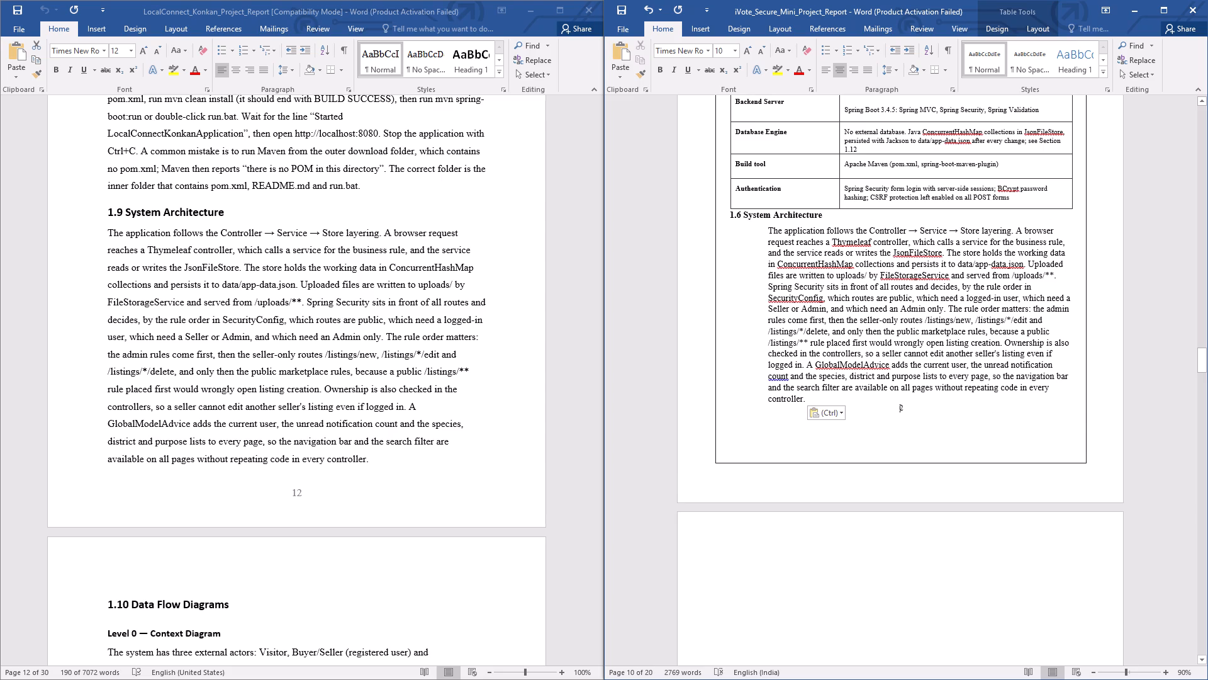
left_click_drag(806, 398, 762, 228)
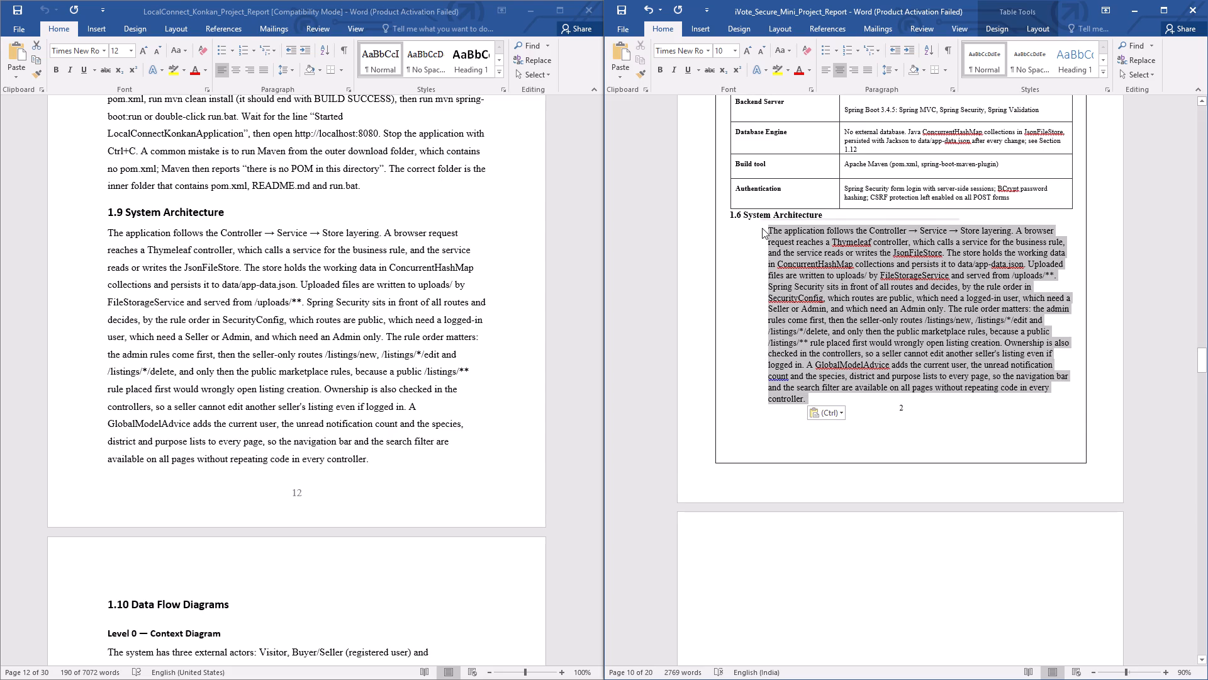
left_click(817, 188)
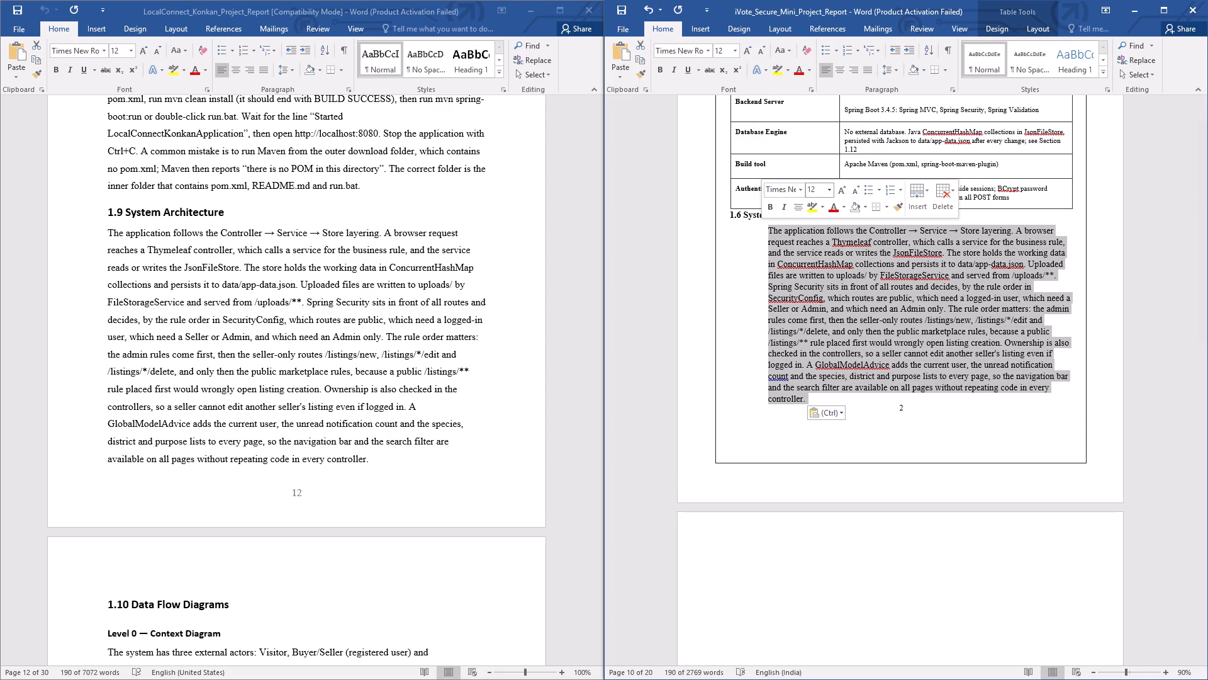
type("10.5")
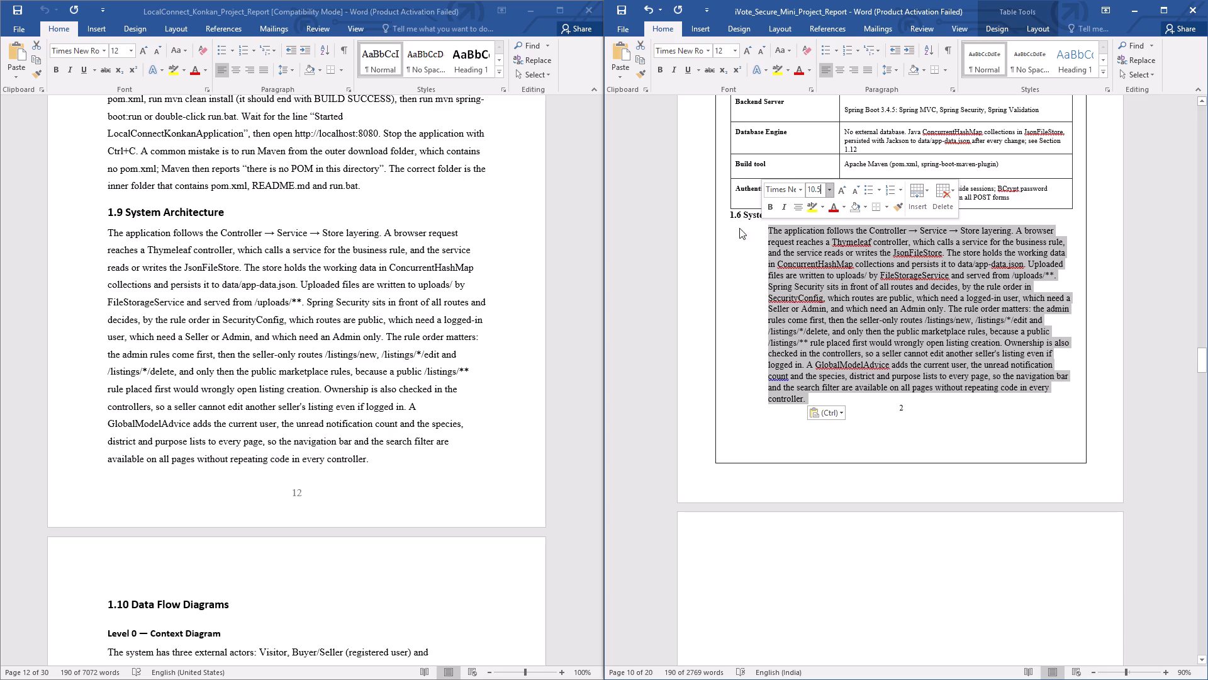
left_click(747, 232)
left_click(766, 251)
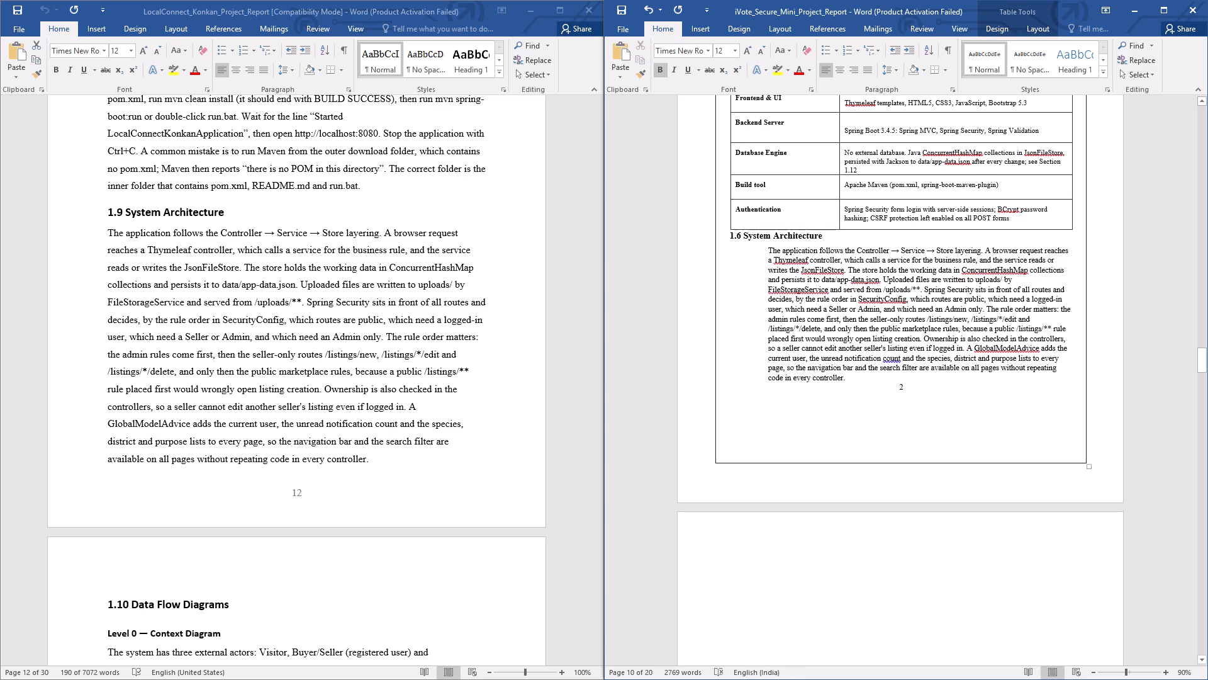
Remove the left indent from the pasted 1.6 System Architecture paragraph so it aligns with its heading.
key("BackSpace")
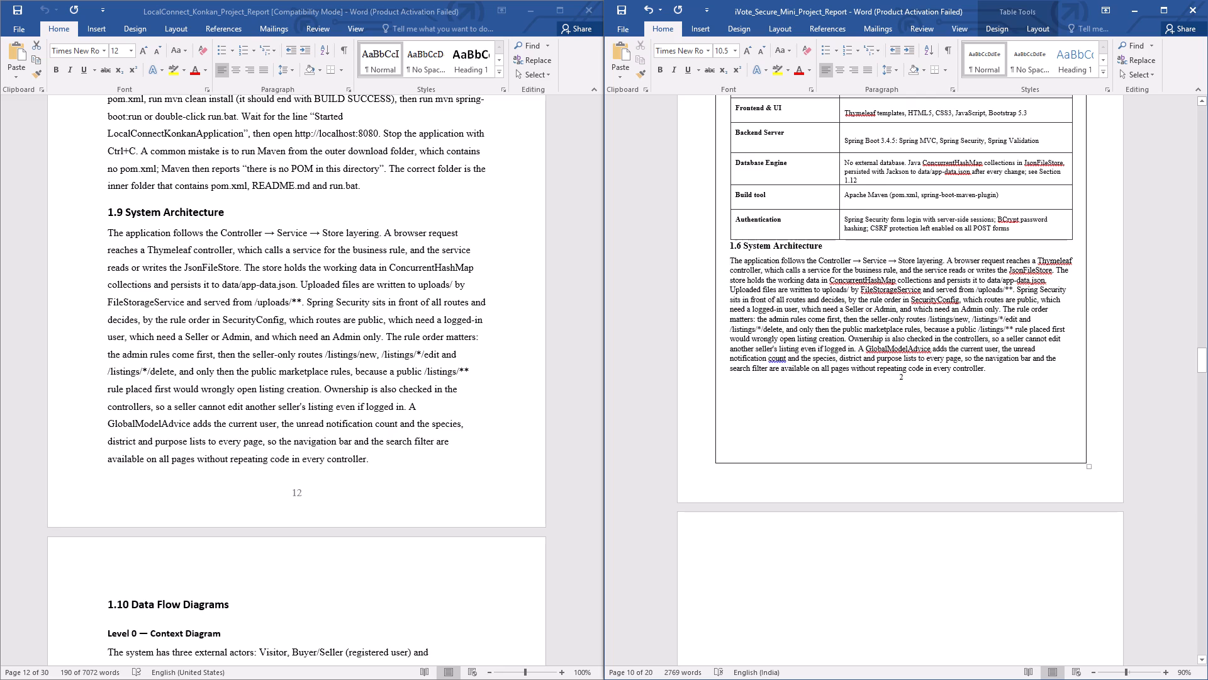
Insert a blank line between the technology stack table and the 1.6 System Architecture heading.
double_click(730, 251)
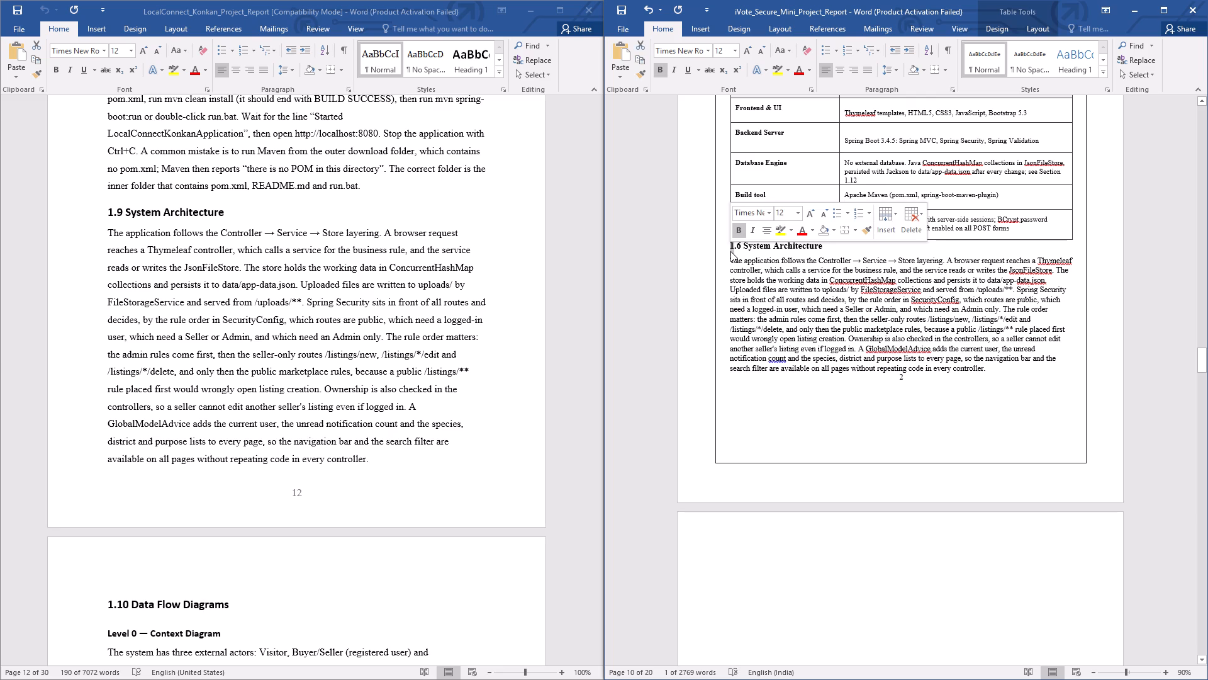
left_click(730, 251)
key("Return")
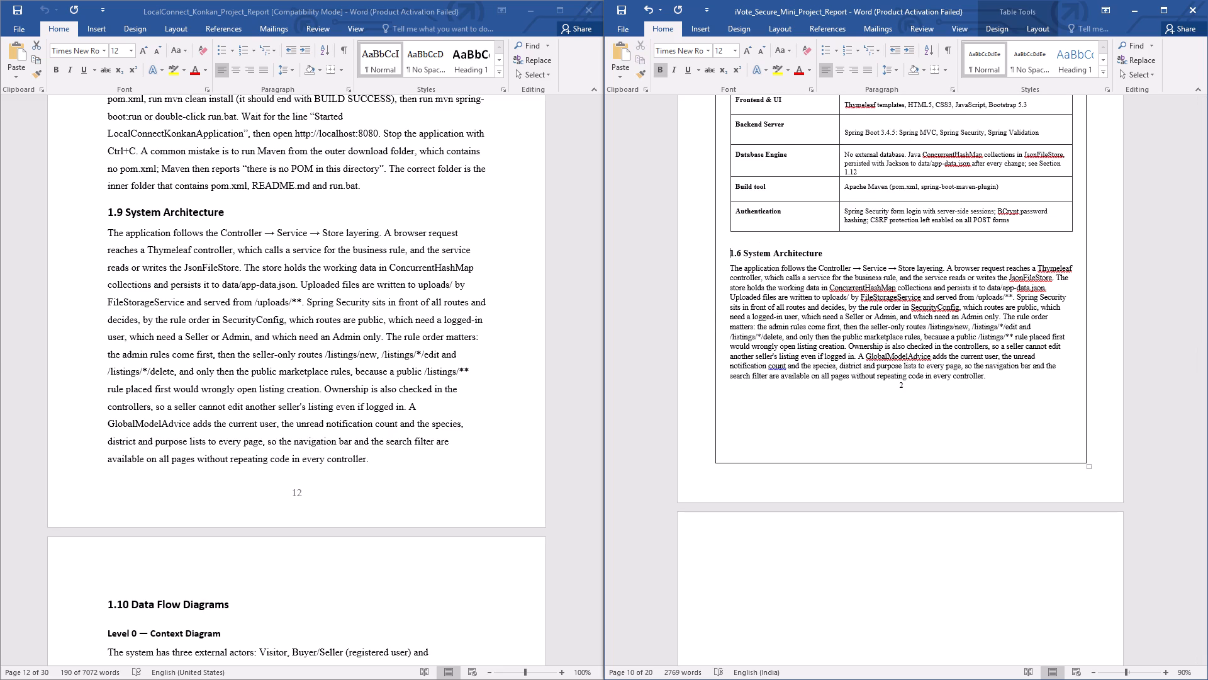
Push the page number 2 down to the bottom edge of the page frame by adding blank lines below the System Architecture paragraph.
left_click(895, 386)
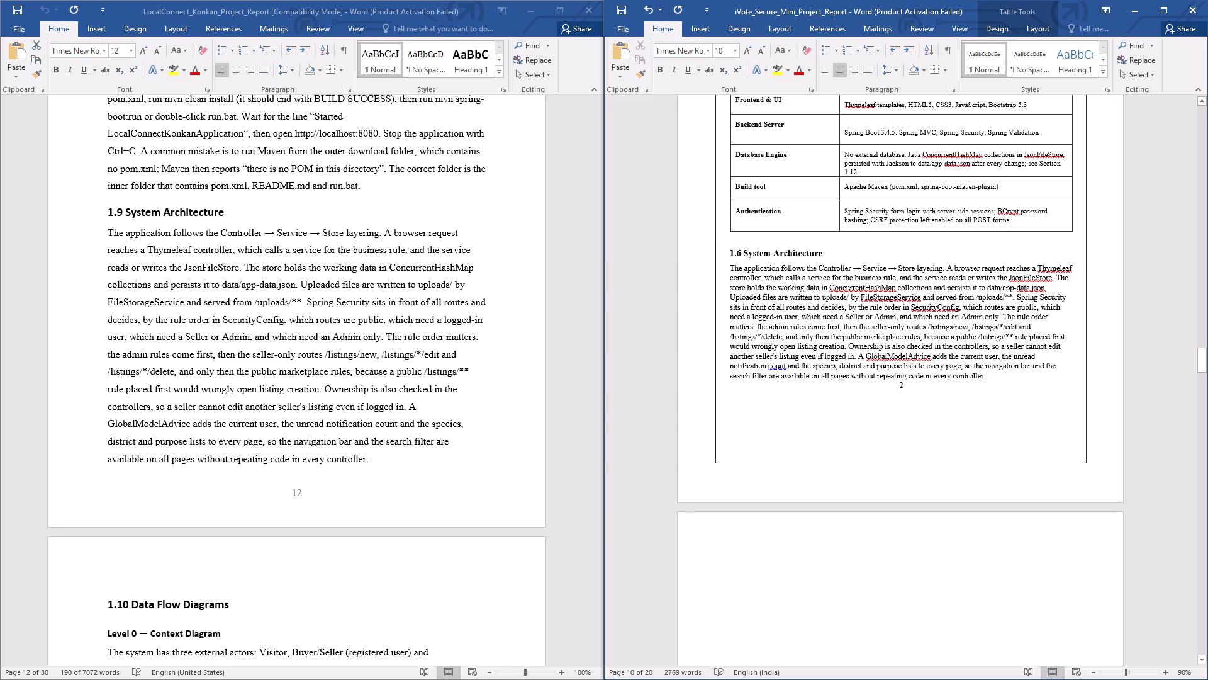
key("Return")
key("Return")
key("Return")
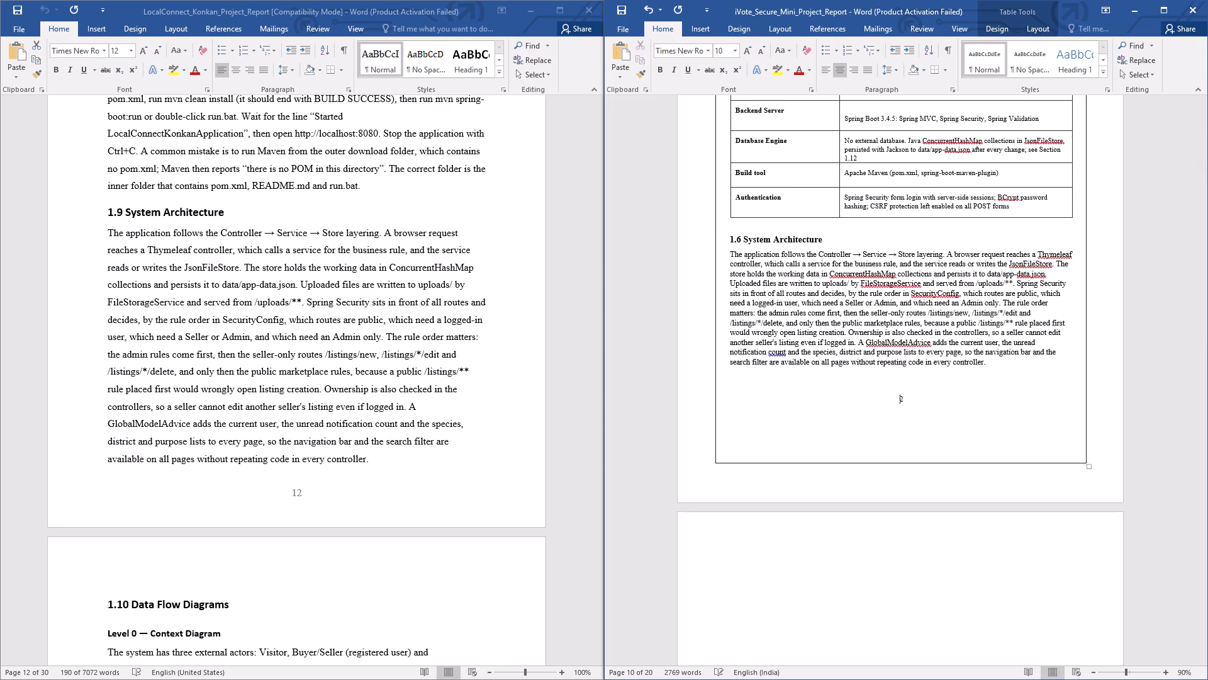
key("Return")
key("Return")
key("Return")
key("Return")
key("Return")
key("Return")
key("Return")
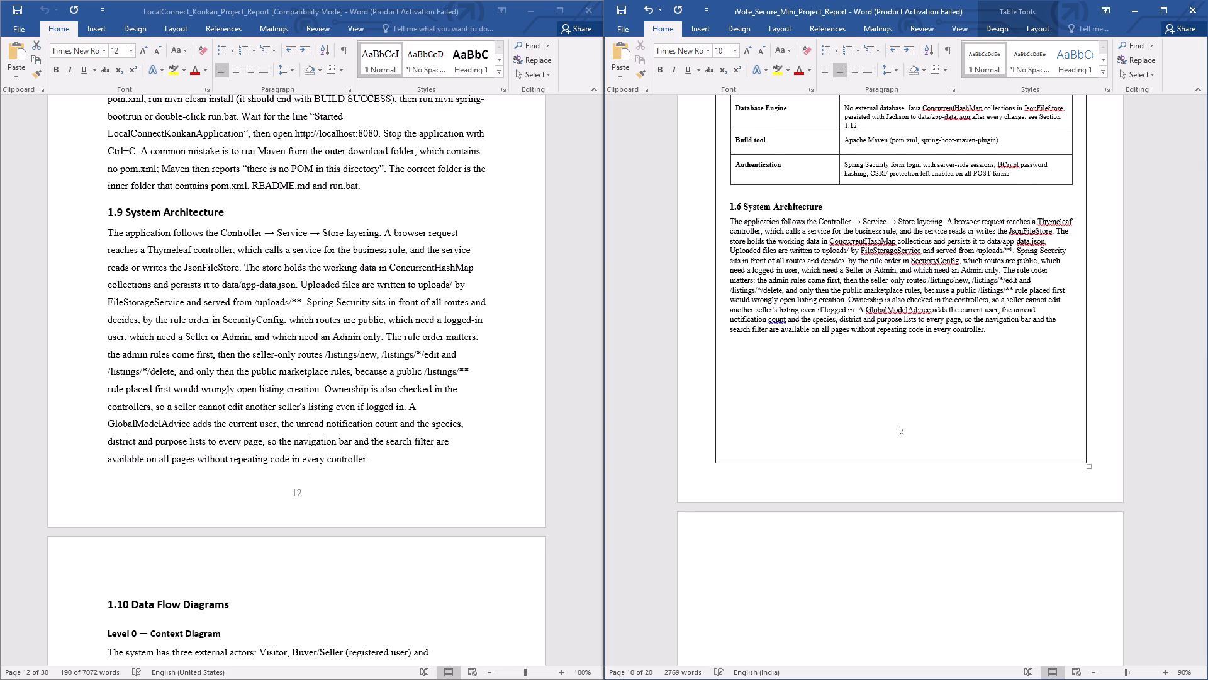
key("Return")
key("Return")
key("Return")
key("Return")
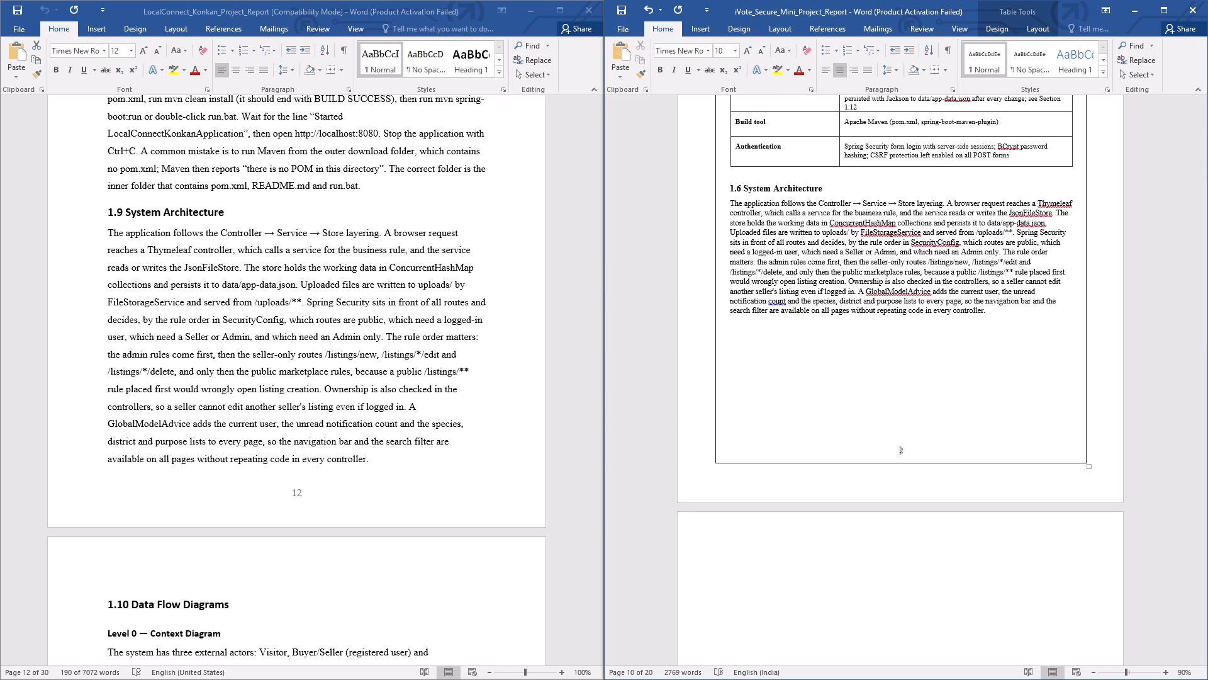
key("Return")
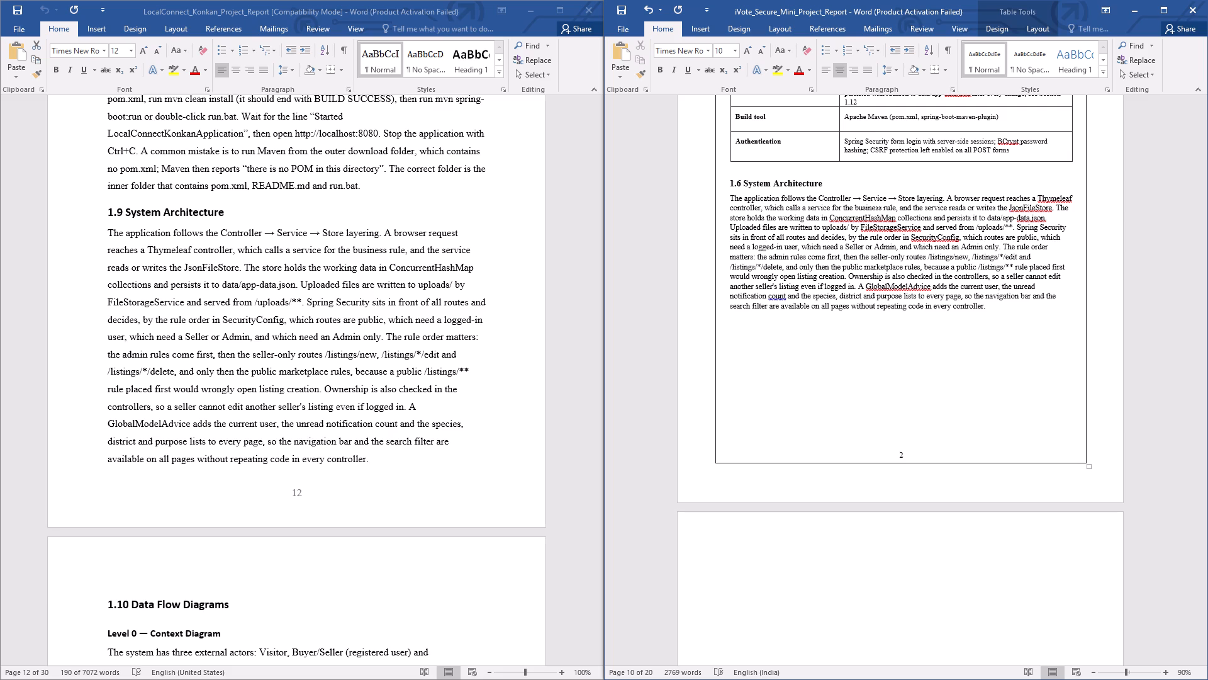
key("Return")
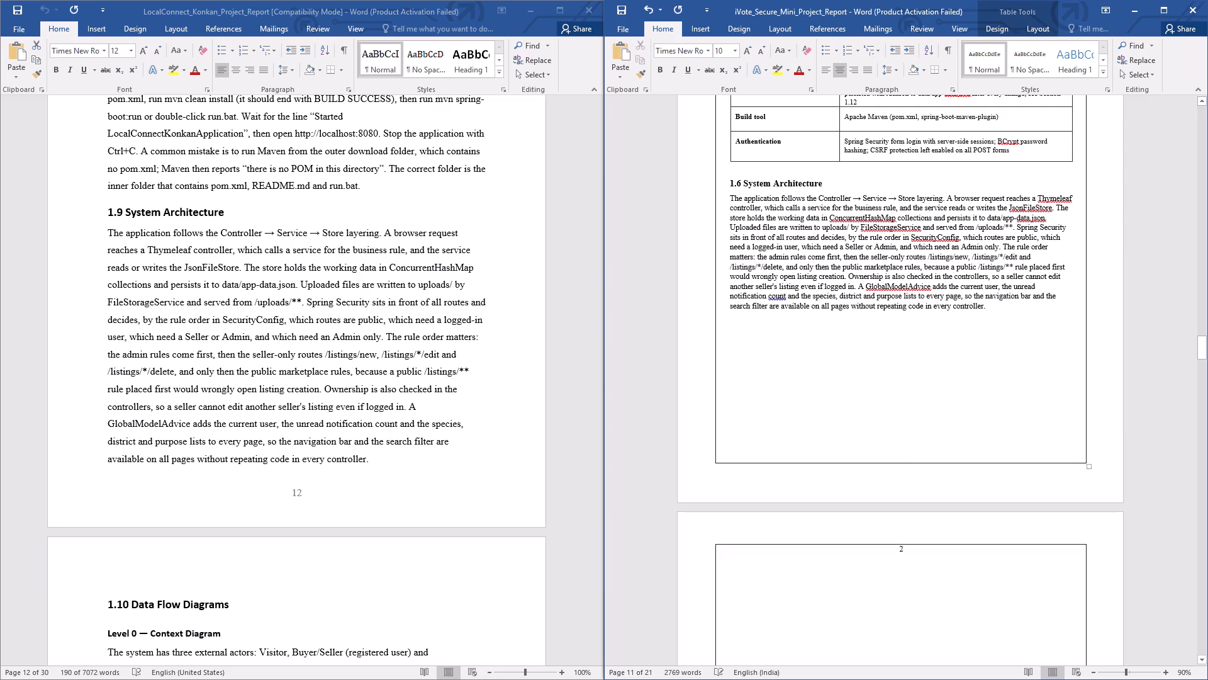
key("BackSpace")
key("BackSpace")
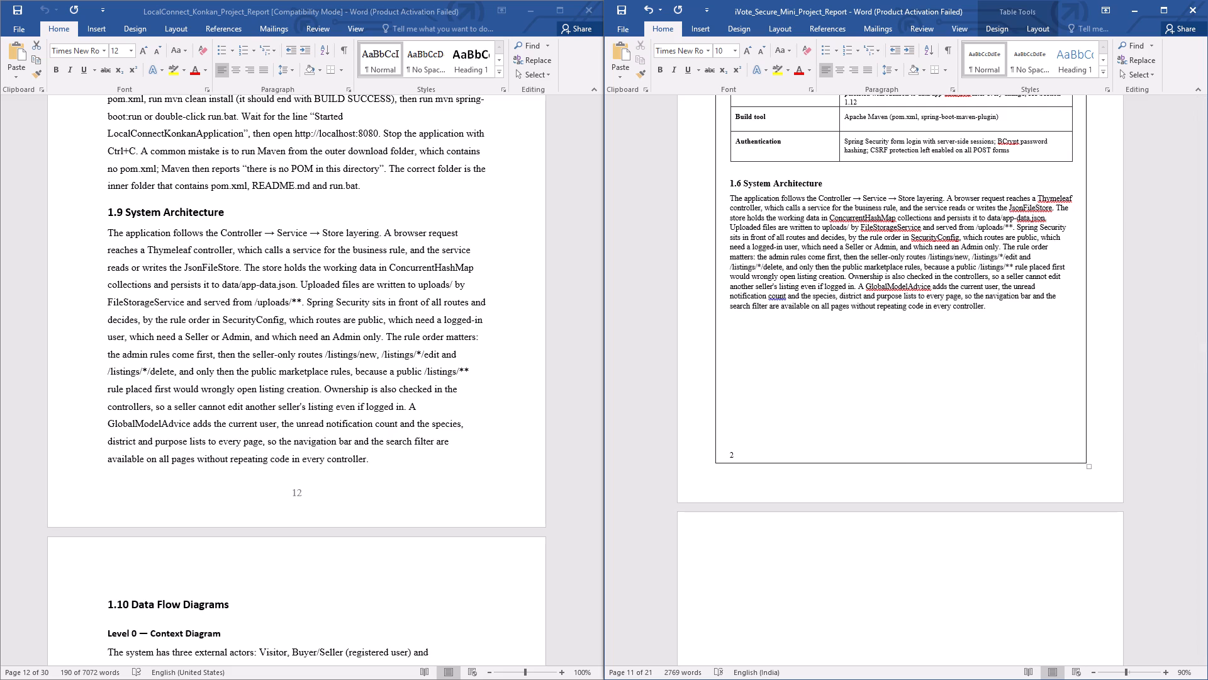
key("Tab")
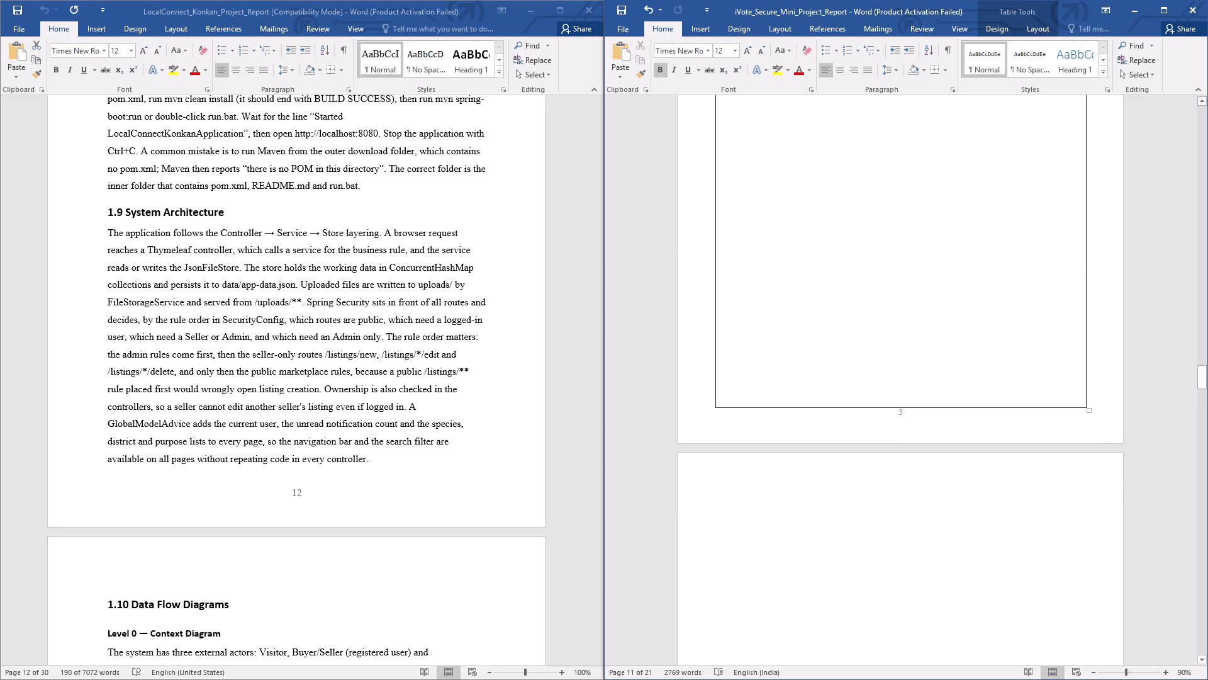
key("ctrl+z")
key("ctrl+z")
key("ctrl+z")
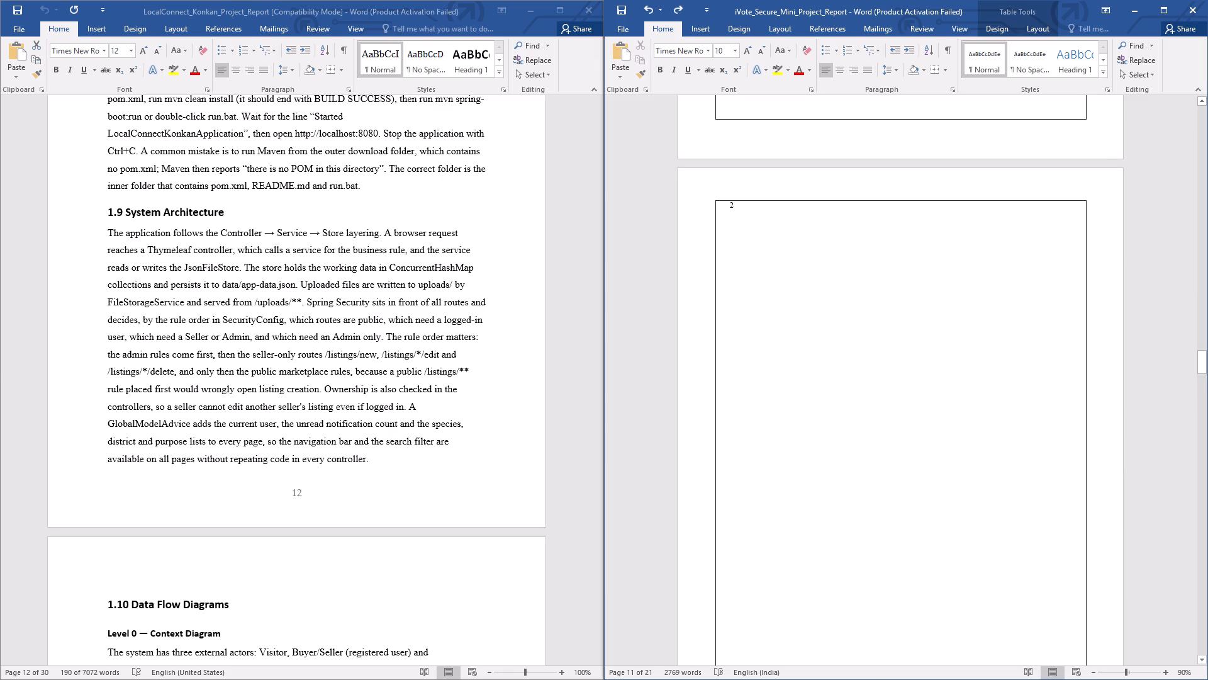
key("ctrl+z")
Review the iVote report's adapted pages from 1.6 System Architecture back through Chapter 1 and the certificate to the title page.
scroll(895, 386, "up", 5)
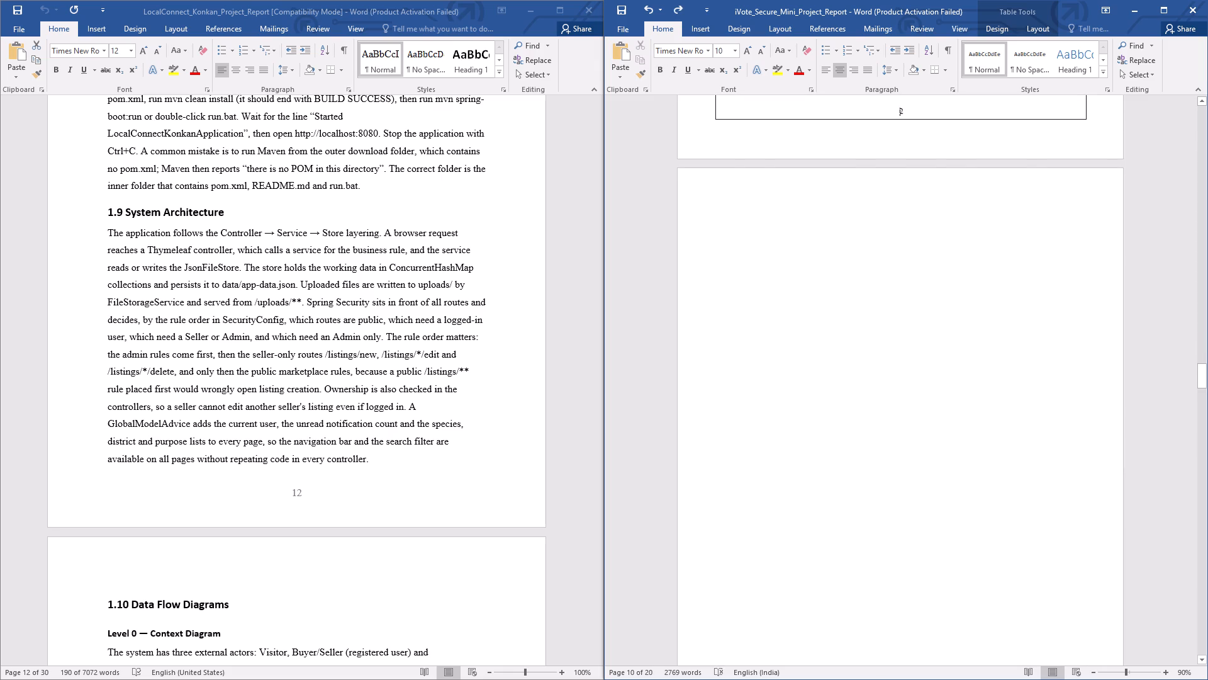
scroll(895, 386, "up", 10)
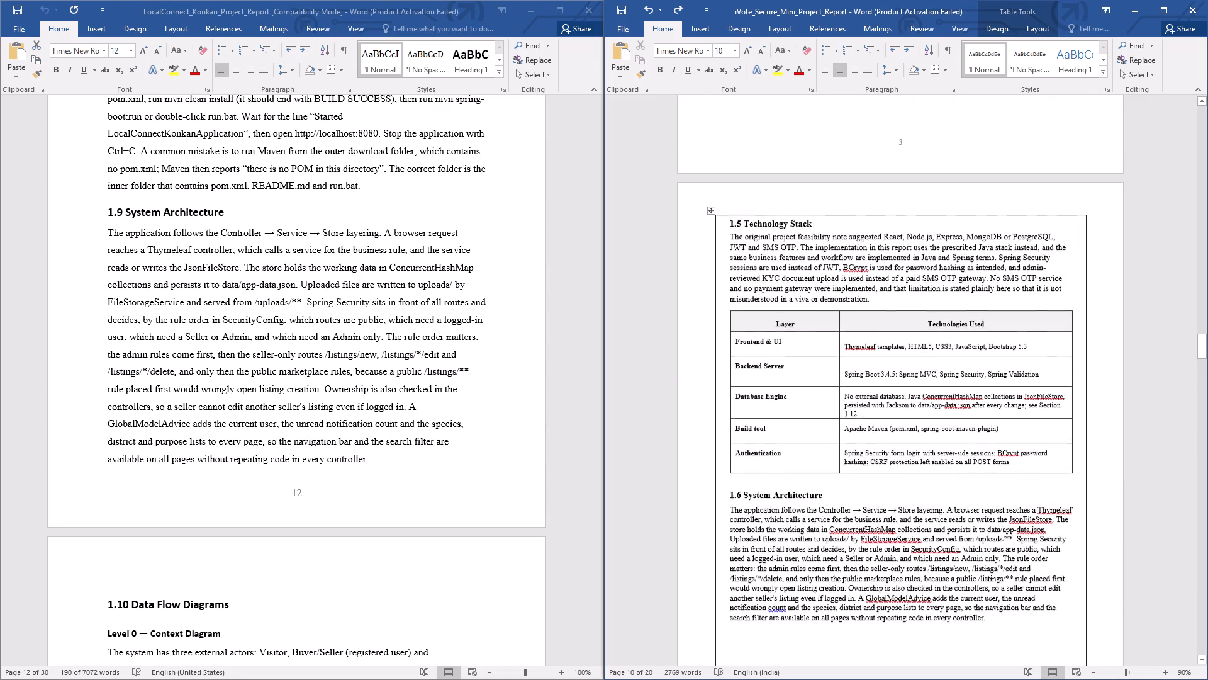
scroll(891, 371, "up", 1)
scroll(891, 371, "down", 1)
scroll(891, 371, "up", 2)
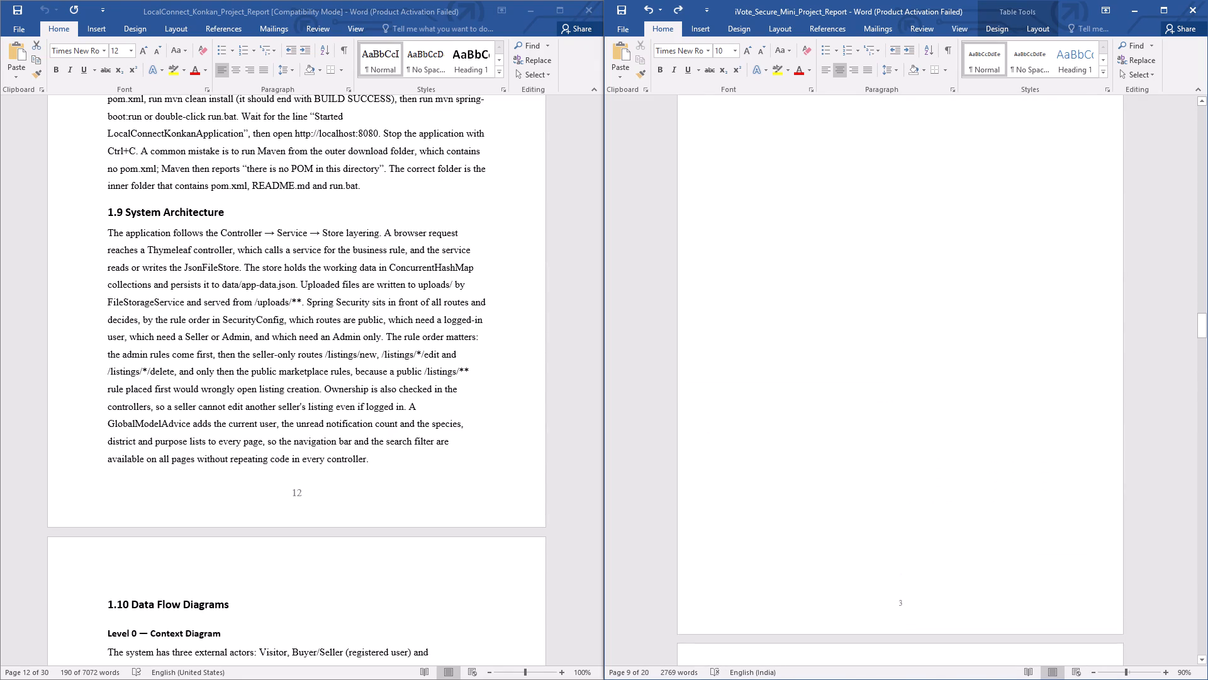
scroll(891, 371, "up", 3)
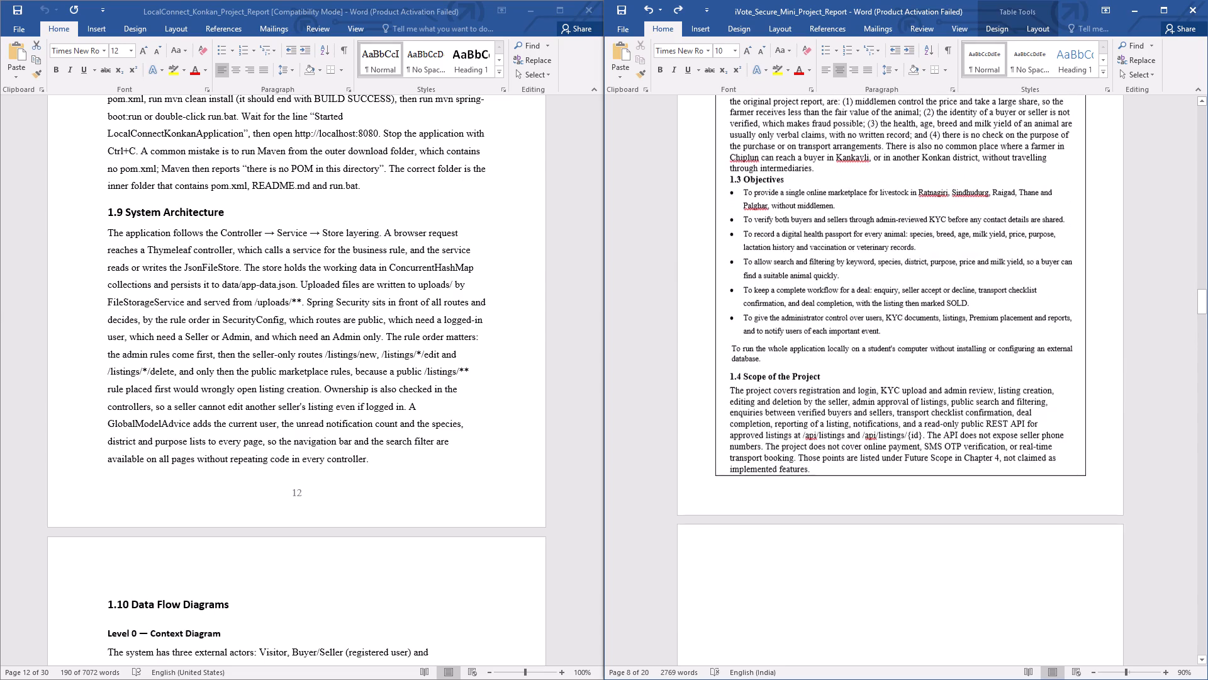
scroll(891, 371, "up", 4)
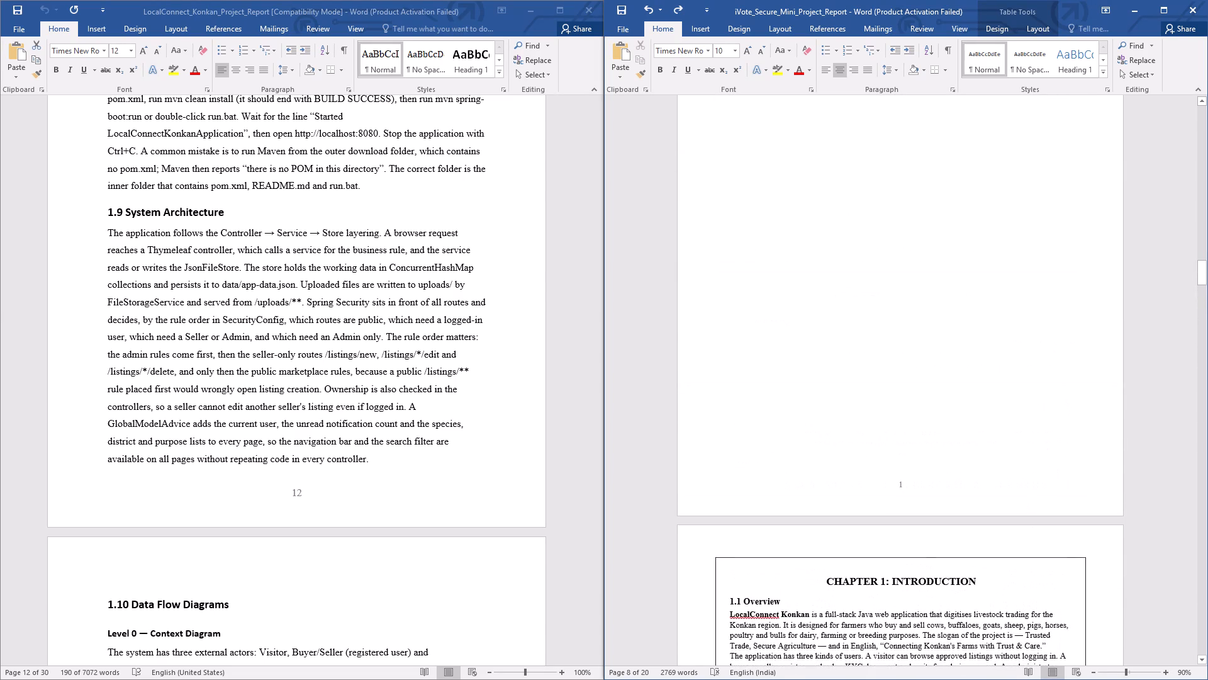
scroll(891, 371, "up", 4)
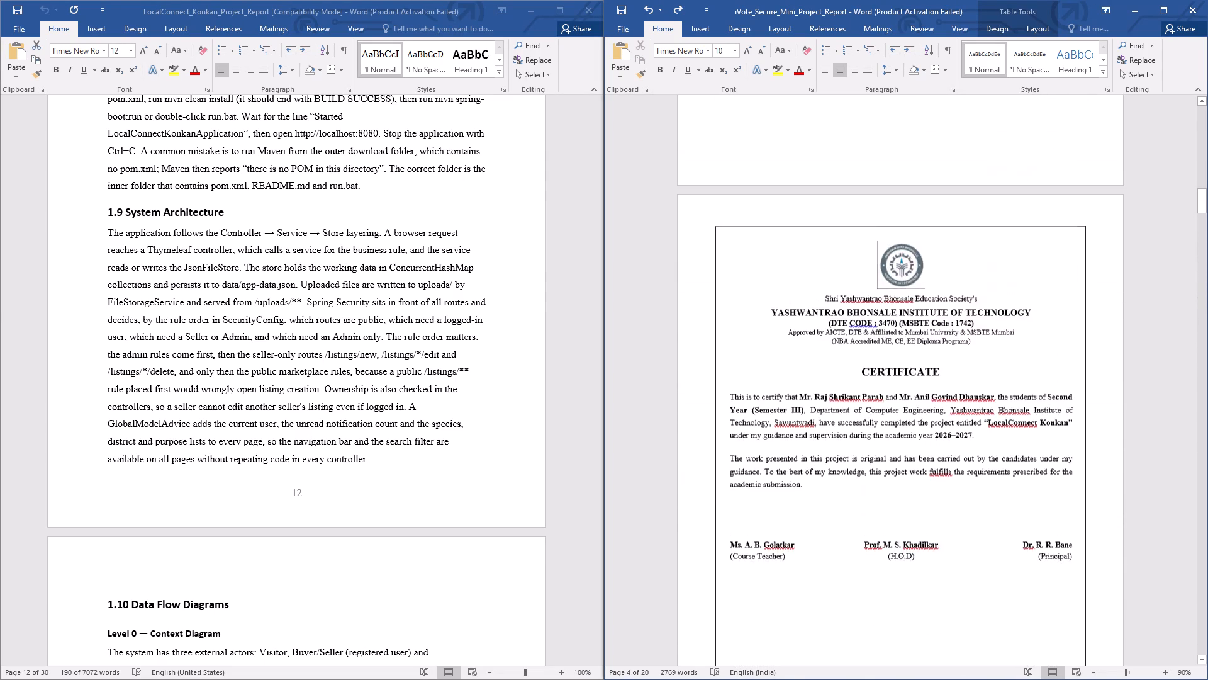
scroll(891, 371, "up", 3)
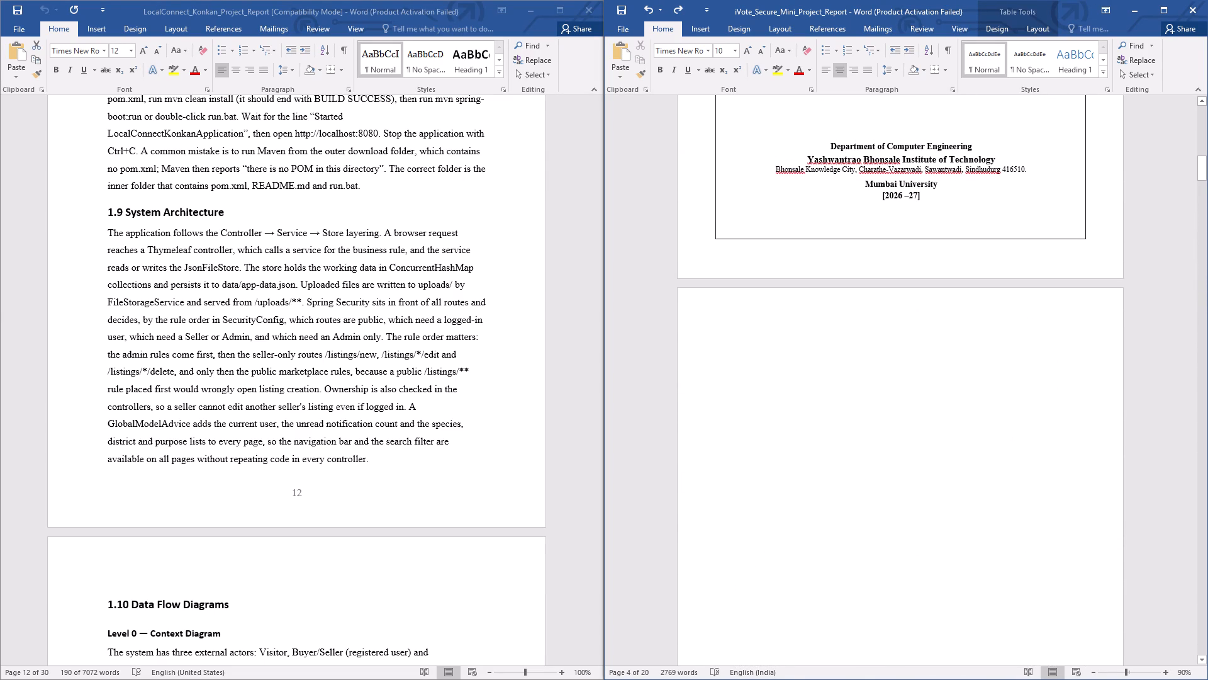